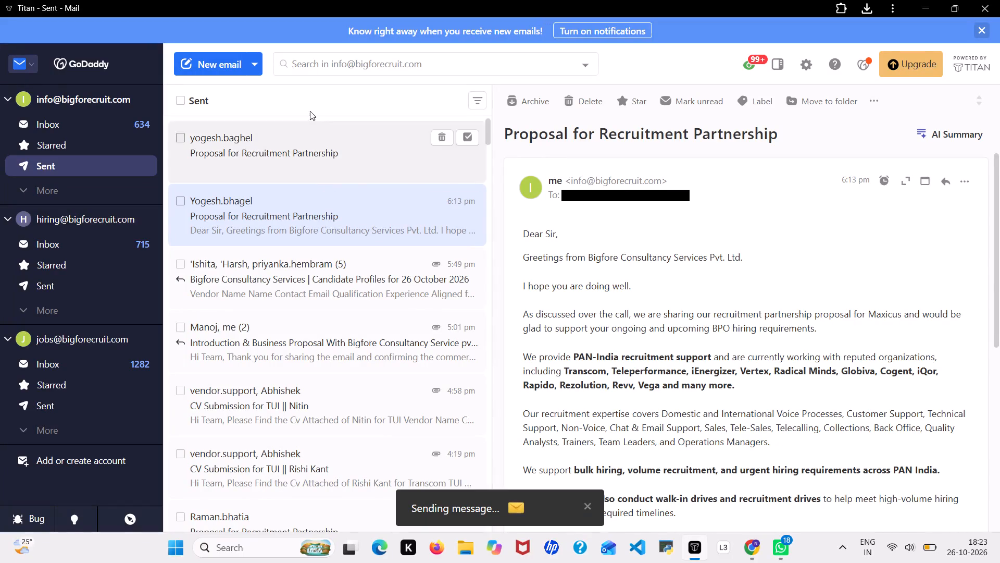
Review the newest "Proposal for Recruitment Partnership" email in the Sent folder through to its signature, checking it against the earlier 6:13 pm copy.
left_click(306, 140)
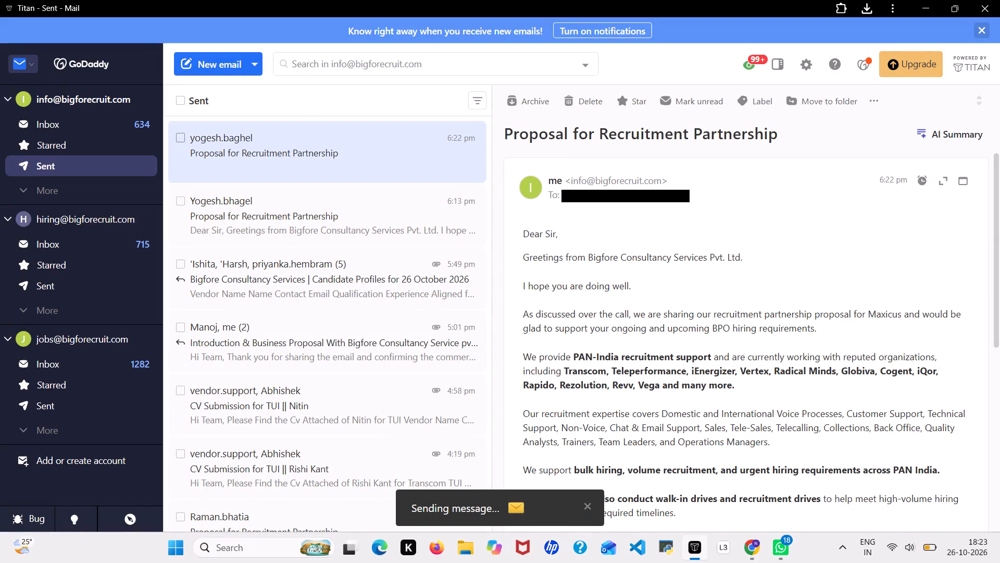
scroll(671, 331, "down", 4)
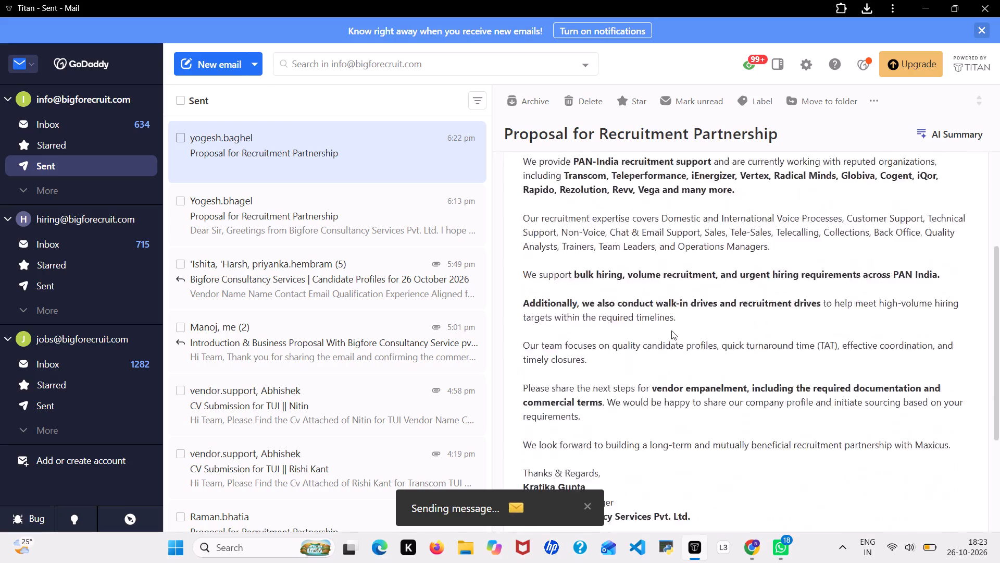
scroll(671, 331, "down", 3)
scroll(671, 331, "up", 4)
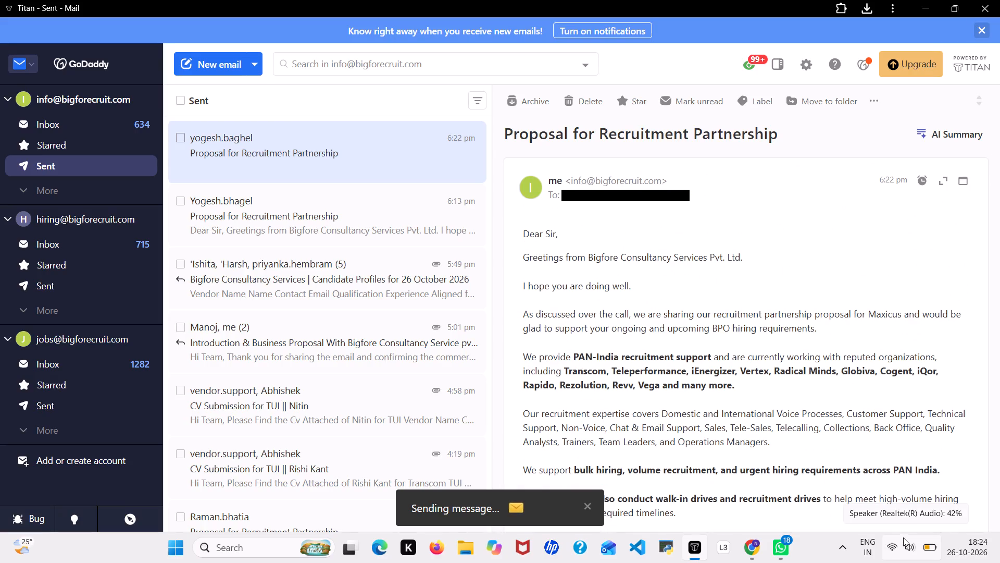
scroll(694, 399, "down", 2)
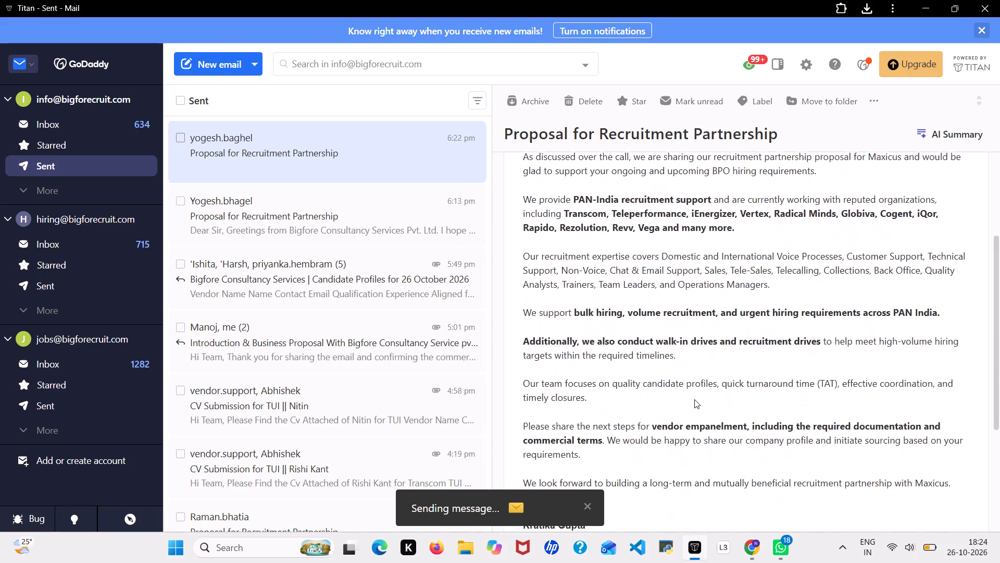
scroll(694, 399, "down", 1)
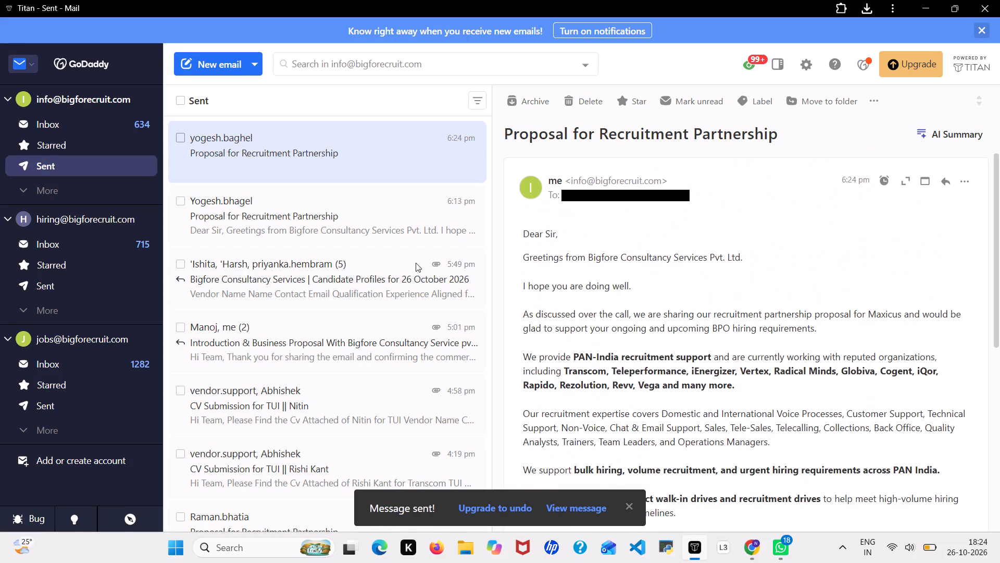
left_click(377, 234)
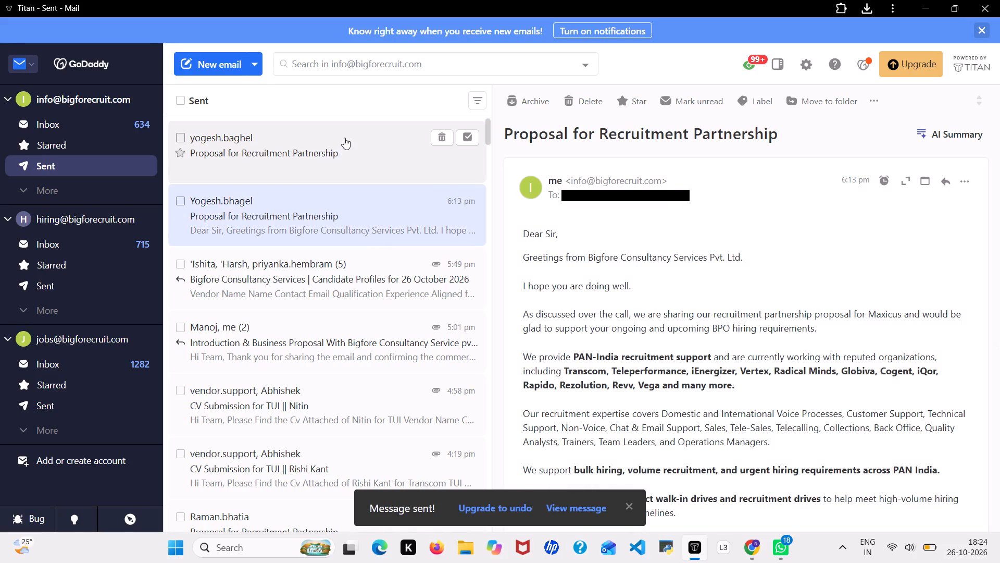
left_click(344, 138)
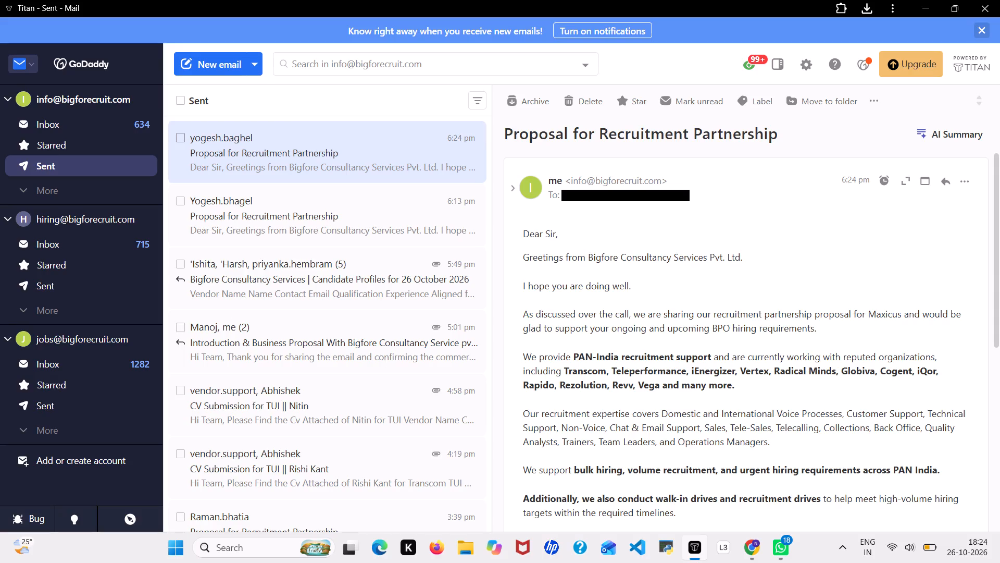
scroll(572, 254, "down", 3)
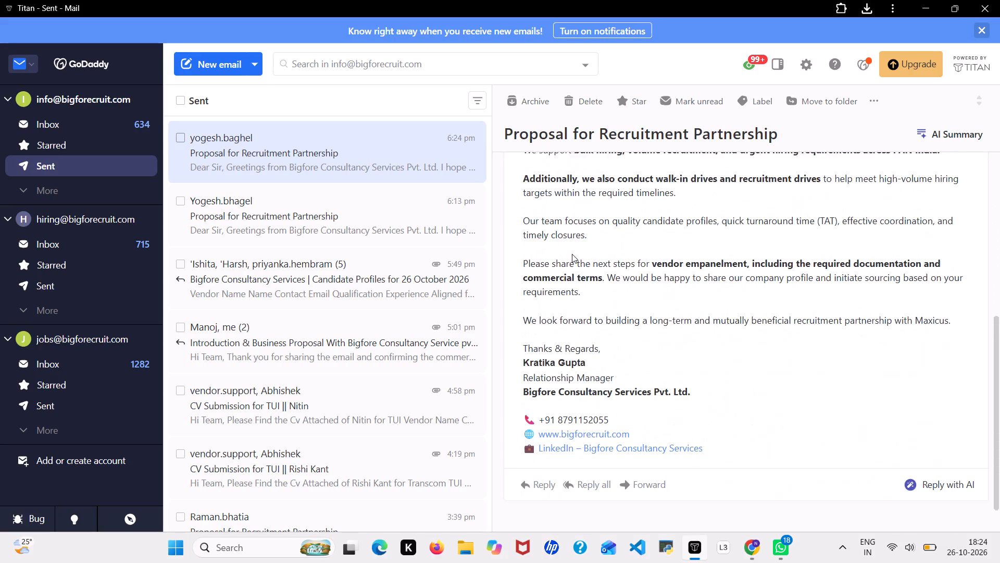
scroll(572, 254, "down", 2)
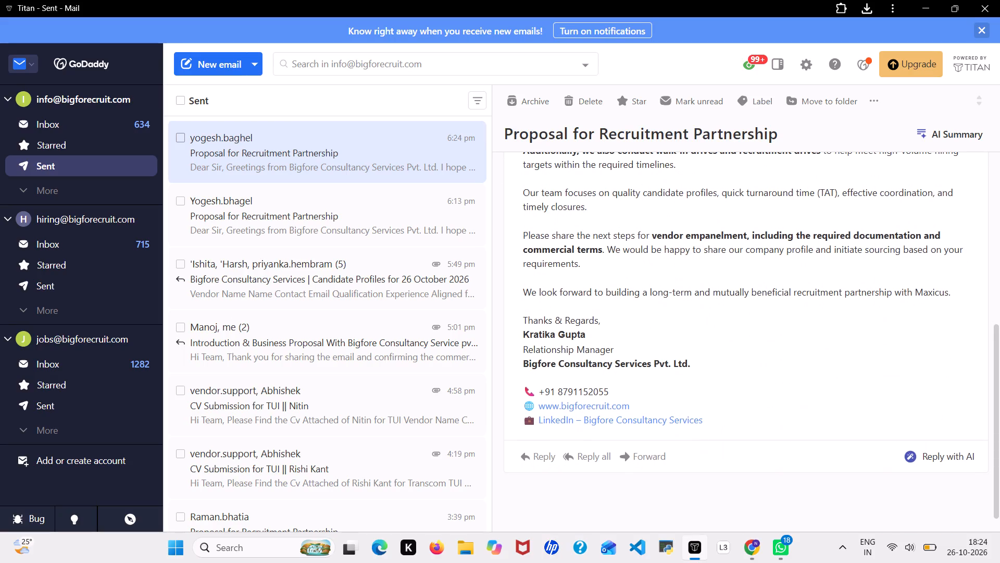
scroll(543, 326, "up", 3)
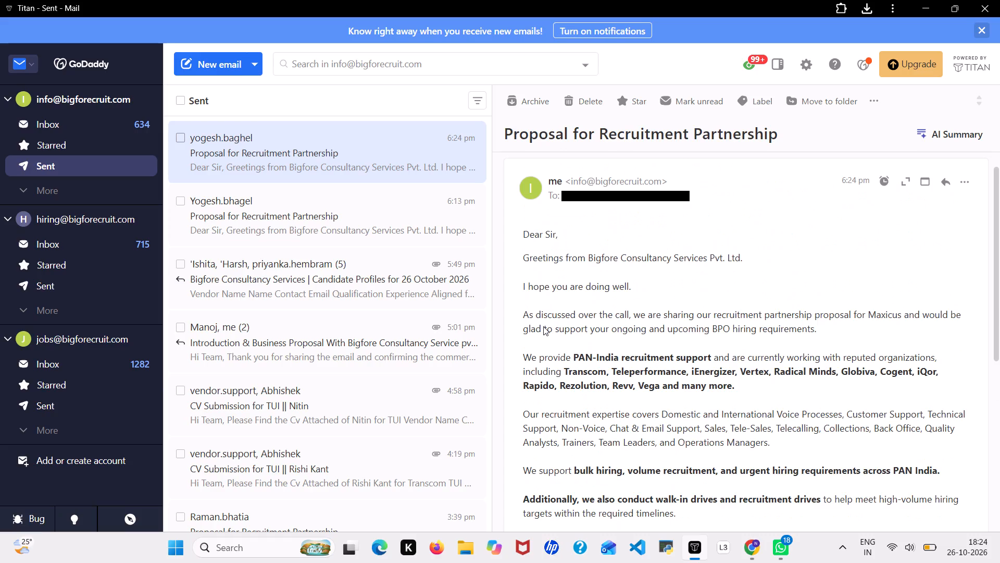
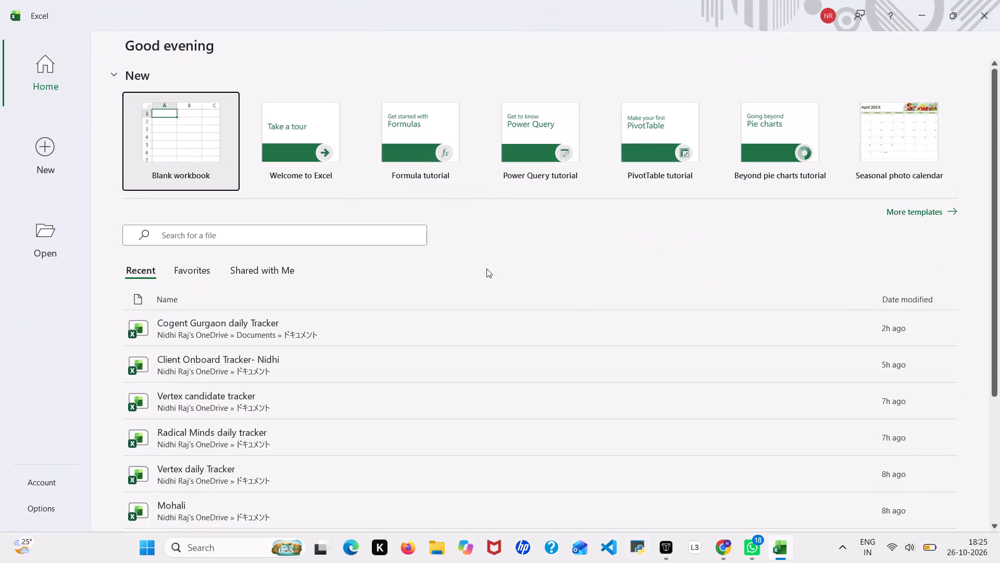
Open the recent Vertex candidate tracker workbook in Excel.
double_click(262, 409)
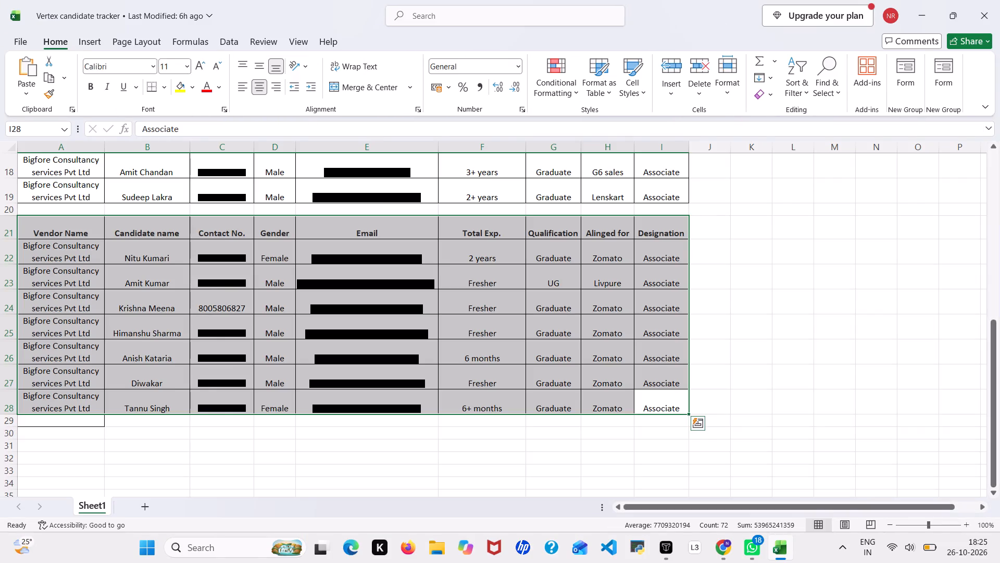
Select the candidate details in rows 22 to 28 of the last table, from Candidate name through Alinged for.
left_click(507, 426)
left_click_drag(619, 407, 170, 335)
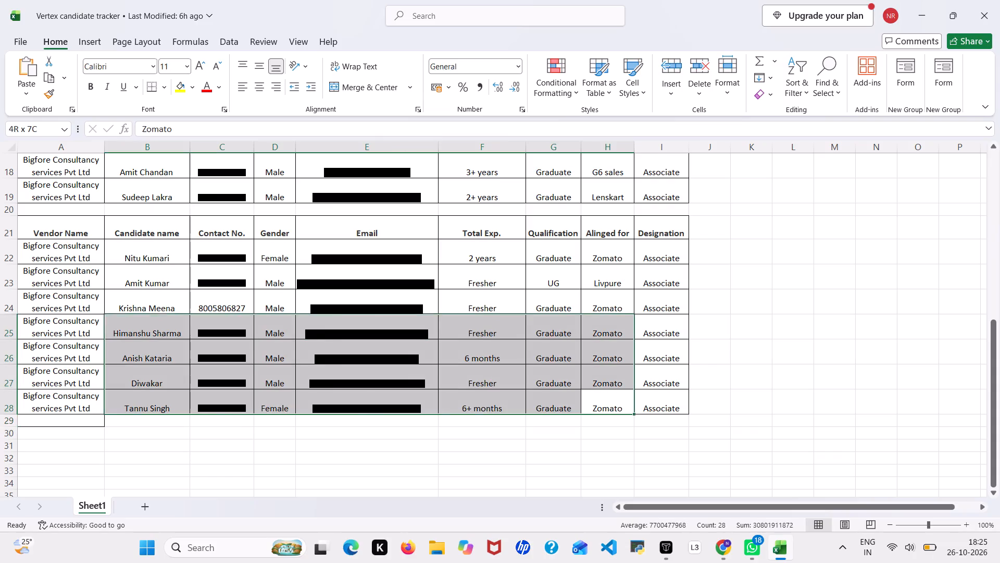
left_click_drag(170, 335, 156, 261)
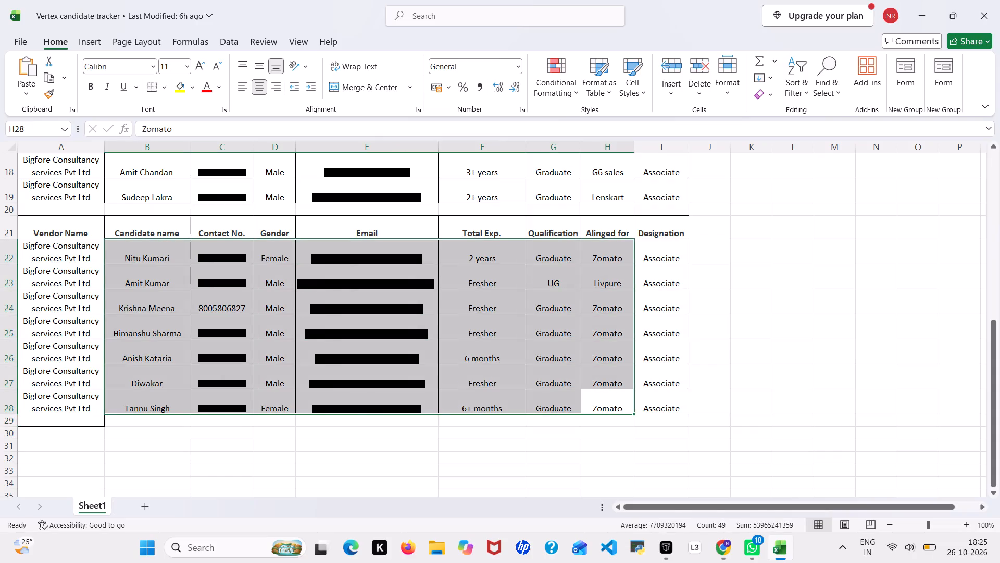
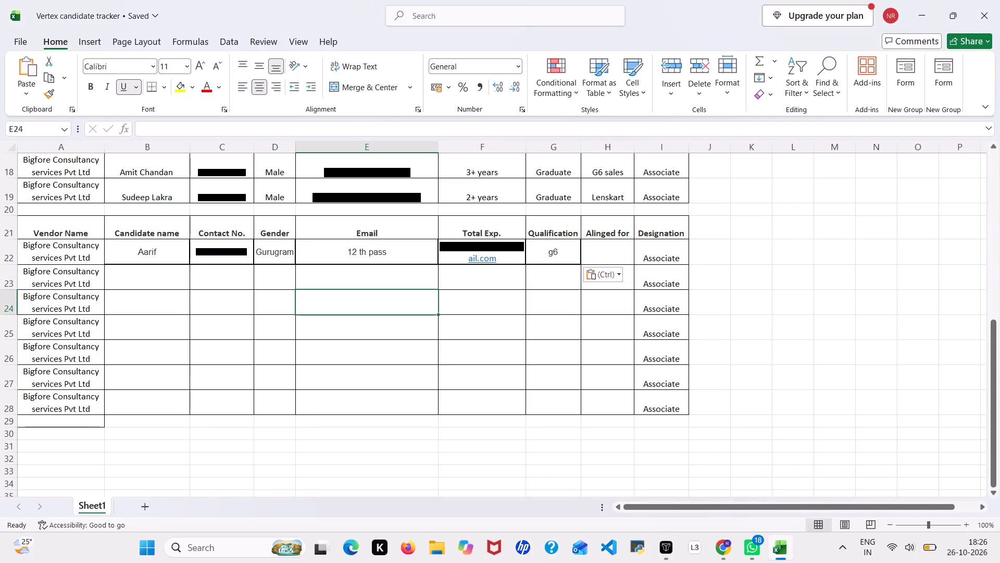
In row 22, clear the misplaced g6 entry from the Qualification cell and enter G6 under Alinged for.
left_click(408, 256)
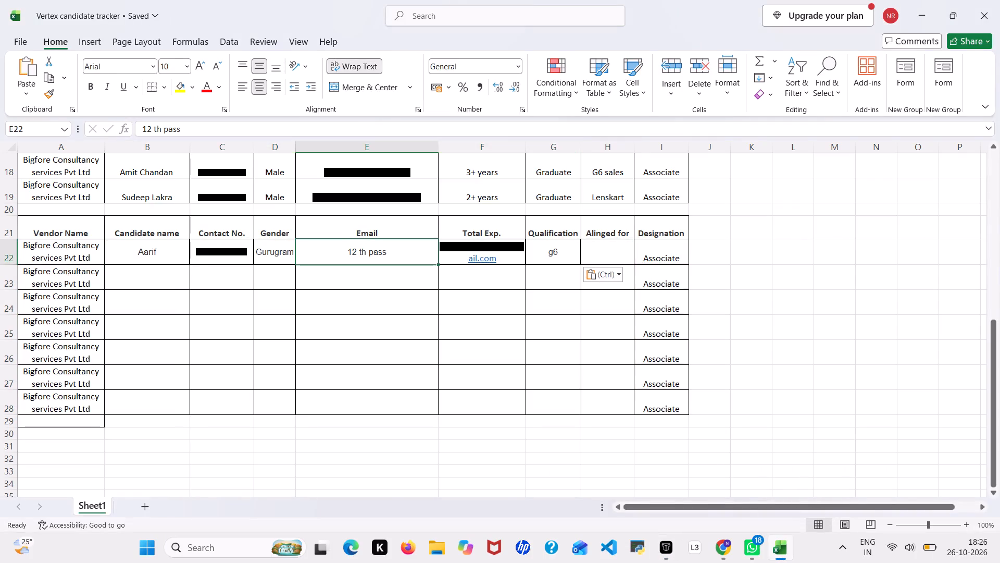
left_click(558, 254)
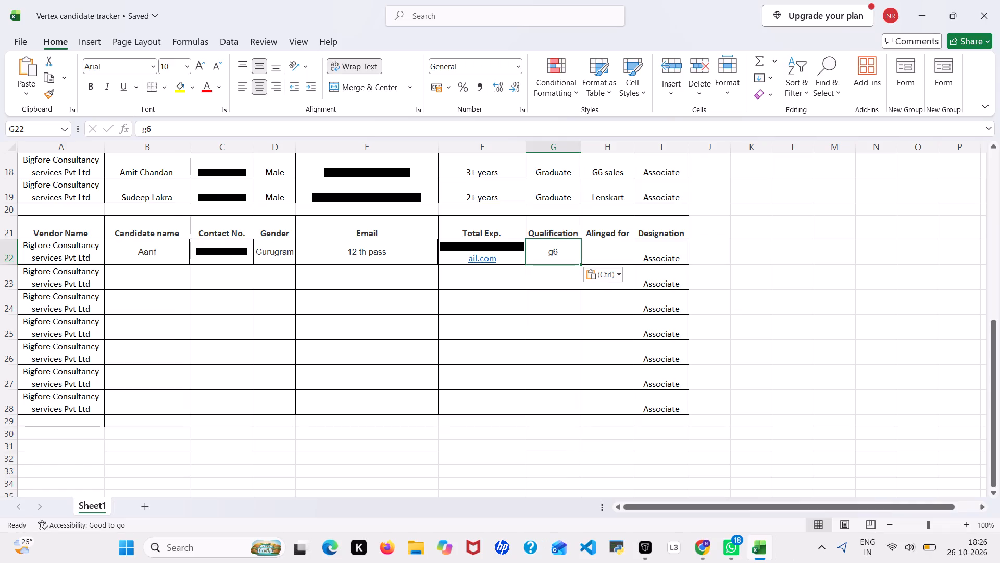
key("Delete")
key("Right")
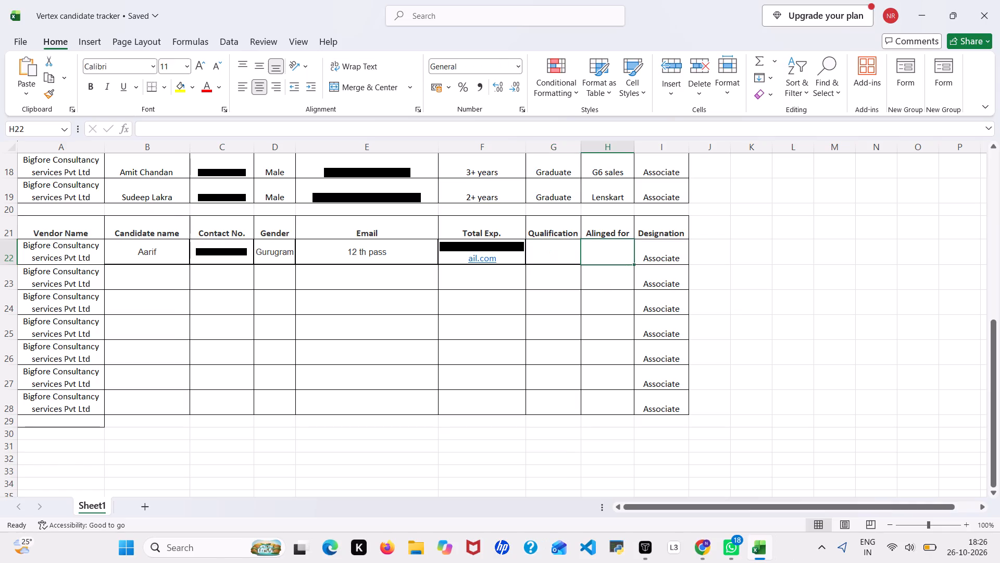
type("G6")
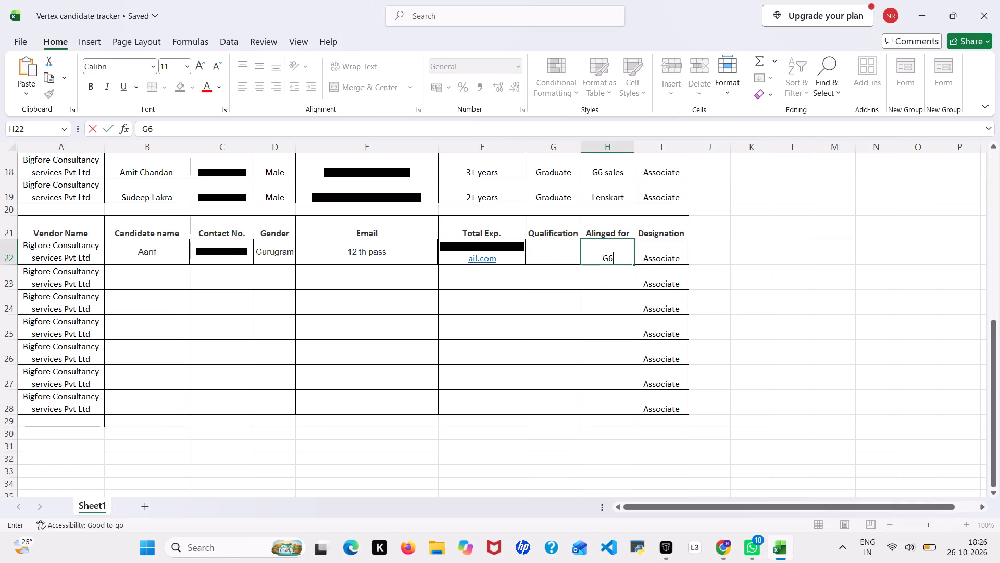
Clear the misplaced 12 th pass entry from the Email cell in row 22.
left_click(404, 264)
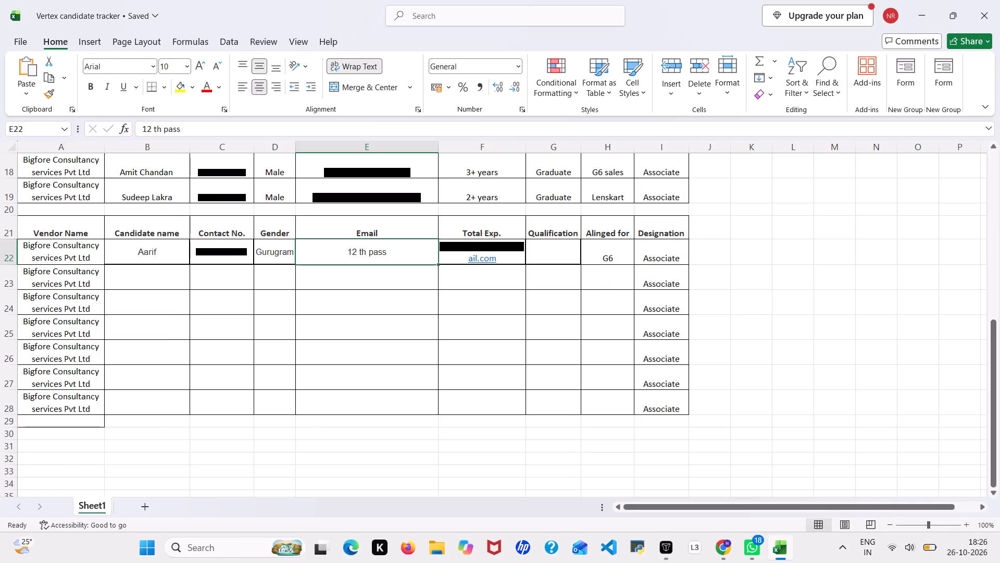
key("Delete")
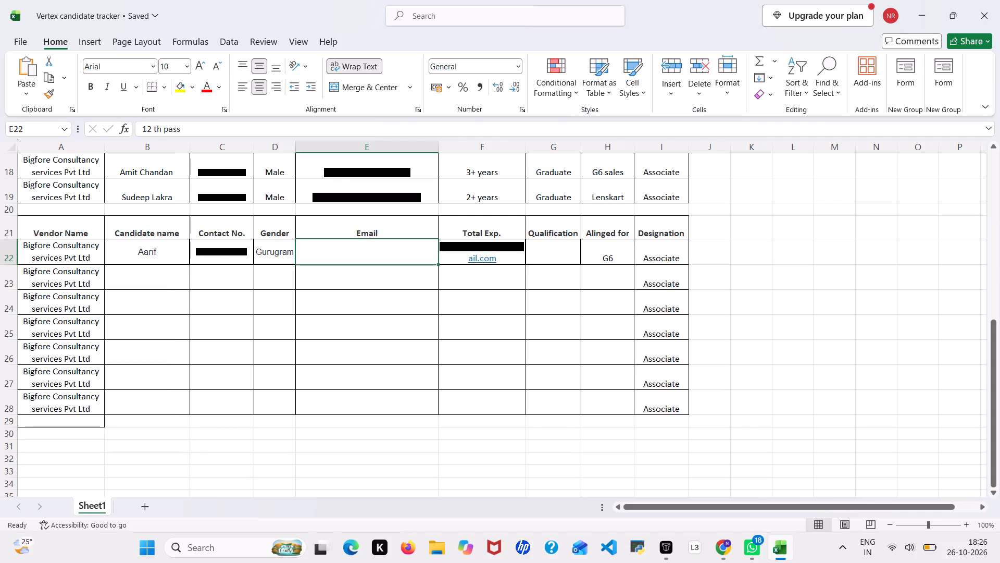
Copy the email address misplaced under Total Exp. in row 22, clear that cell, and try to paste the address into the Email cell.
key("Left")
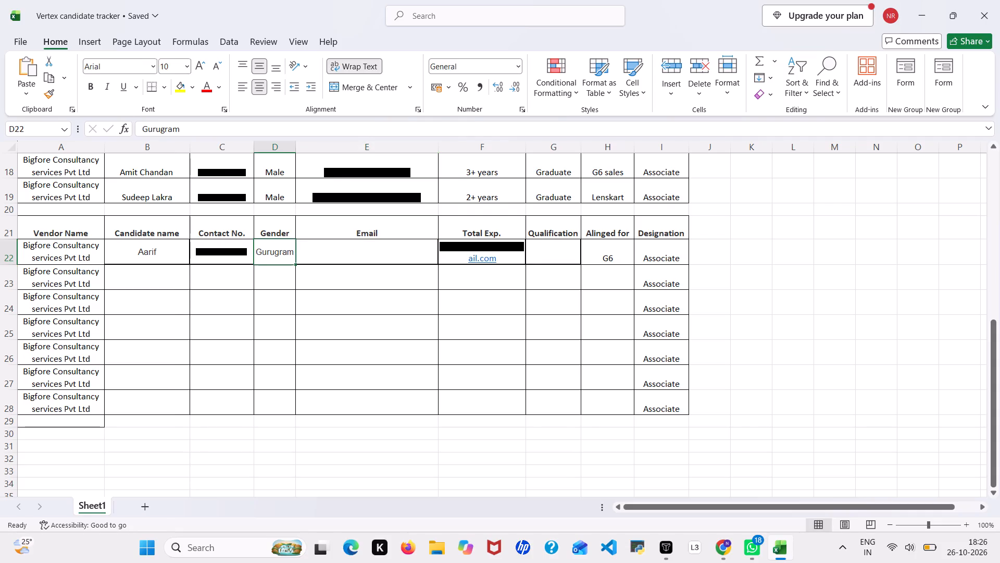
key("ctrl+c")
left_click(470, 278)
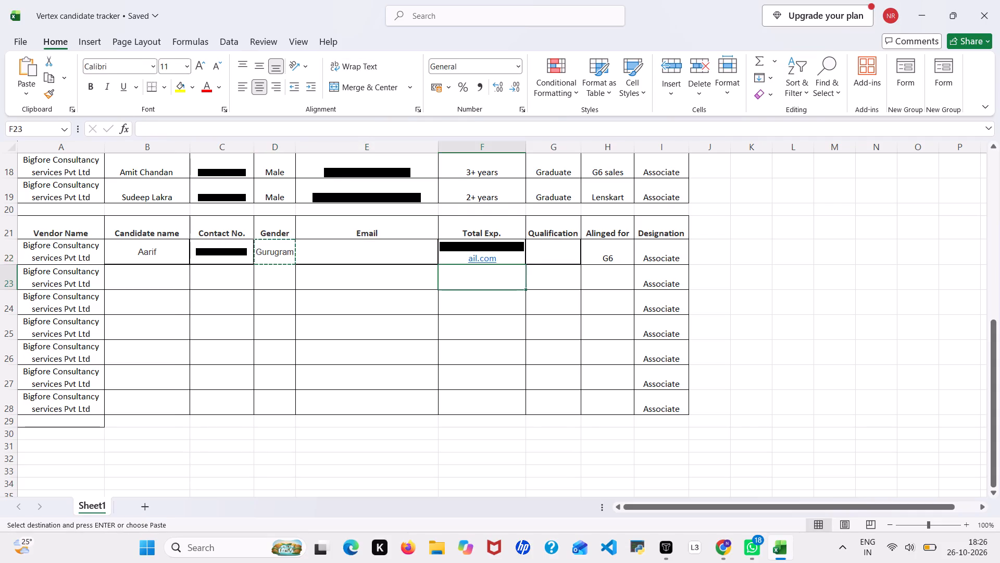
key("Up")
key("ctrl+c")
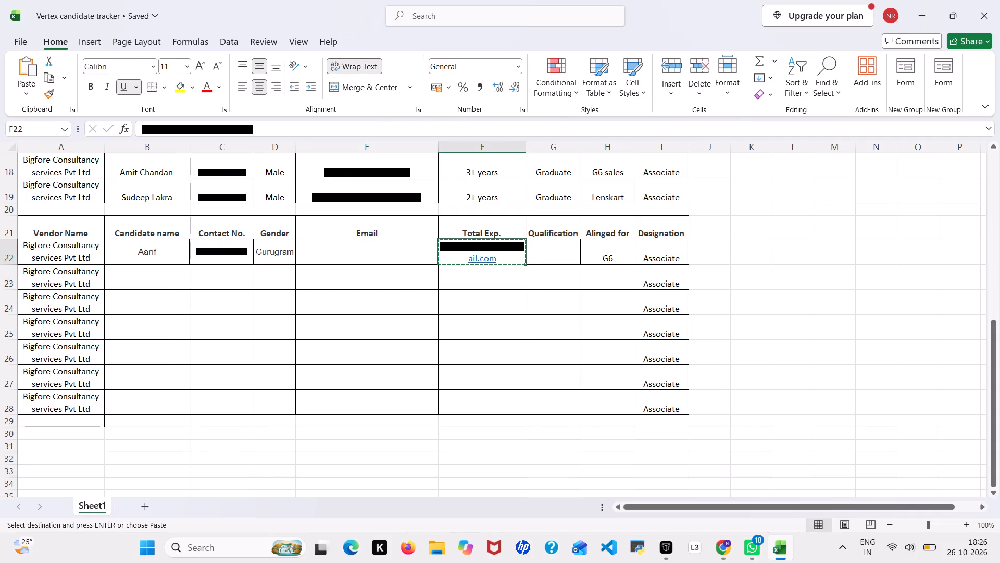
key("Delete")
key("Left")
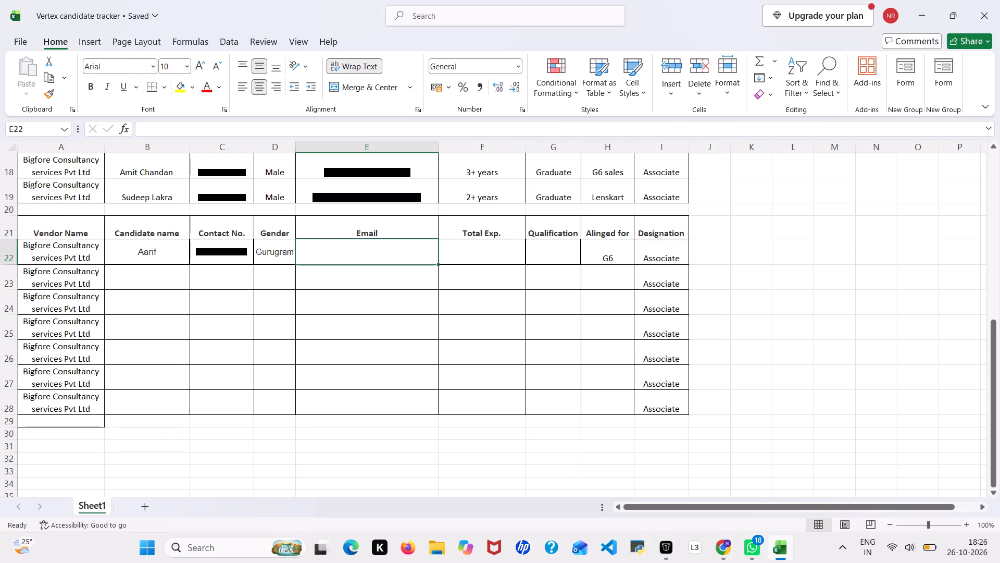
key("ctrl+v")
double_click(419, 254)
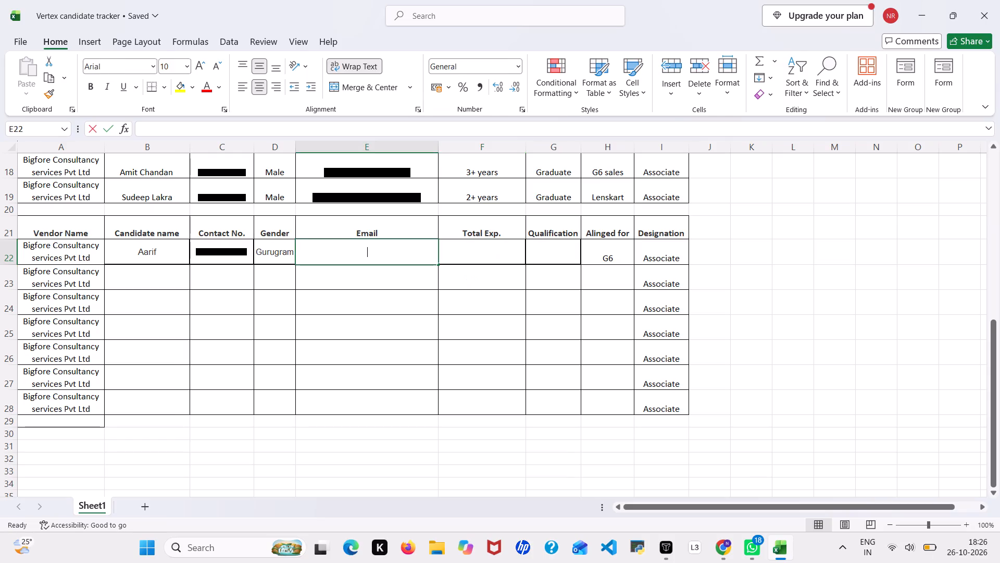
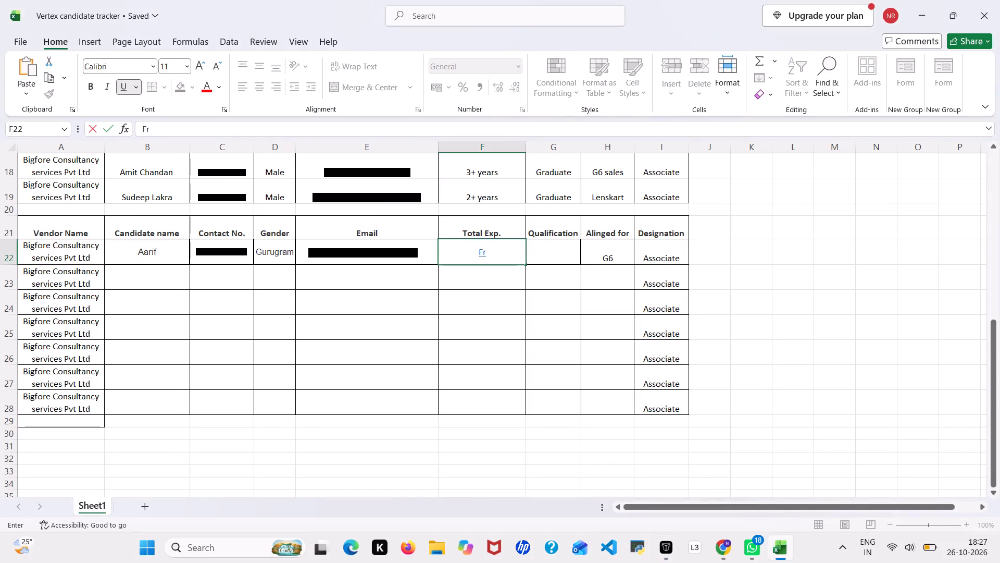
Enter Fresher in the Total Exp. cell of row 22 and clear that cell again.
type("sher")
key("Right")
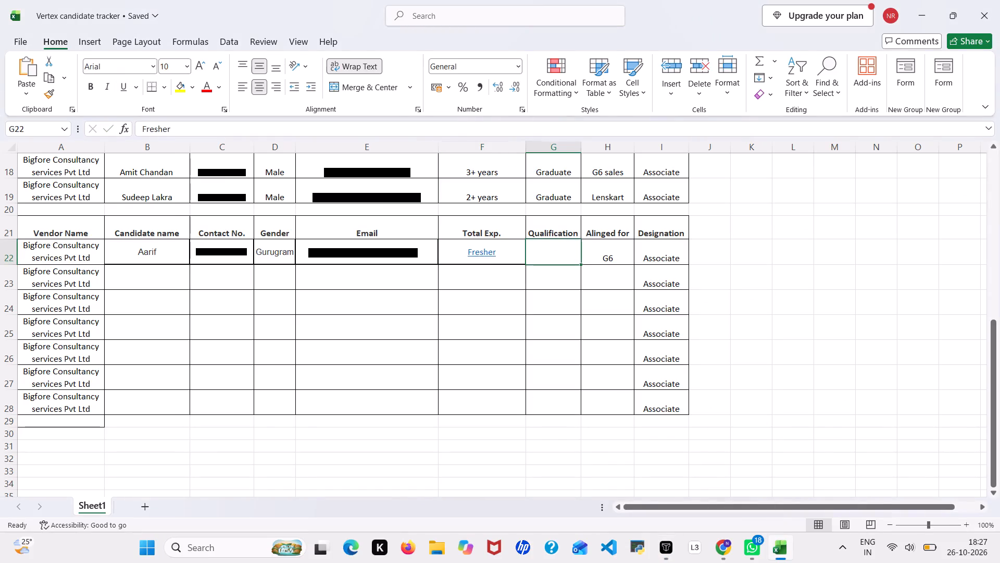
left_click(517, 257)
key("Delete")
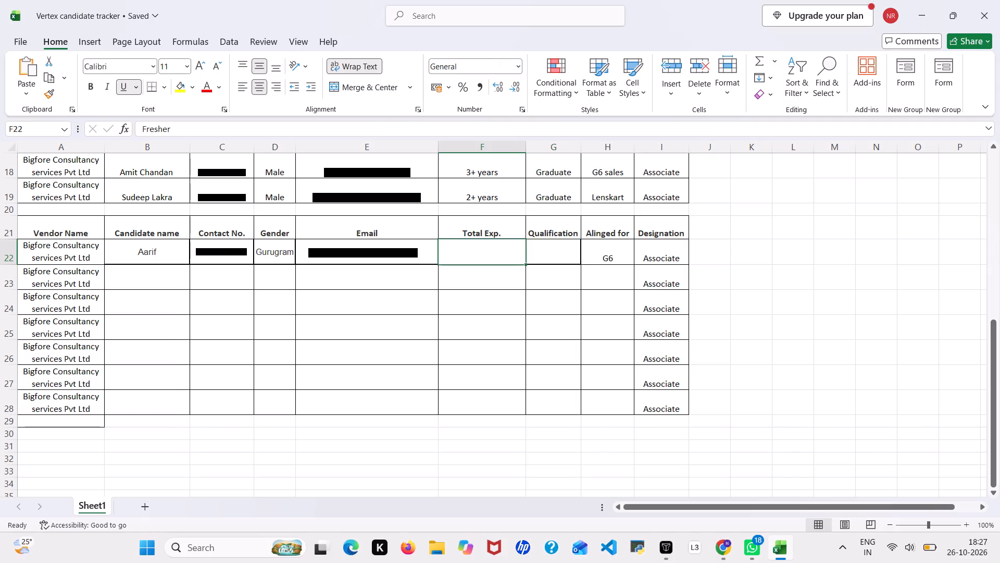
In row 22, enter UG under Qualification and Fresher under Total Exp.
left_click(424, 255)
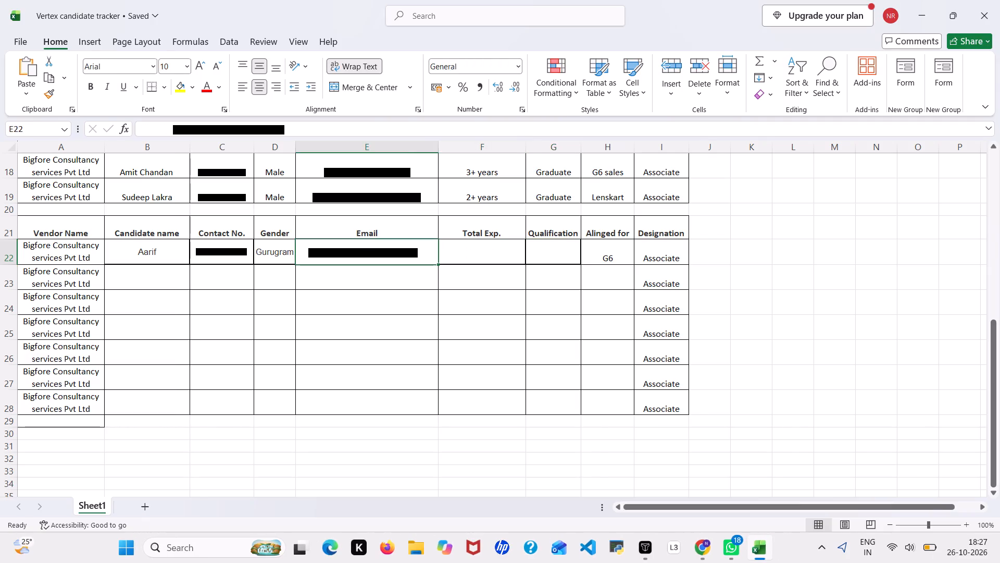
left_click(464, 253)
left_click(543, 254)
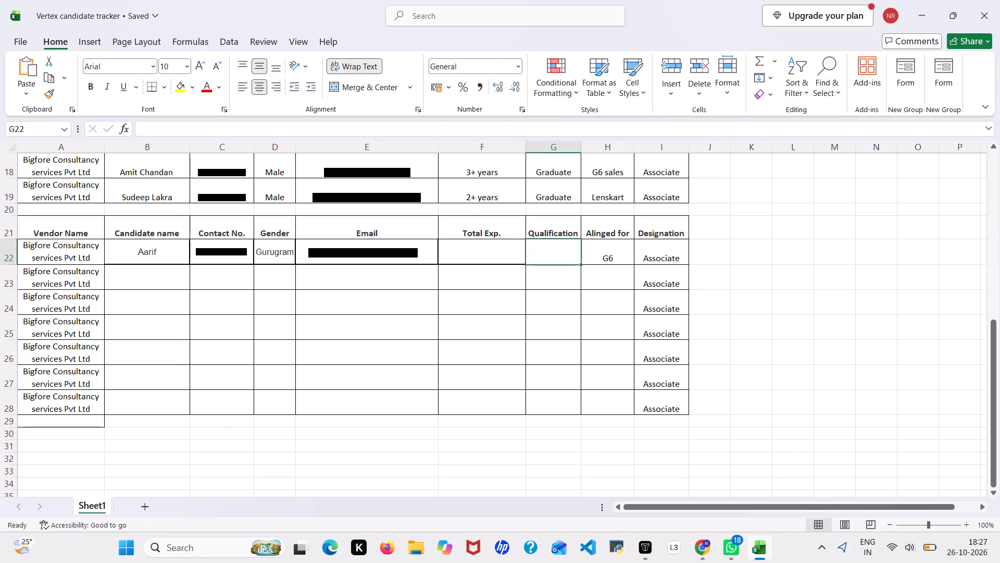
type("UG")
key("Left")
type("Fresher")
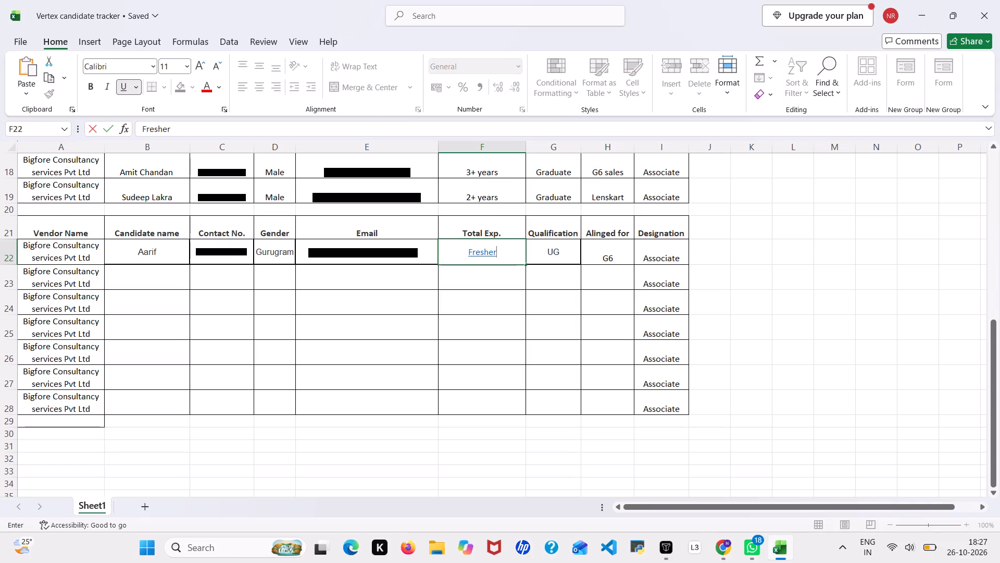
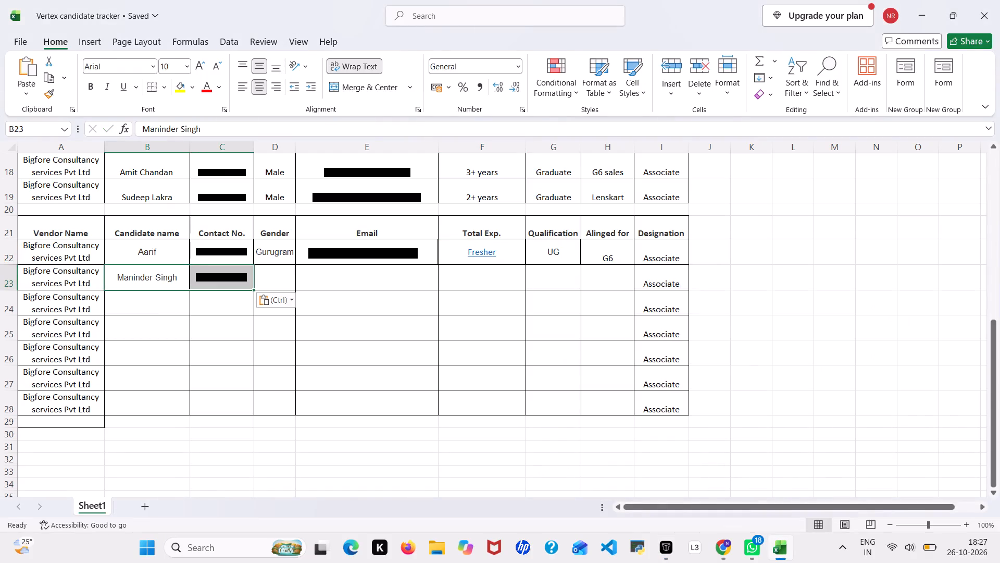
Replace the Gender entry in row 22 with Male and fill it down to row 23.
left_click(286, 252)
key("Delete")
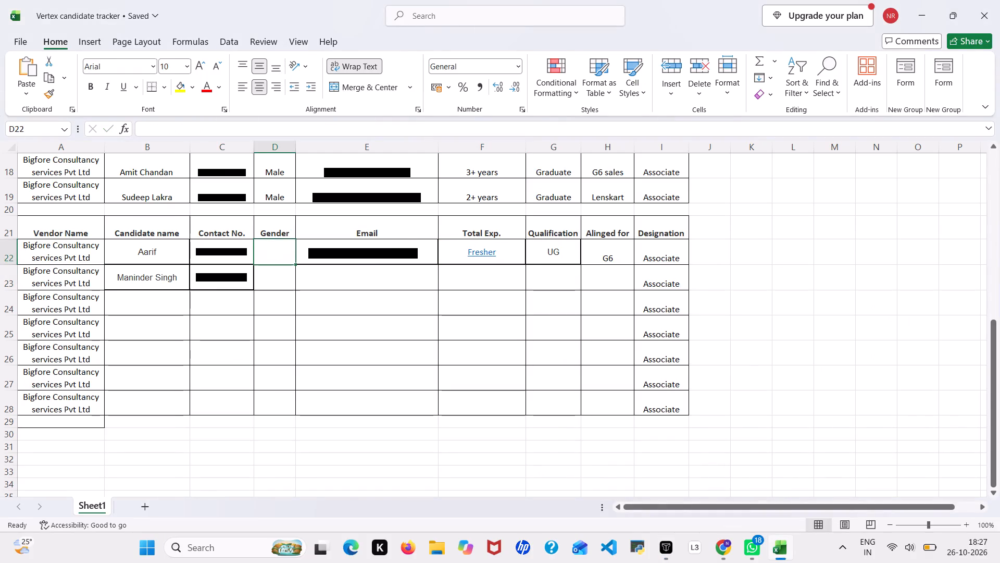
type("Male")
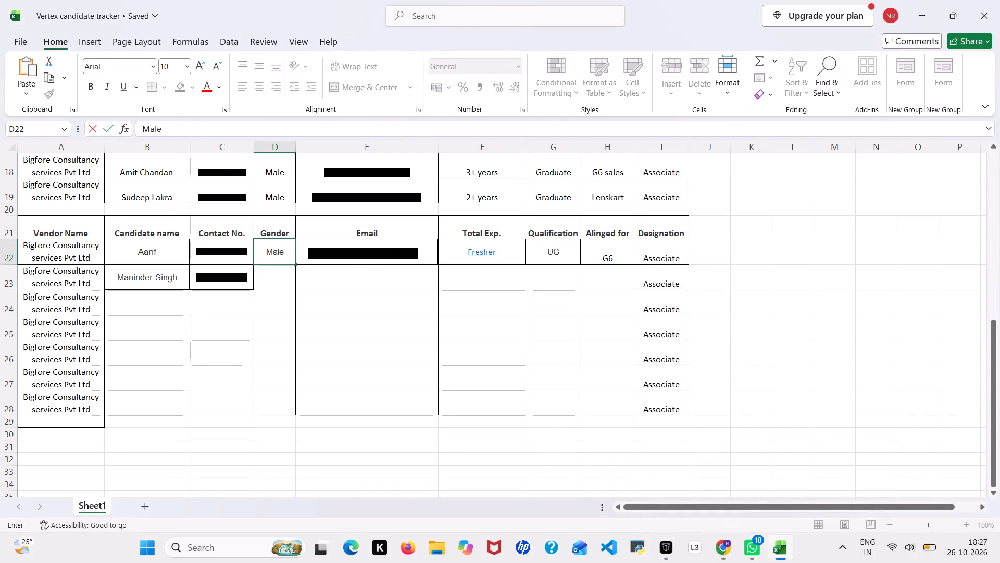
left_click(287, 275)
left_click(292, 258)
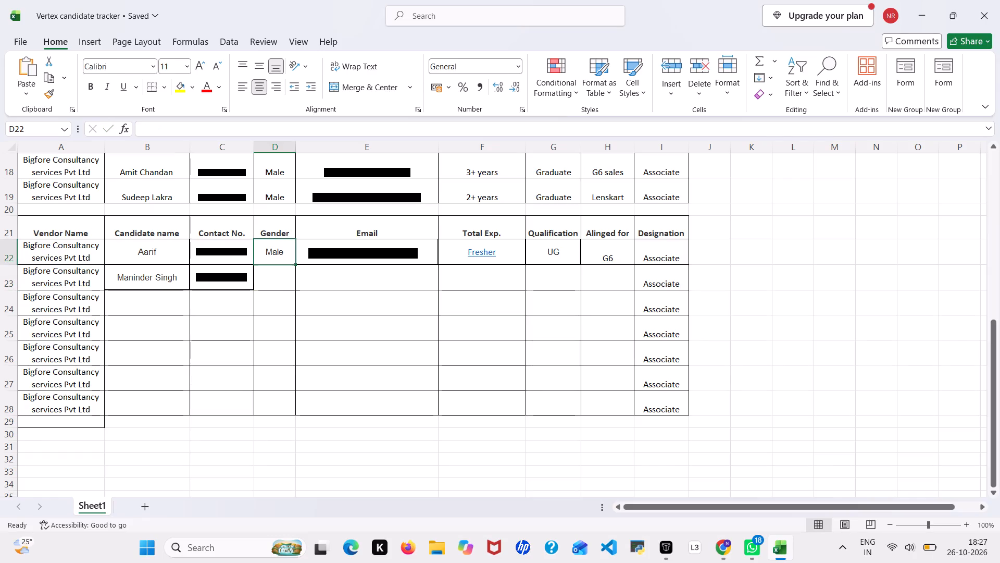
left_click_drag(296, 262, 298, 283)
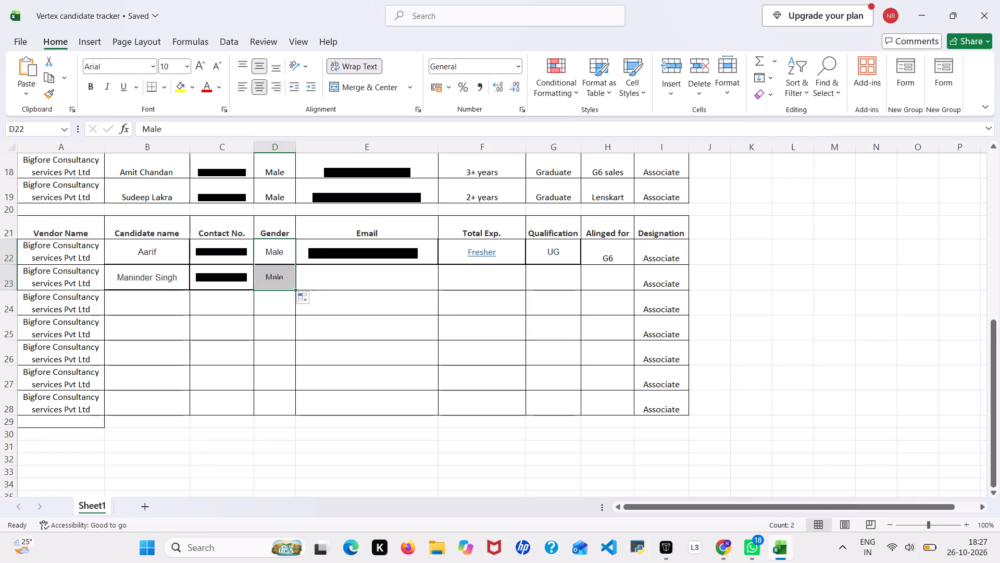
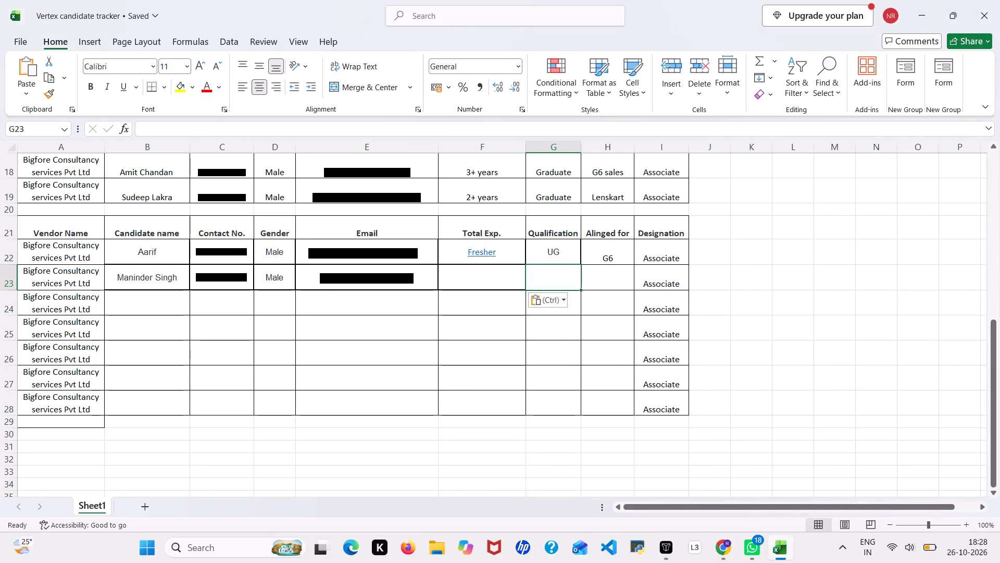
Enter Zomato as the "Alinged for" value for the candidate in row 23.
key("Right")
type("Zomato")
key("Left")
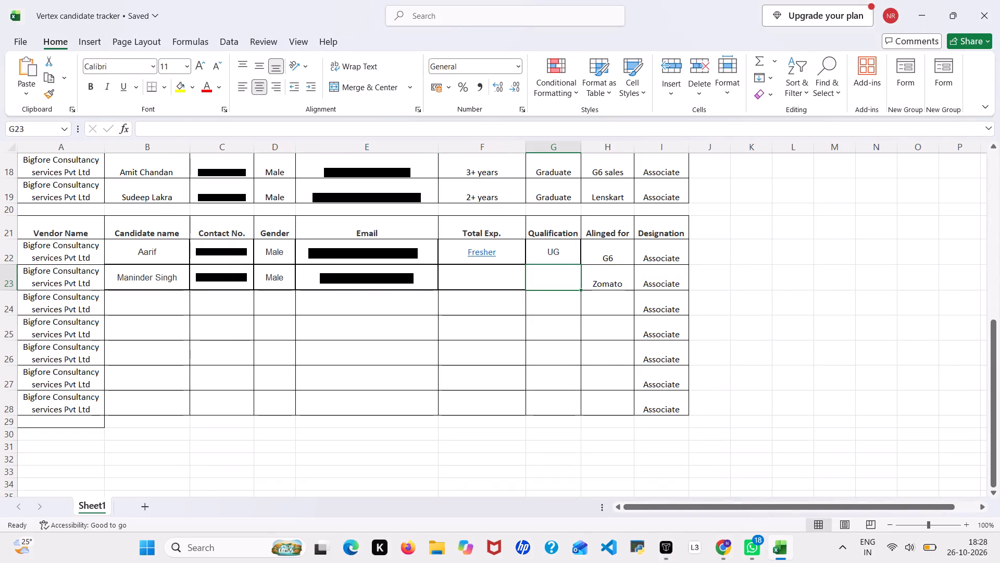
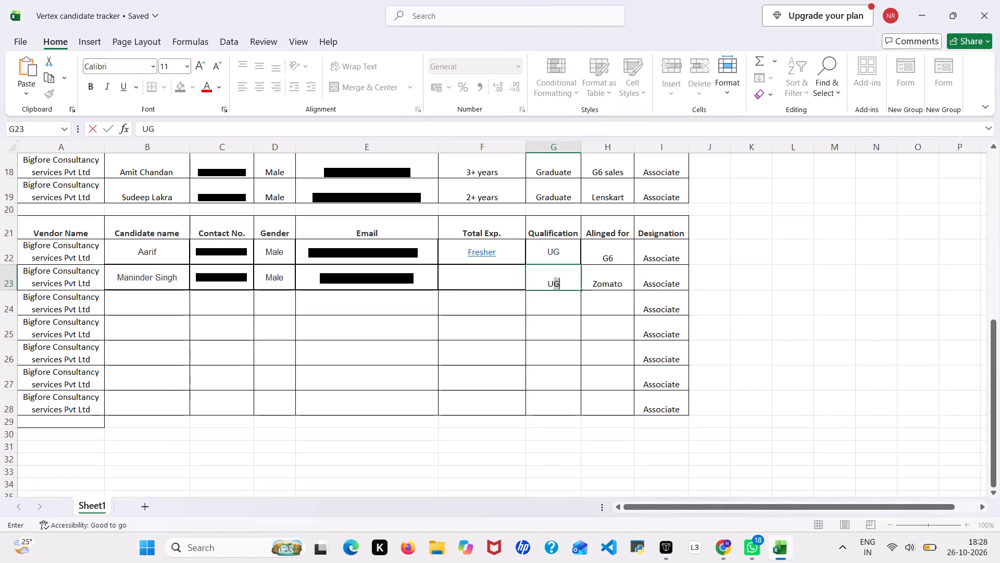
Complete row 23 with UG as the qualification and Fresher as the total experience.
key("Left")
key("shift+f")
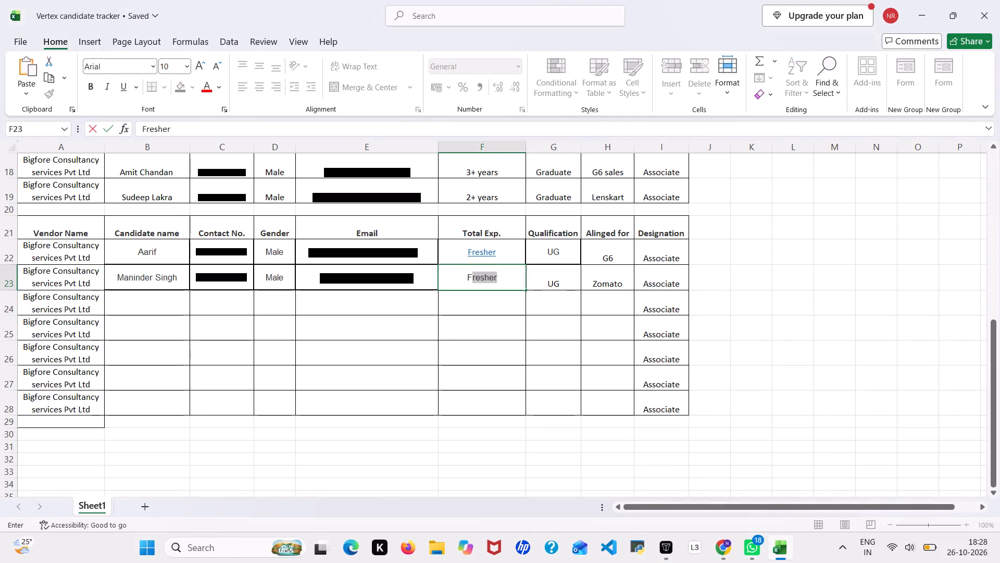
key("Down")
Select the empty candidate name cell in row 24 for the next candidate entry.
left_click(149, 296)
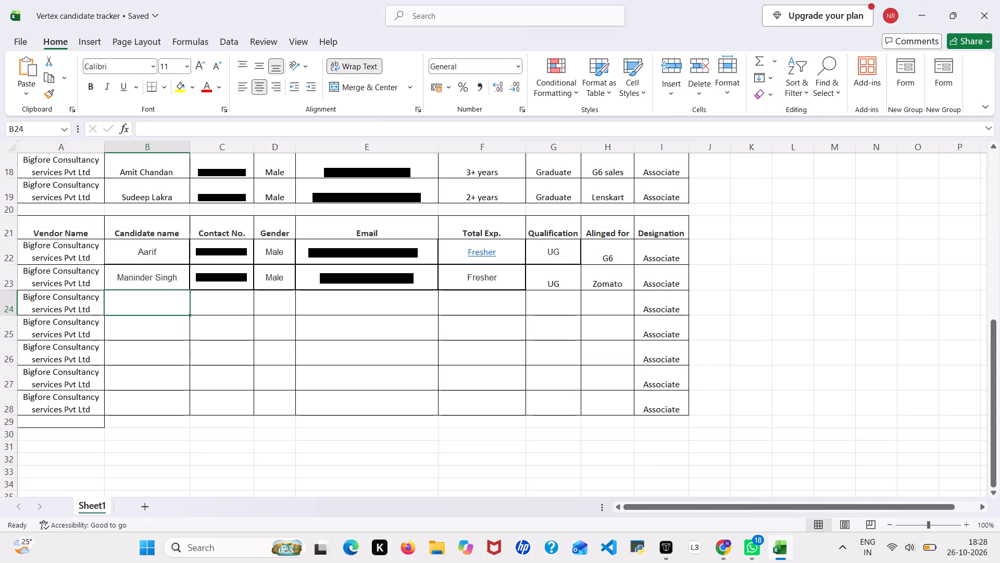
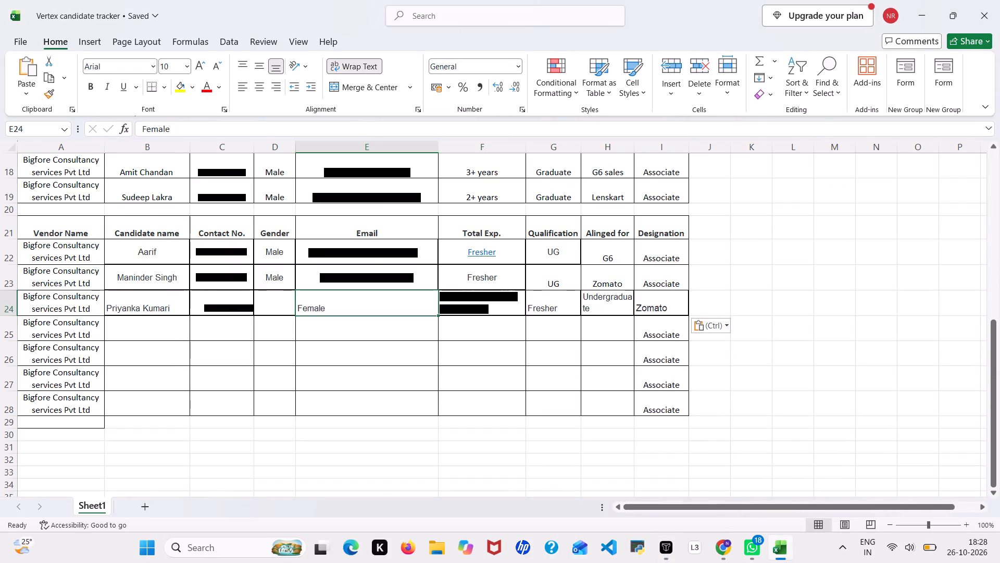
Try to move row 24's misaligned details from columns E–I one column left, so they start in the Gender cell D24.
left_click_drag(651, 307, 421, 307)
key("ctrl+c")
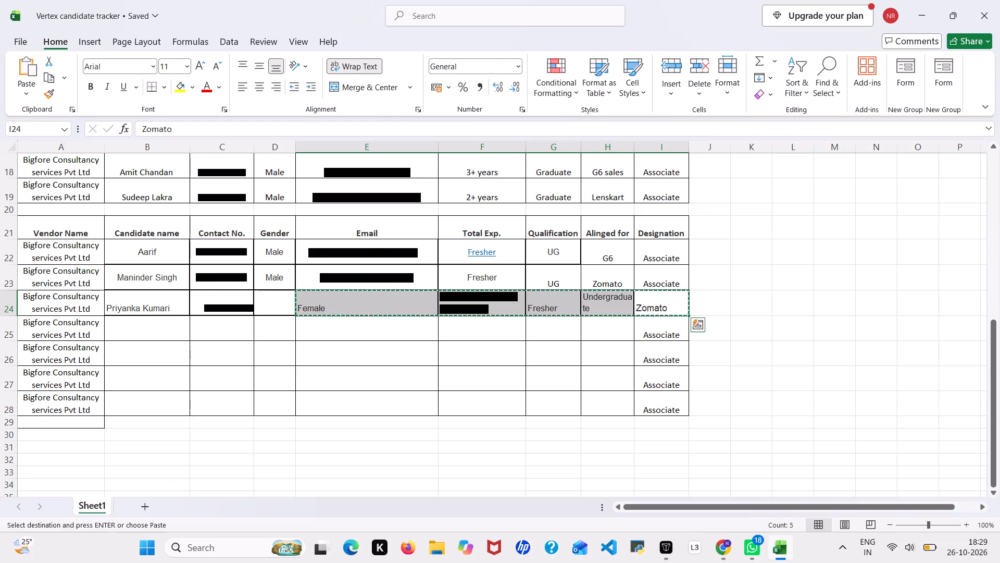
key("Delete")
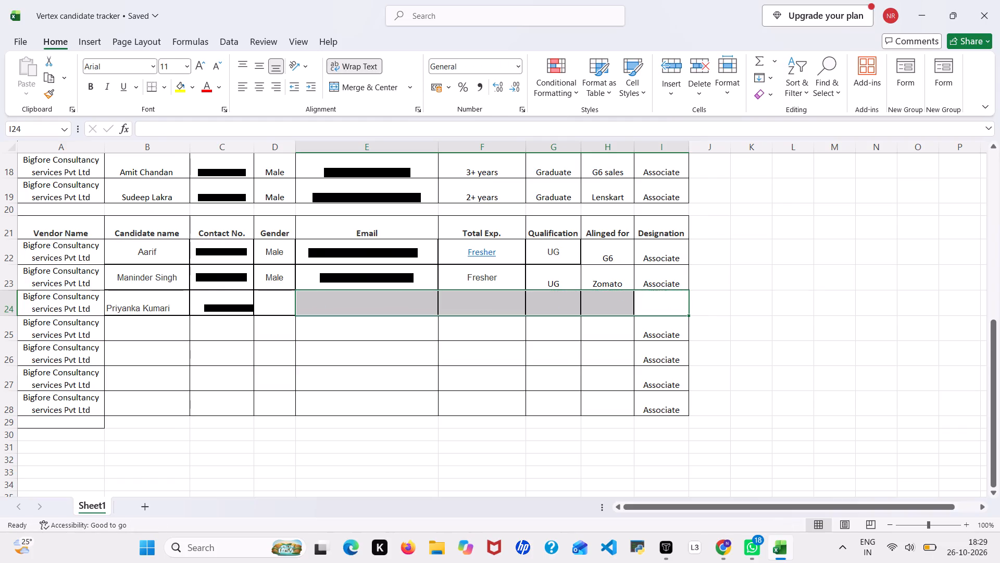
left_click(273, 306)
key("ctrl+v")
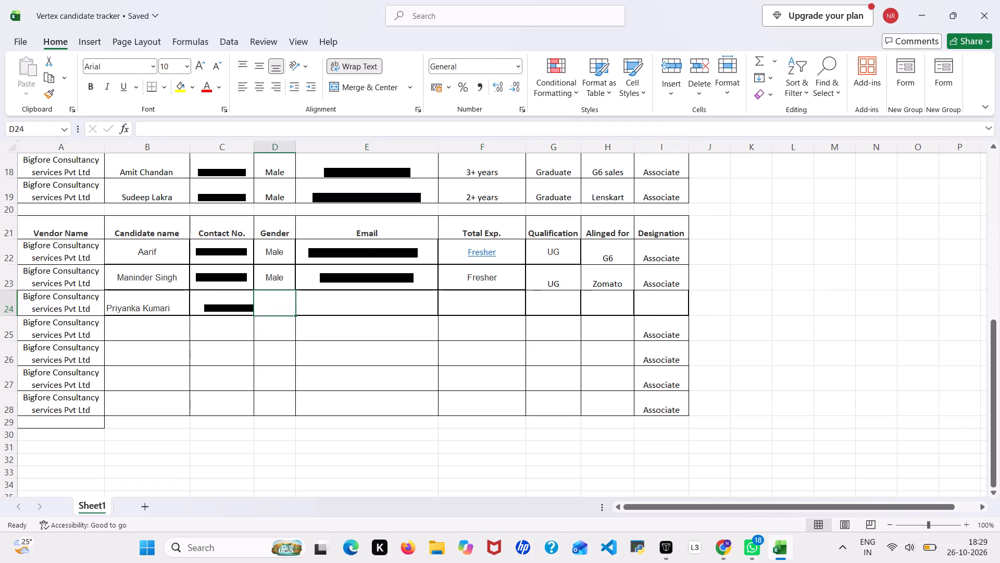
key("ctrl+c")
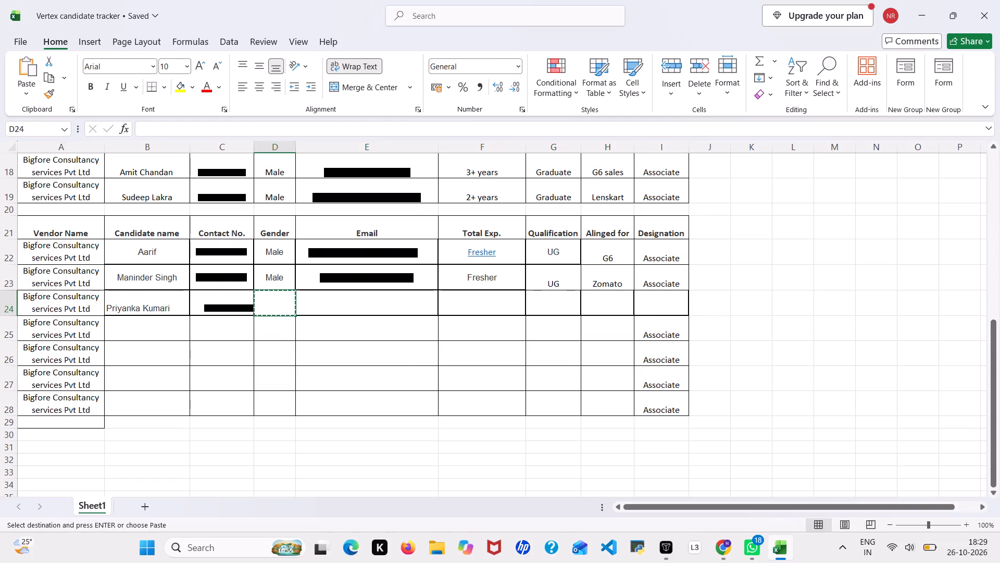
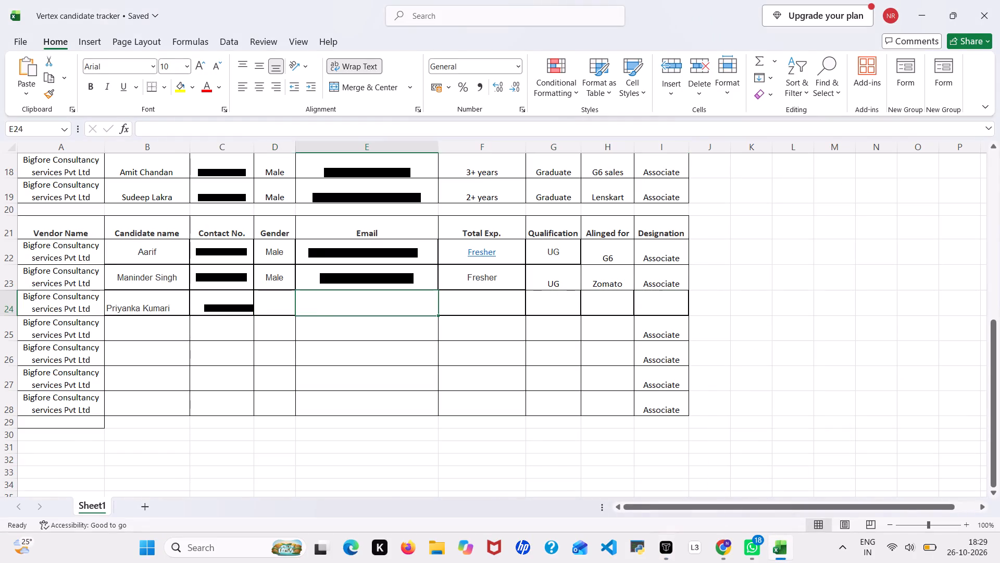
Paste the cut candidate details into row 24 starting at the Gender cell D24.
left_click(282, 299)
key("ctrl+v")
left_click(397, 370)
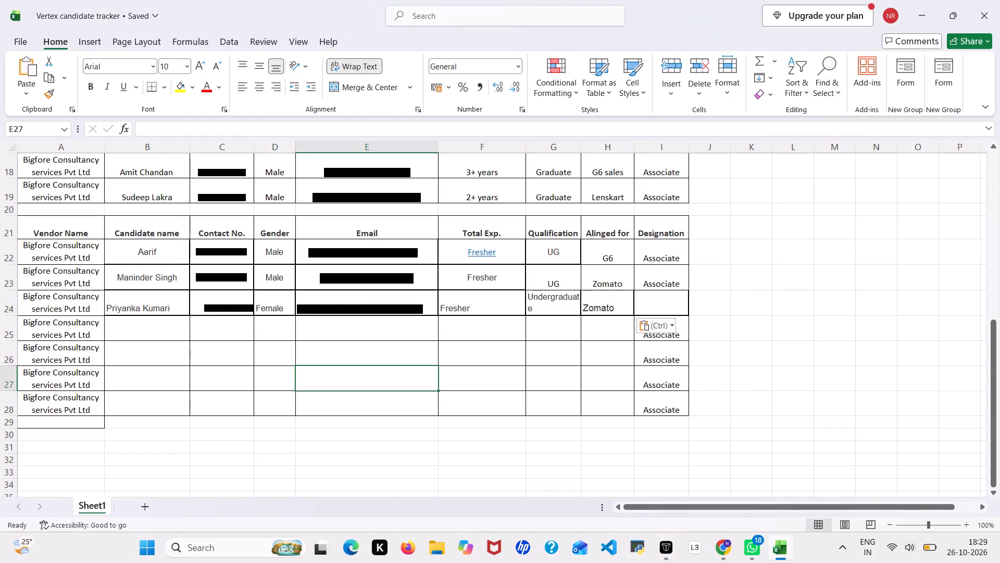
Replace the Qualification entry in row 24 with UG.
left_click(555, 303)
key("Delete")
type("UG")
left_click(572, 350)
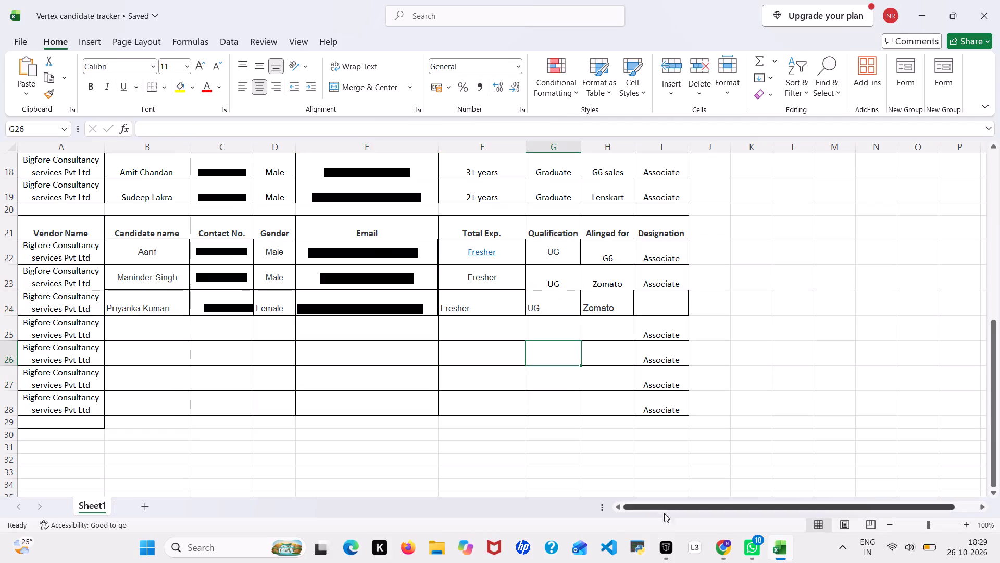
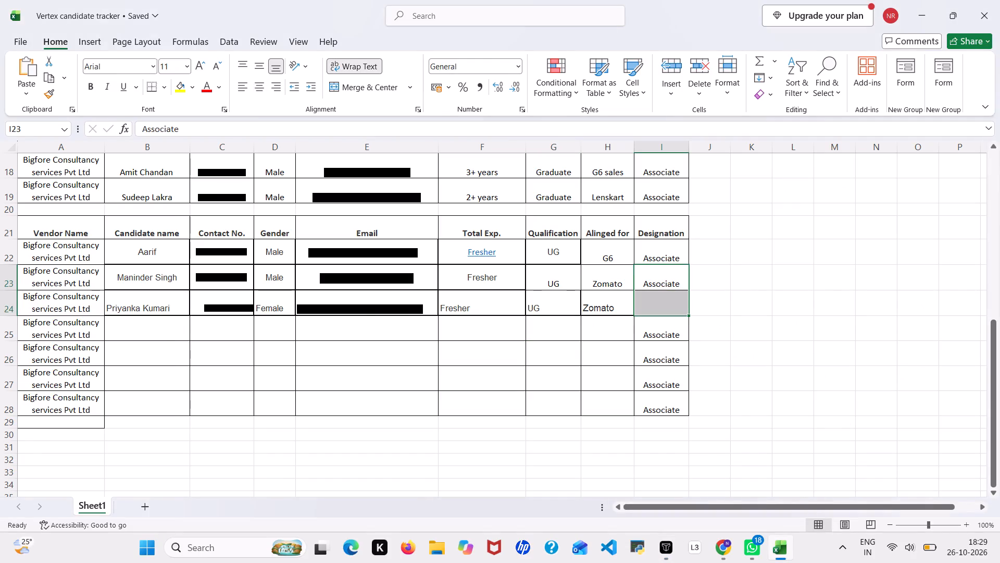
Fill the Designation entry Associate from row 23 down into the empty Designation cell I24.
left_click(689, 290)
left_click(684, 284)
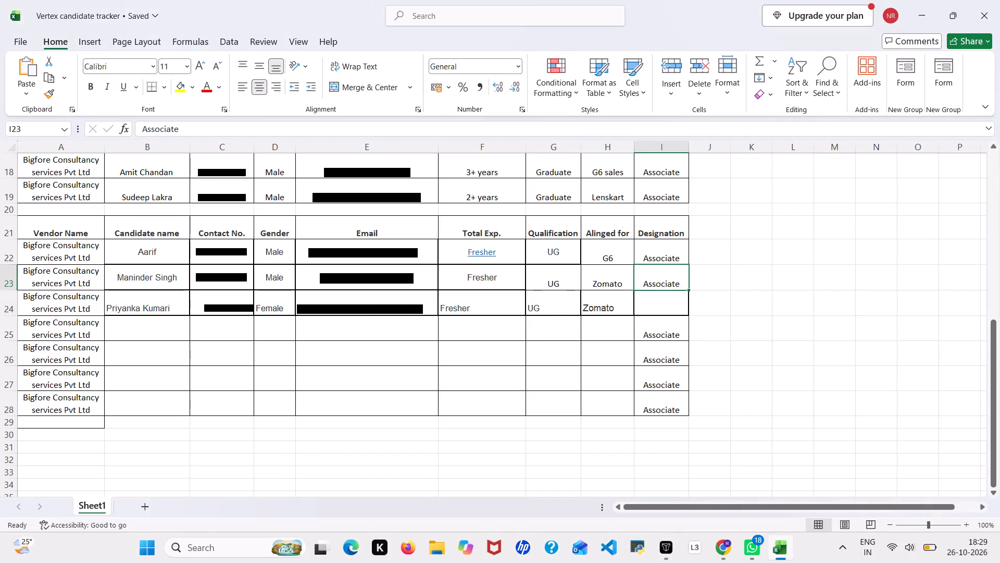
left_click_drag(689, 290, 687, 304)
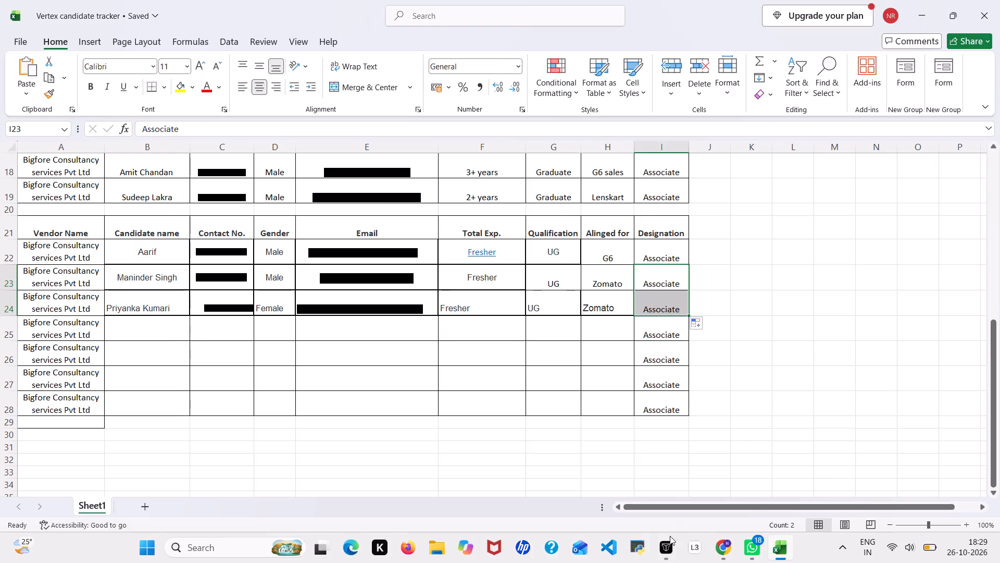
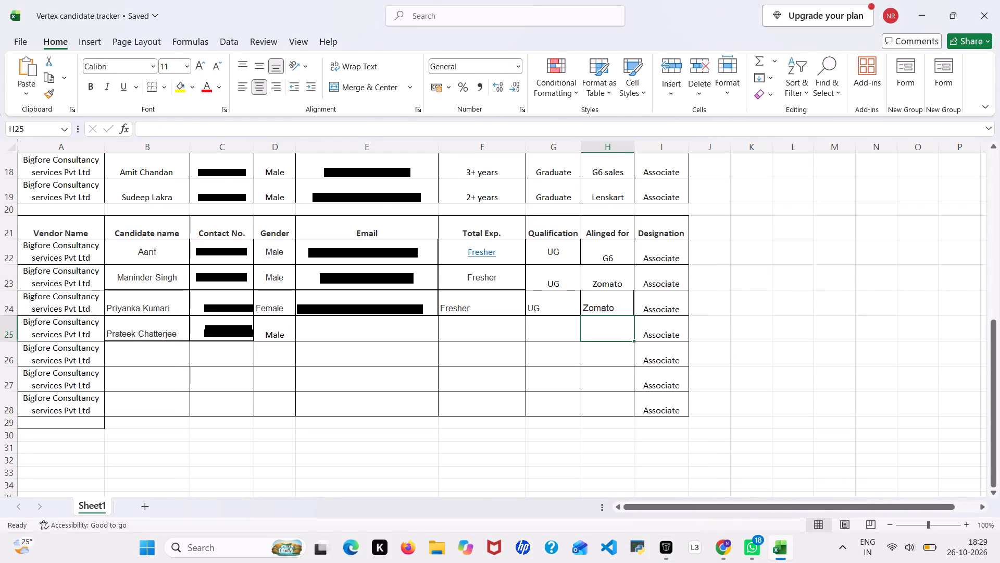
Enter G6 as the Alinged for value in row 25, the row with candidate entry below row 24.
key("shift+g")
key("6")
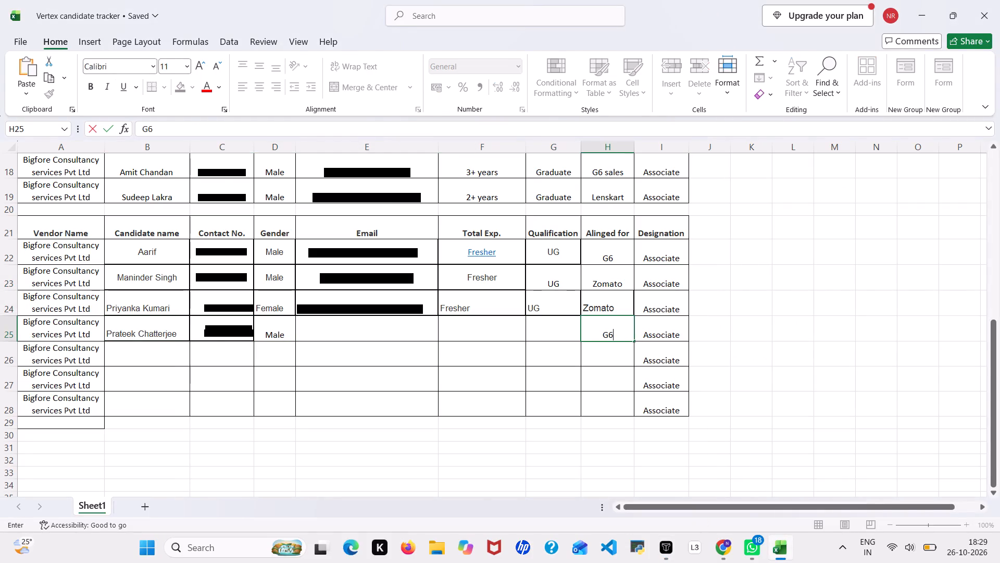
key("Left")
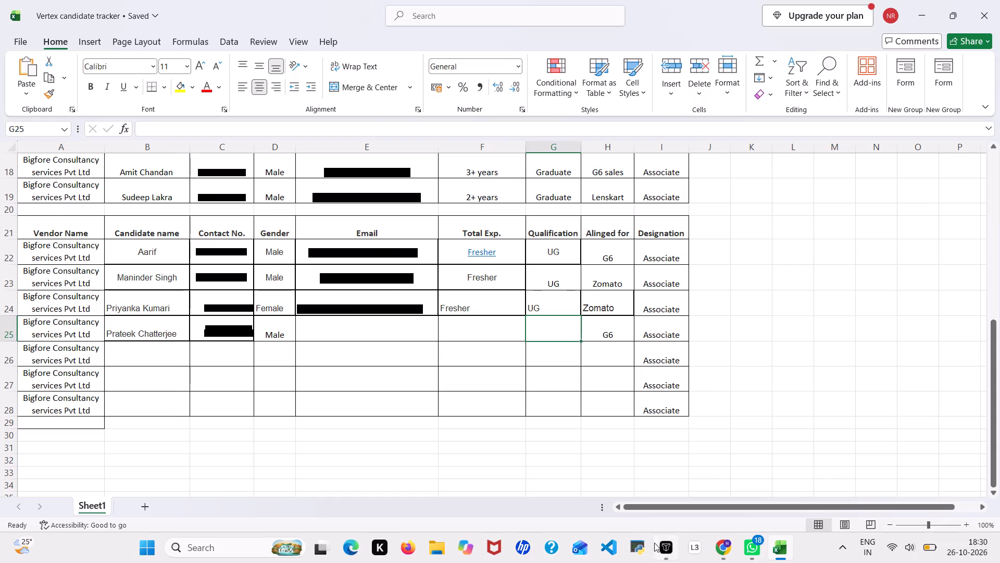
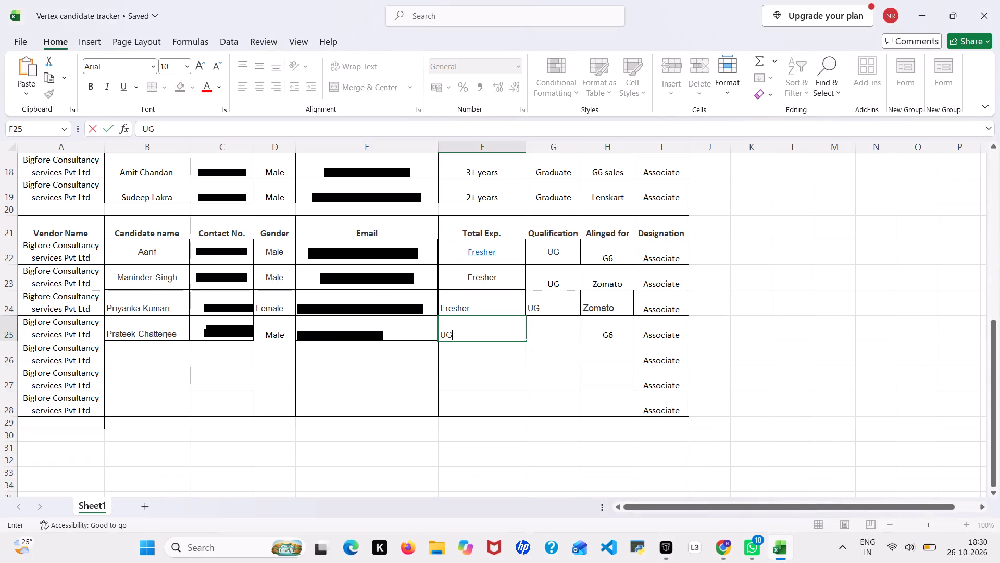
Remove the misplaced UG from the Total Exp. cell in row 25 and restore Fresher there.
key("BackSpace")
key("BackSpace")
key("ctrl+z")
Enter UG as the Qualification in row 25, then move down to the empty candidate cells of row 26.
key("Right")
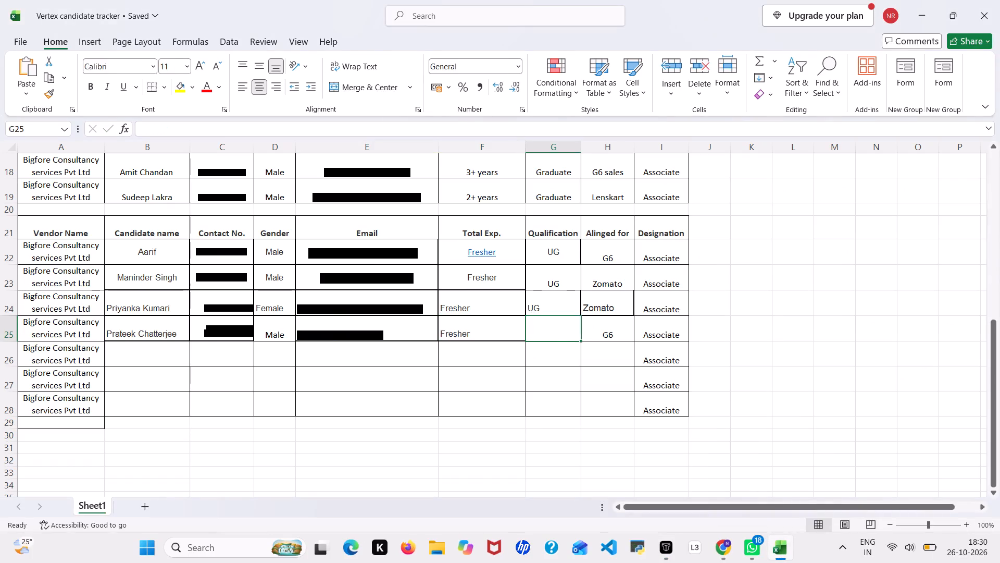
key("shift+u")
key("Down")
key("Left")
key("Left")
key("Left")
key("Left")
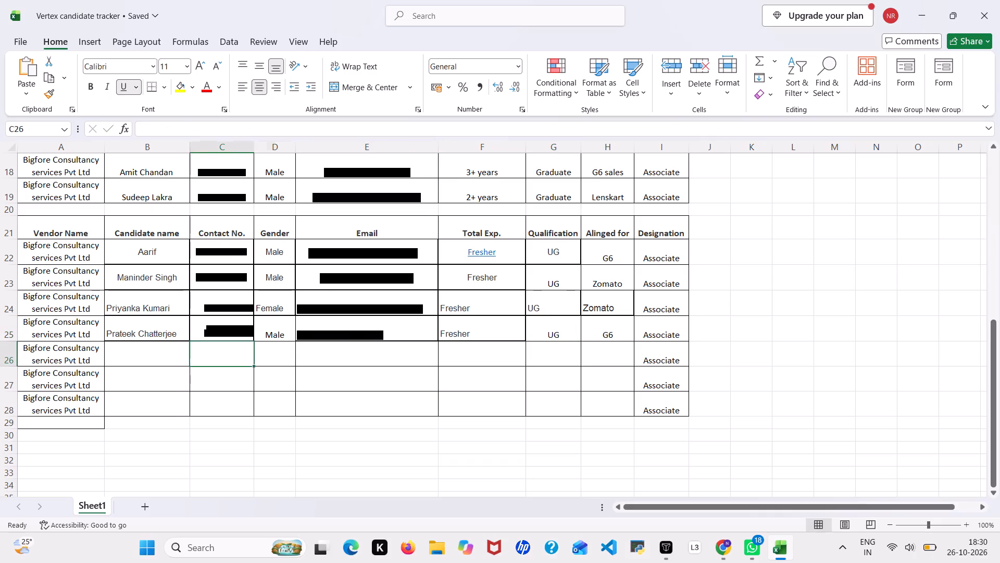
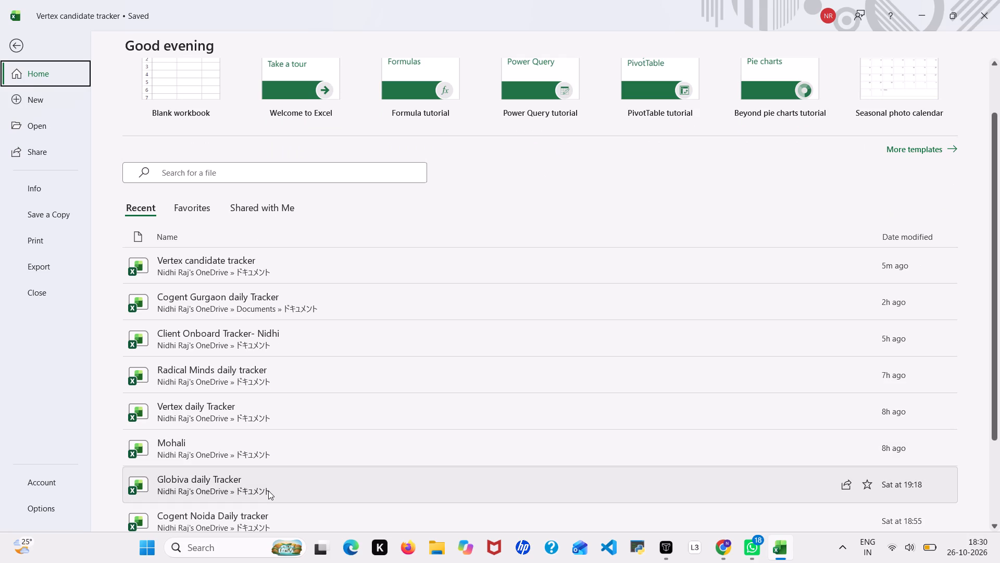
Open the Cogent Noida Daily tracker workbook from the recent files.
double_click(264, 515)
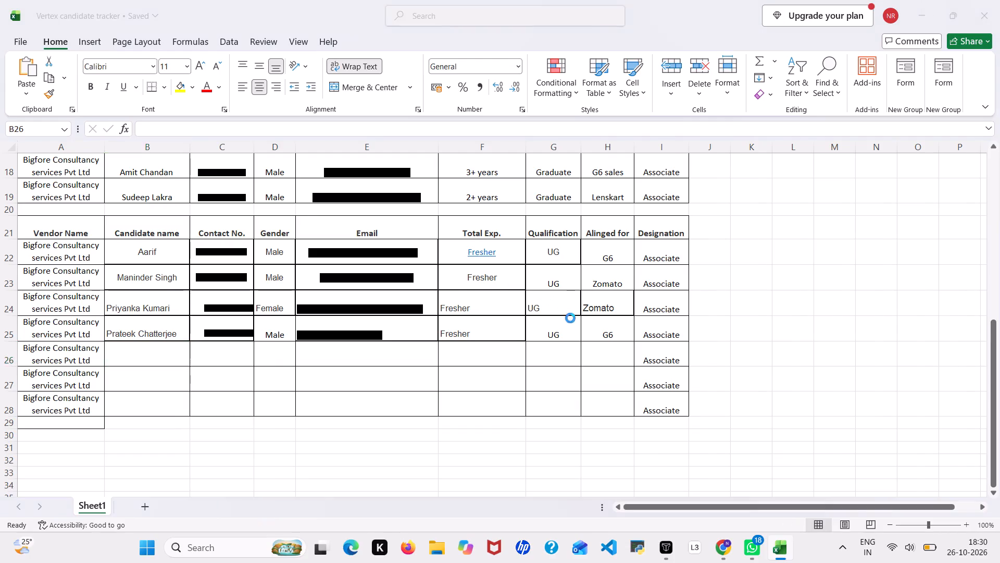
left_click(502, 240)
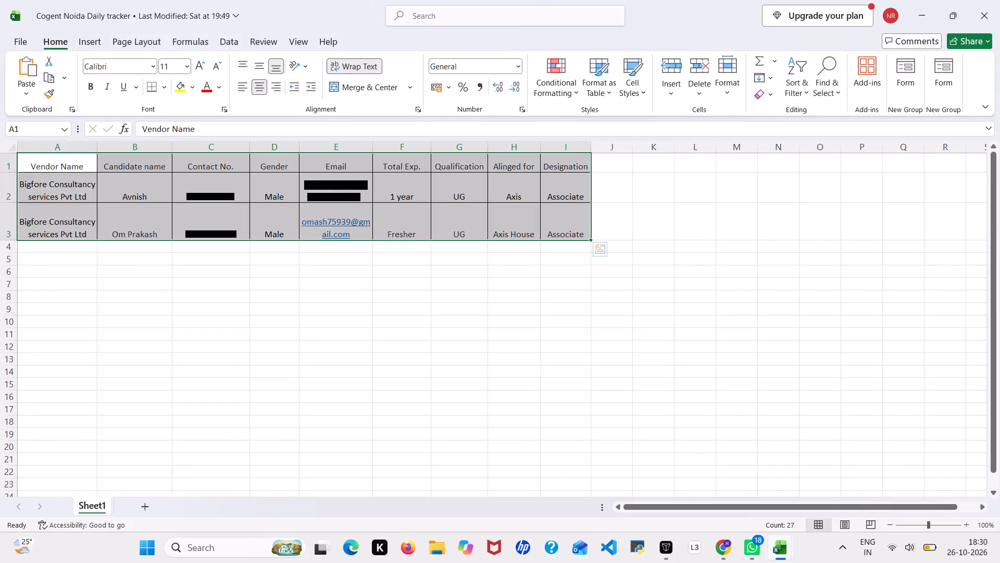
Clear the candidate details in rows 2 and 3, from Candidate name through Total Exp.
left_click_drag(399, 192, 143, 198)
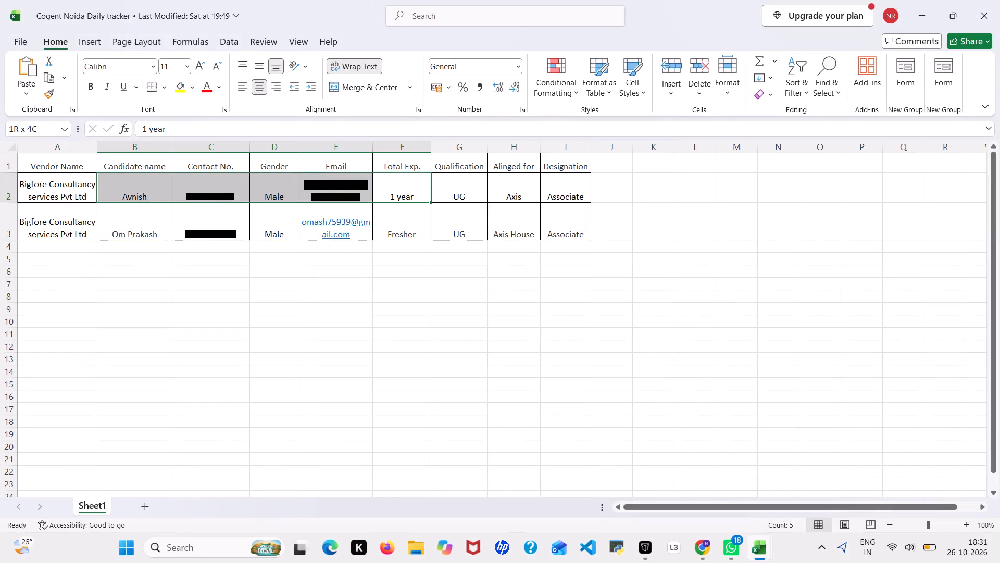
left_click_drag(143, 198, 150, 220)
key("Delete")
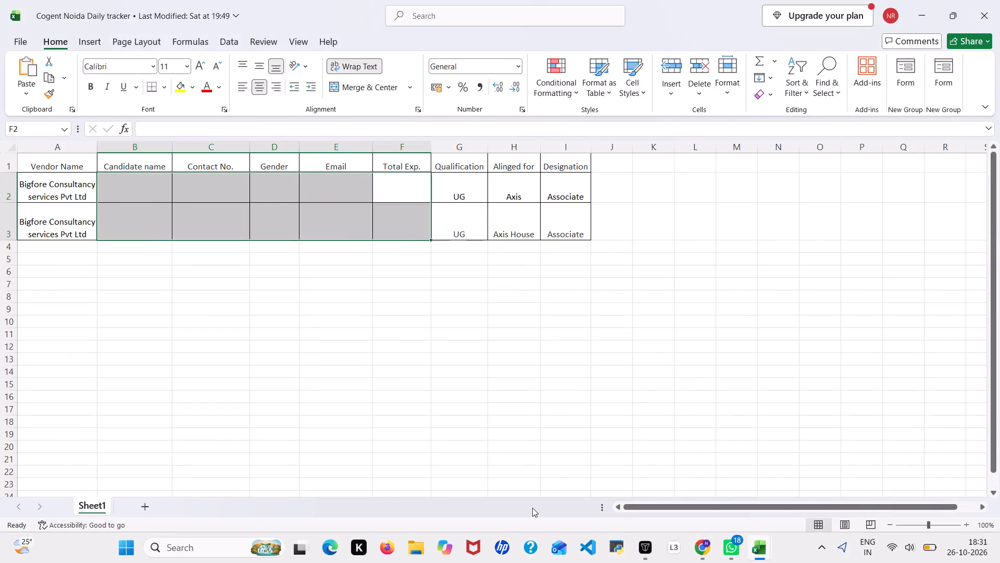
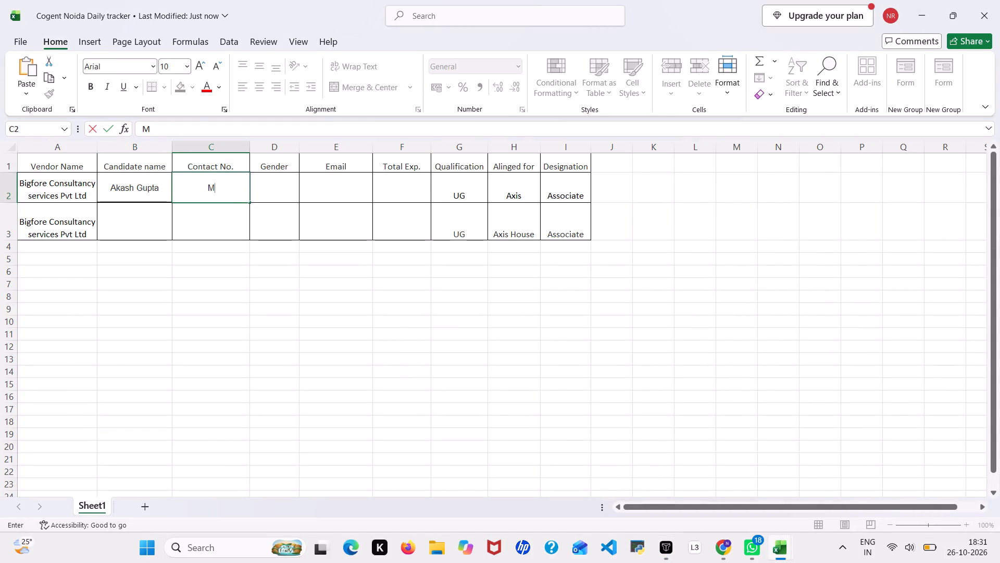
Undo the stray text in row 2's Contact No. cell and enter Male as that candidate's gender.
key("ctrl+z")
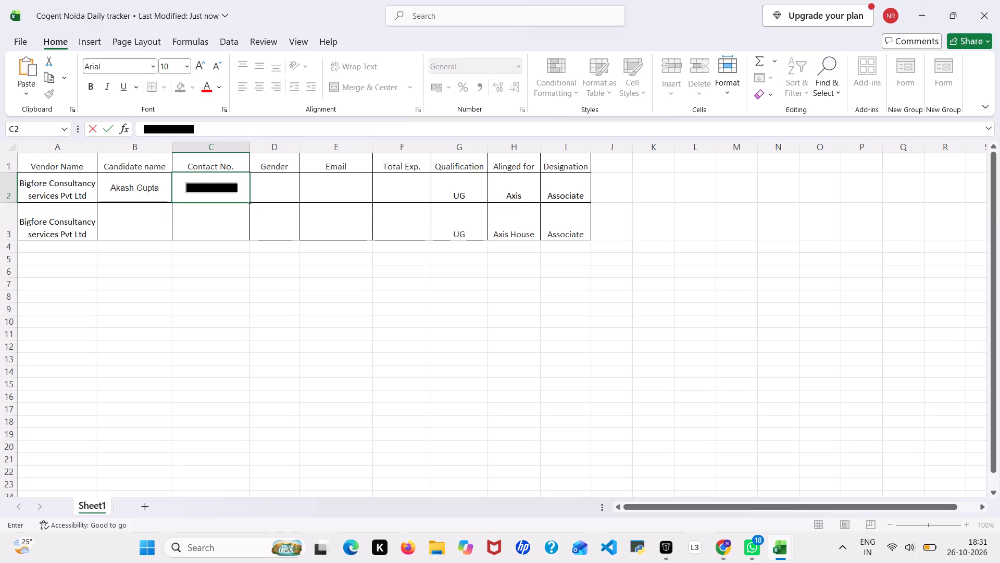
key("Right")
type("Male")
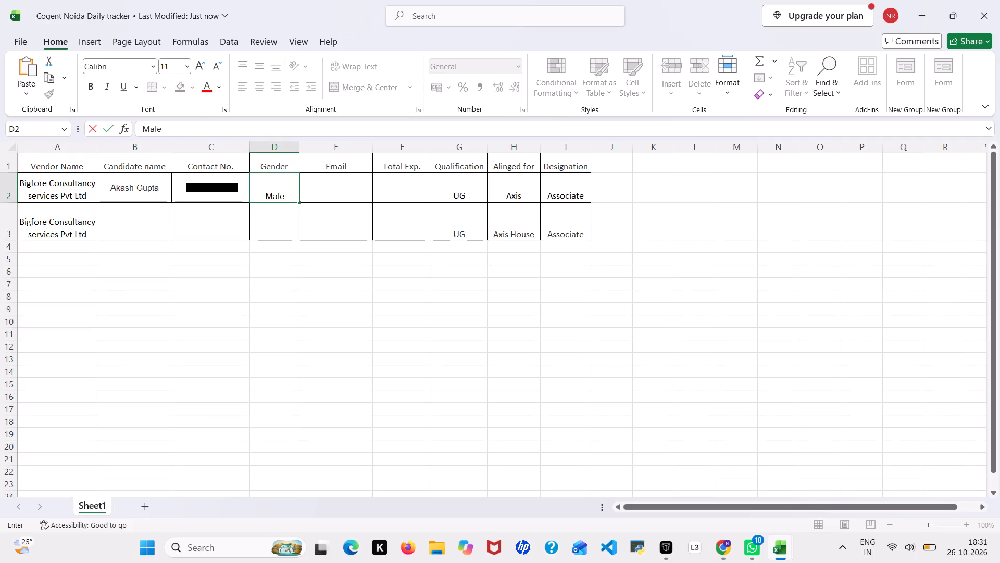
key("Right")
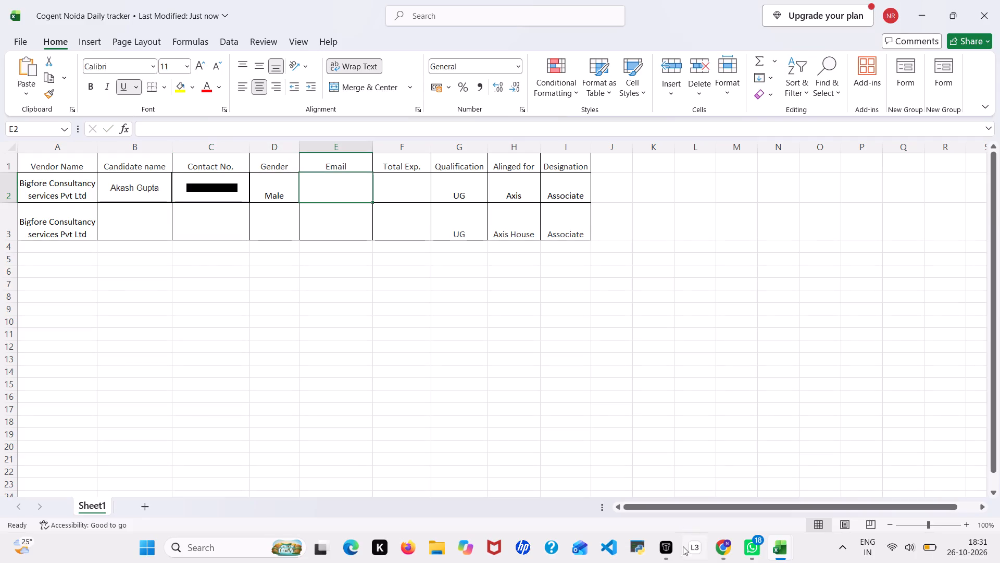
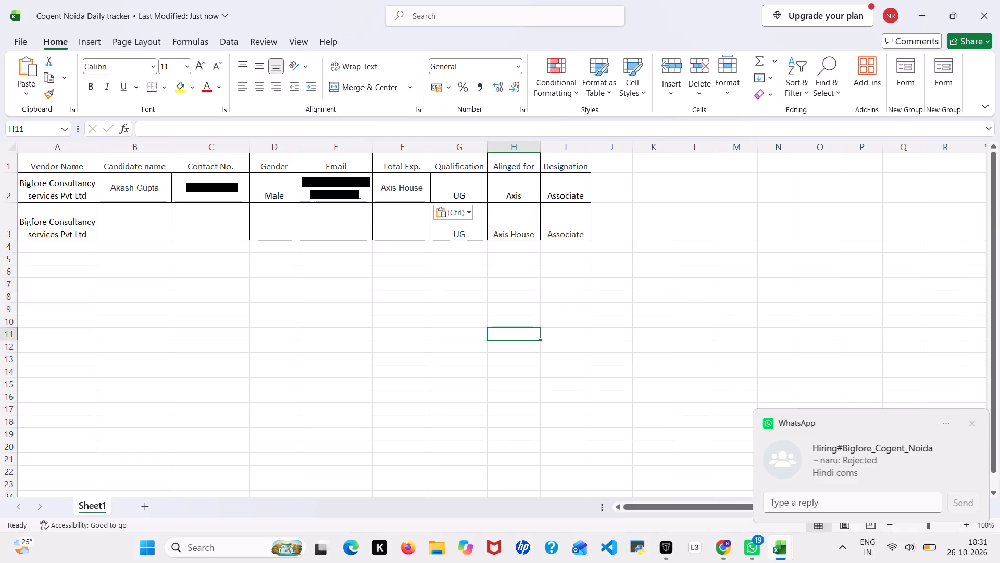
Clear the contents of the Total Exp. cell in row 2 and keep that cell selected.
left_click(427, 197)
key("Delete")
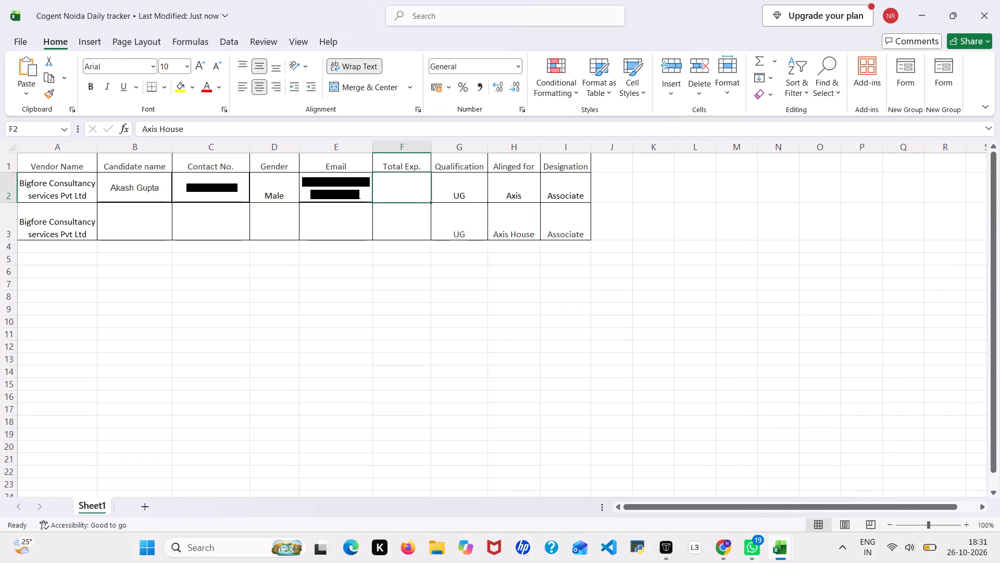
left_click(402, 184)
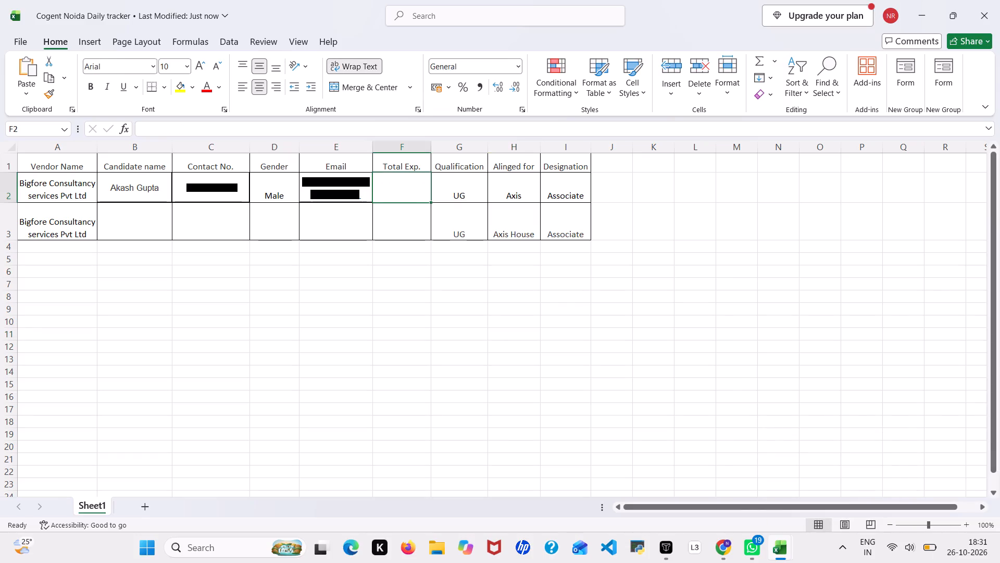
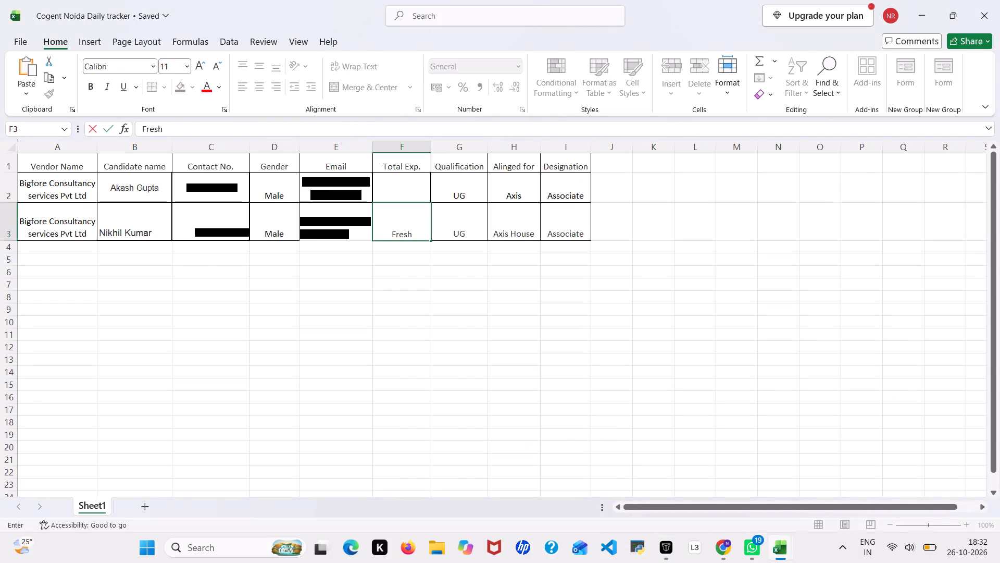
Correct the spelling of the Total Exp. entry in row 3, trimming the text back to "Fres".
key("BackSpace")
type("er")
key("BackSpace")
key("BackSpace")
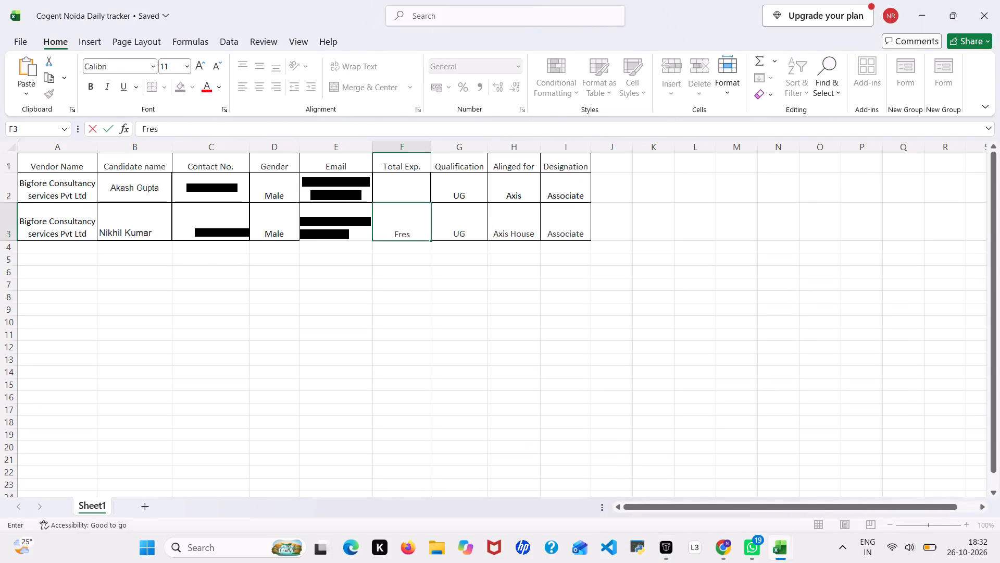
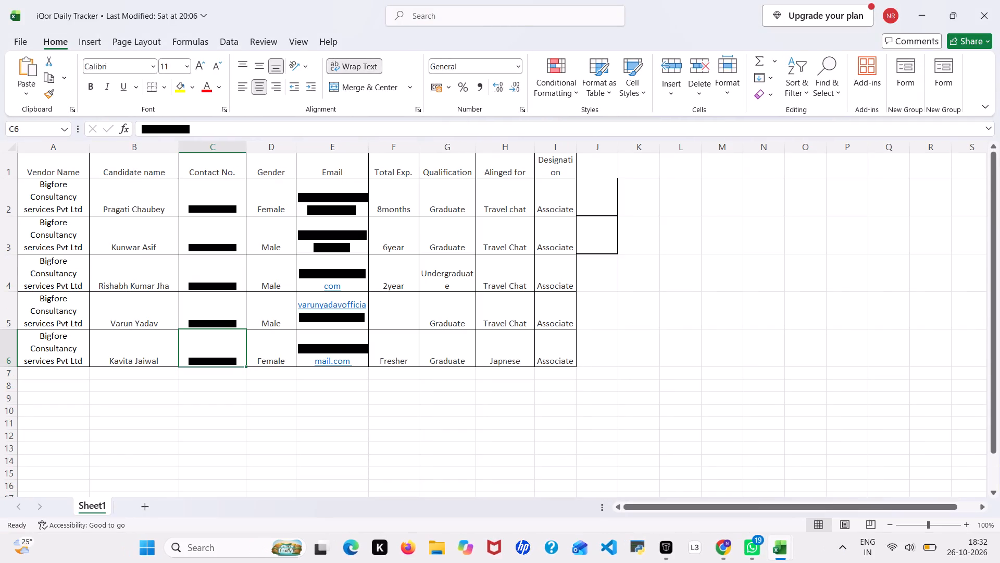
Select the candidate details from Candidate name through Total Exp. in rows 2 to 4 of the iQor Daily Tracker.
left_click_drag(405, 276, 146, 205)
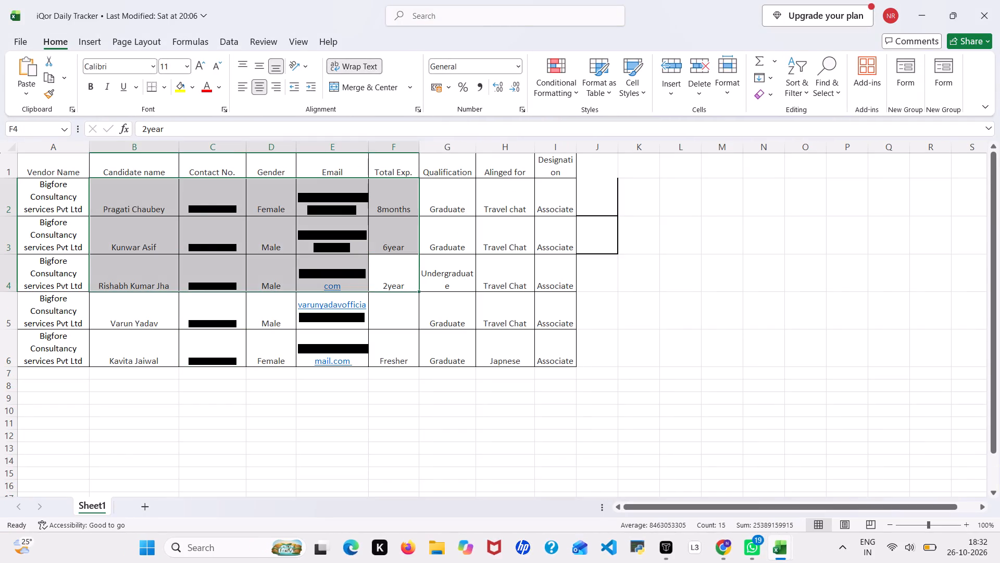
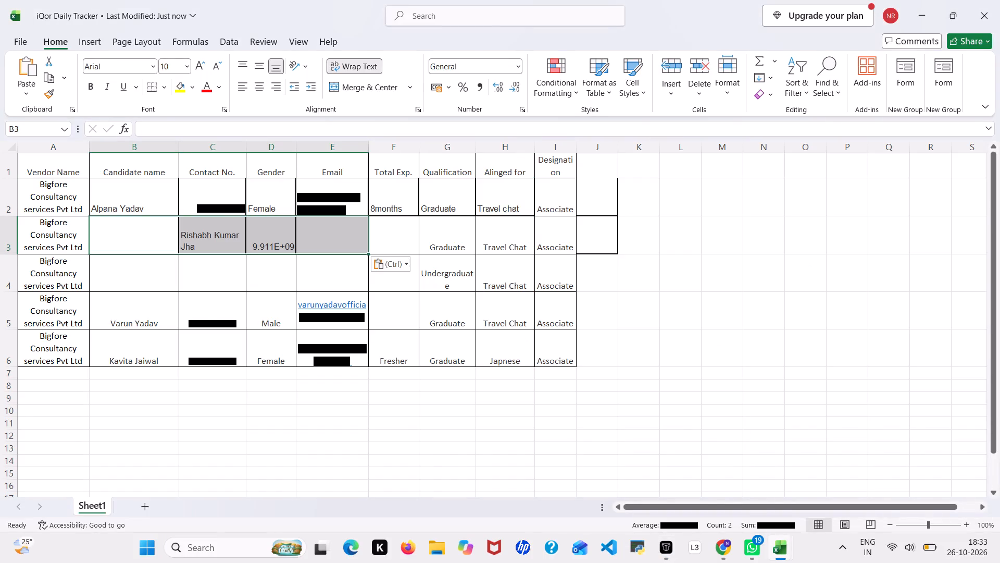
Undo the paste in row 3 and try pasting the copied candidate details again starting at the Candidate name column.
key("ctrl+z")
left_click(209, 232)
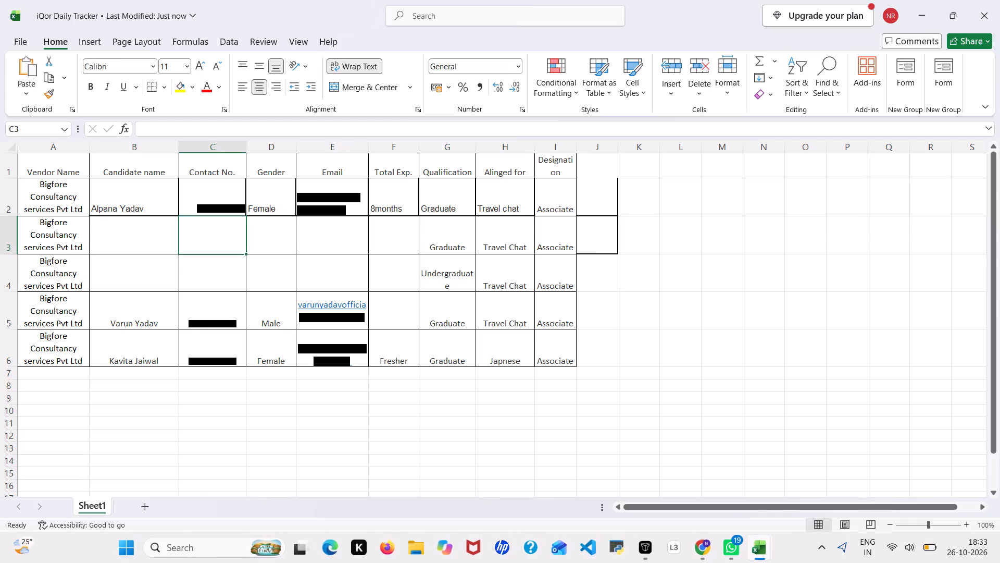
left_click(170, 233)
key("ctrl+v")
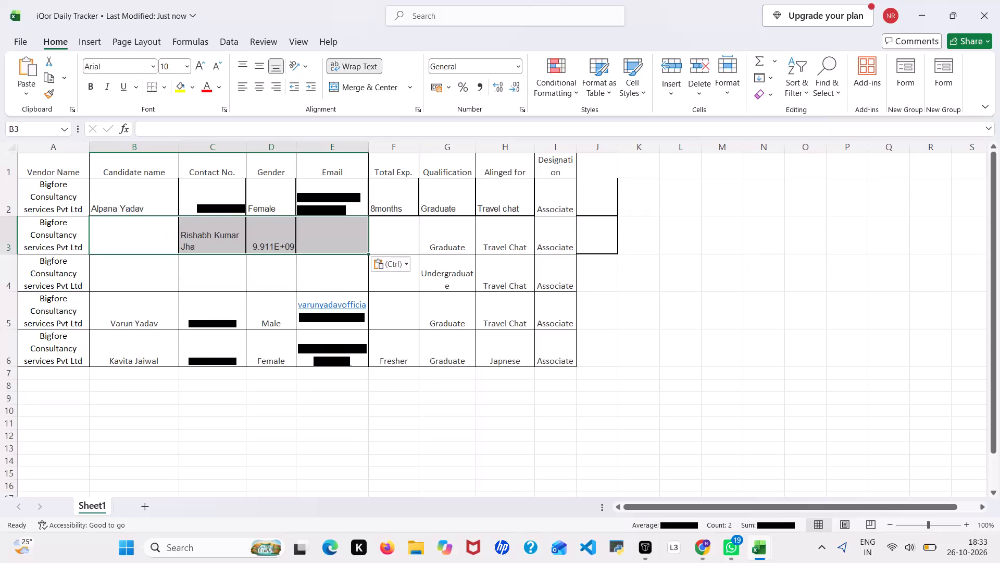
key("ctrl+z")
Paste the copied candidate entry into row 3 starting at the Vendor Name column, so name and contact number match their headers.
left_click(58, 241)
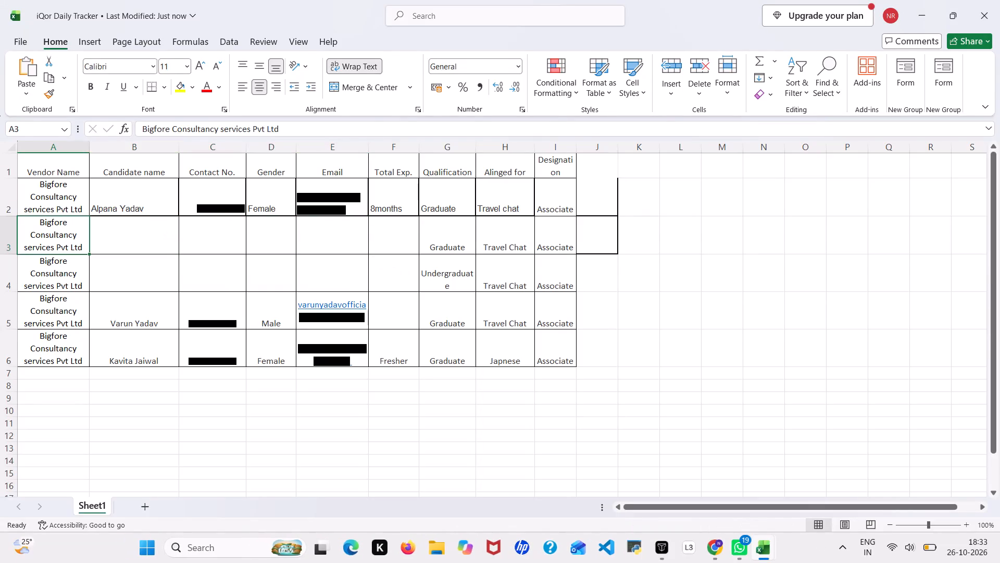
key("ctrl+v")
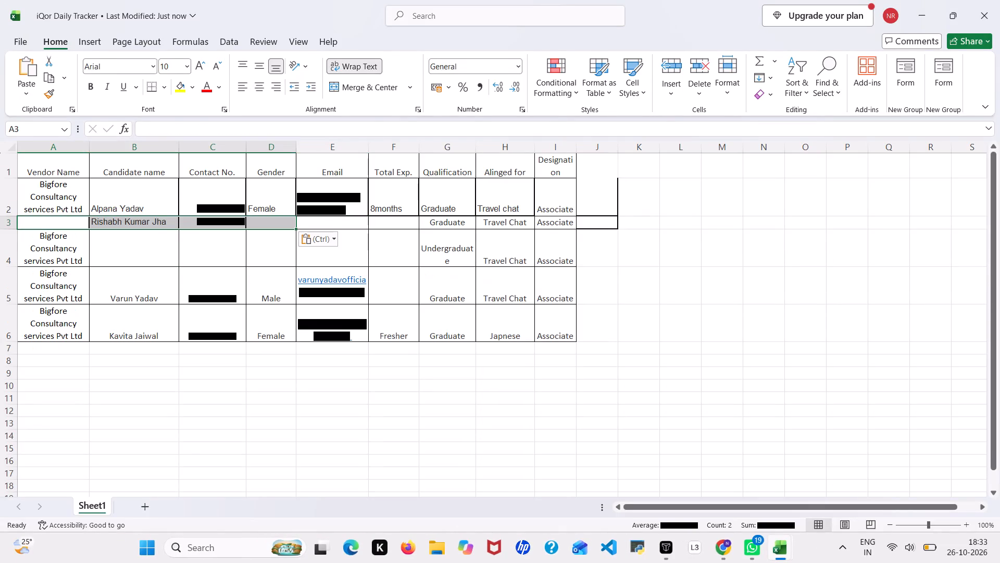
left_click(135, 259)
Fill the vendor name Bigfore Consultancy services Pvt Ltd from row 2 down into row 3.
left_click(75, 207)
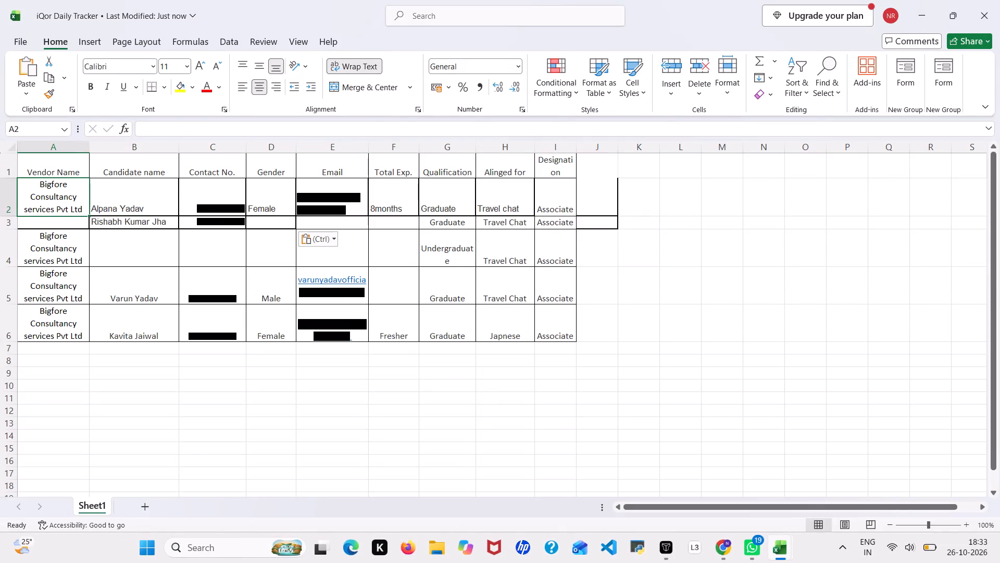
left_click_drag(88, 214, 88, 224)
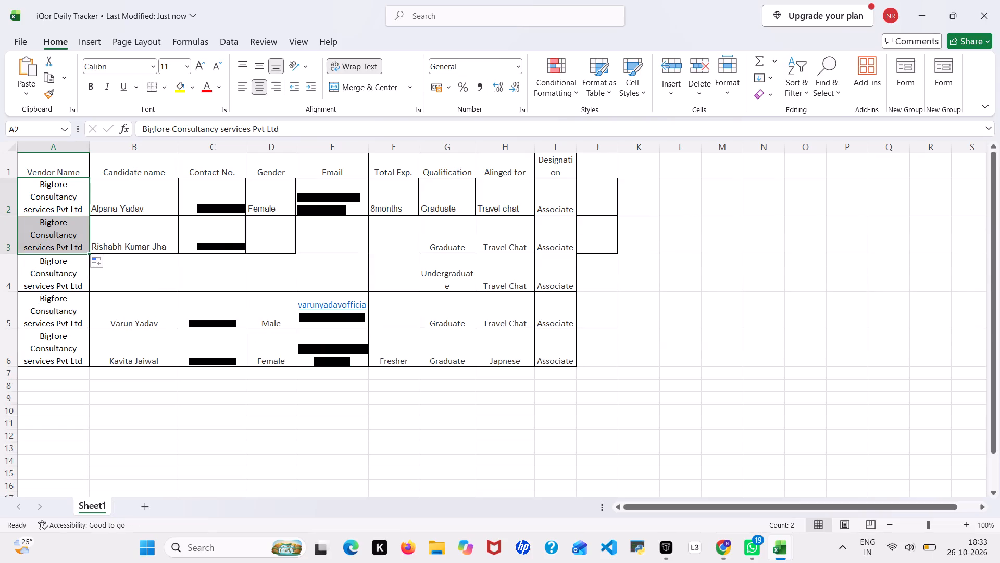
Enter Male as the gender of the candidate in row 3.
left_click(264, 244)
type("Male")
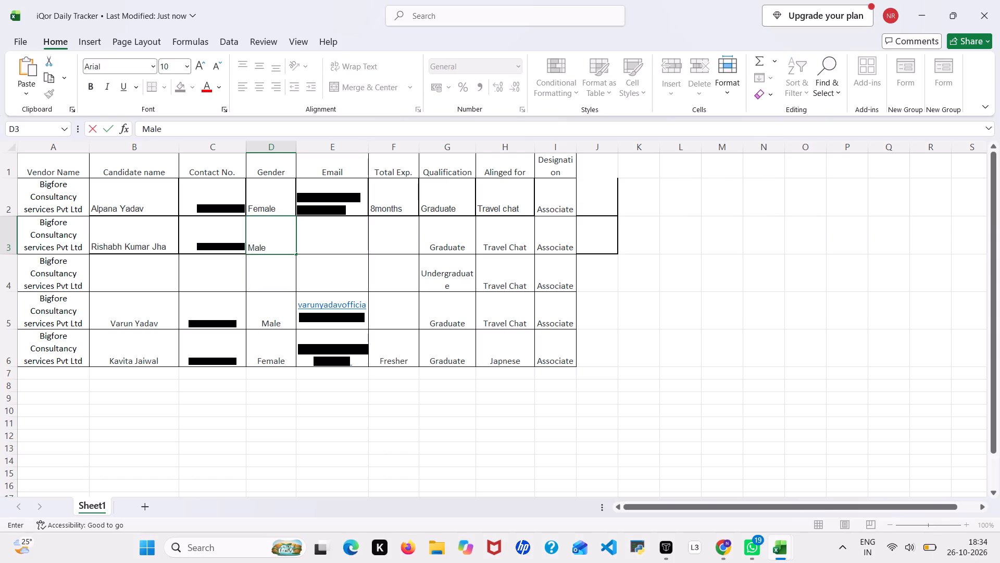
key("Right")
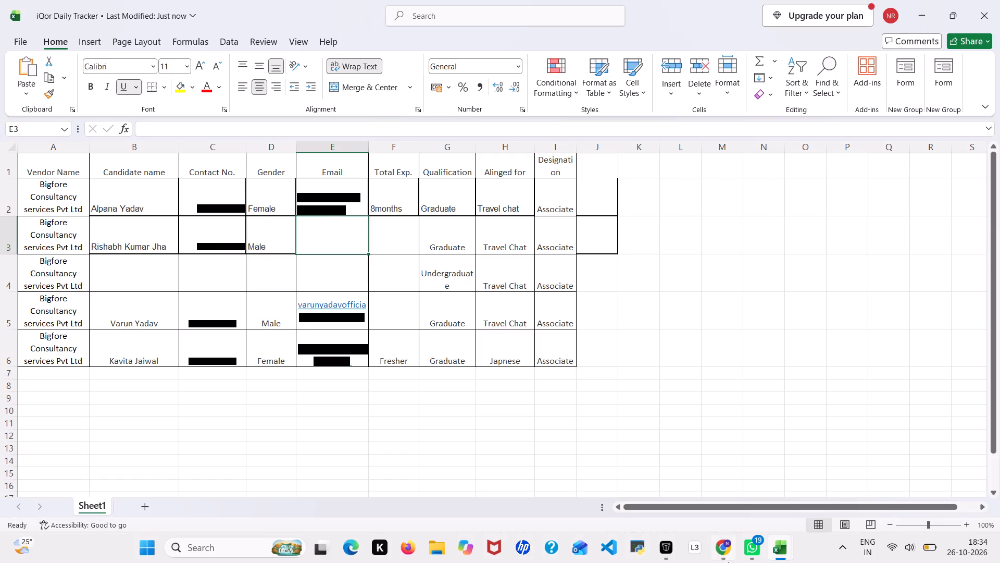
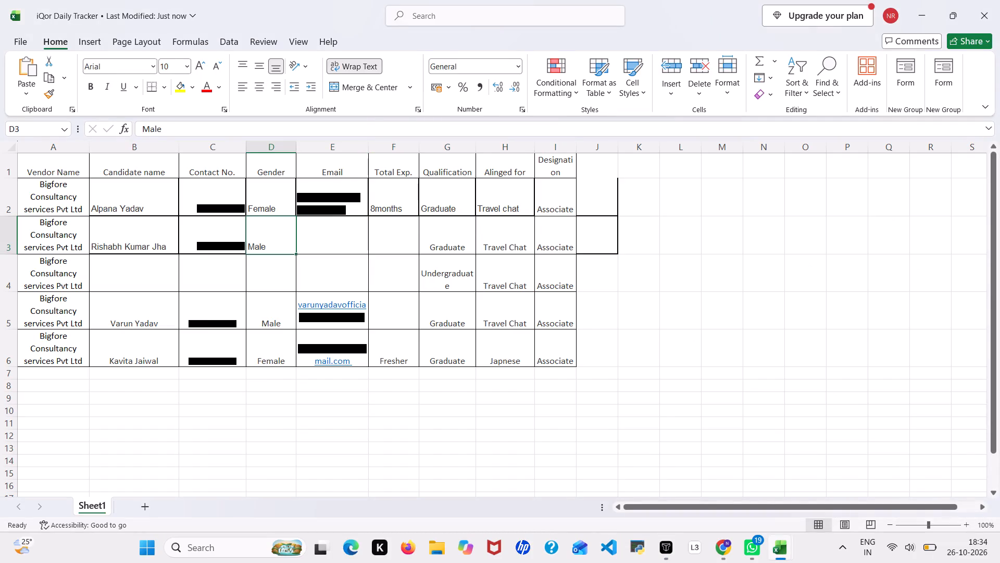
Paste the copied gender, email, 2year experience, Undergraduate qualification and Travel Chat alignment into row 3 starting at the Gender column.
key("ctrl+v")
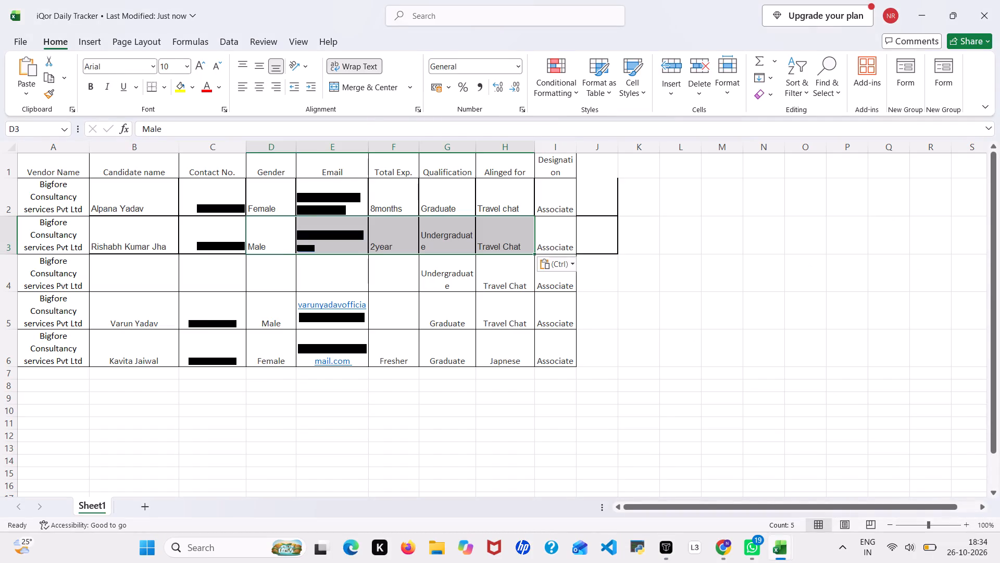
left_click(602, 363)
Replace the qualification of the candidate in row 3 with UG.
left_click(440, 237)
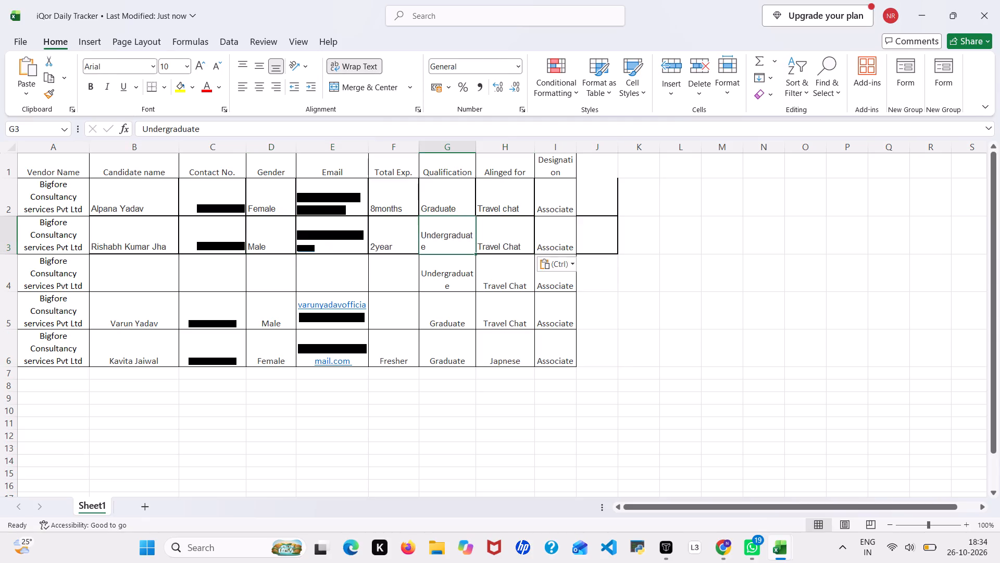
key("Delete")
type("UG")
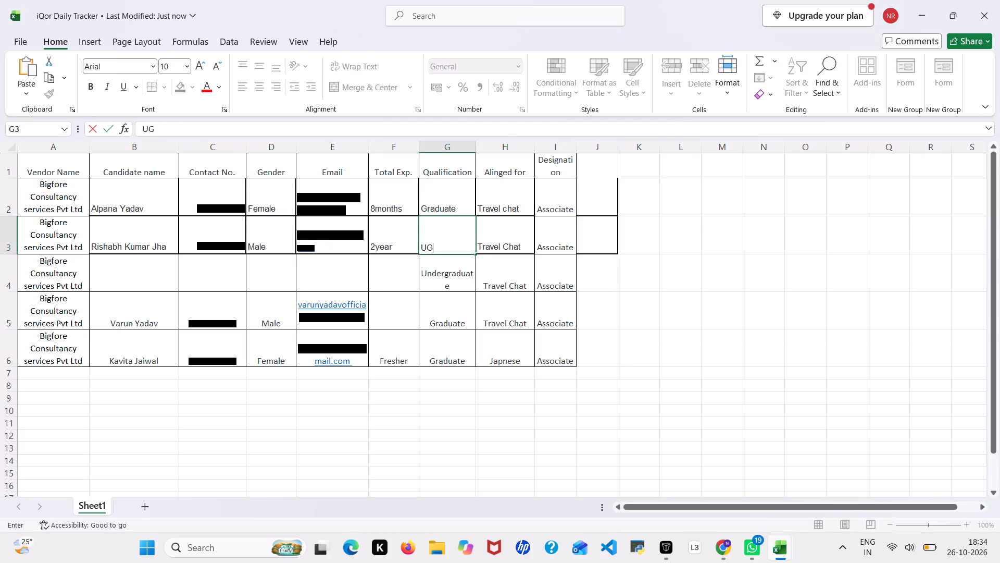
left_click(653, 322)
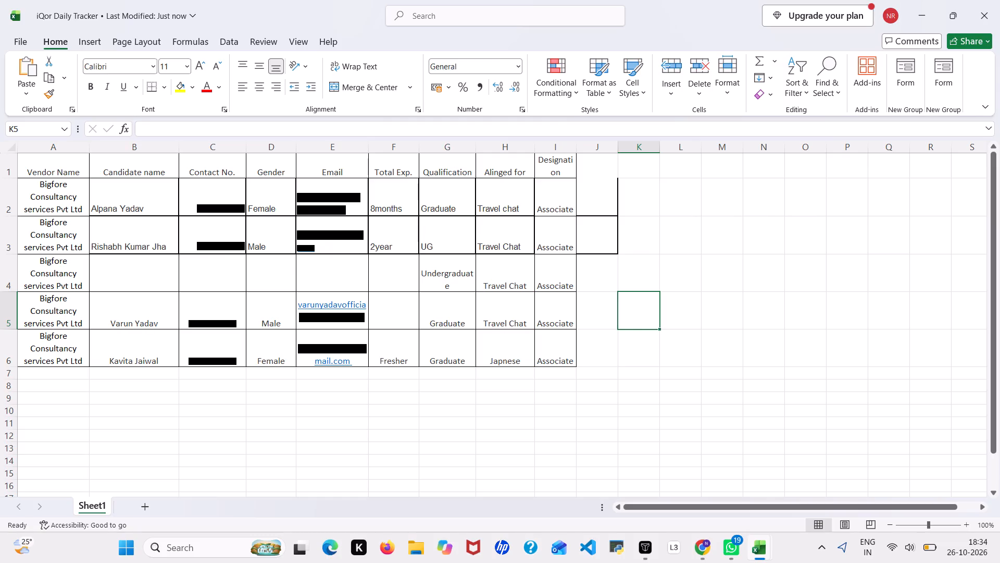
left_click(615, 382)
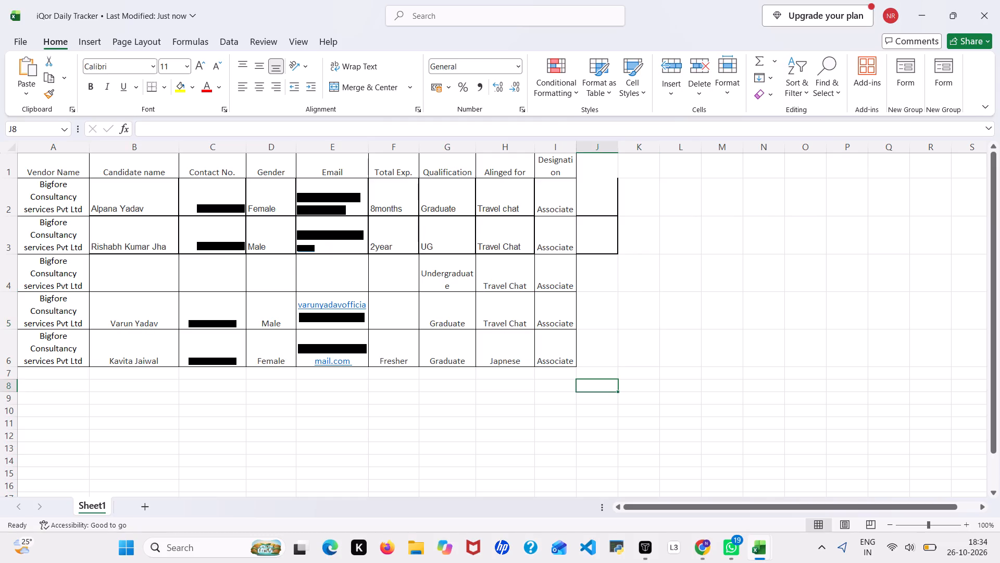
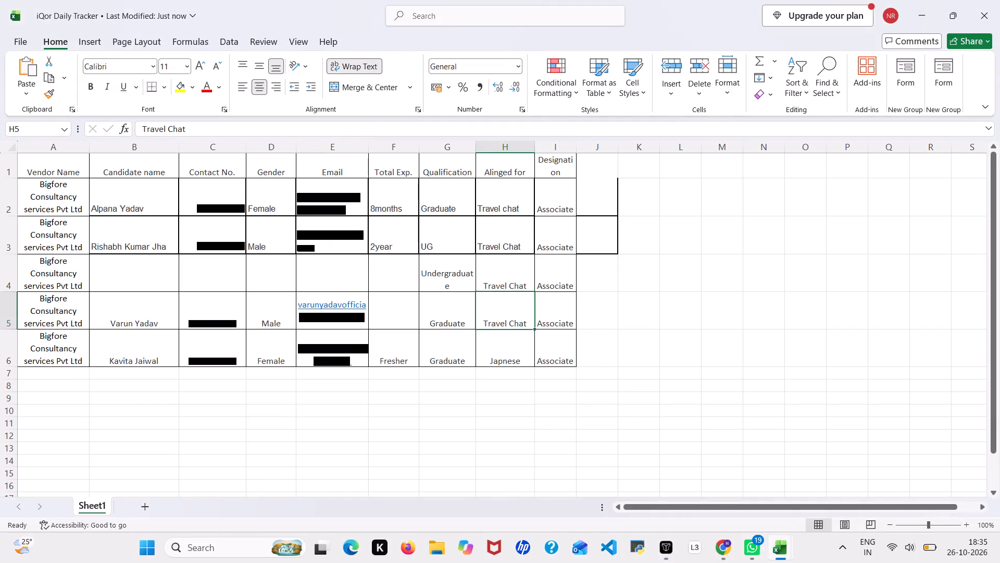
Copy the candidate details from name through qualification in row 5 into row 4, starting at the Candidate name column.
left_click_drag(448, 312, 147, 307)
key("ctrl+c")
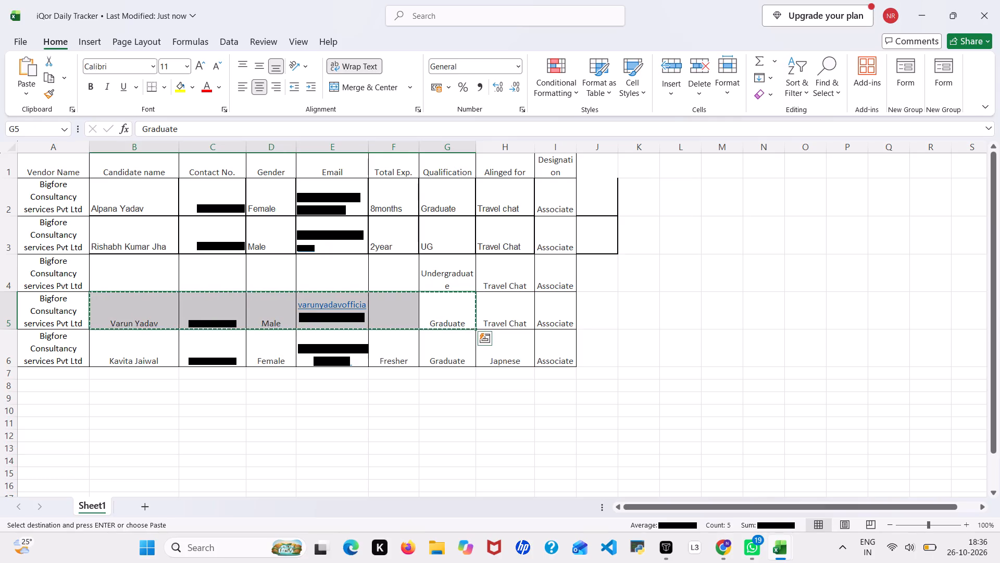
left_click(164, 276)
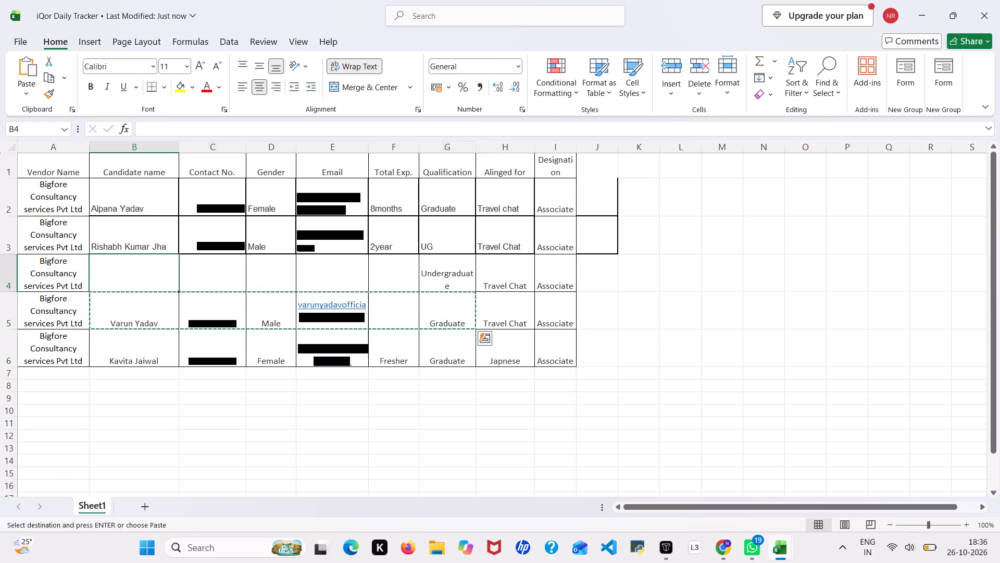
key("ctrl+v")
left_click(493, 384)
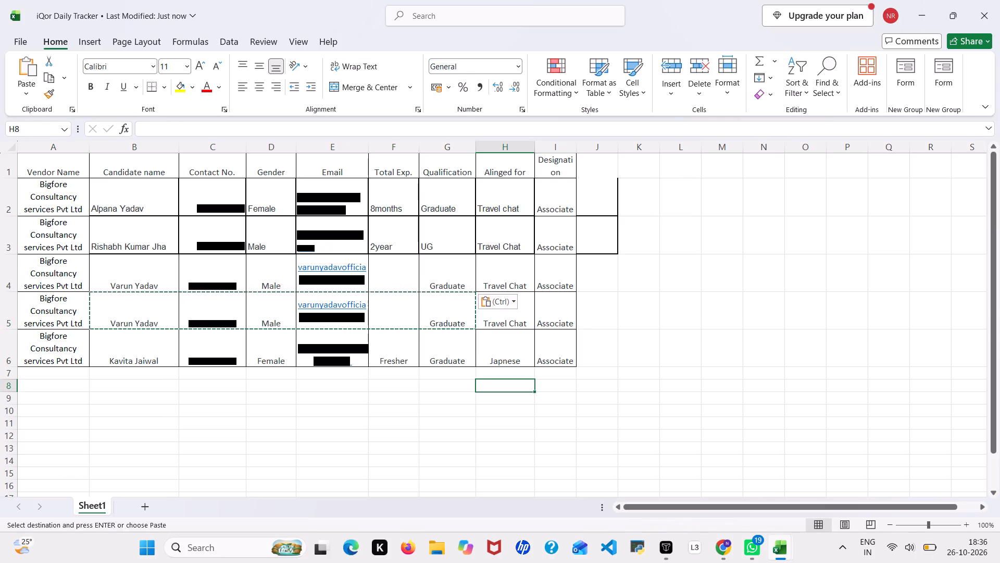
Clear the contents of rows 5 and 6 from the Candidate name column through the Designation column.
left_click_drag(558, 347, 174, 309)
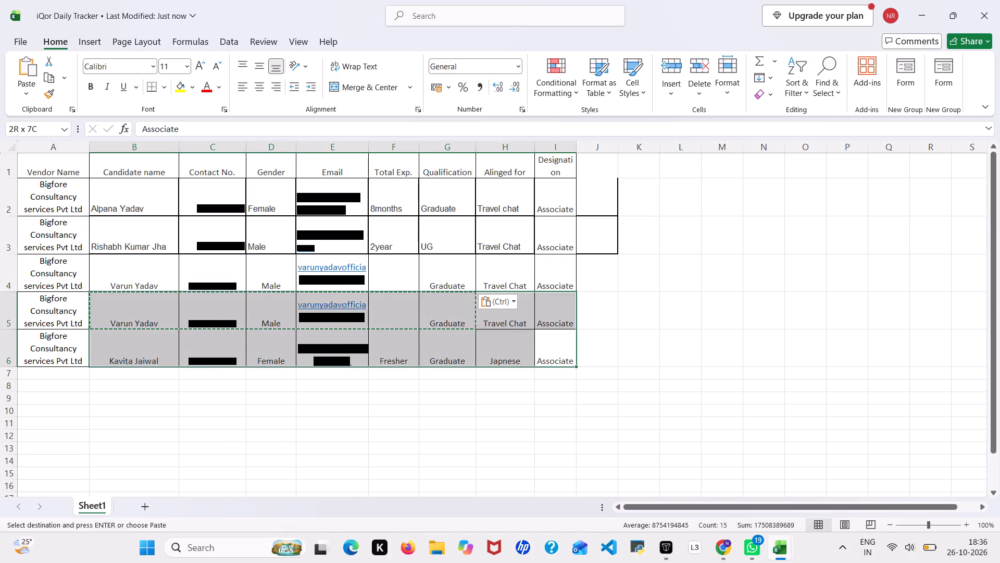
left_click_drag(174, 309, 169, 308)
key("Delete")
left_click(460, 437)
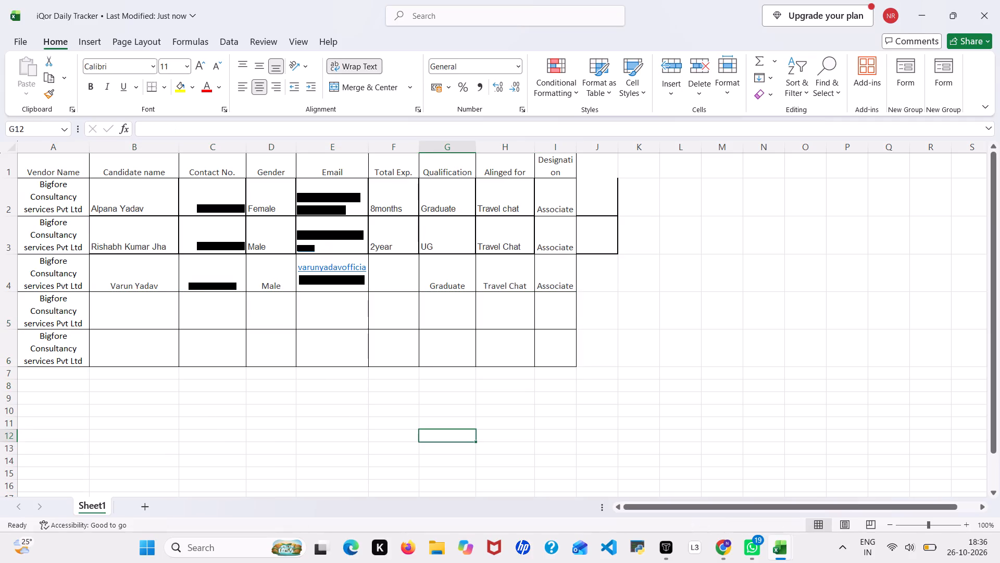
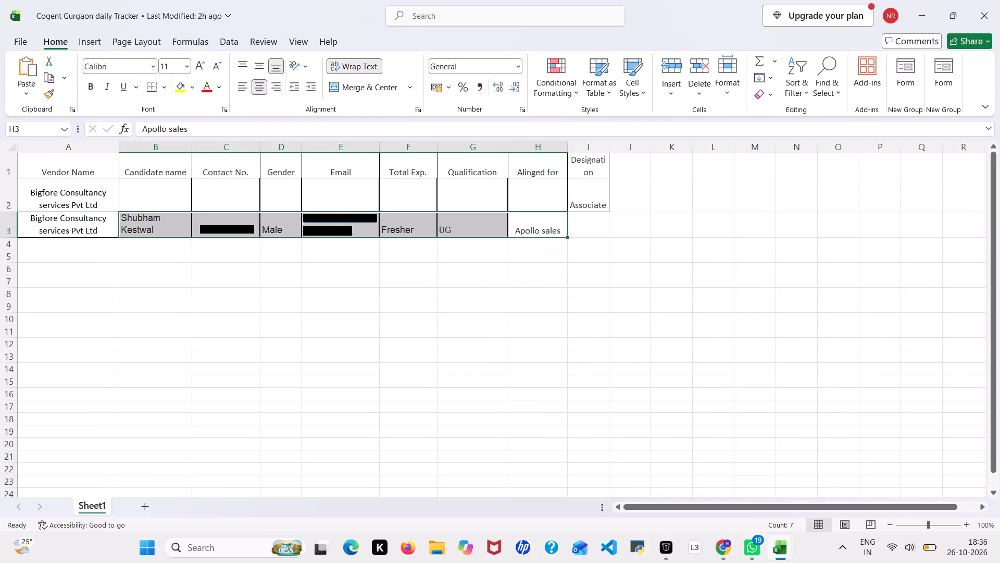
Clear the candidate details in row 3 from the Candidate name column through the Alinged for column.
key("Delete")
Paste the copied candidate name and contact number into row 2, starting at the Candidate name column.
left_click(156, 190)
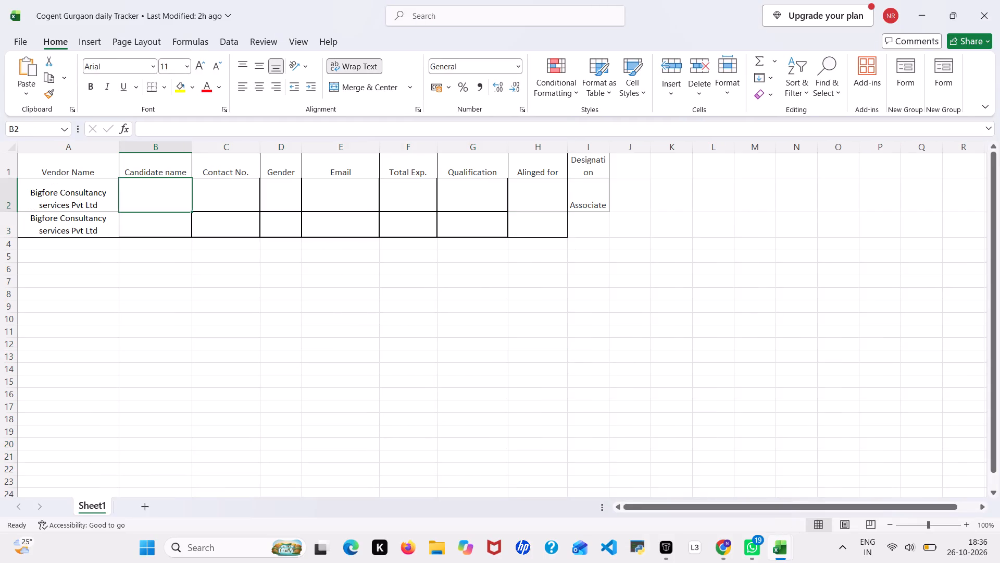
key("ctrl+v")
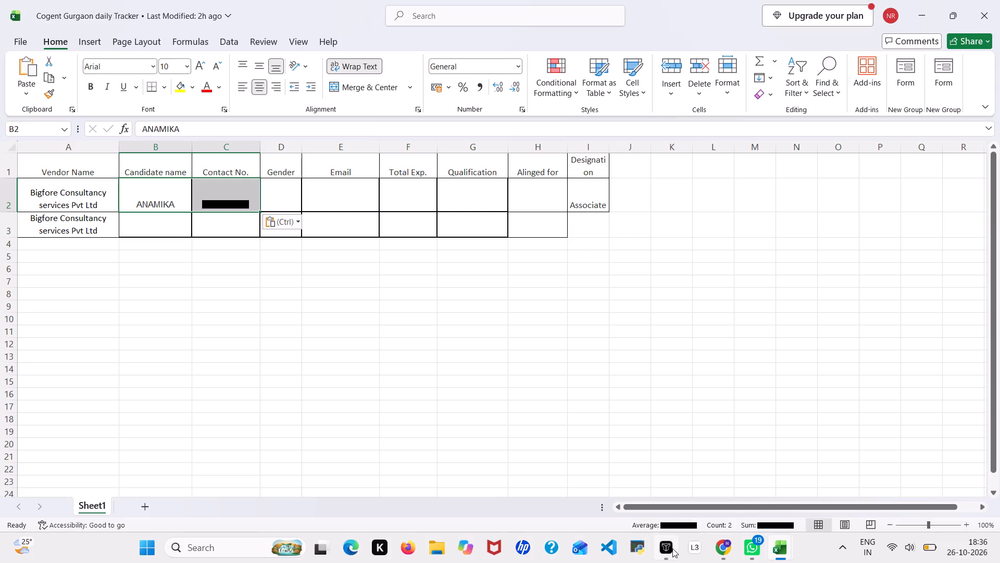
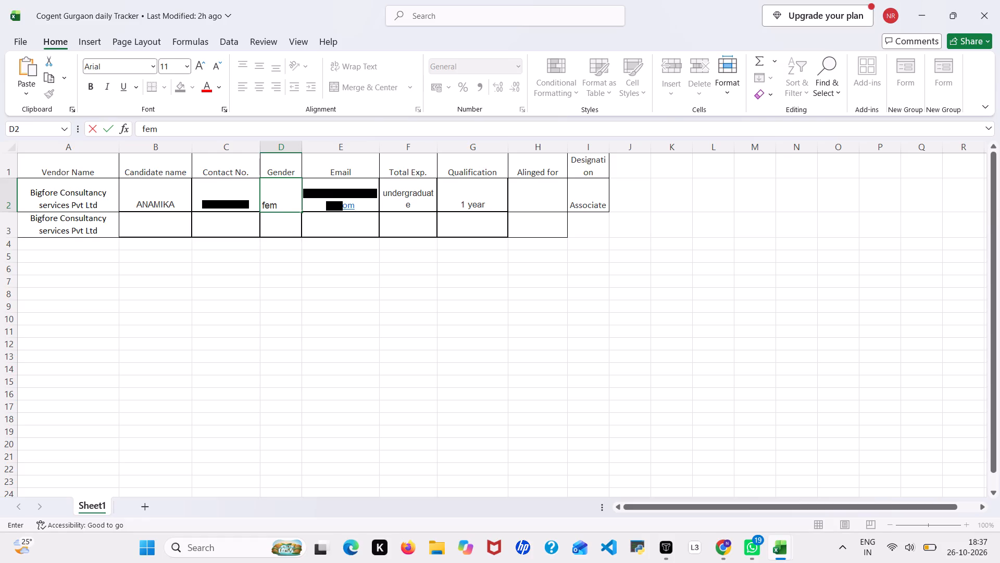
Enter the candidate's gender in row 2 as Female, with a capital F.
type("ale")
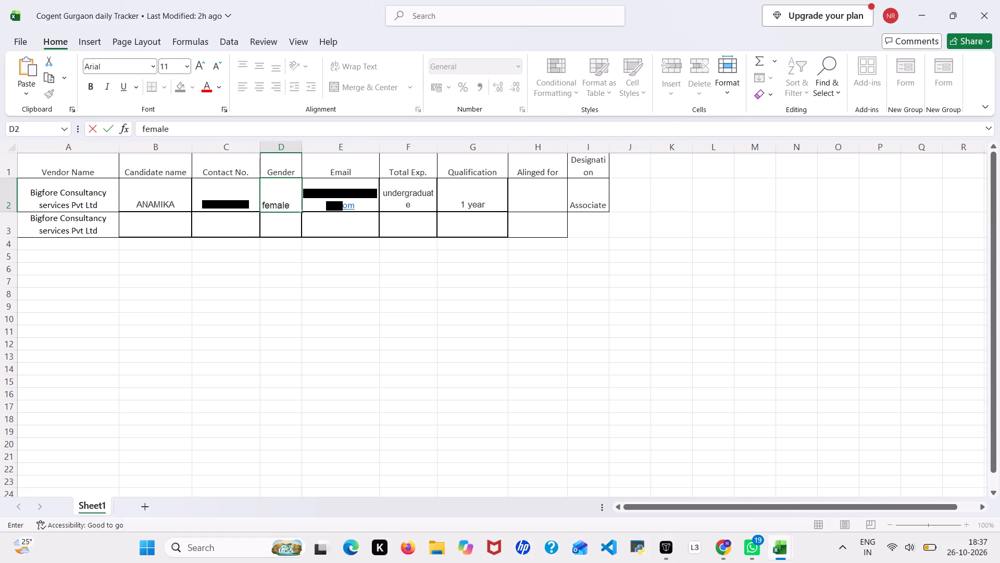
left_click(267, 204)
key("BackSpace")
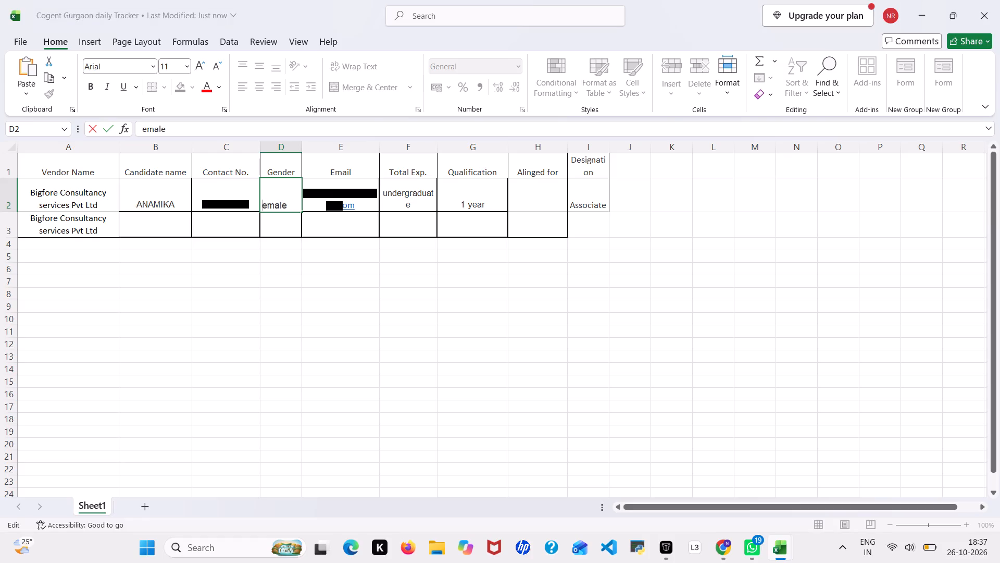
key("shift+f")
Replace the candidate's Total Exp. entry in row 2 with 1 year.
left_click(421, 204)
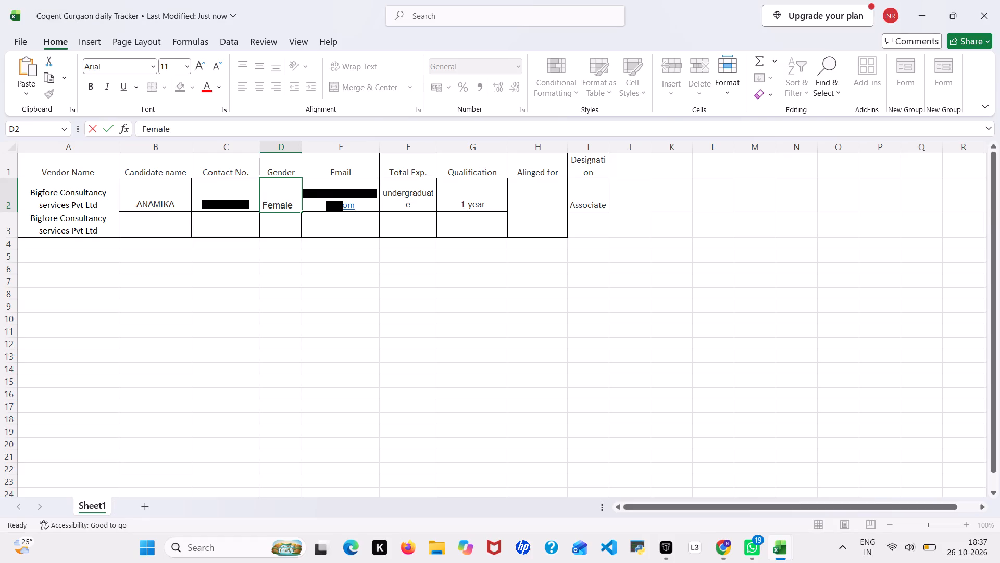
key("Delete")
type("1 year")
key("Right")
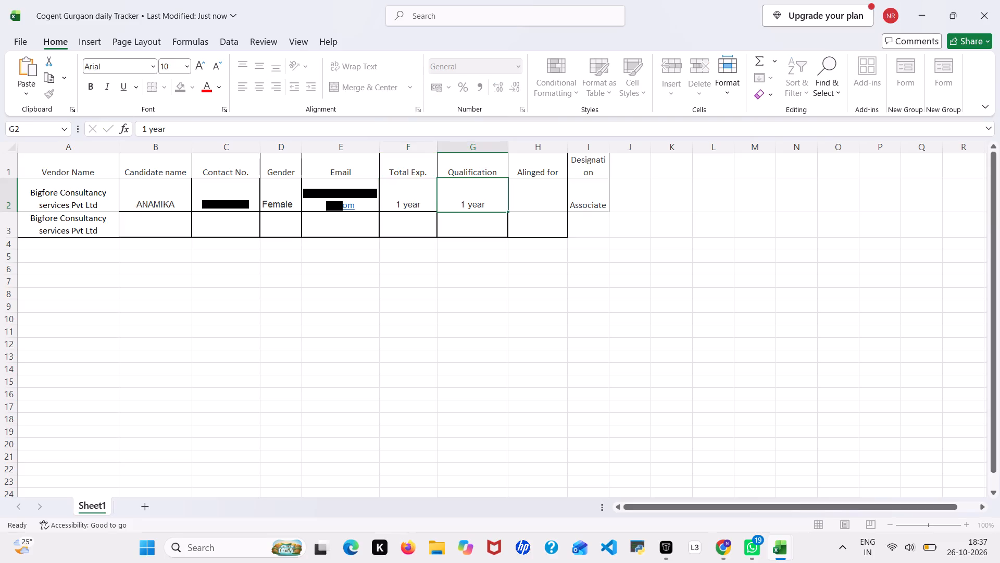
Clear the misplaced experience value from the Qualification cell in row 2.
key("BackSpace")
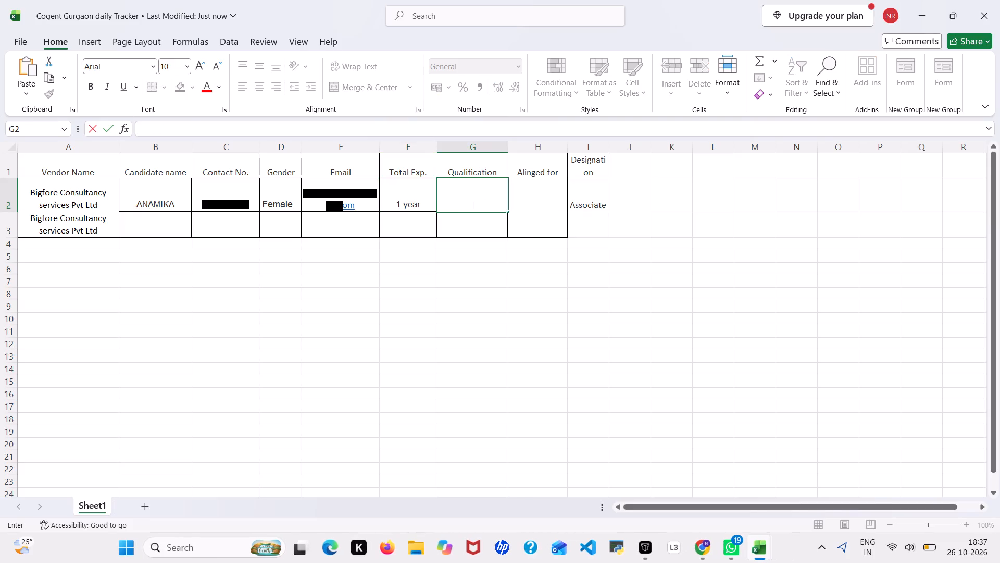
Complete the candidate's row 2 entries with UG under Qualification and Apollo under Alinged for.
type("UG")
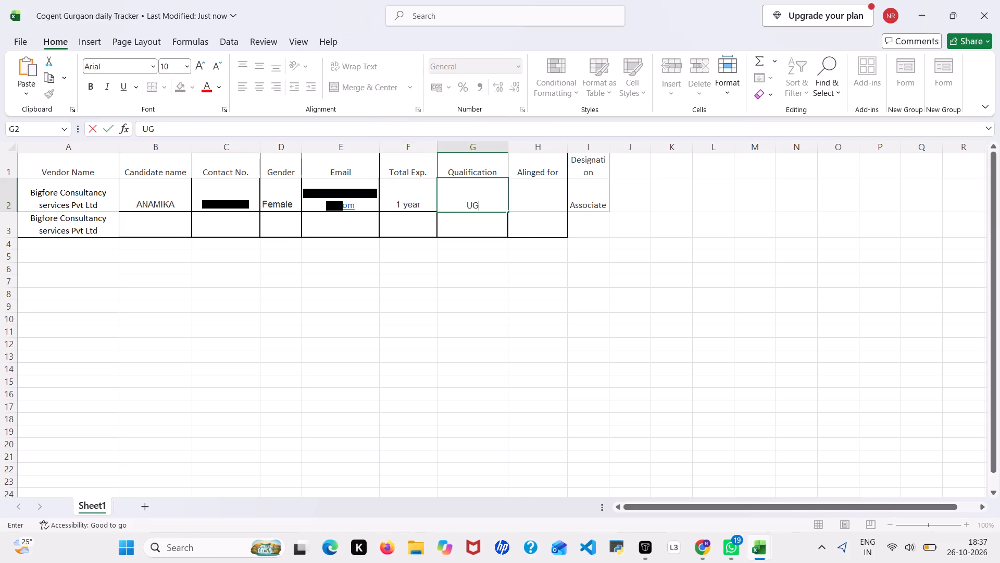
left_click(530, 197)
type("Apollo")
left_click(590, 287)
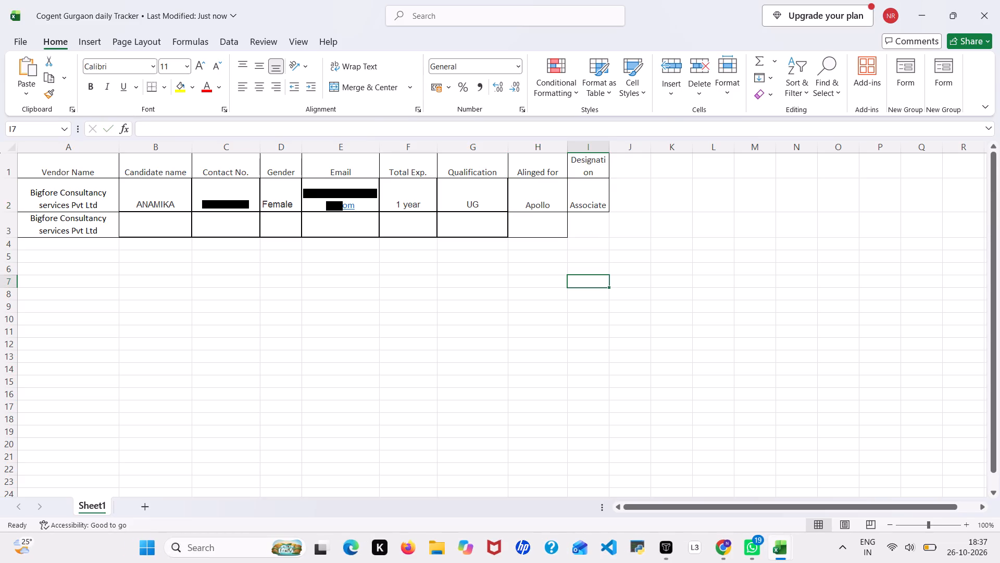
Replace the all-caps candidate name in row 2 with the same name, capitalising only its first letter.
left_click(172, 200)
key("Delete")
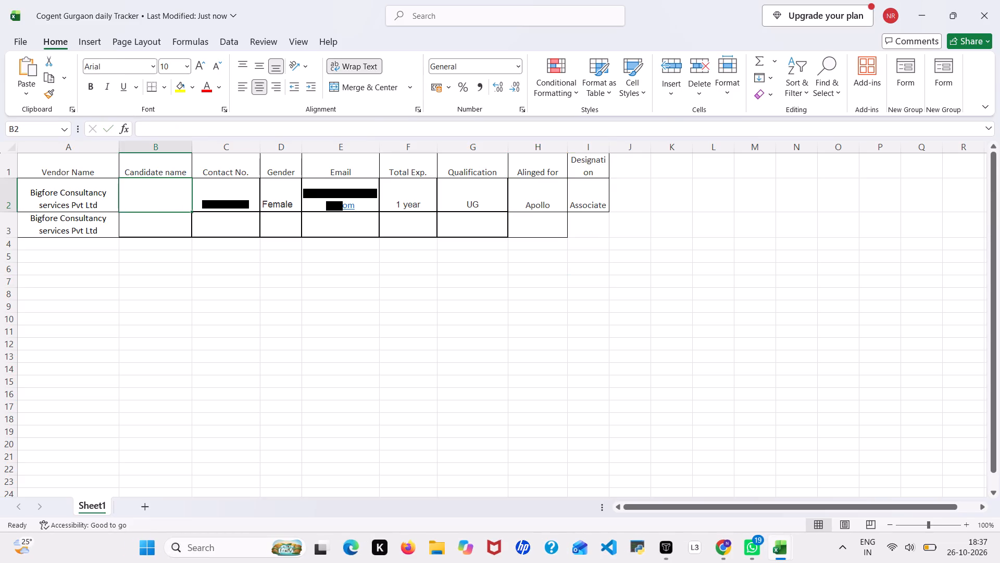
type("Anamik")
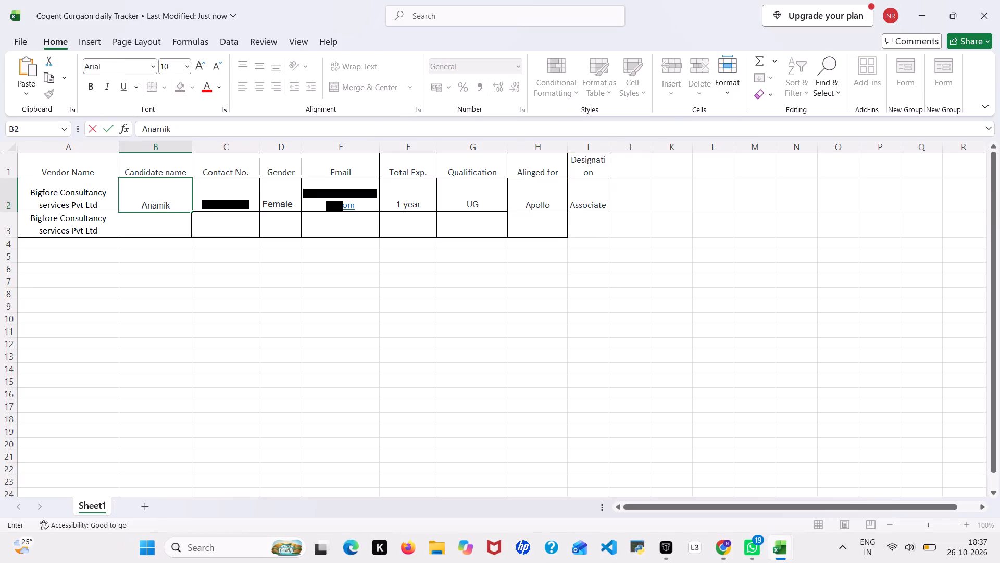
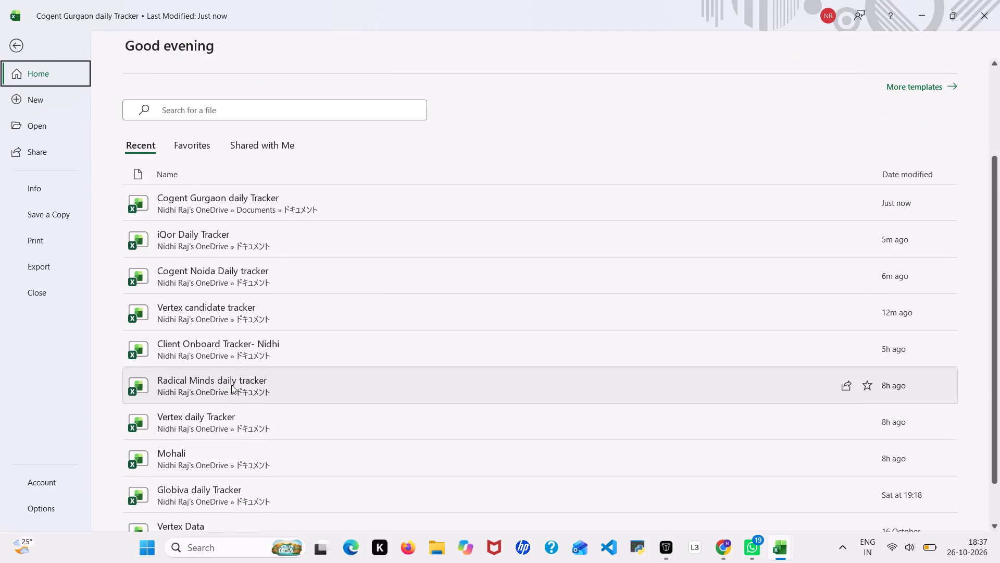
Open the Mohali workbook from the list of recent files.
scroll(231, 385, "down", 1)
left_click(233, 407)
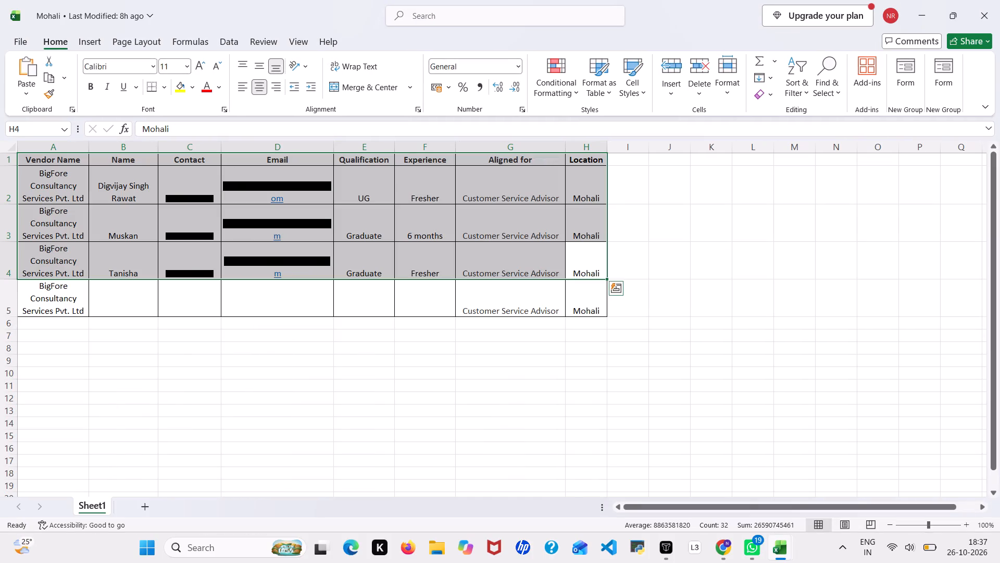
Select the name, contact and email entries of the candidates in rows 2 to 4 of the Mohali sheet.
left_click(328, 278)
left_click_drag(328, 278, 149, 203)
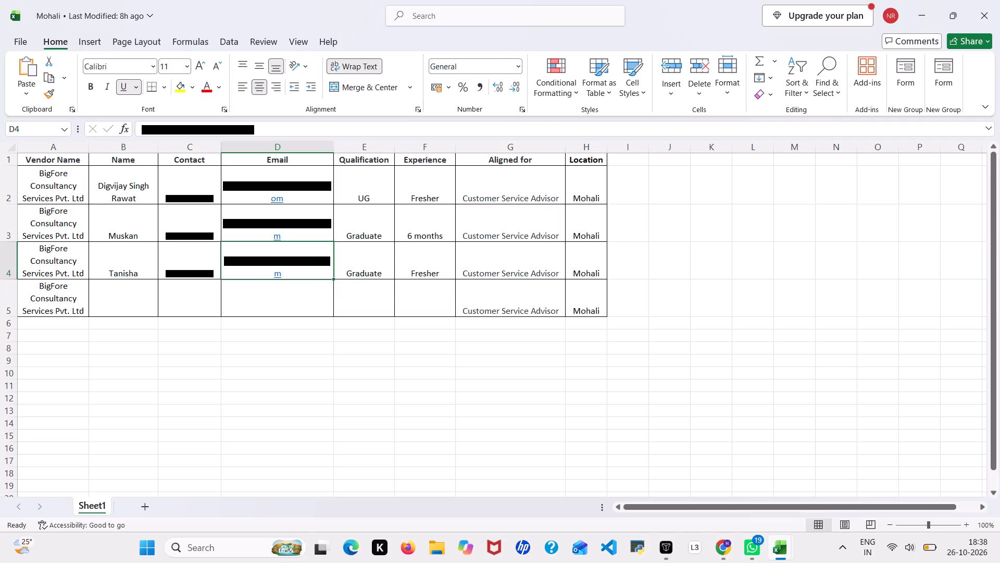
left_click_drag(118, 185, 303, 254)
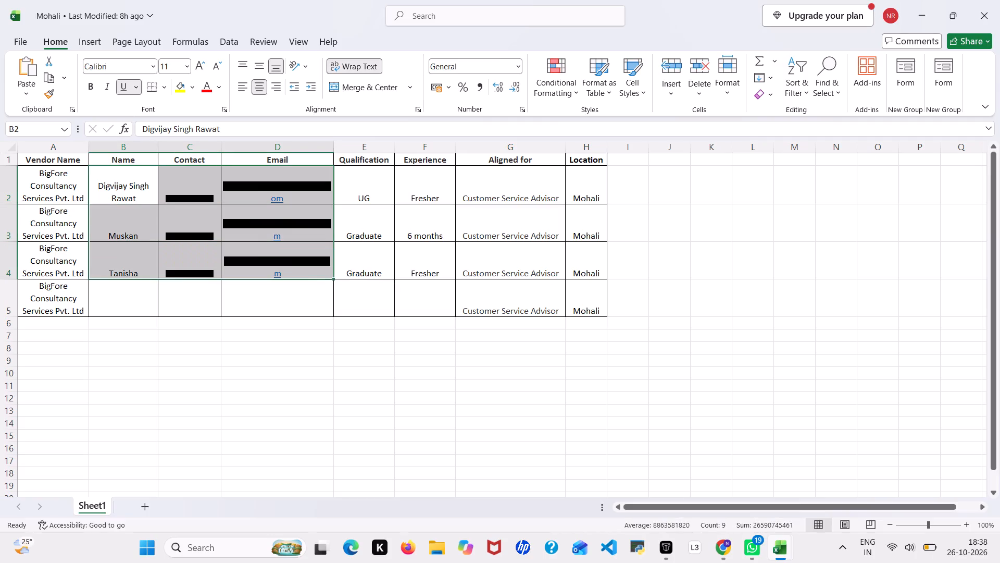
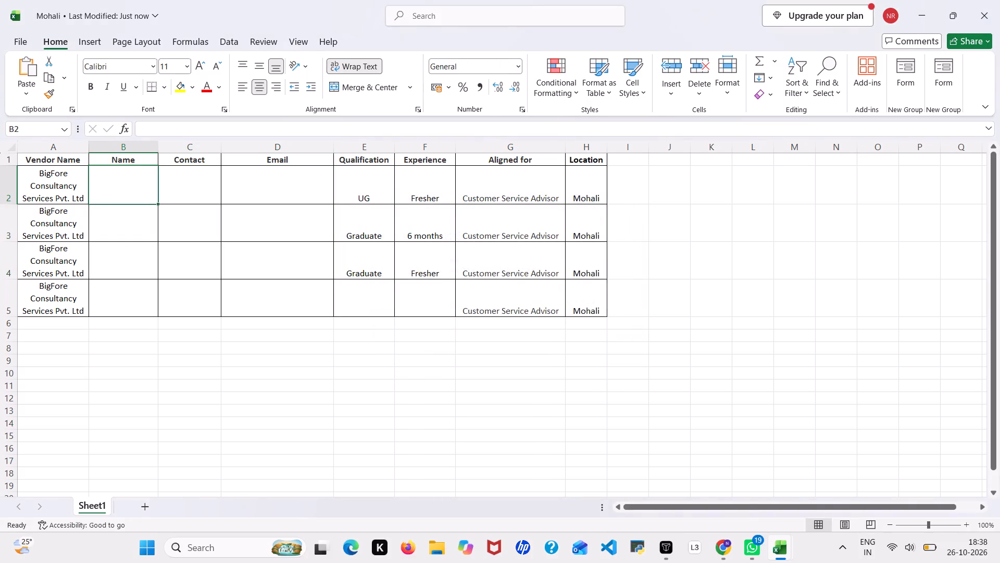
Paste the copied candidate's name, contact and email into row 2 of the Mohali sheet, starting at cell B2.
key("ctrl+v")
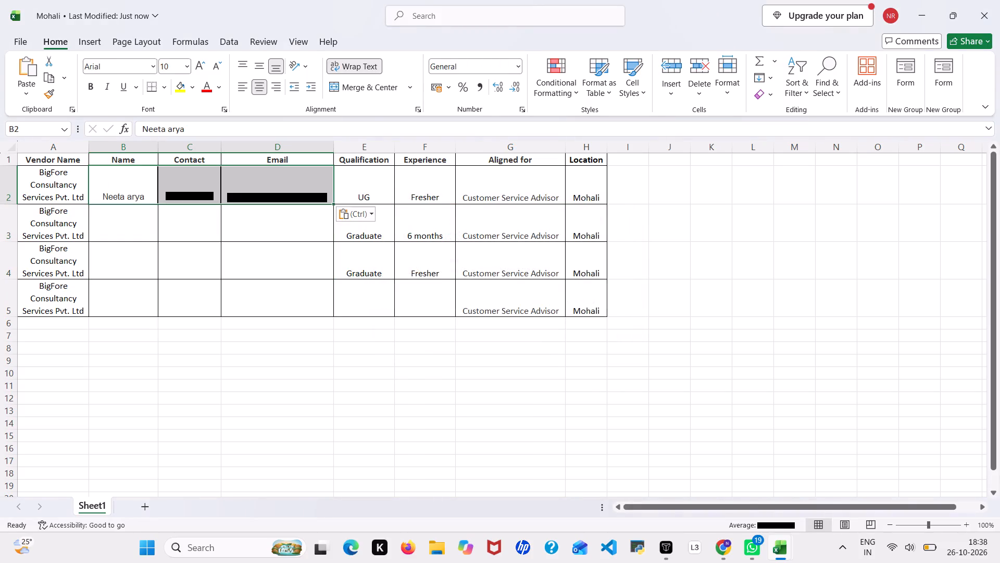
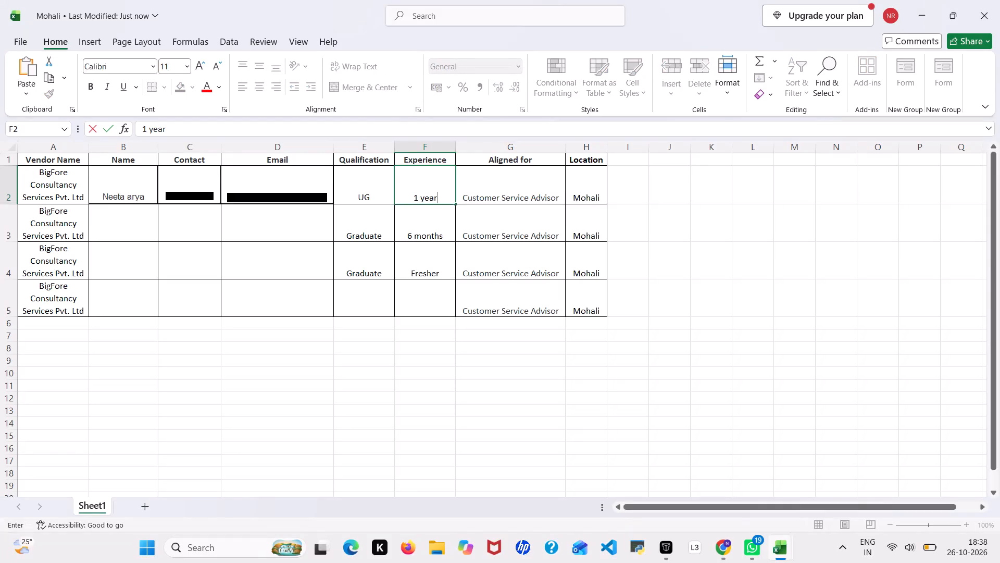
Capitalise the first letter of the candidate's surname in cell B2 of the Mohali sheet.
left_click(113, 242)
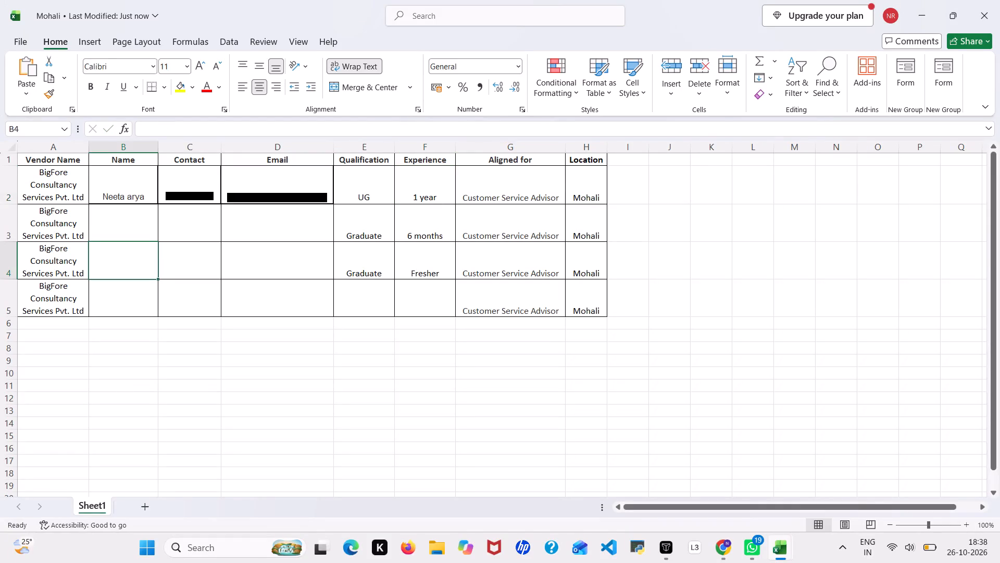
double_click(133, 188)
key("BackSpace")
key("shift+a")
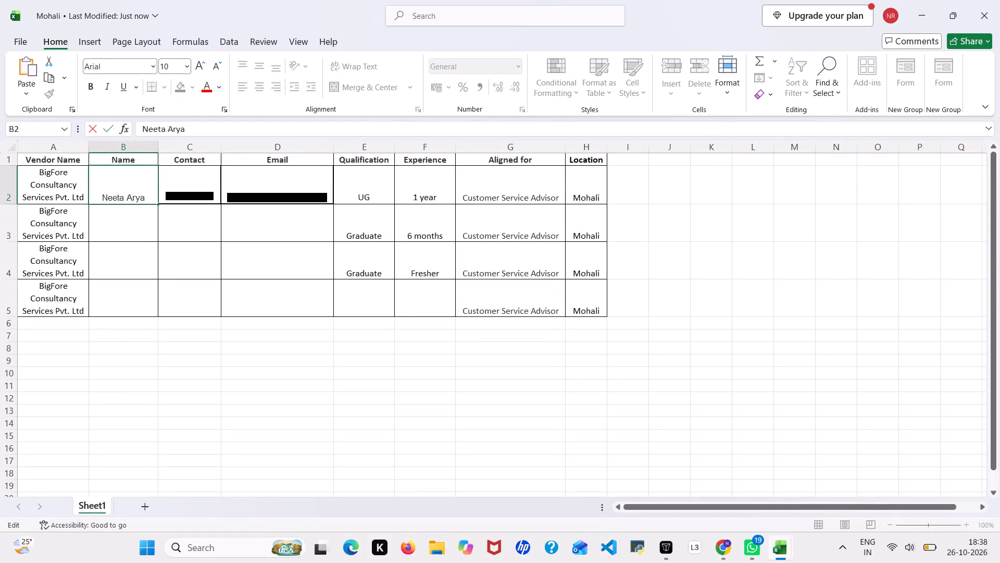
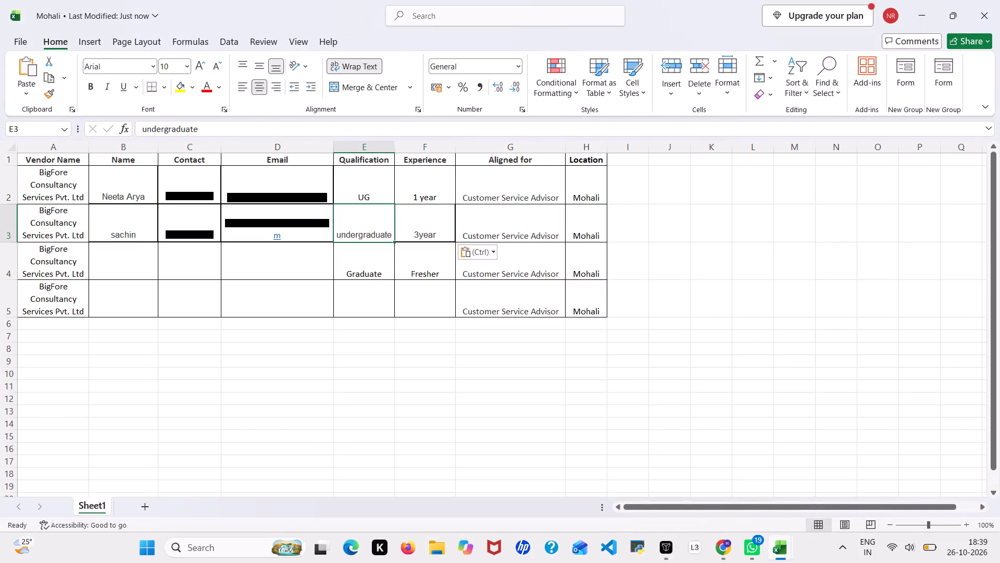
Replace the qualification in cell E3 of the Mohali sheet with UG.
key("Delete")
key("shift+u")
key("Down")
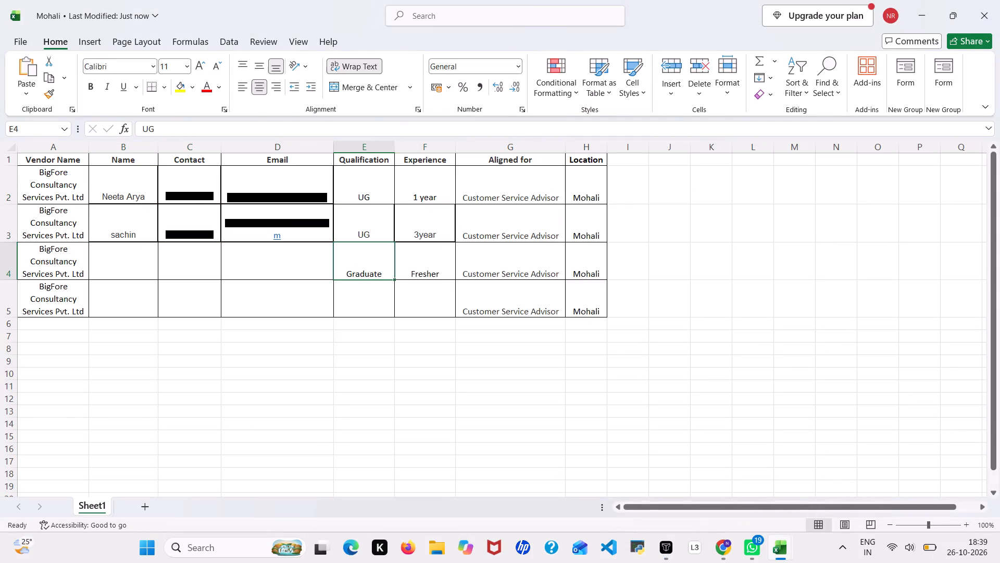
Insert the missing space in the experience entry in cell F3 so it reads 3 year.
double_click(417, 232)
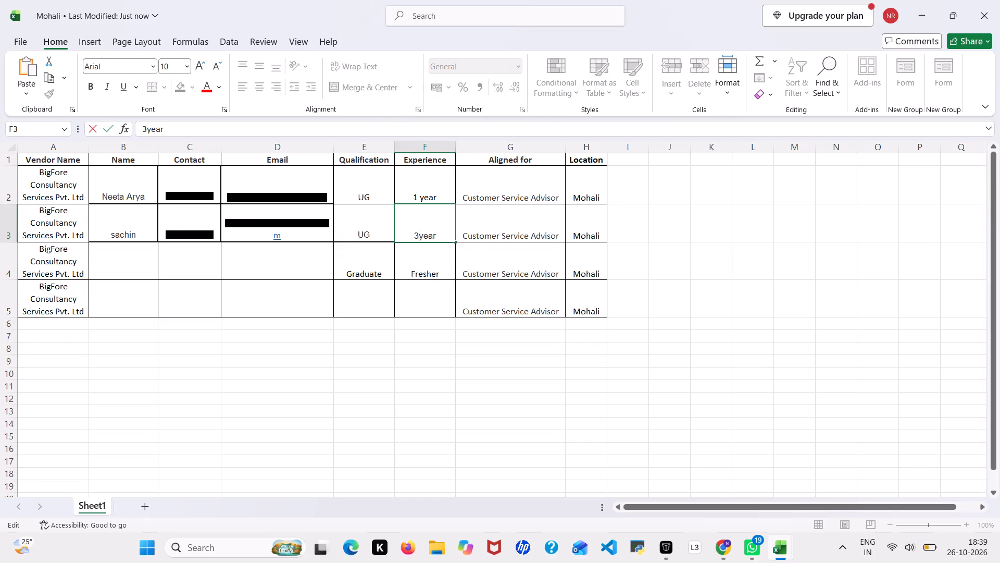
key("space")
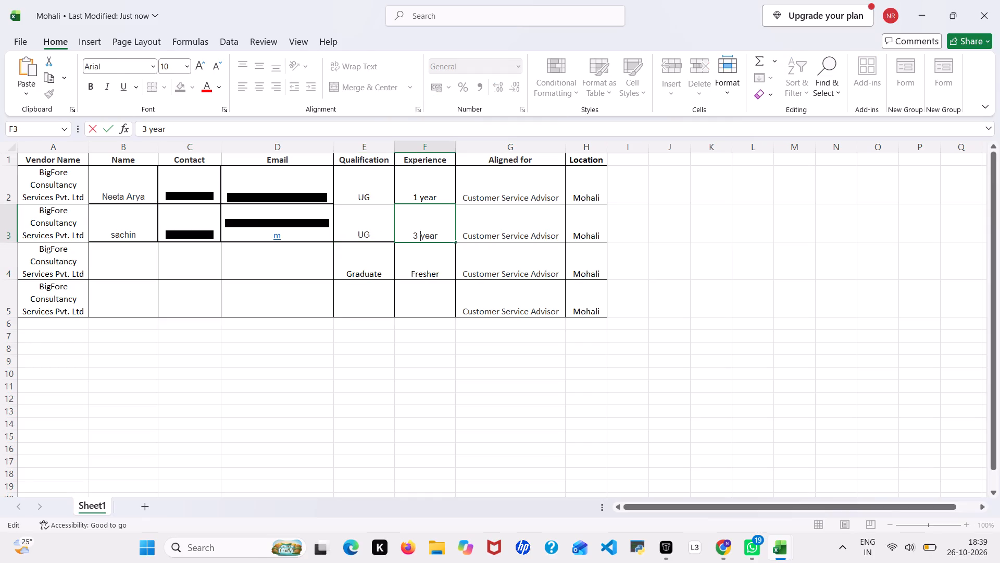
left_click(137, 250)
Capitalise the first letter of the candidate's name in cell B3 of the Mohali sheet.
double_click(113, 236)
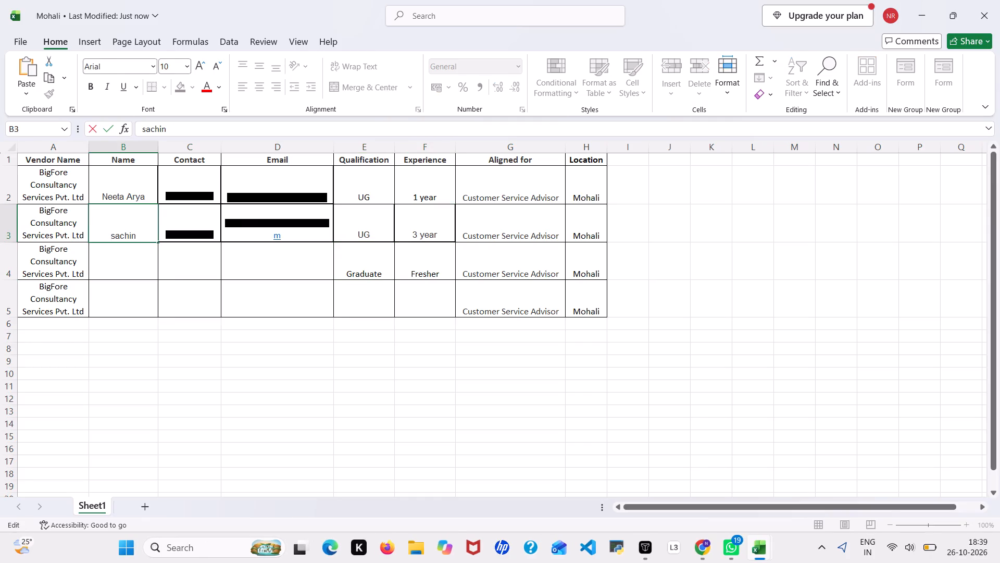
left_click(115, 236)
key("BackSpace")
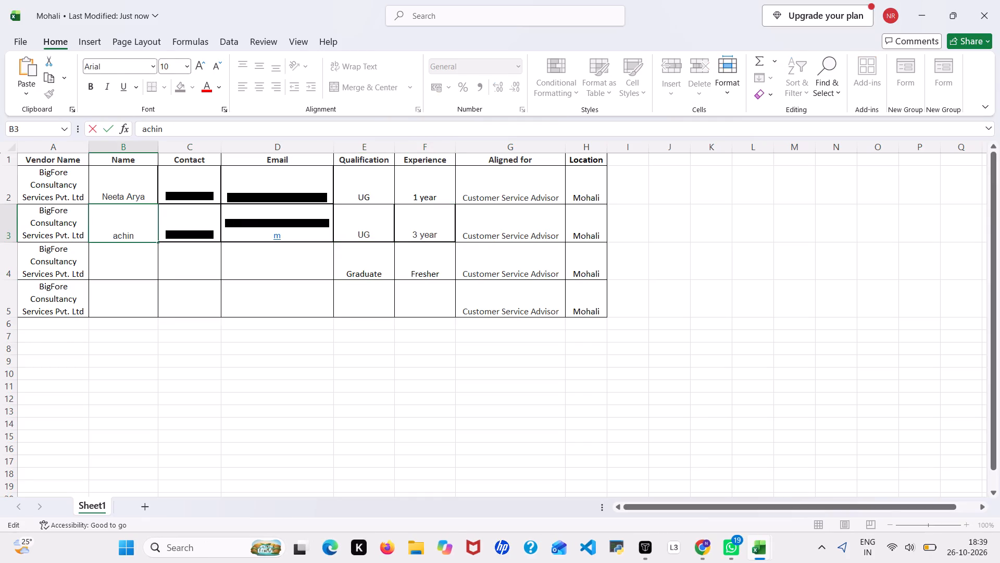
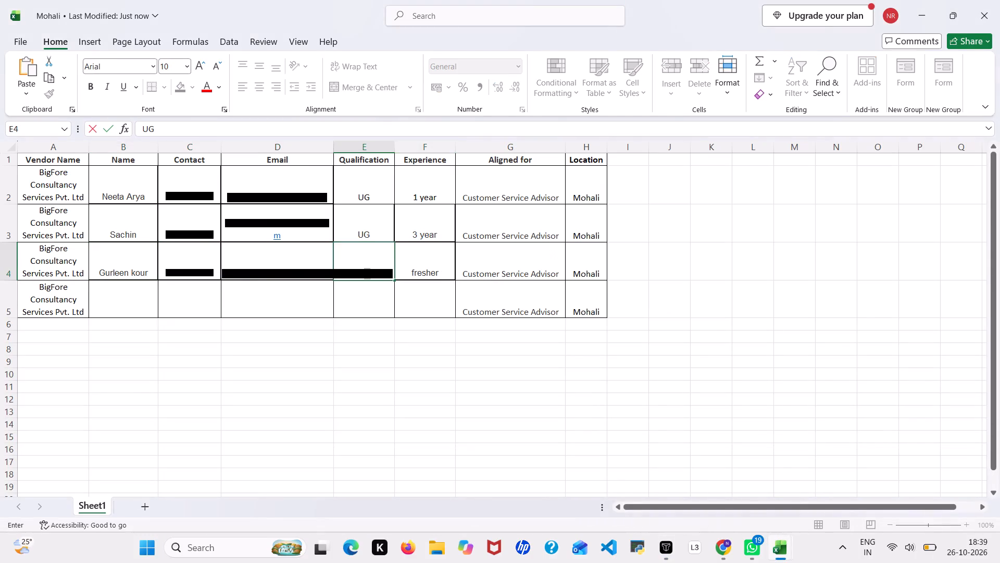
Retype the fresher experience entry in cell F4 of the Mohali sheet with a capital F.
key("Right")
key("Delete")
type("Fr")
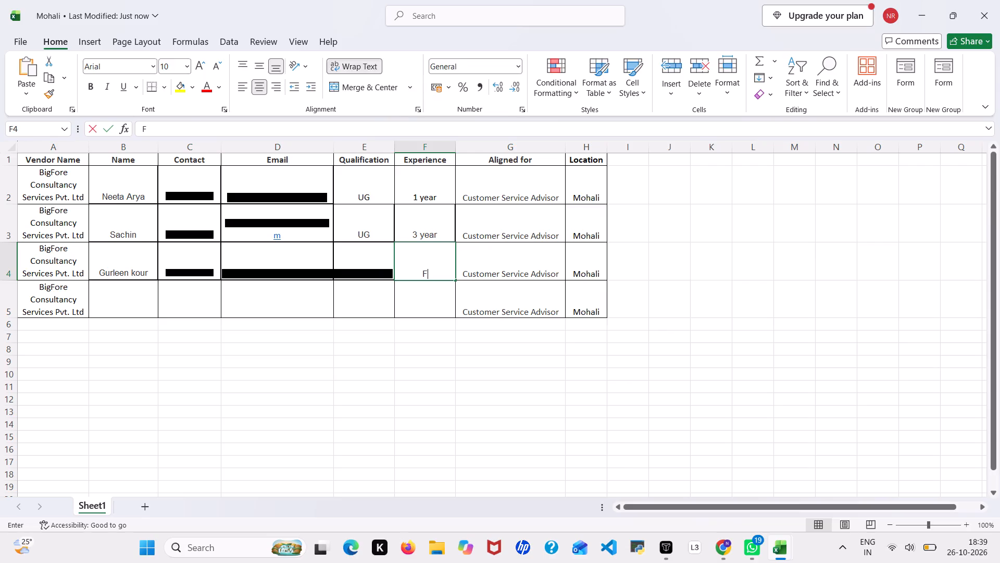
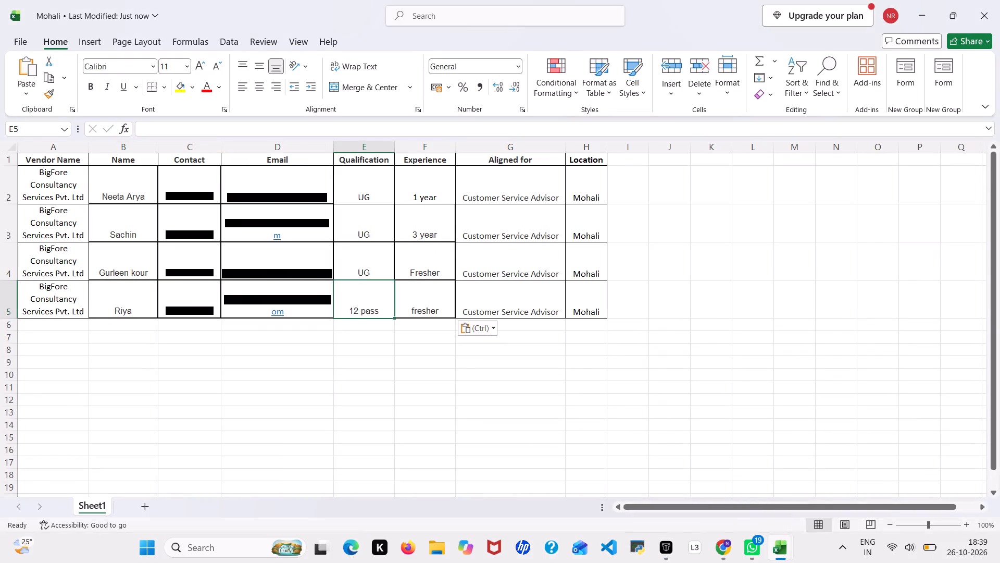
Replace the qualification in cell E5, in the last candidate's row, with UG.
key("Delete")
key("shift+u")
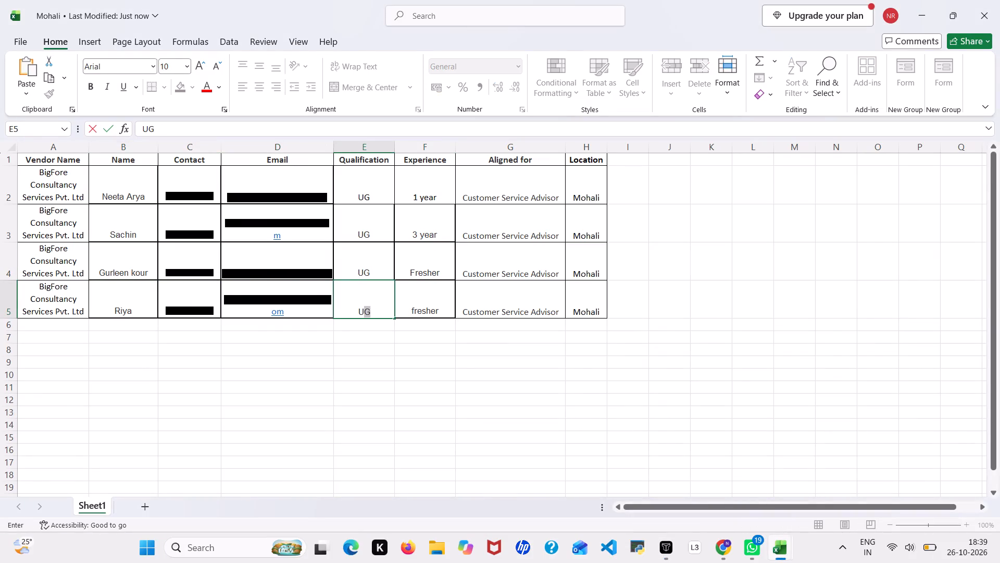
key("Right")
Capitalise the first letter of the experience entry in cell F5 so it reads Fresher.
double_click(428, 301)
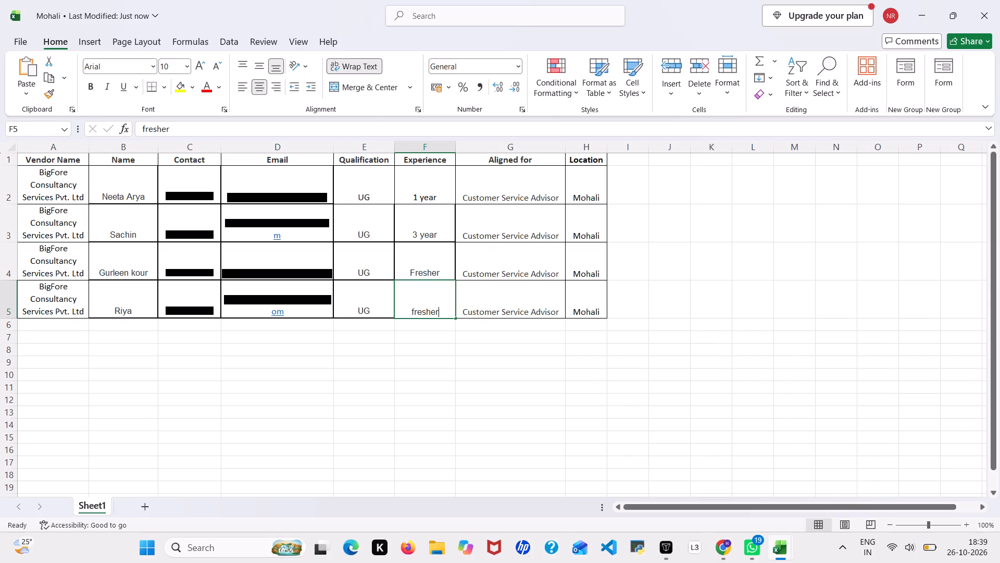
left_click(413, 311)
key("BackSpace")
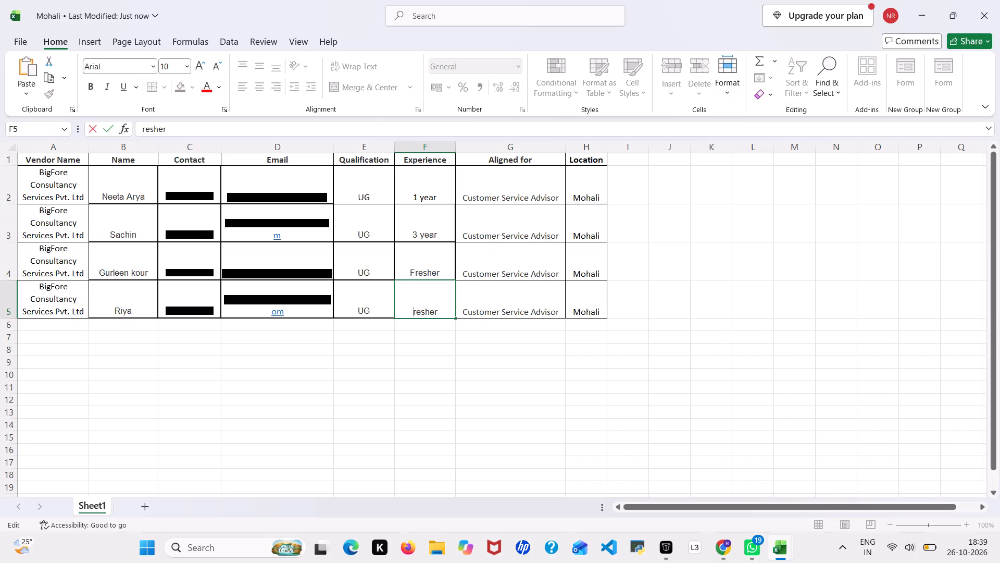
key("shift+f")
left_click(637, 426)
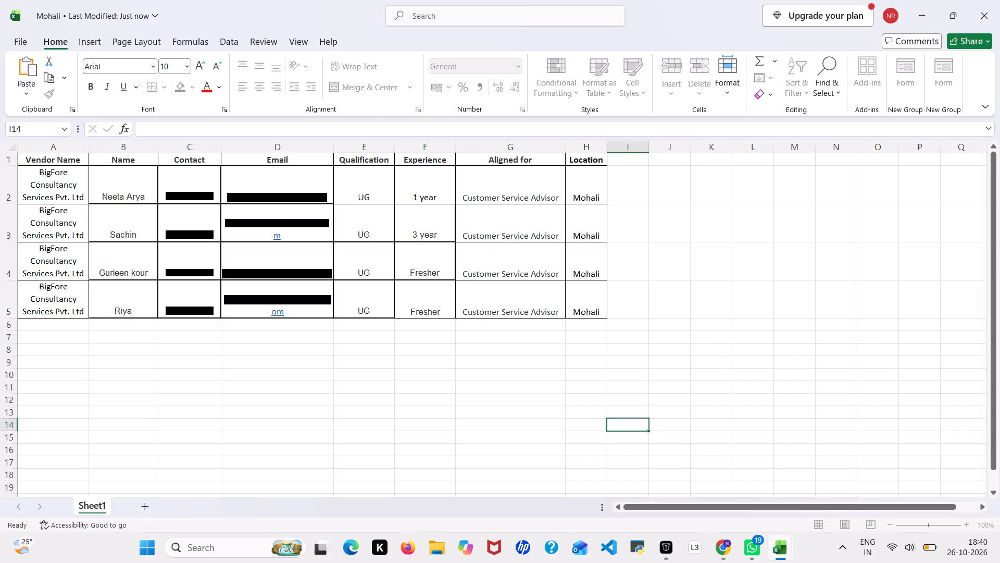
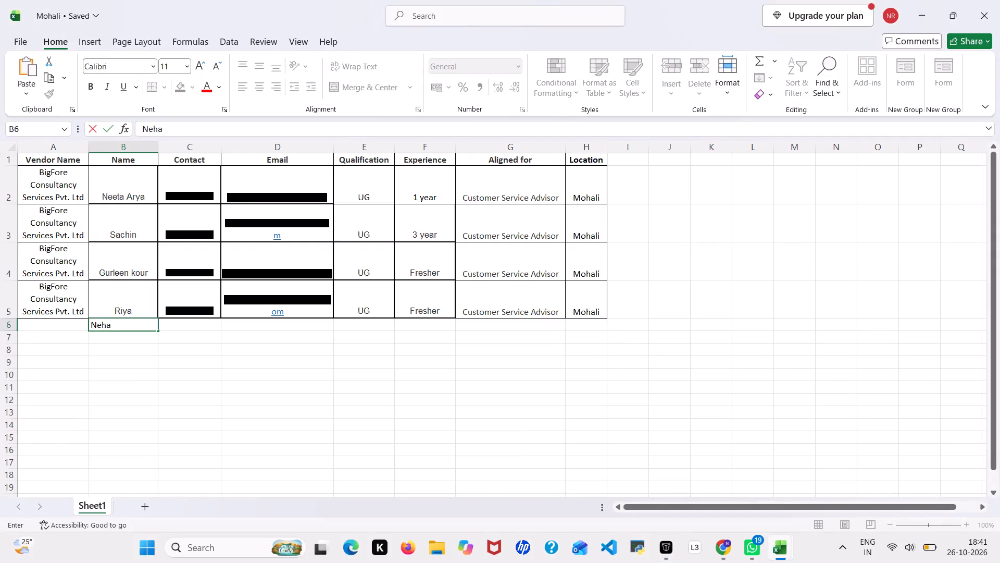
Enter Neha as the candidate name in cell B6, directly below the last candidate's row.
key("Right")
Select the vendor name in cell A5, directly above the new candidate's row.
left_click(74, 297)
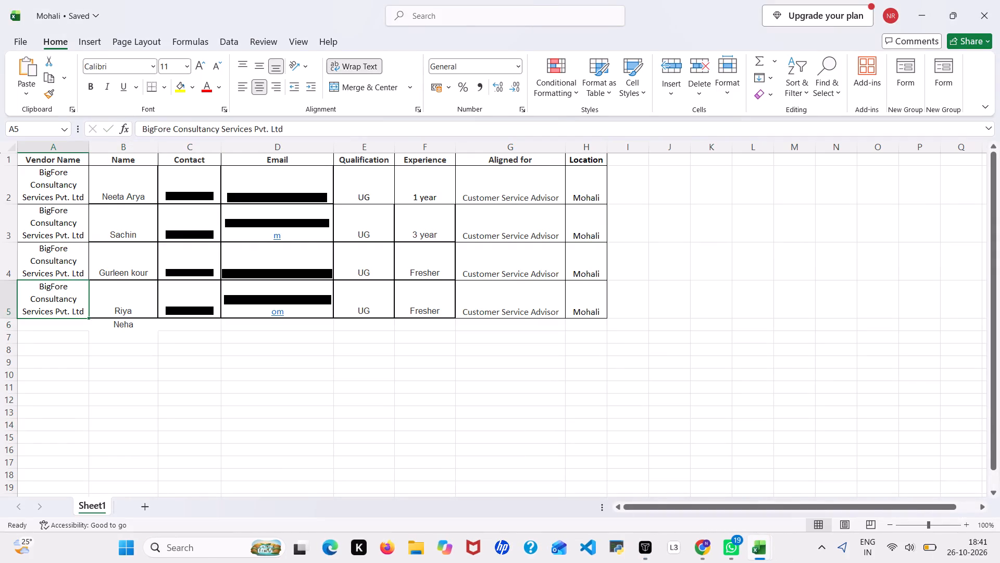
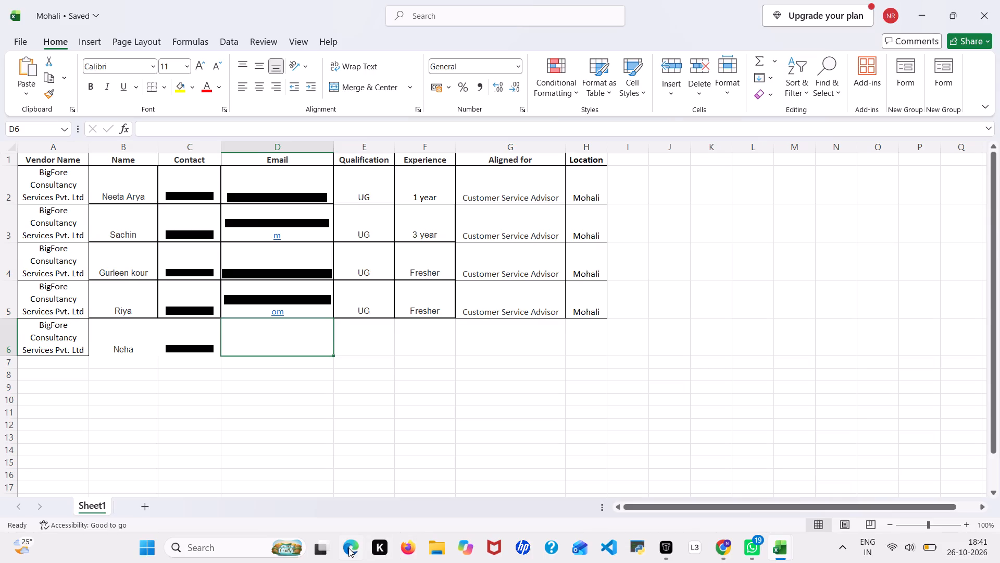
Open Neha's resume PDF from the recent files and copy its email address into cell D6 of the Mohali workbook.
left_click(434, 549)
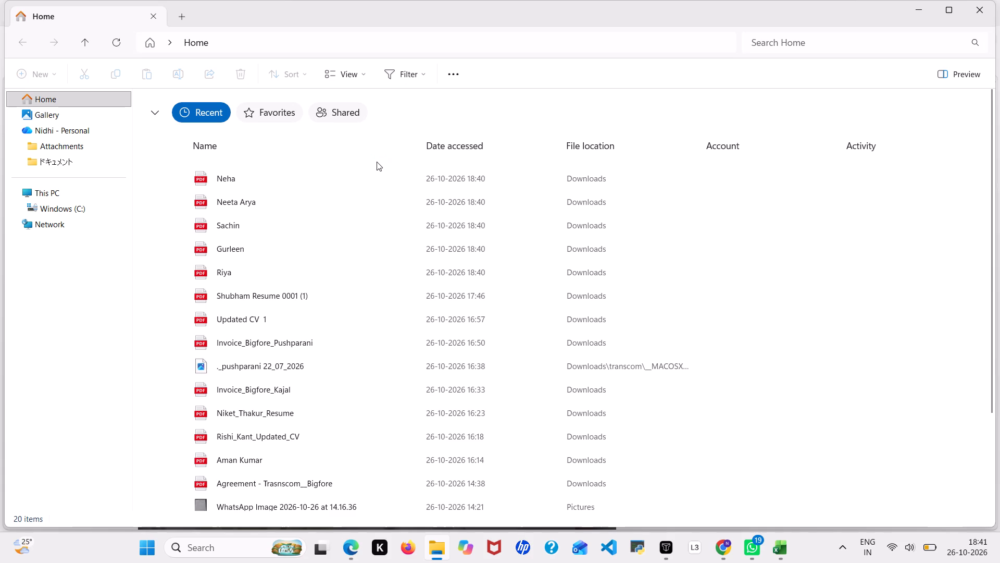
triple_click(293, 182)
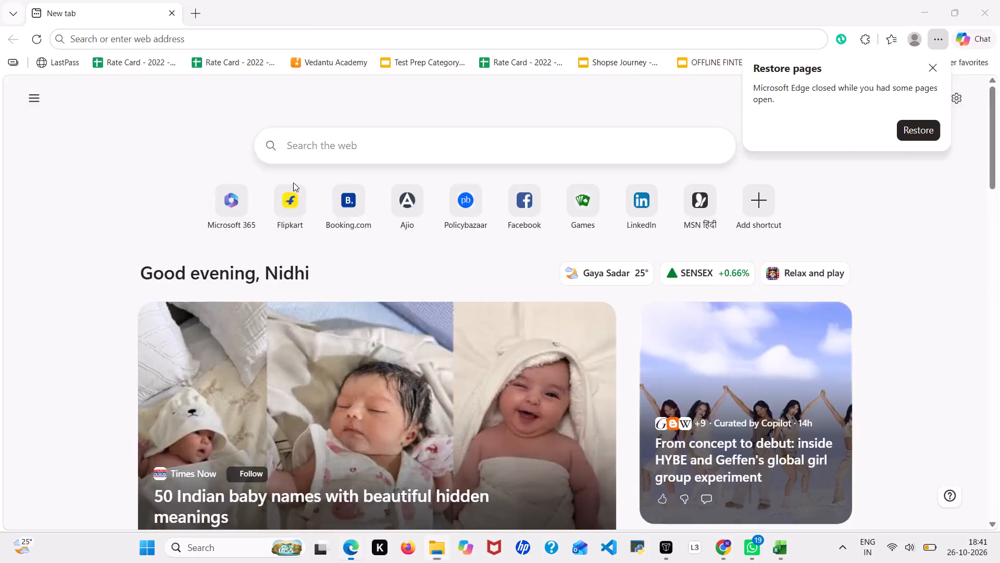
left_click(931, 70)
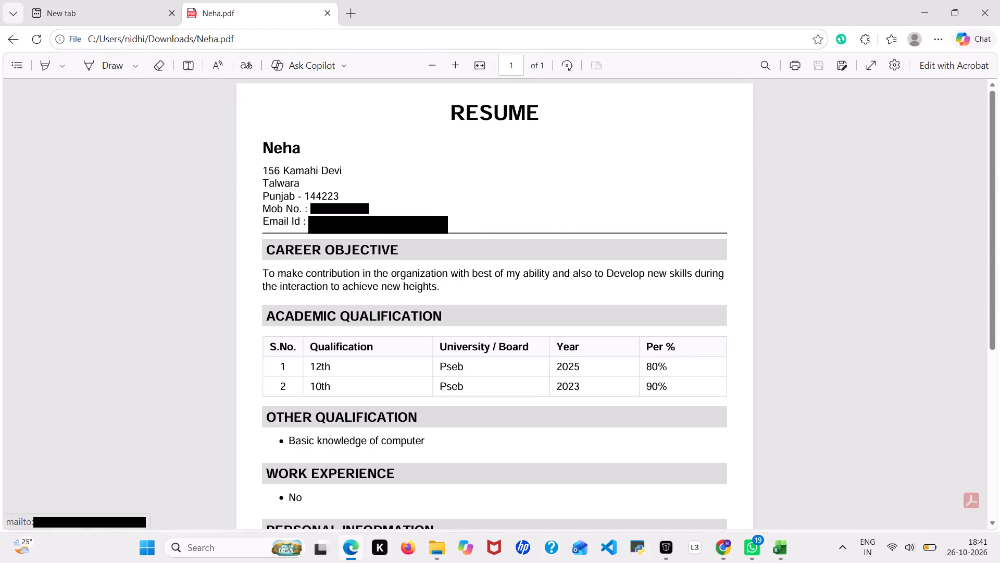
left_click_drag(443, 223, 310, 227)
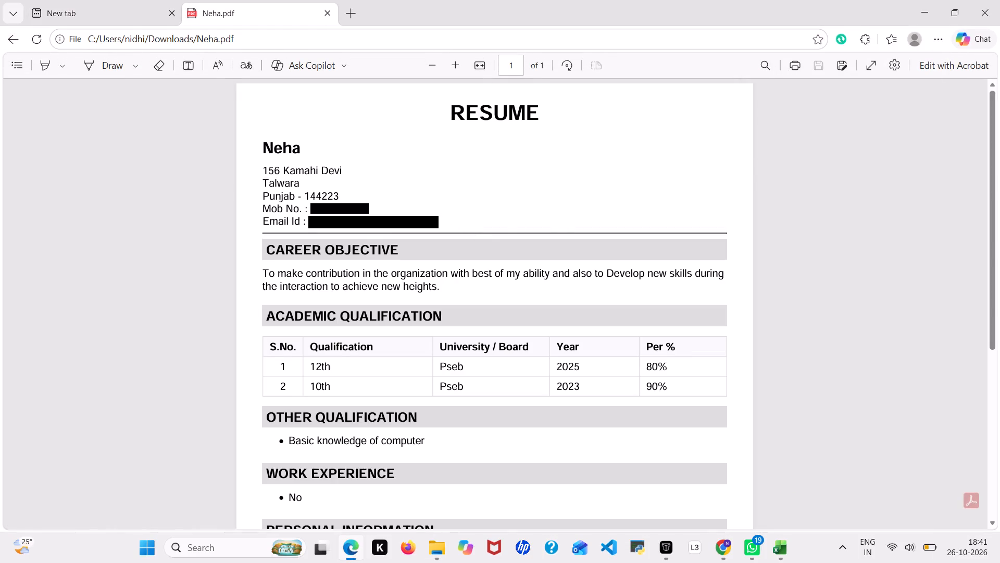
left_click_drag(310, 227, 307, 222)
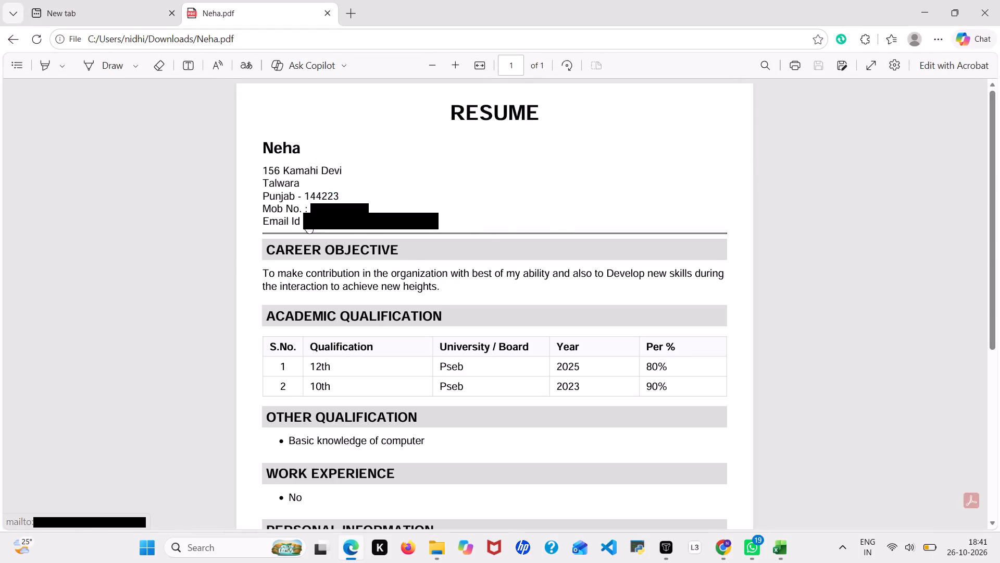
key("ctrl+c")
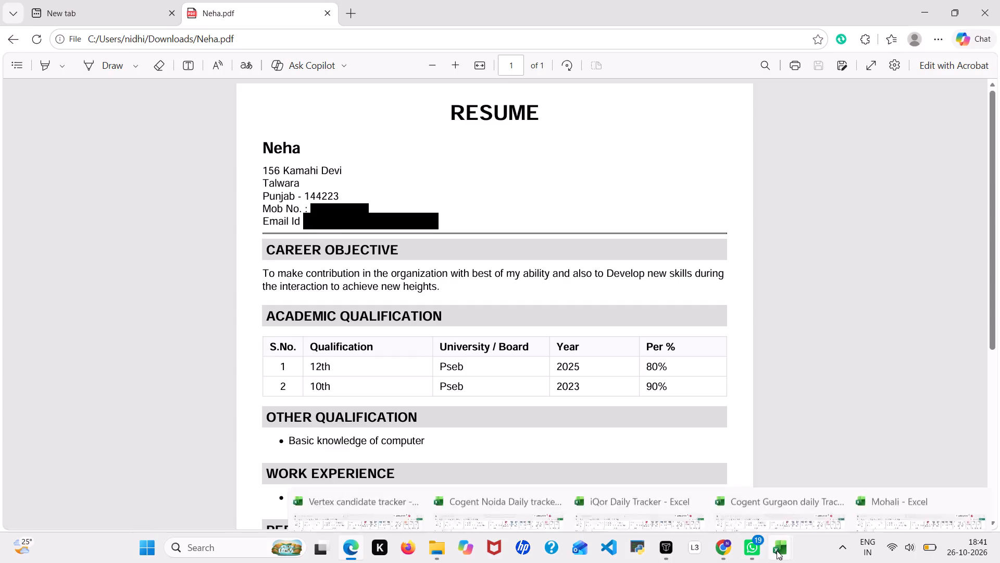
left_click(874, 497)
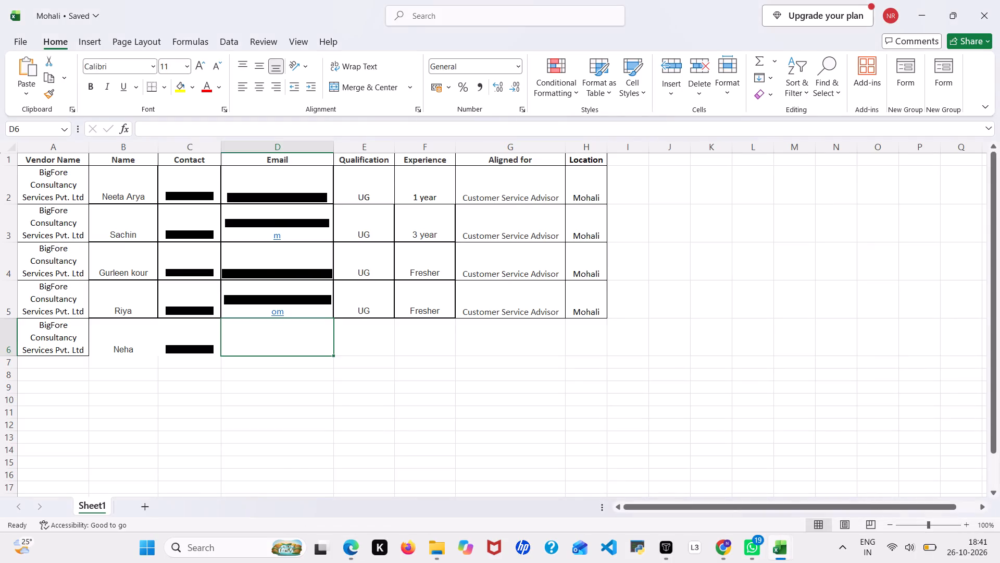
key("ctrl+v")
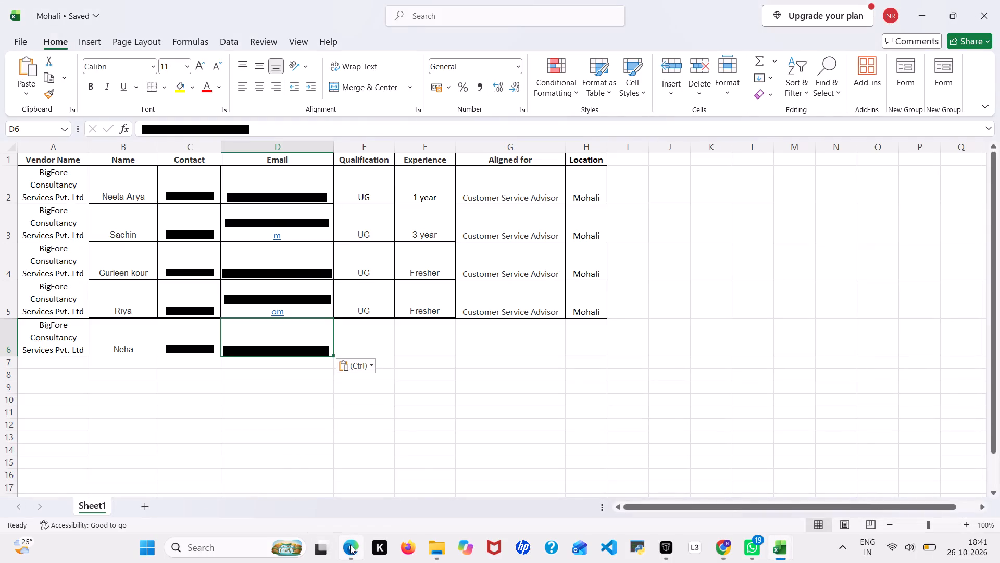
Check the academic qualification and work experience in Neha's resume, then return to the Mohali workbook.
left_click(350, 545)
left_click(439, 394)
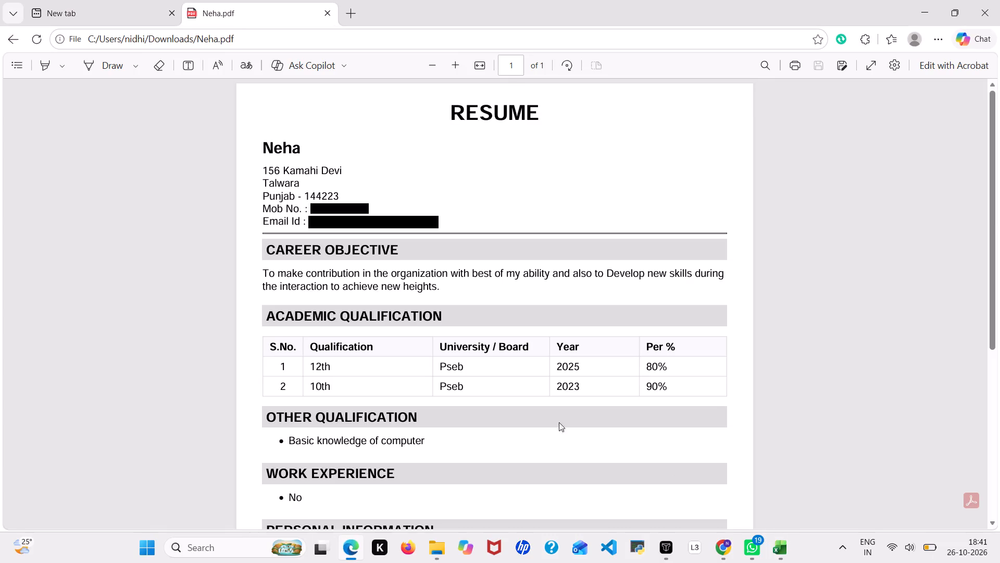
left_click(917, 487)
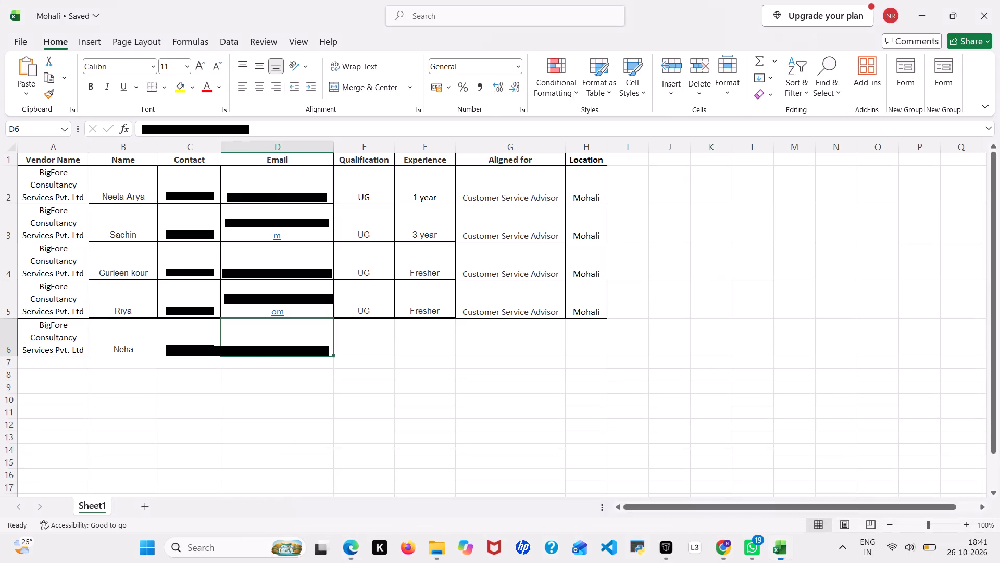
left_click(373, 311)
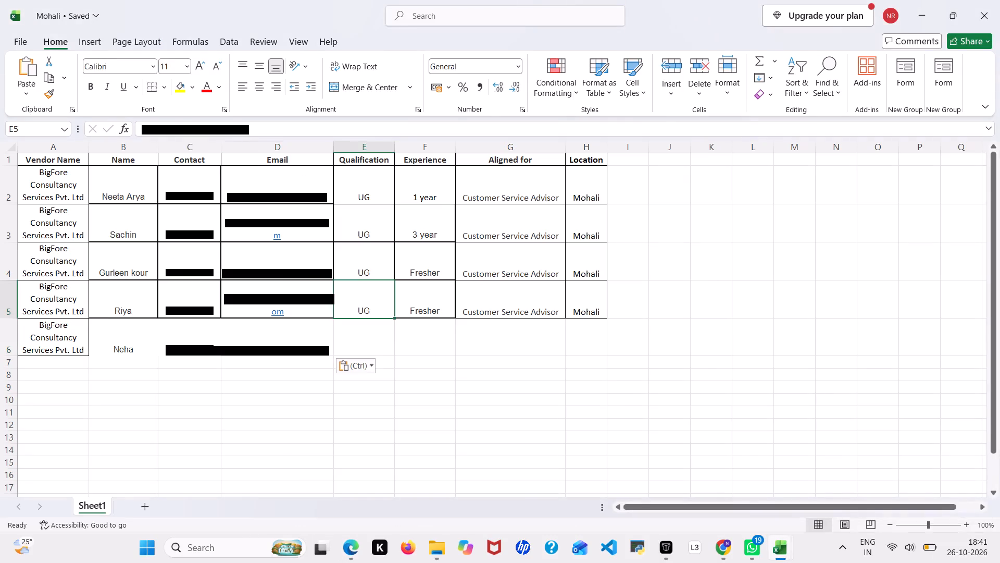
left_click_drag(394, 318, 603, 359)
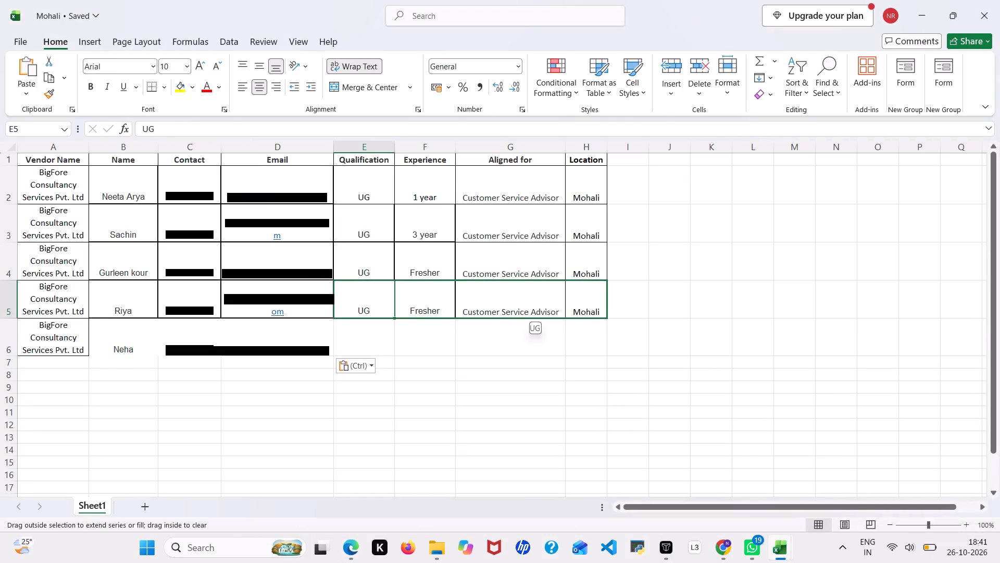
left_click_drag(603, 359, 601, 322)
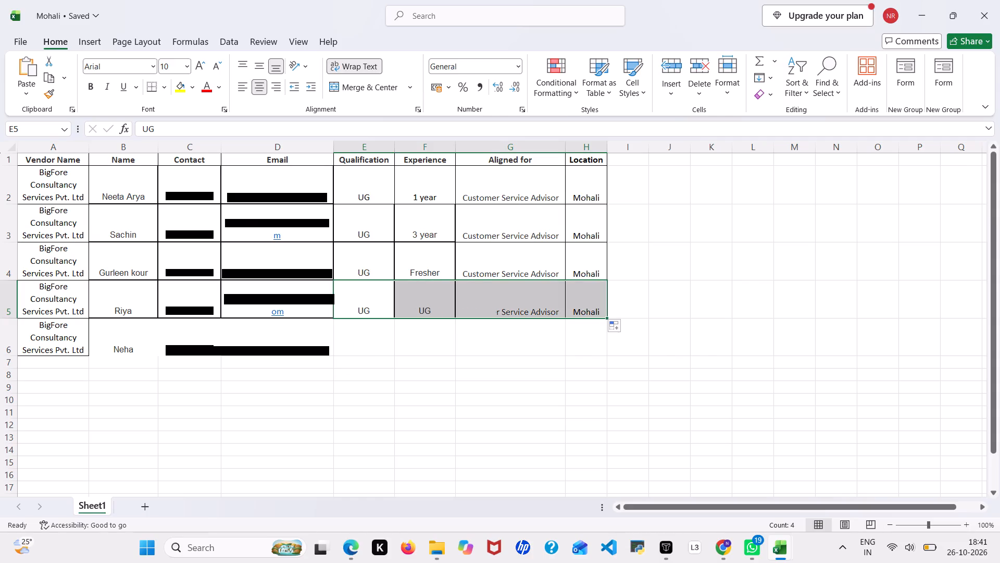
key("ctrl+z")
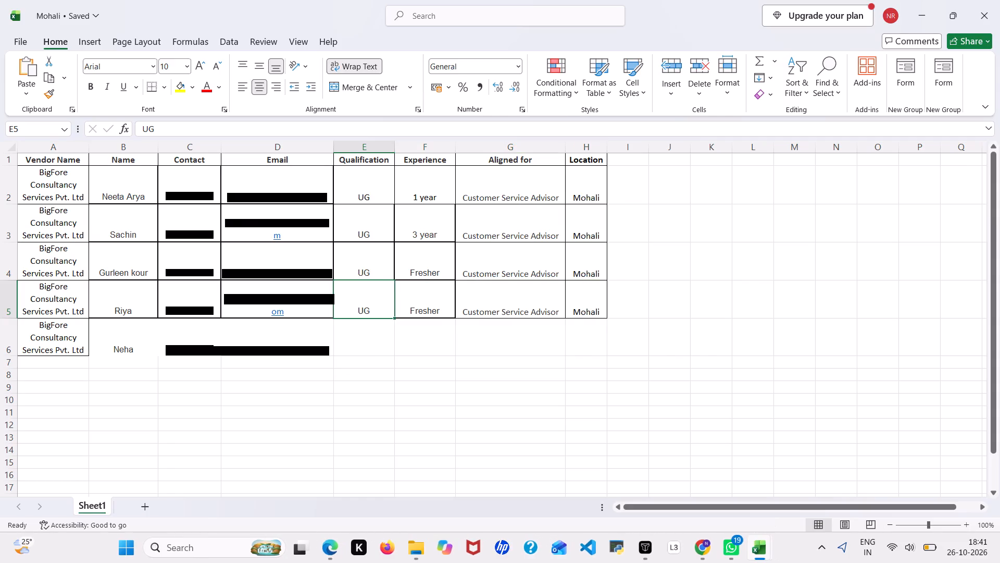
Fill UG, Fresher, Customer Service Advisor and Mohali from Riya's row down into Neha's row, cells E6 to H6.
left_click_drag(603, 317, 386, 314)
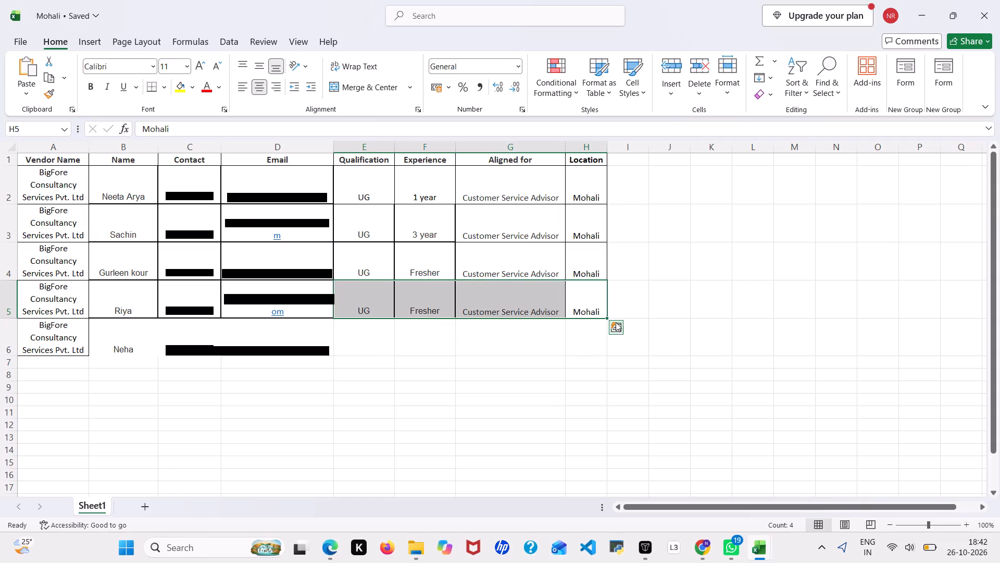
left_click_drag(606, 315, 606, 350)
left_click(683, 381)
Format the whole candidate table, A1 to H6, in Calibri size 11 with centred text.
left_click_drag(595, 341, 68, 157)
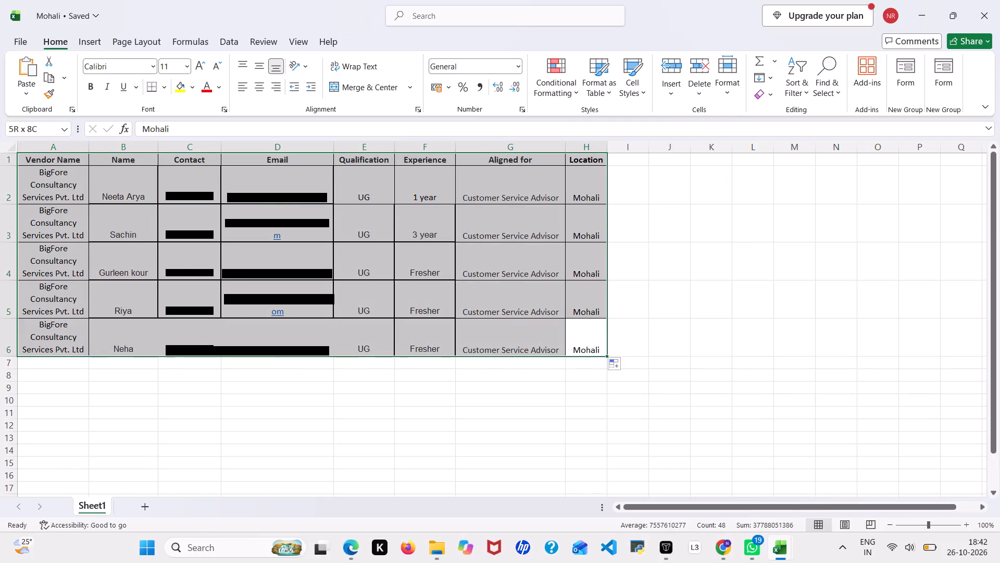
left_click_drag(68, 157, 68, 137)
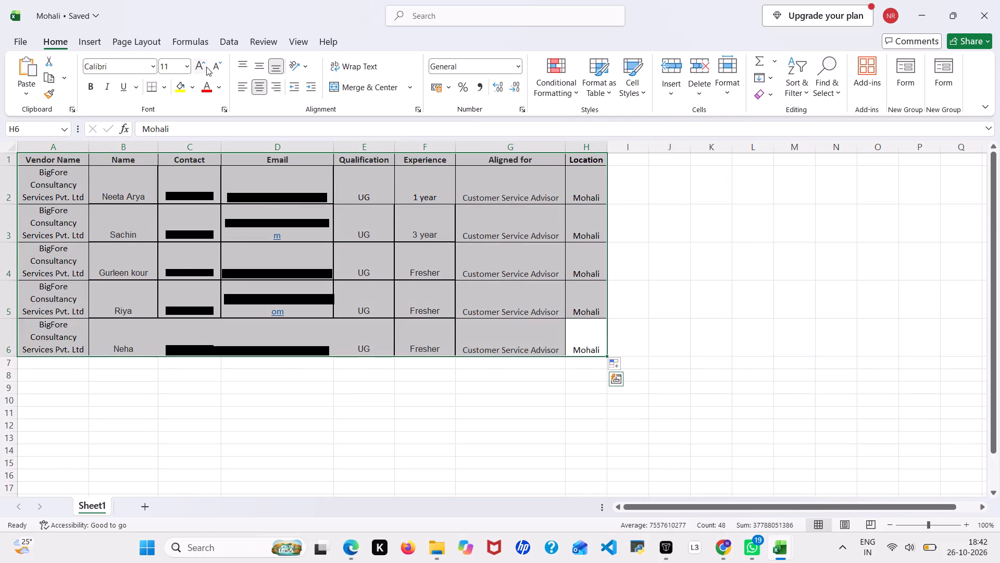
left_click(154, 66)
left_click(149, 118)
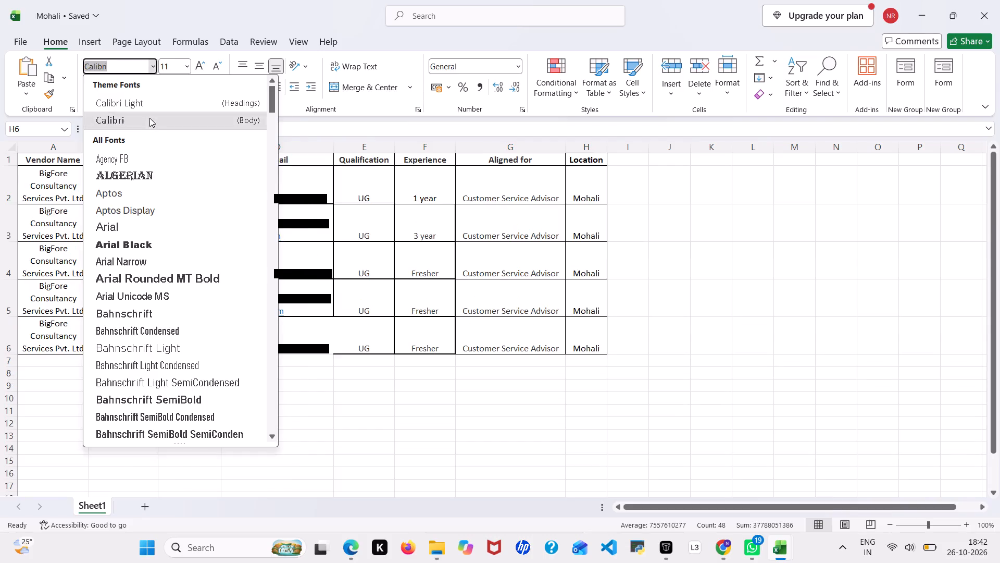
left_click(188, 68)
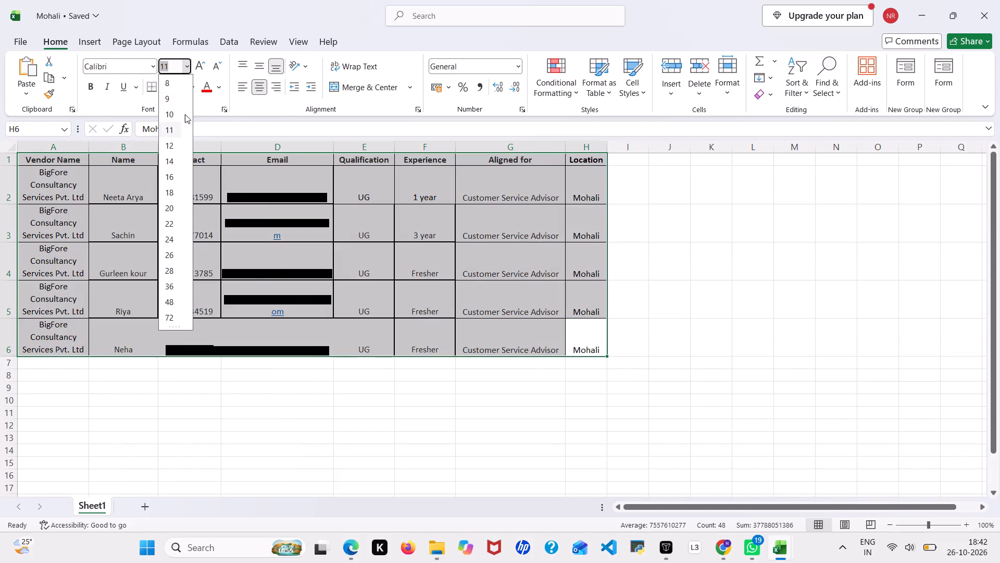
left_click(173, 130)
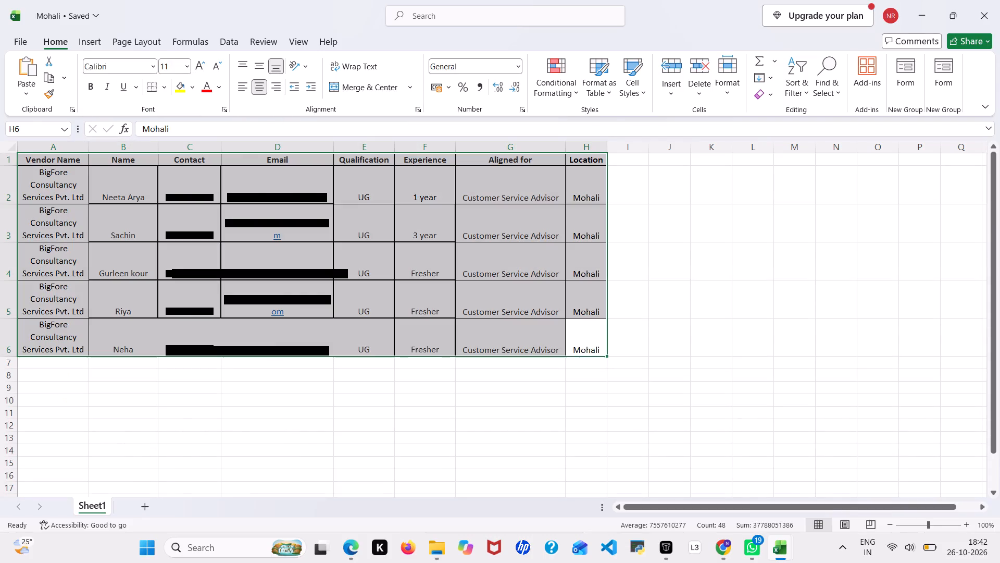
left_click(265, 85)
left_click(265, 85)
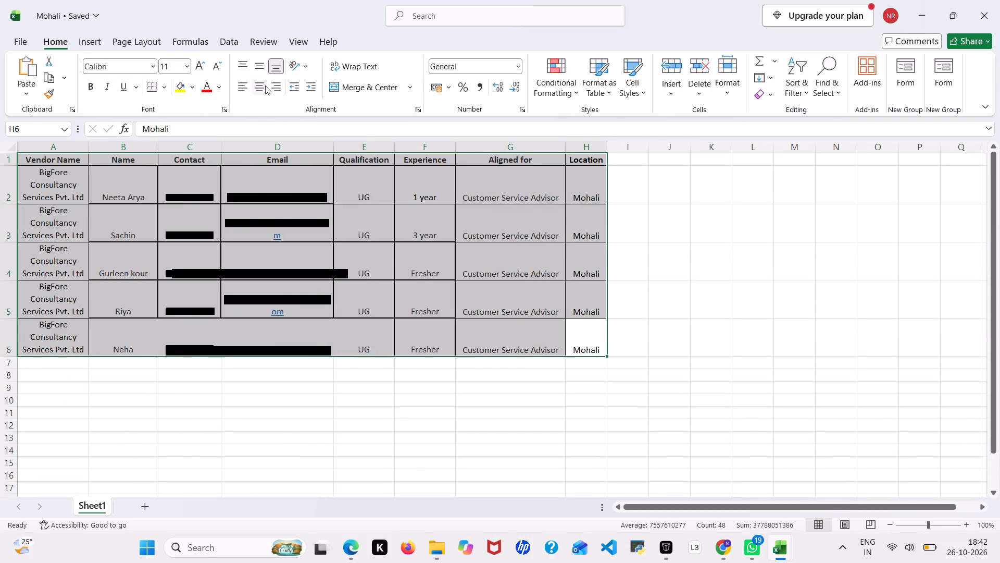
Apply all borders to the selected candidate table, A1 to H6.
left_click(161, 89)
left_click(193, 219)
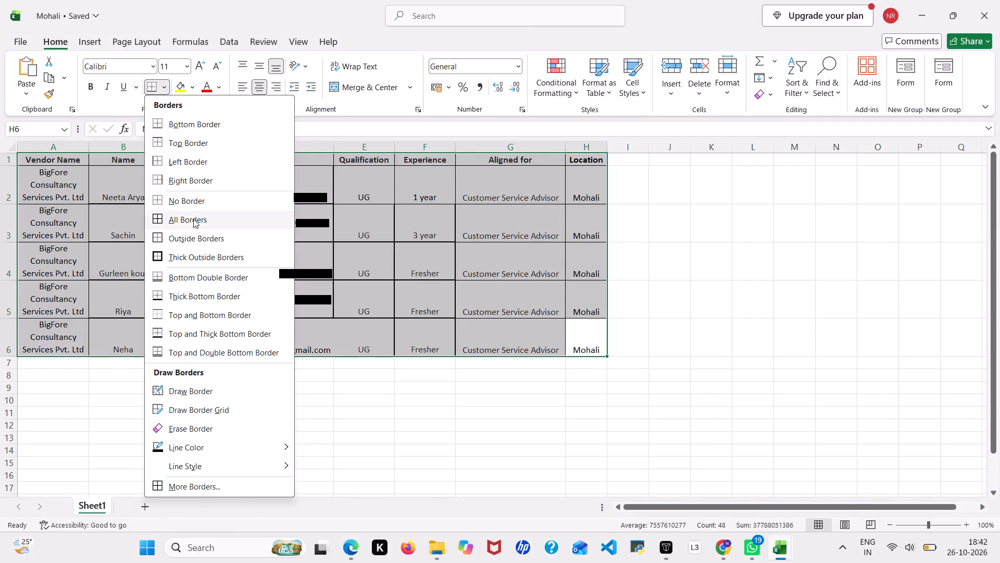
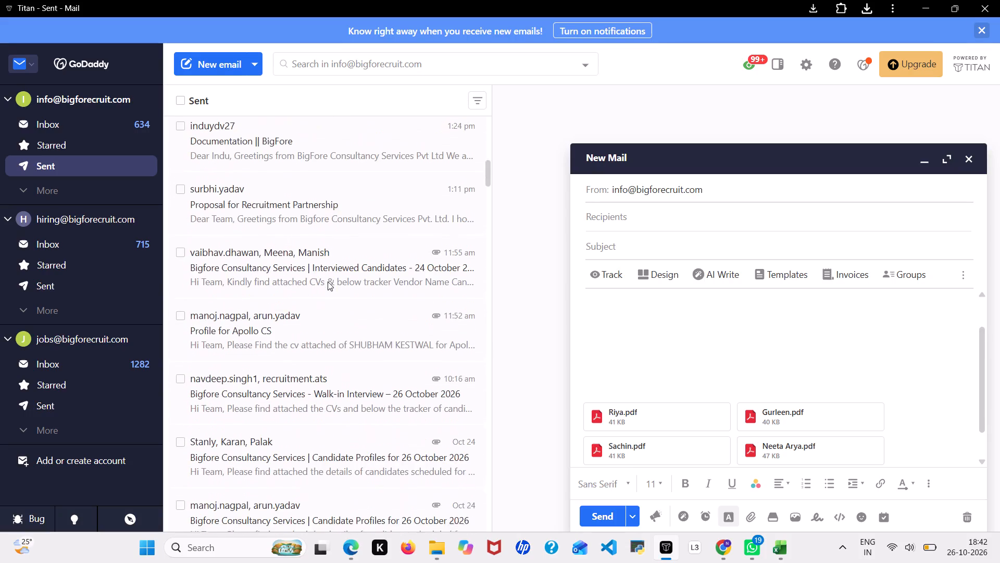
Reuse the sent walk-in interview mail's subject in the new mail, ending with "Walk-in Interview – 27 October 2026".
scroll(328, 281, "down", 4)
left_click(324, 238)
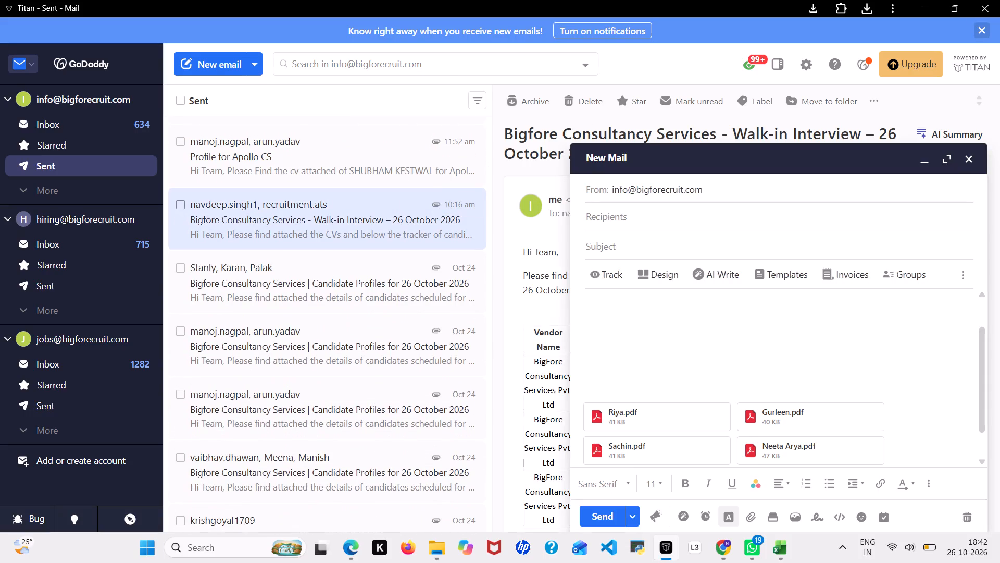
left_click_drag(506, 132, 579, 172)
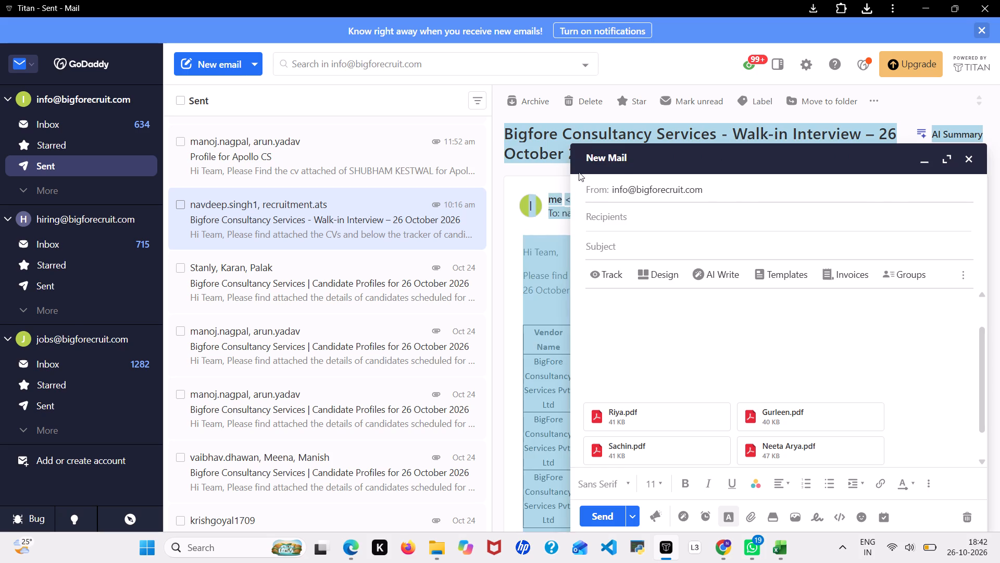
left_click_drag(579, 172, 563, 156)
key("ctrl+c")
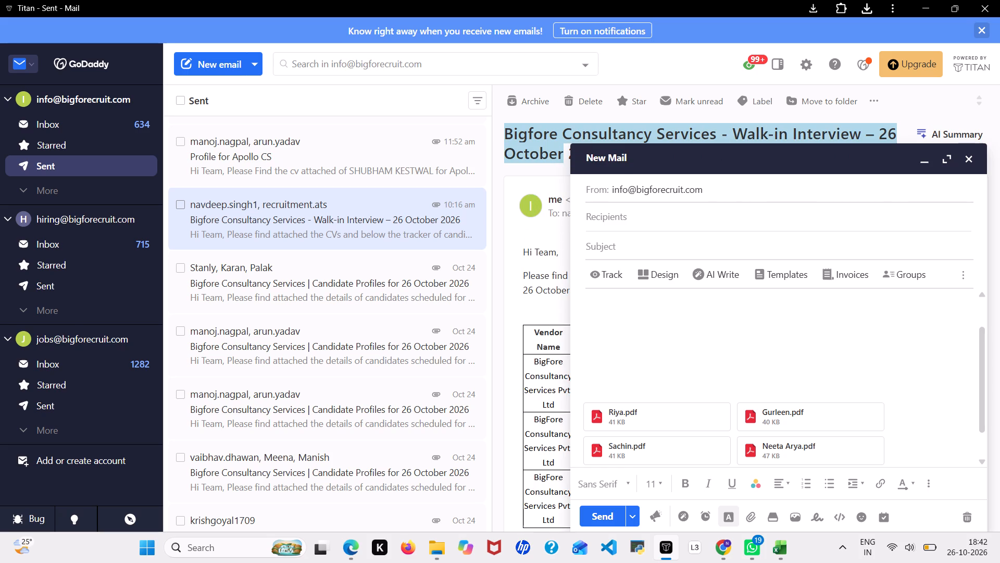
left_click(627, 239)
key("ctrl+v")
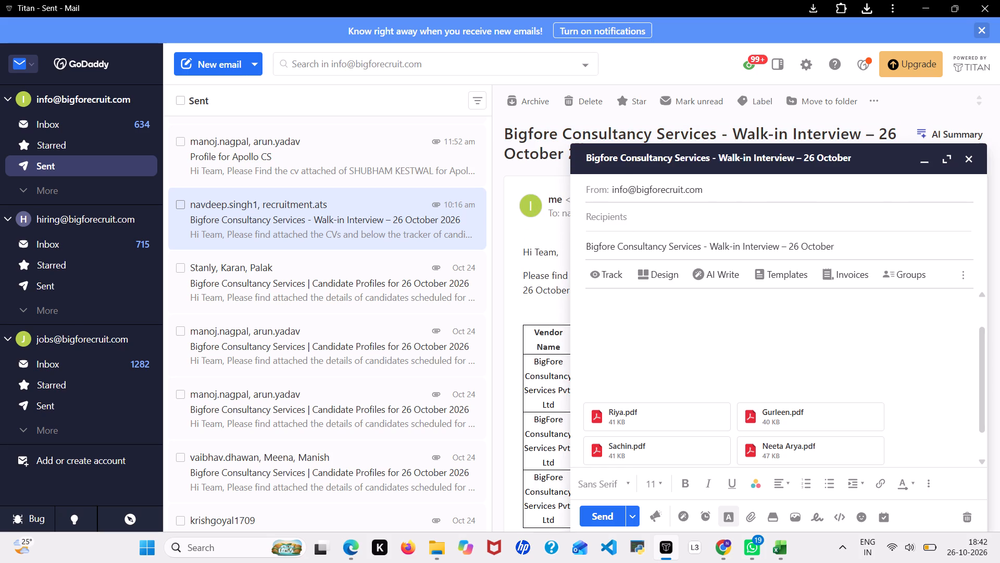
key("space")
type("2026")
left_click(798, 245)
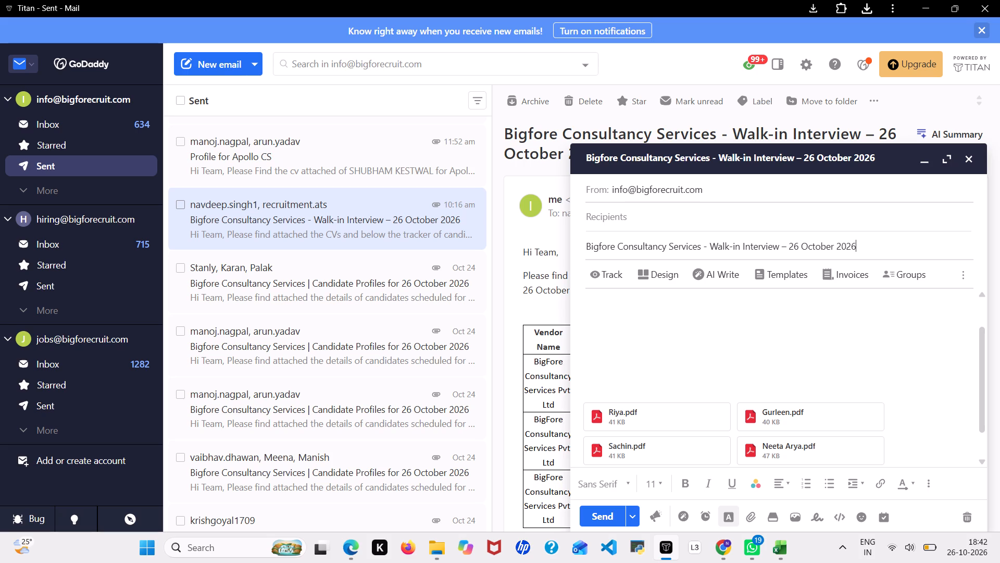
key("BackSpace")
key("7")
Copy the greeting and introductory sentence from the sent walk-in interview mail into the new mail's body above the attachments.
left_click_drag(524, 251, 609, 302)
key("ctrl+c")
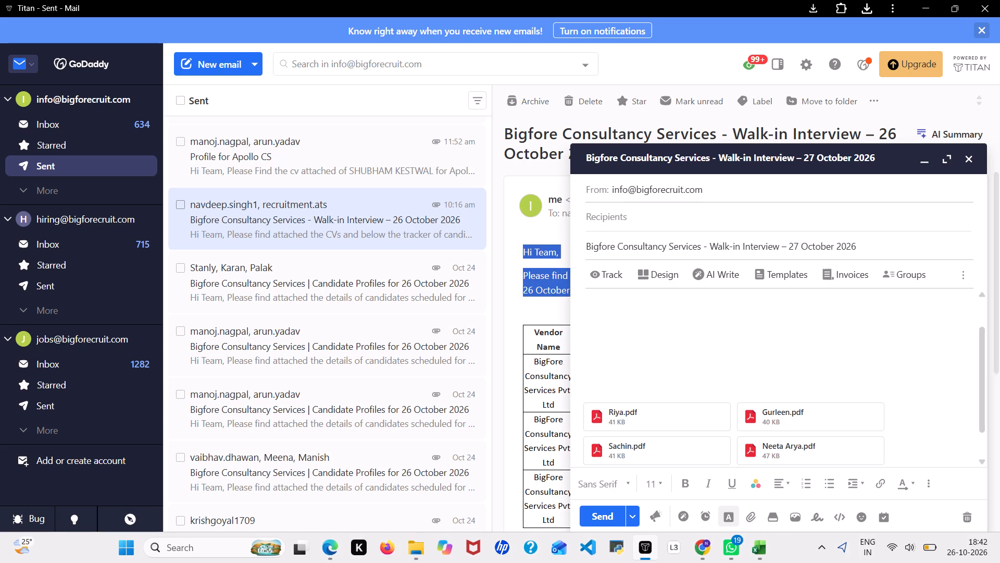
left_click(601, 297)
left_click(593, 303)
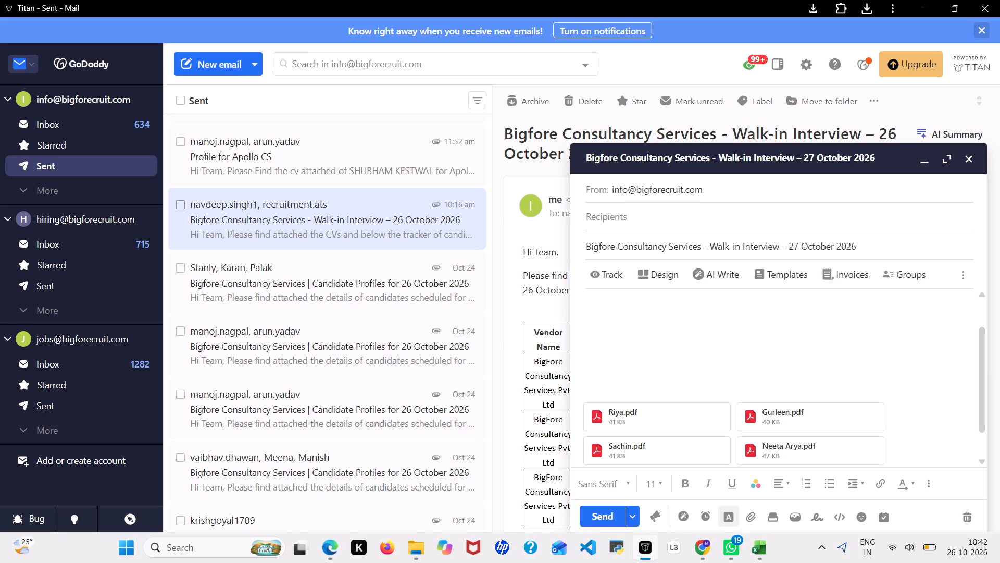
double_click(593, 303)
left_click(674, 327)
scroll(674, 363, "down", 1)
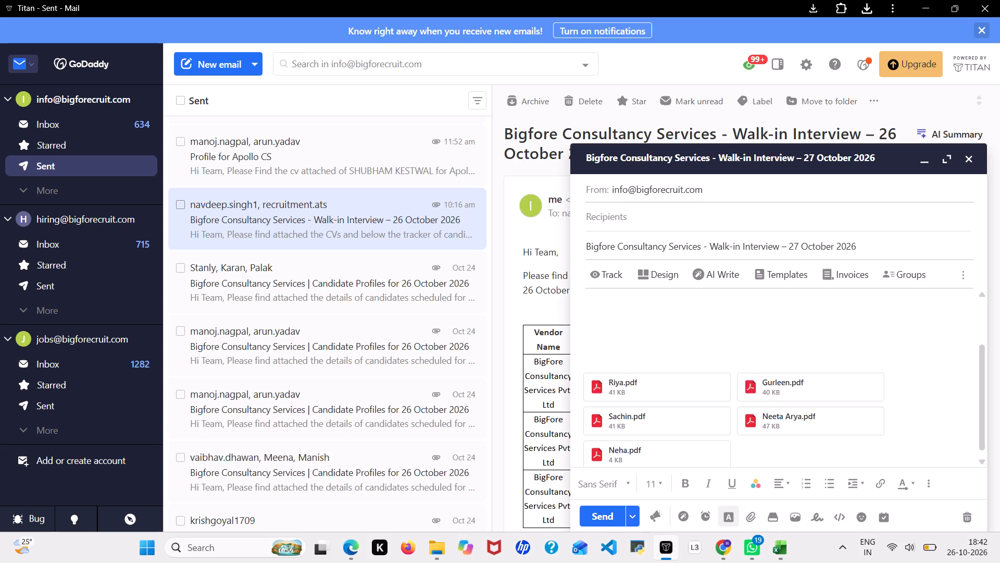
scroll(674, 363, "down", 1)
scroll(674, 363, "up", 2)
key("ctrl+v")
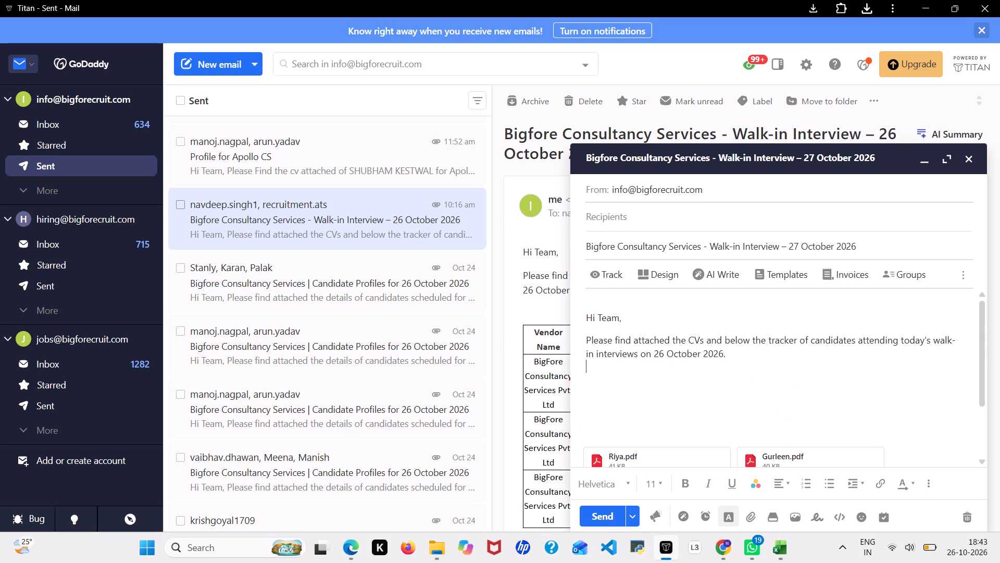
Update the new mail's introductory sentence to read "tomorrow's walk-in interviews on 27 October 2026".
left_click(665, 353)
key("BackSpace")
key("7")
left_click(926, 341)
key("BackSpace")
key("BackSpace")
key("BackSpace")
key("BackSpace")
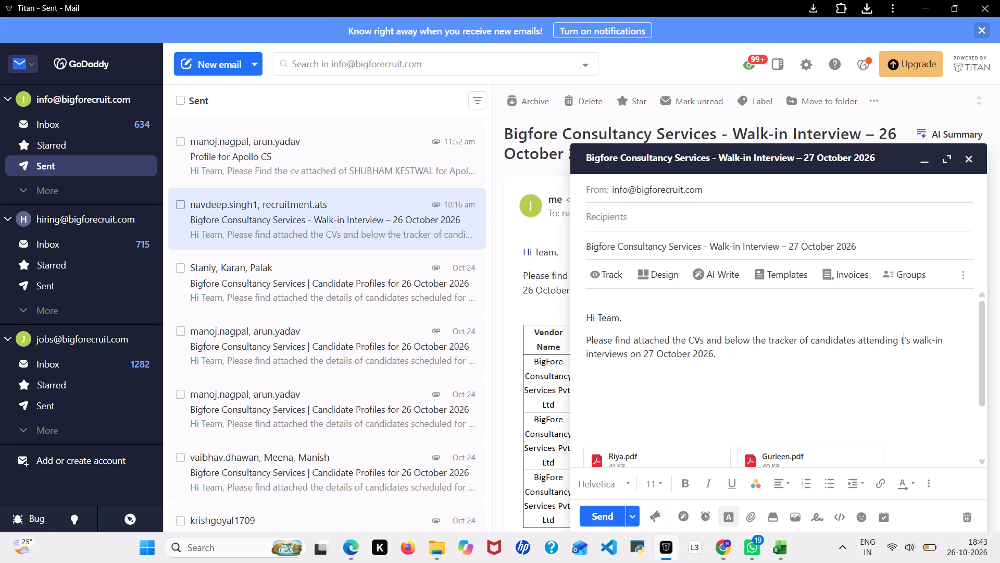
key("p")
key("BackSpace")
type("omorrow")
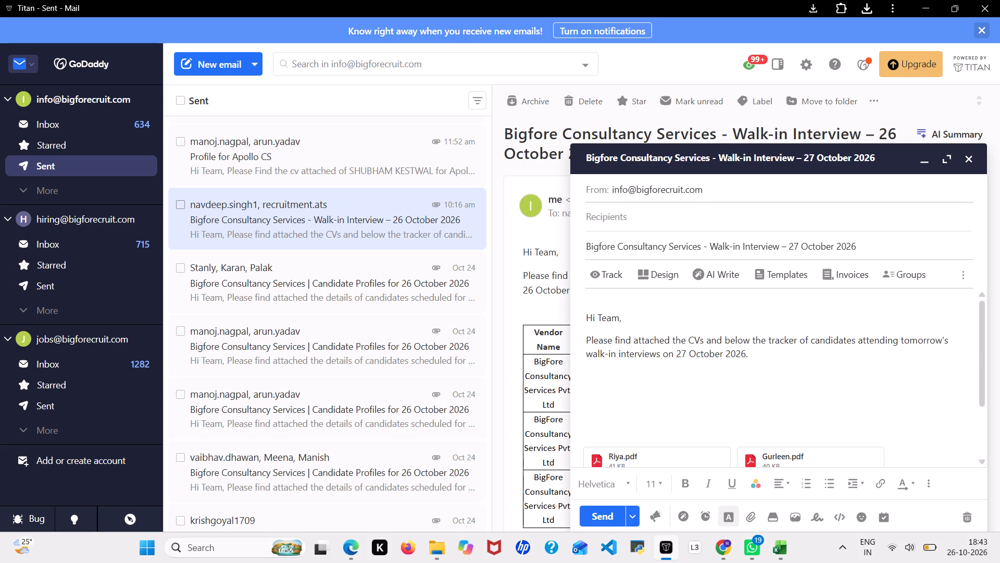
Save the new walk-in interview mail as a draft and close it.
left_click(972, 157)
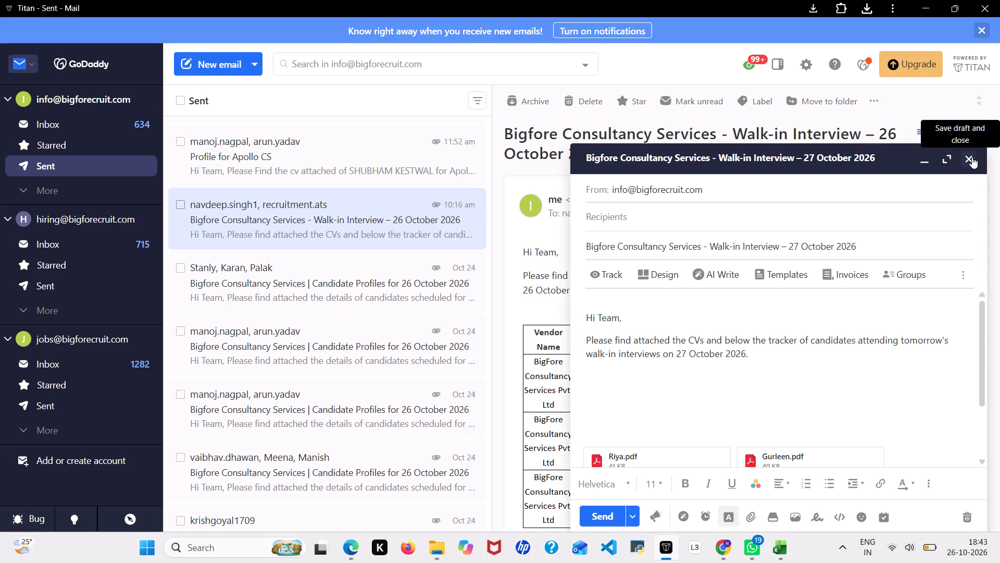
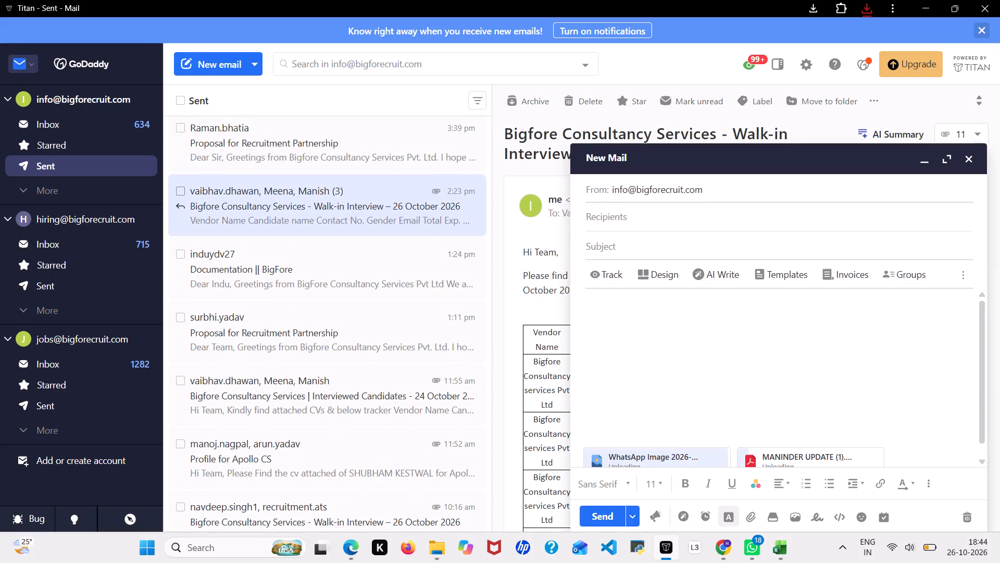
Reuse the sent walk-in interview mail's subject in the new mail, completing it as "Bigfore Consultancy Services - Walk-in Interview - 27 October 2026".
left_click_drag(506, 132, 565, 154)
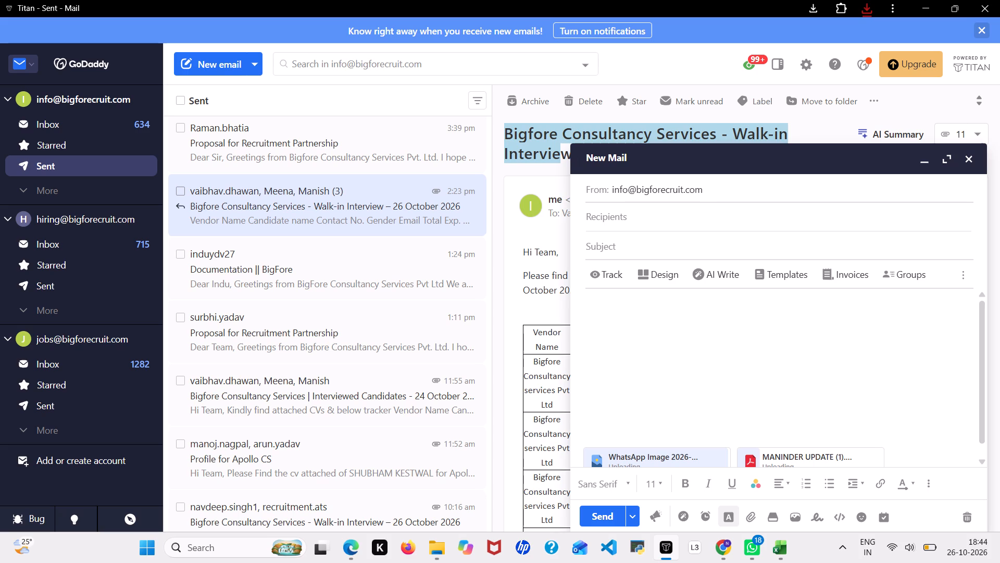
key("ctrl+c")
left_click(623, 238)
key("ctrl+v")
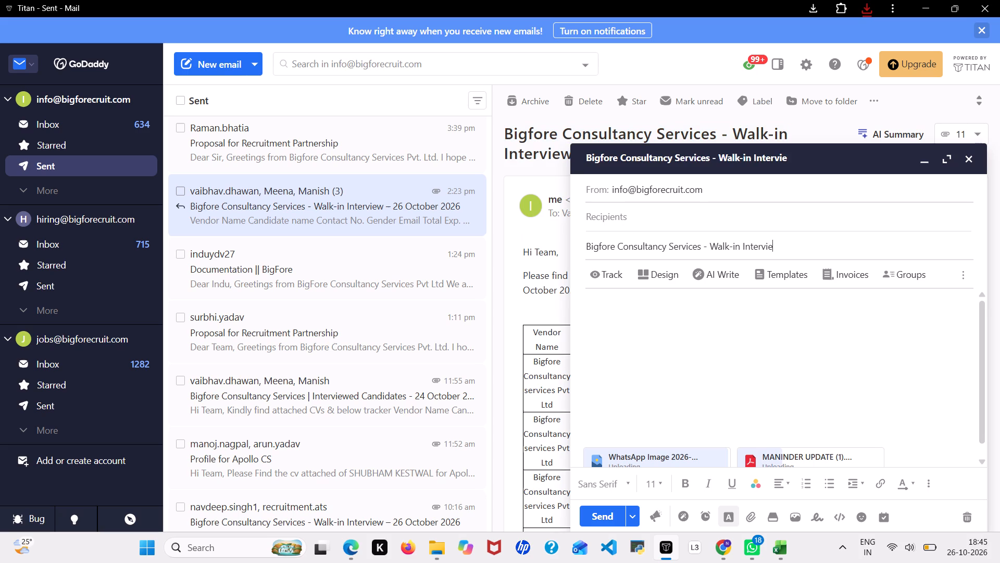
key("w")
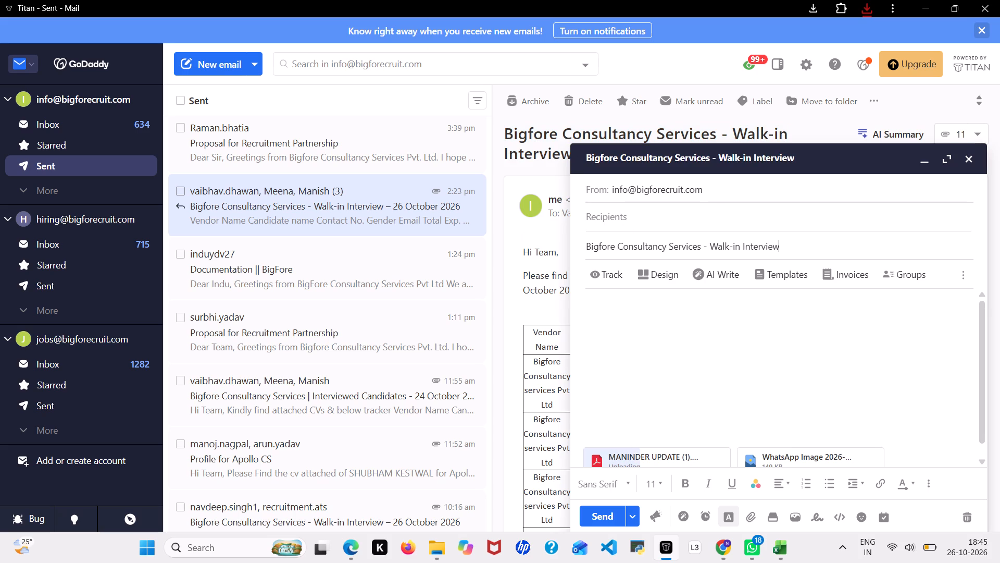
key("space")
type("-")
key("space")
key("2")
key("7")
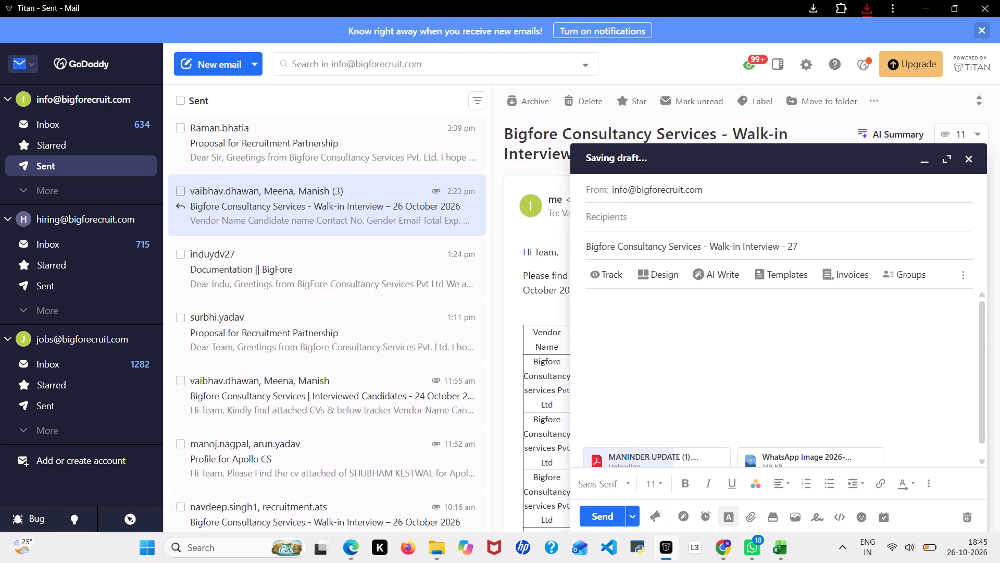
key("space")
type("Ocy")
key("BackSpace")
type("tober")
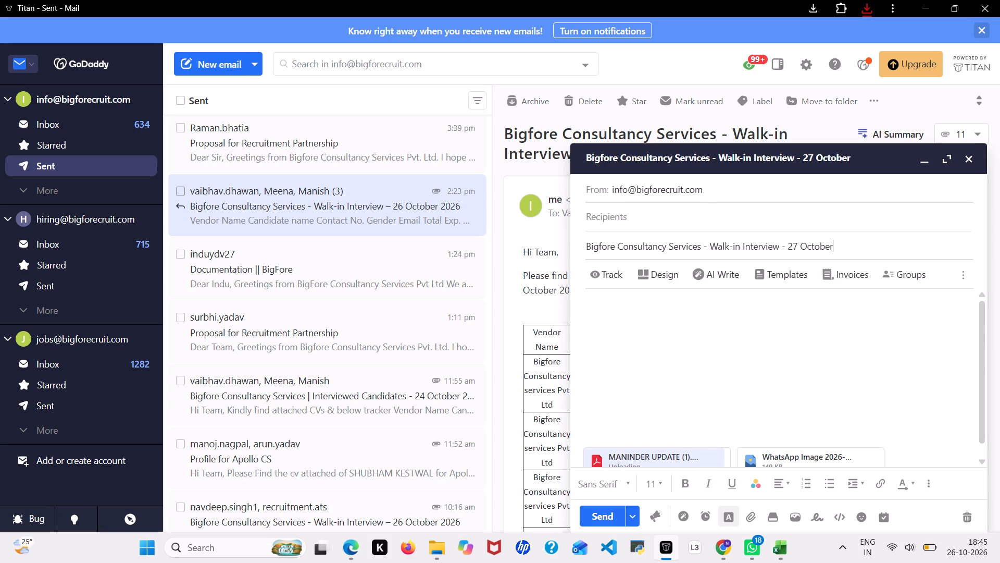
key("space")
type("2026")
Copy the greeting and introductory sentence from the sent walk-in interview mail into the new mail's body.
left_click_drag(523, 252, 606, 290)
key("ctrl+c")
left_click(609, 298)
key("ctrl+v")
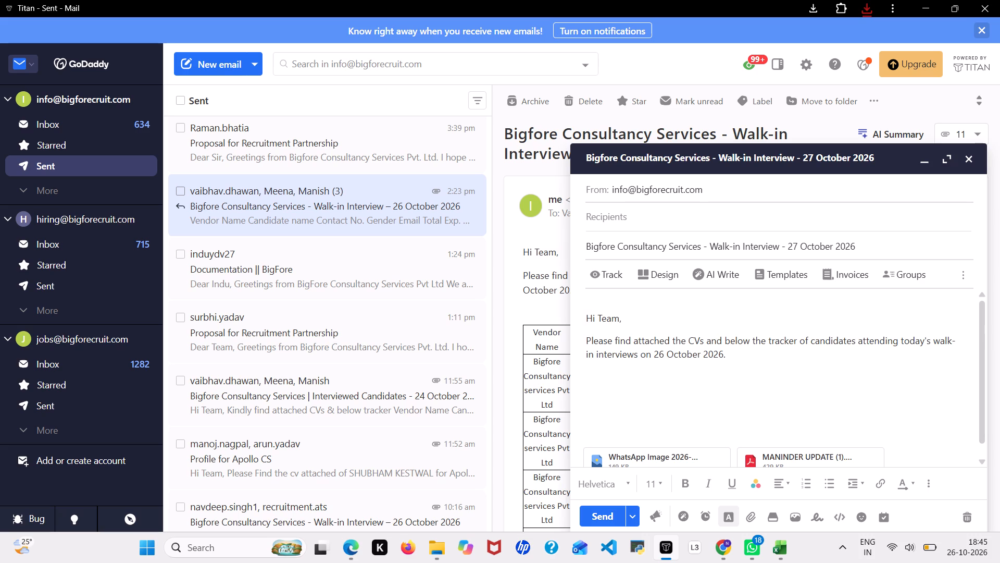
Change "today's" to "tomorrow's" in the new mail's introductory sentence.
left_click(924, 341)
key("BackSpace")
key("BackSpace")
key("BackSpace")
key("BackSpace")
key("BackSpace")
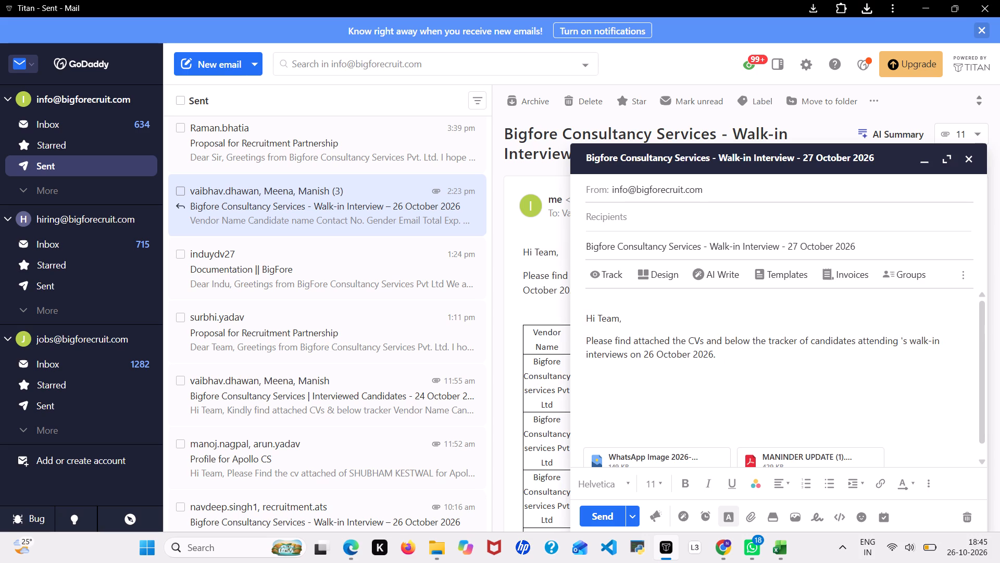
type("tomorrow")
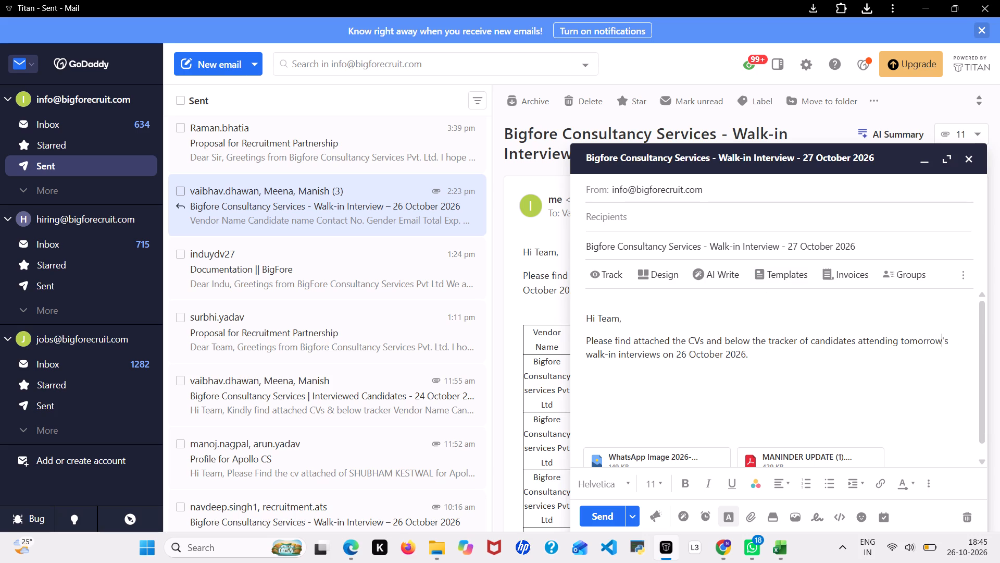
Place the text cursor at the end of the new mail's introductory sentence.
scroll(733, 338, "down", 1)
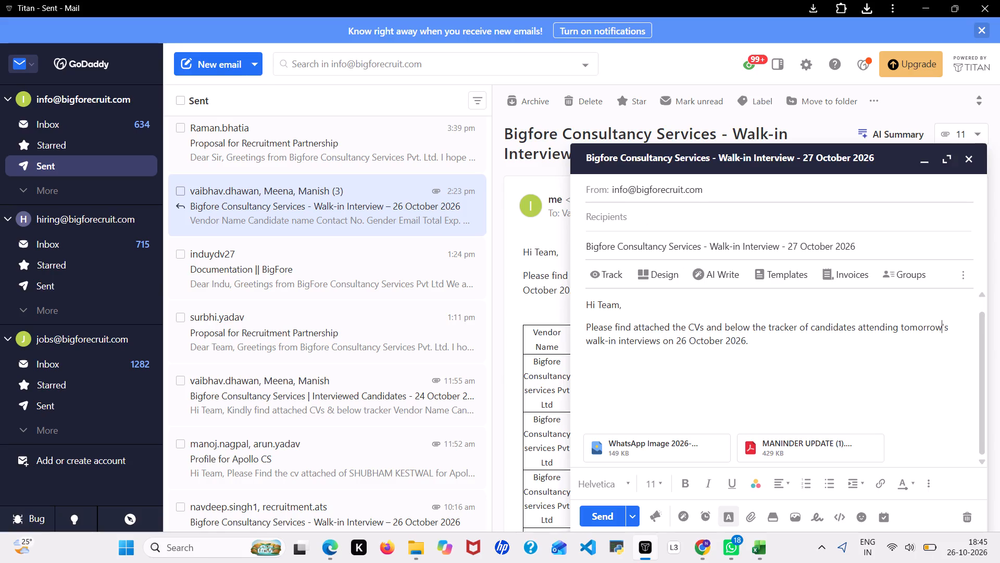
left_click(758, 349)
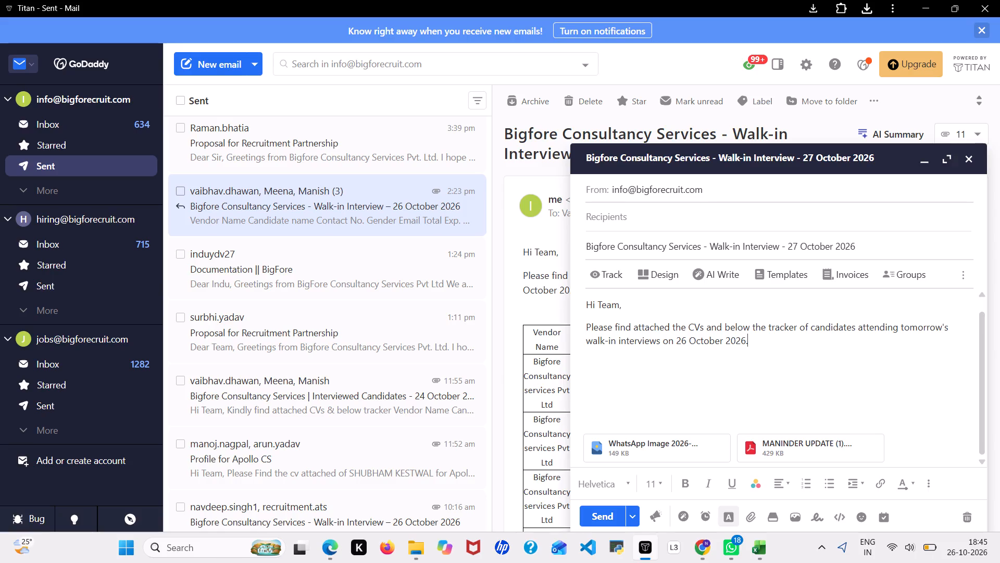
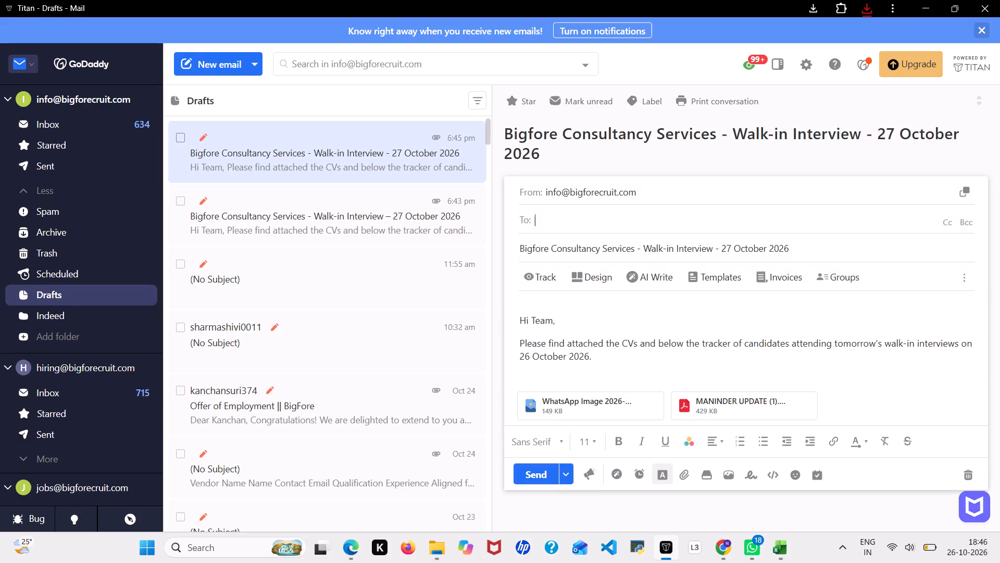
Attach the Priyanka image file from the Downloads folder to the new walk-in interview mail.
left_click(686, 475)
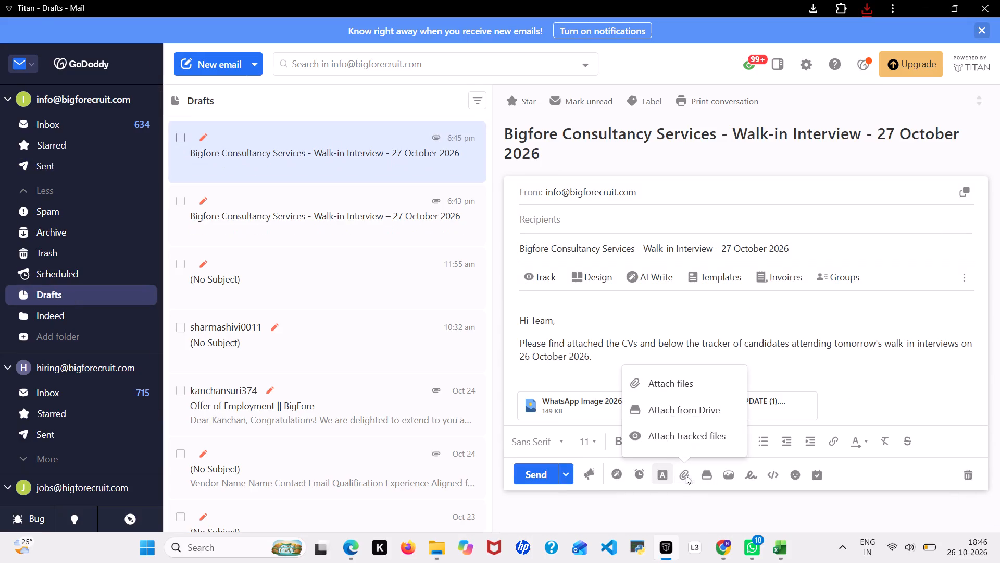
left_click(680, 391)
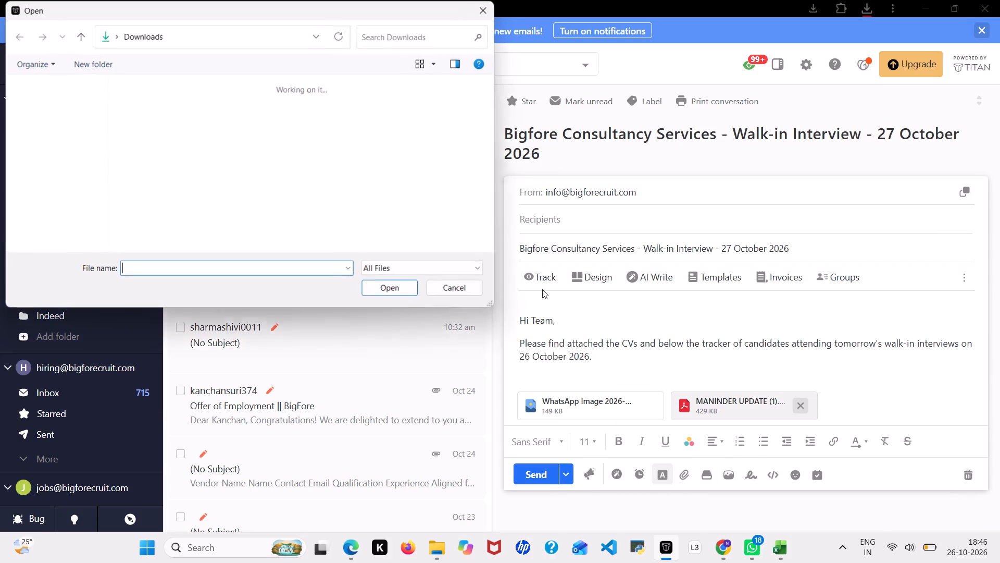
left_click(183, 97)
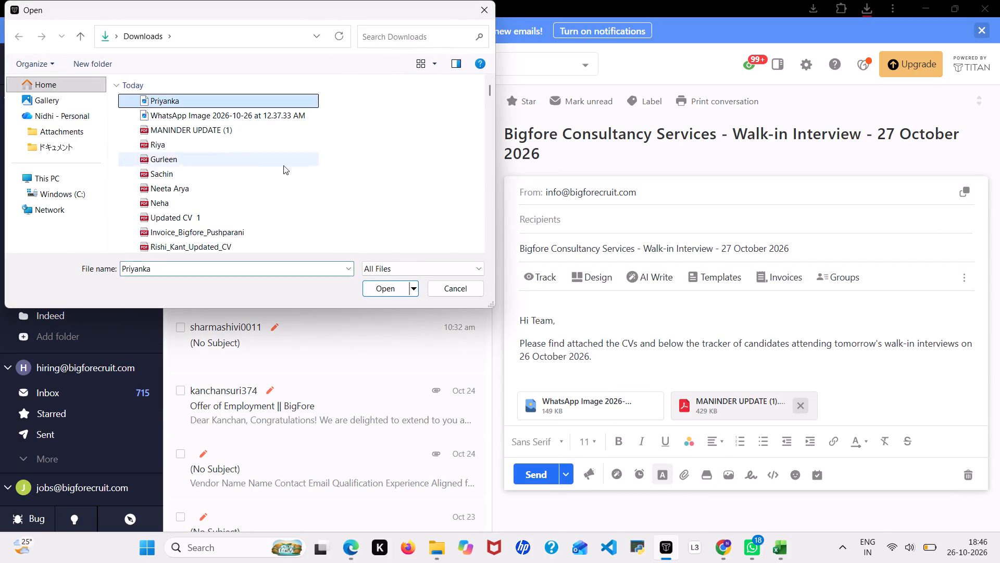
left_click(383, 290)
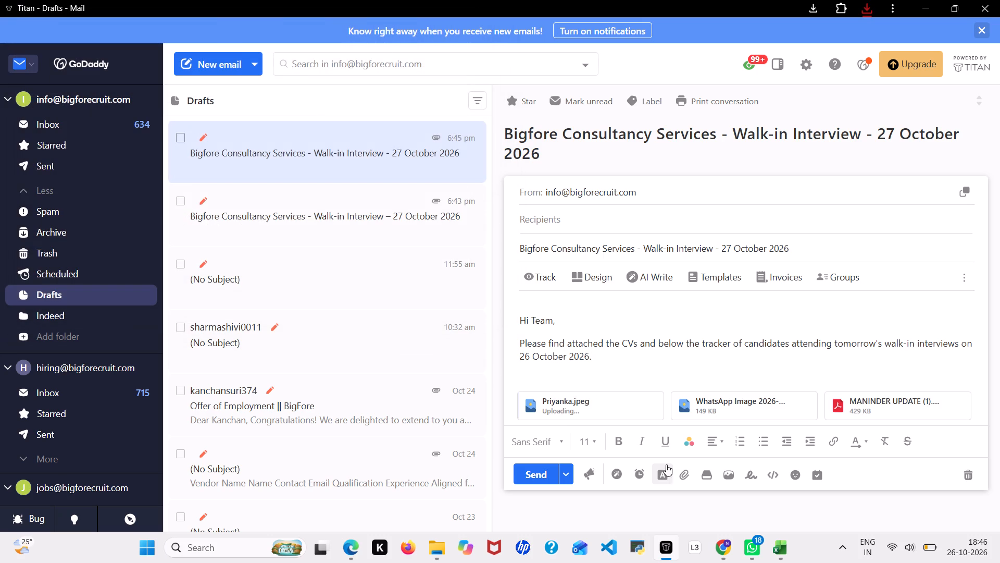
Search the Downloads folder for "Pratee" while choosing a file to attach, and leave without attaching one.
left_click(680, 476)
left_click(673, 386)
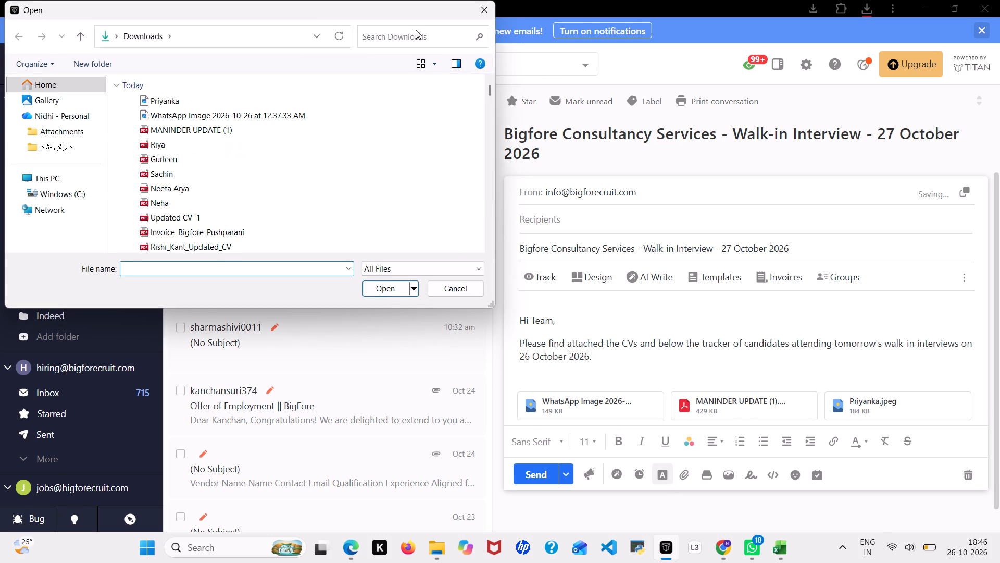
left_click(410, 32)
left_click(410, 32)
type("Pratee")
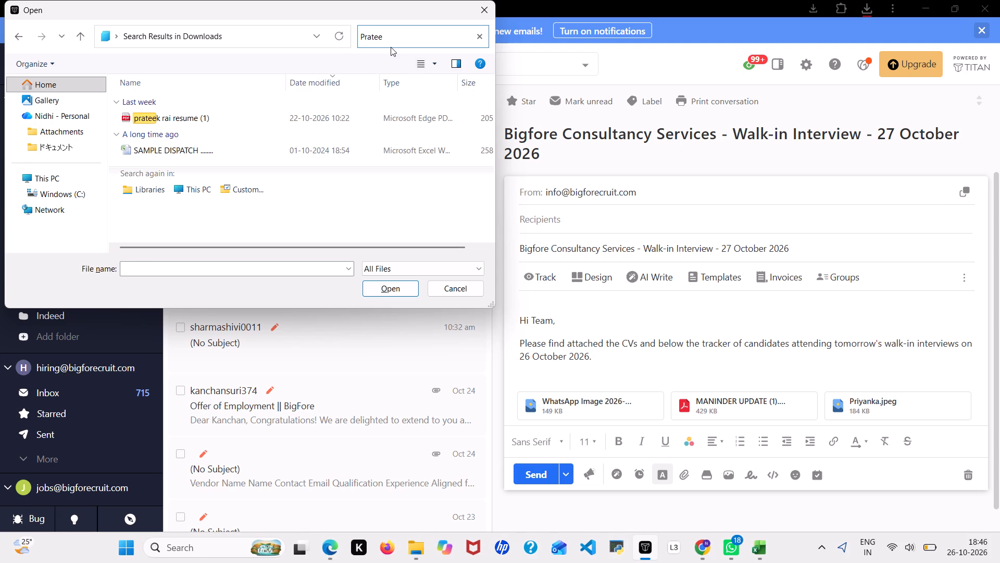
left_click(484, 6)
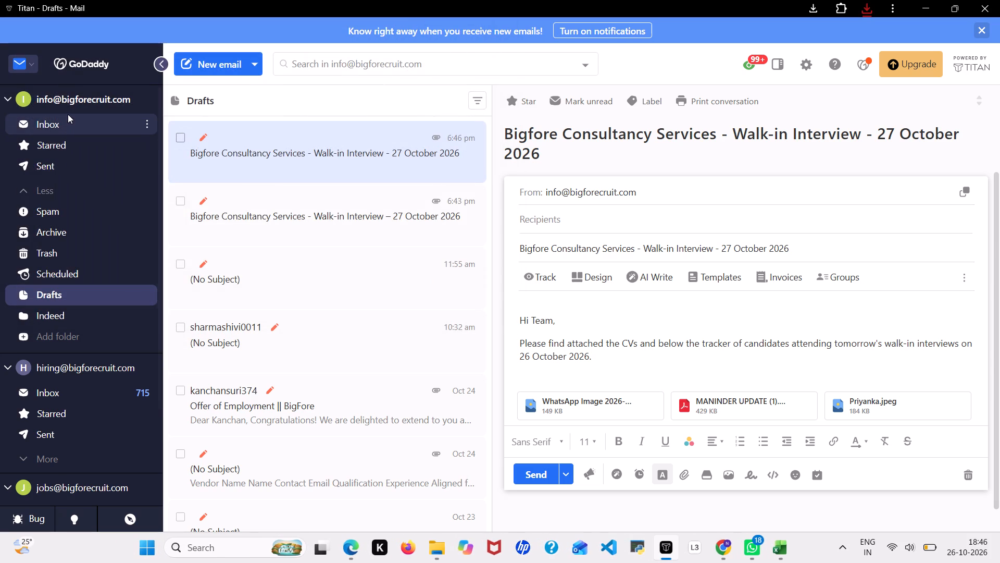
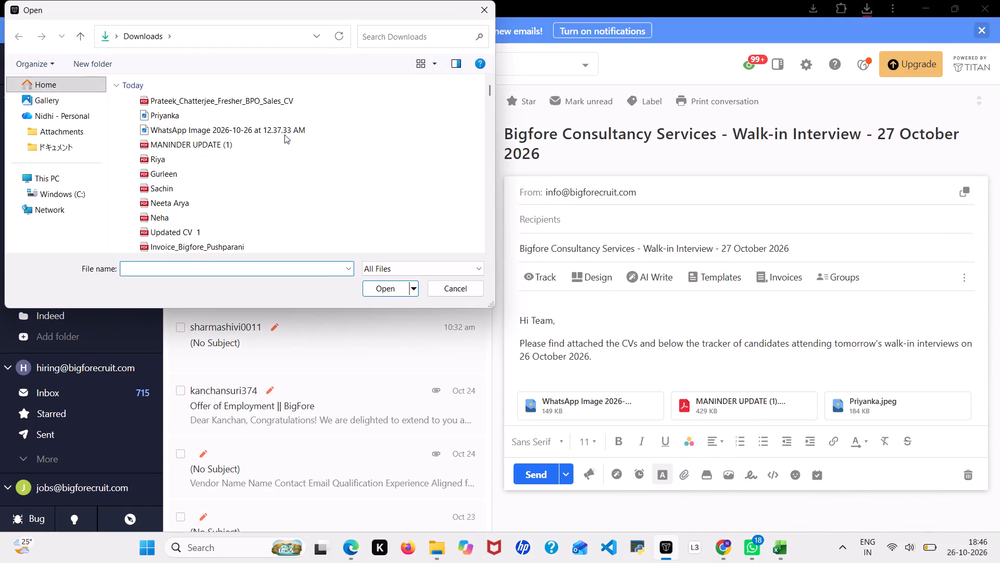
Attach the candidate's Fresher BPO Sales CV from Downloads to the 27 October 2026 walk-in interview mail.
left_click(265, 102)
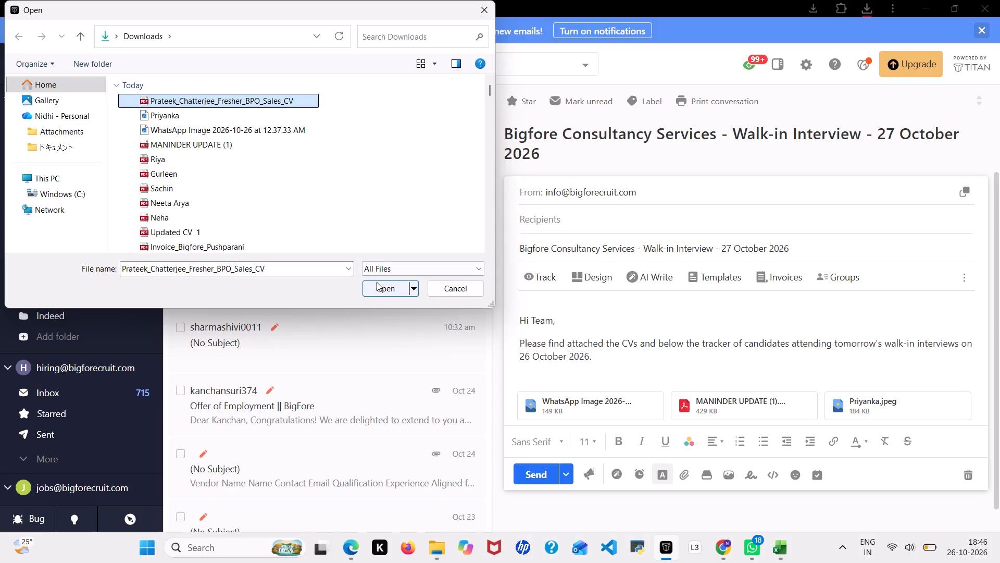
left_click(377, 282)
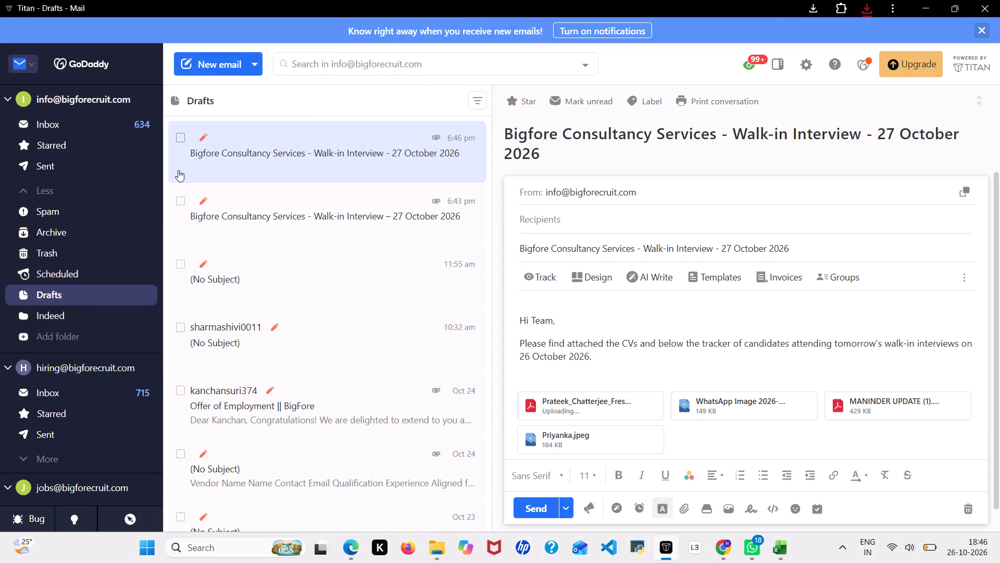
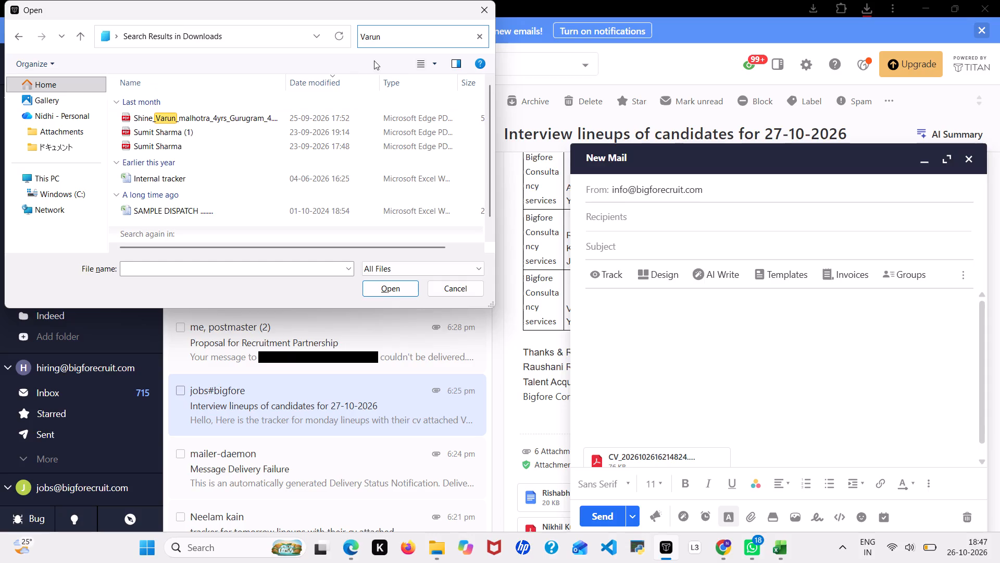
key("space")
type("yad")
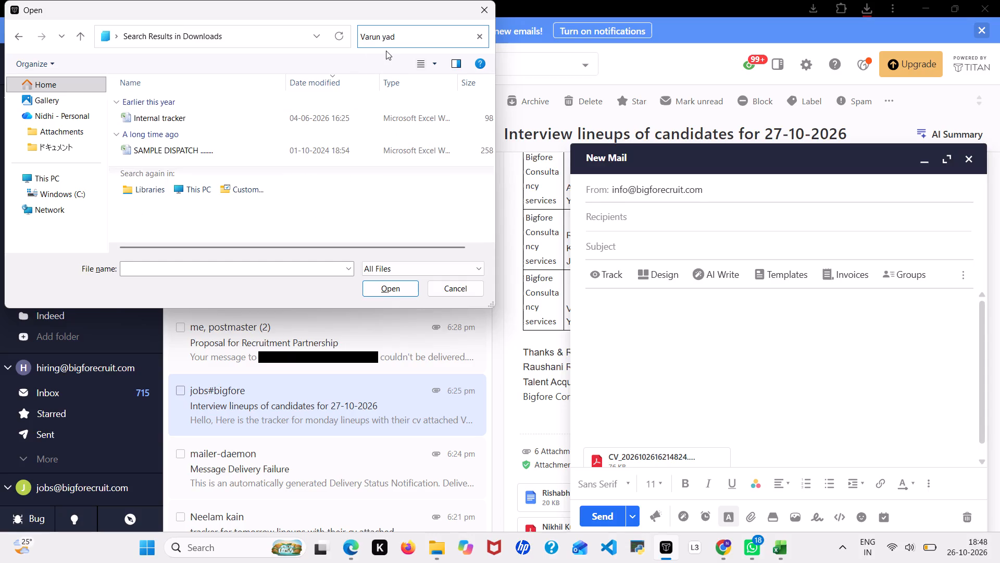
double_click(72, 79)
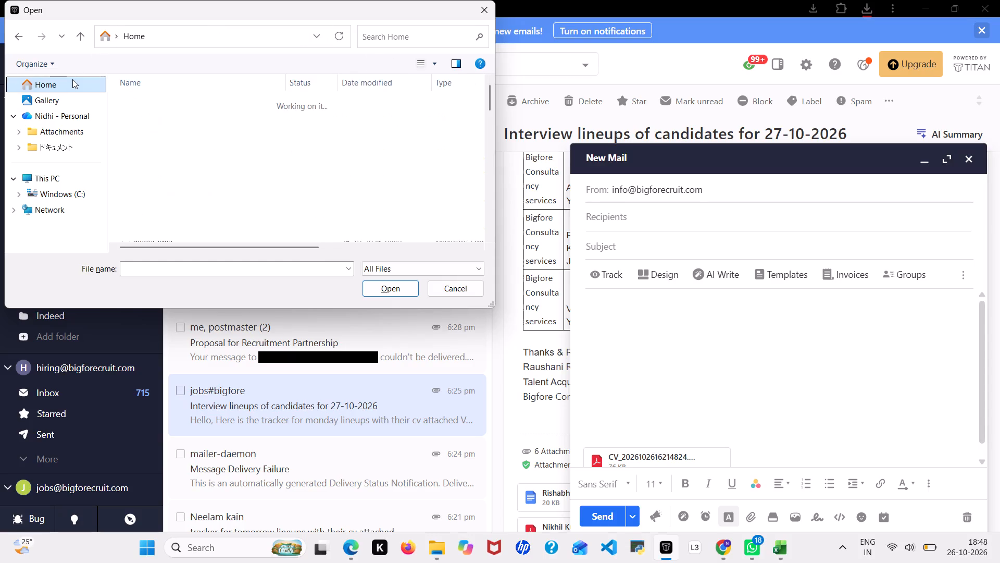
scroll(160, 167, "down", 3)
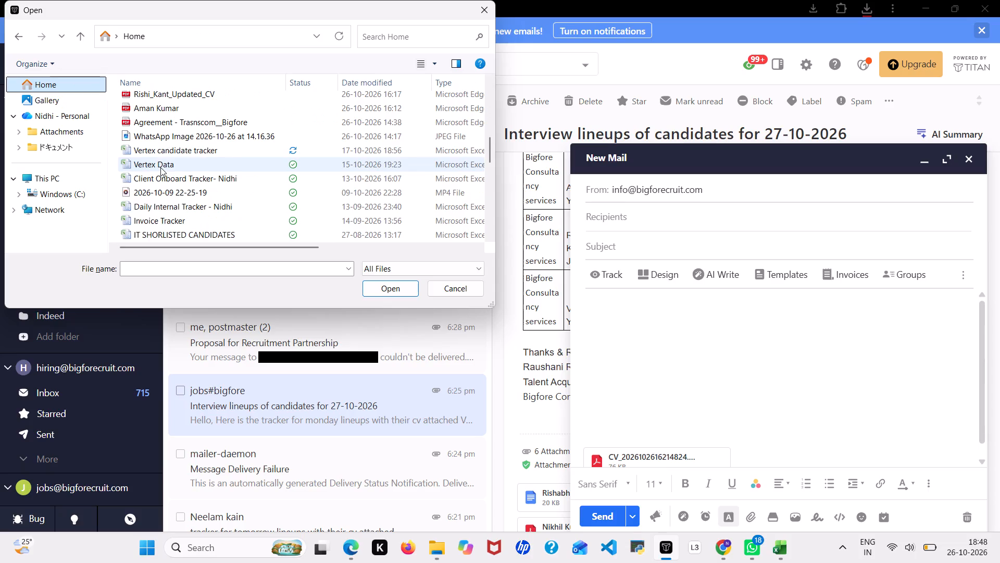
scroll(160, 167, "down", 2)
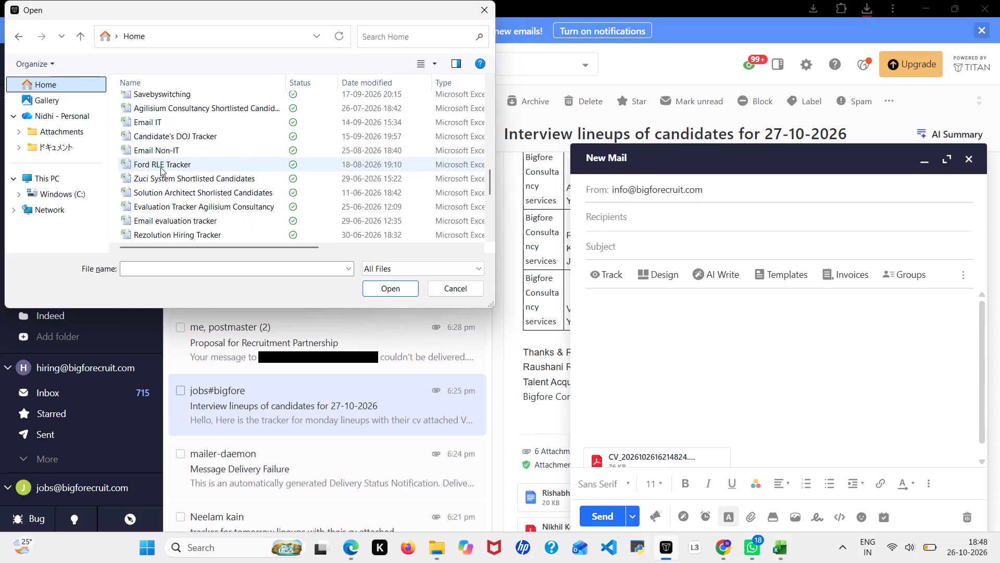
scroll(160, 167, "down", 1)
scroll(160, 167, "up", 6)
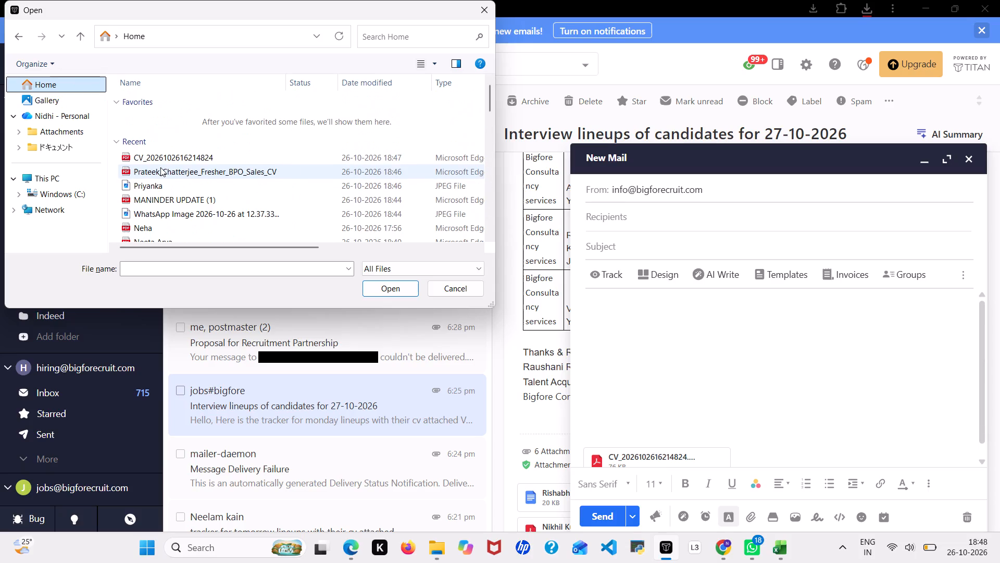
Search Home for "var" and choose Varun's Resume V2 PDF as an attachment for the new mail.
triple_click(72, 87)
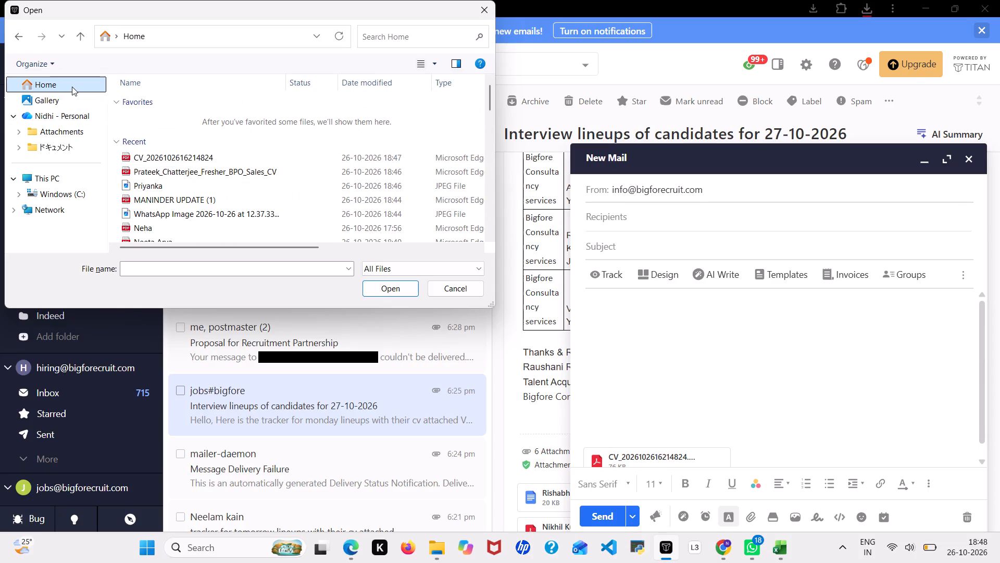
triple_click(72, 87)
left_click(393, 32)
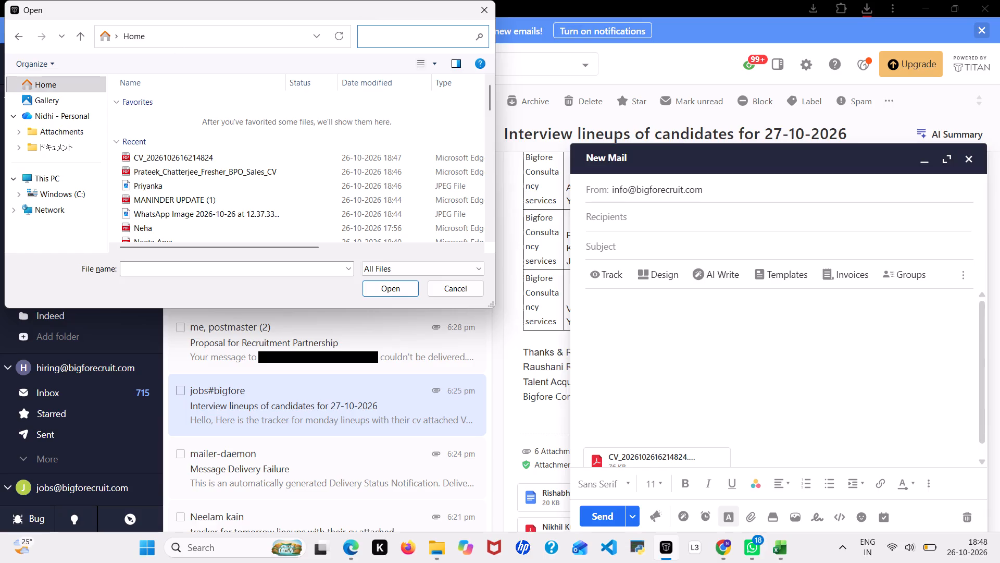
left_click(393, 32)
type("var")
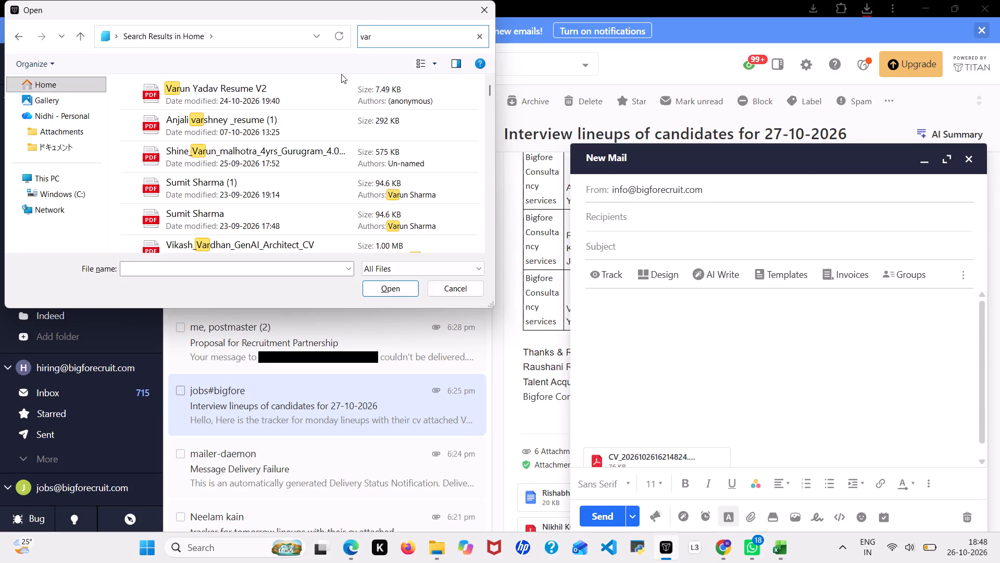
left_click(322, 89)
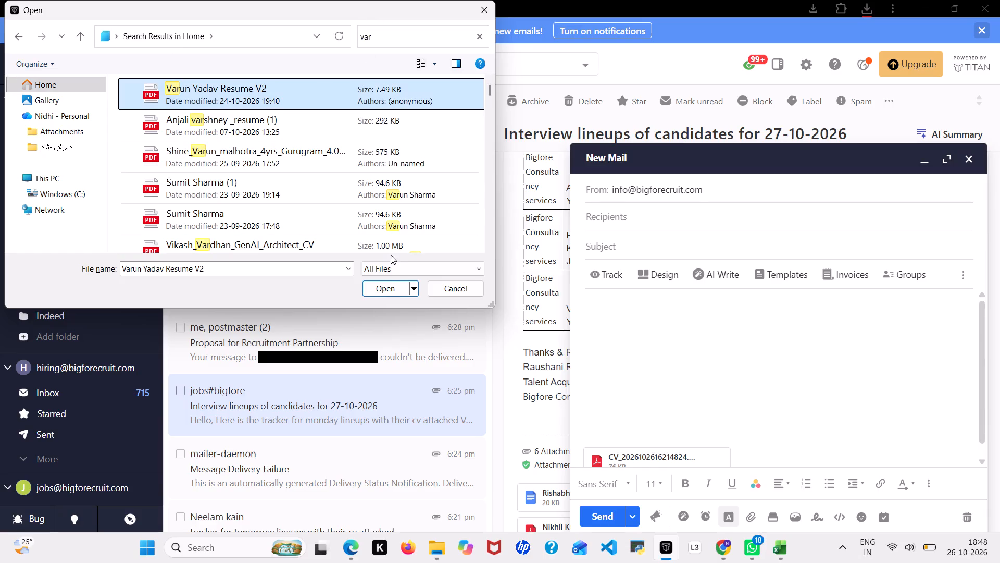
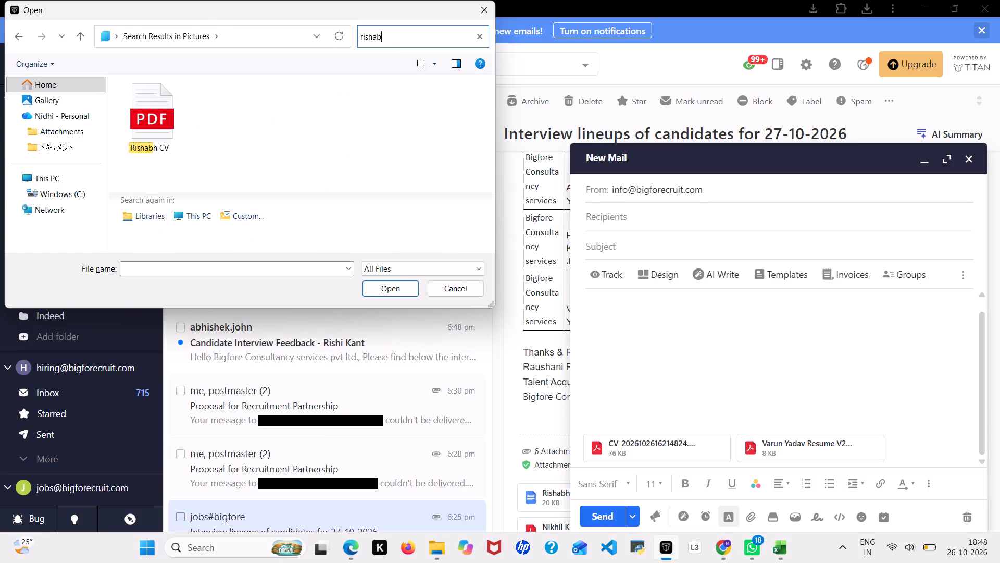
Choose the Rishabh CV PDF from the search results as an attachment for the new mail.
left_click(141, 110)
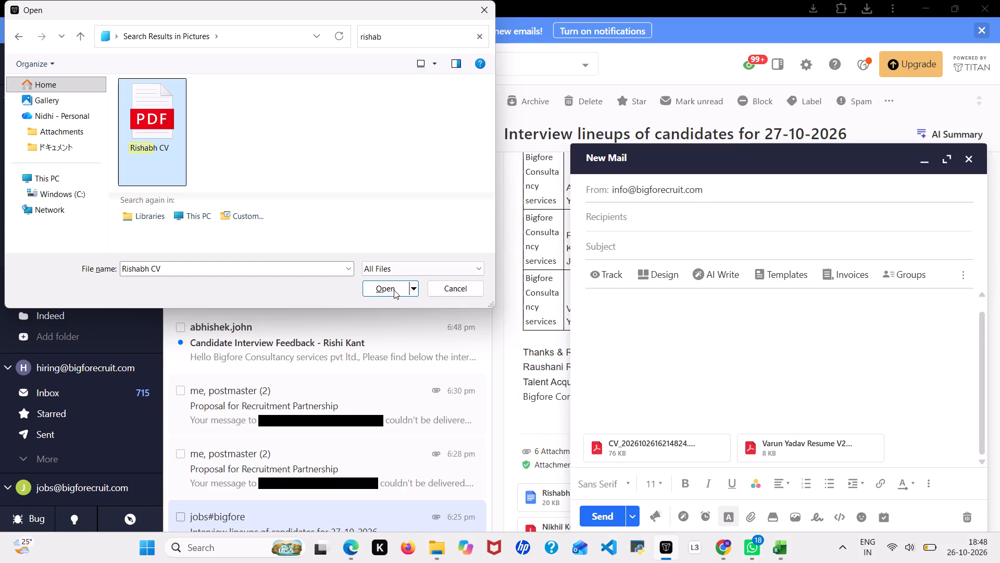
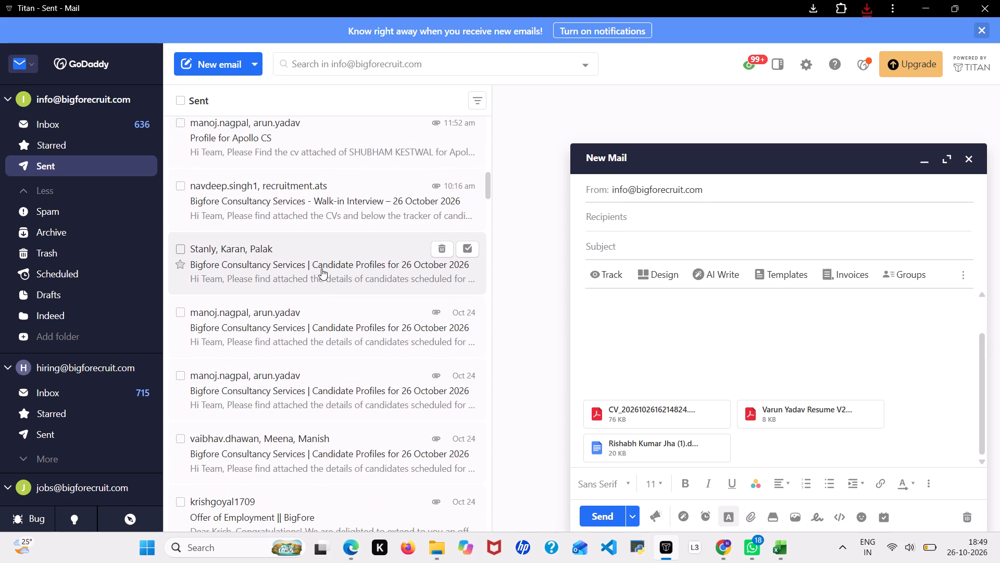
Reuse the opened sent mail's subject for the new mail, making it "Bigfore Consultancy Services | Candidate Profiles for 27 October 2026".
left_click_drag(506, 136, 536, 154)
key("ctrl+c")
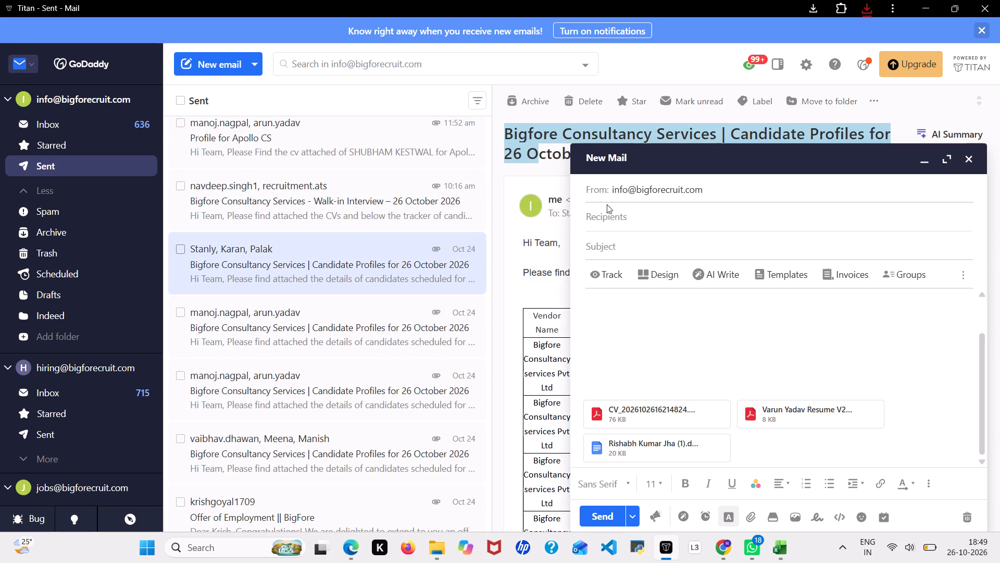
left_click(621, 244)
key("ctrl+v")
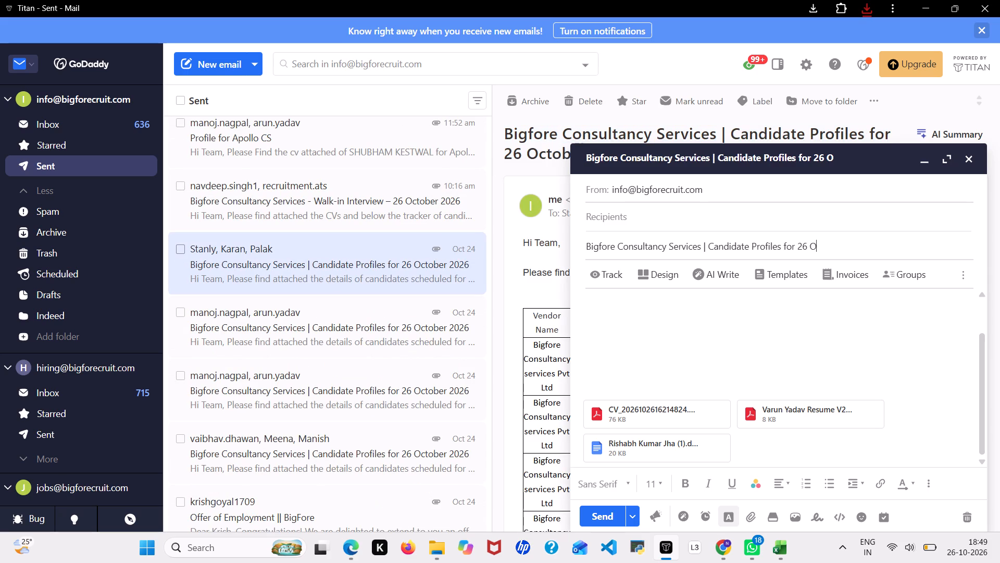
key("o")
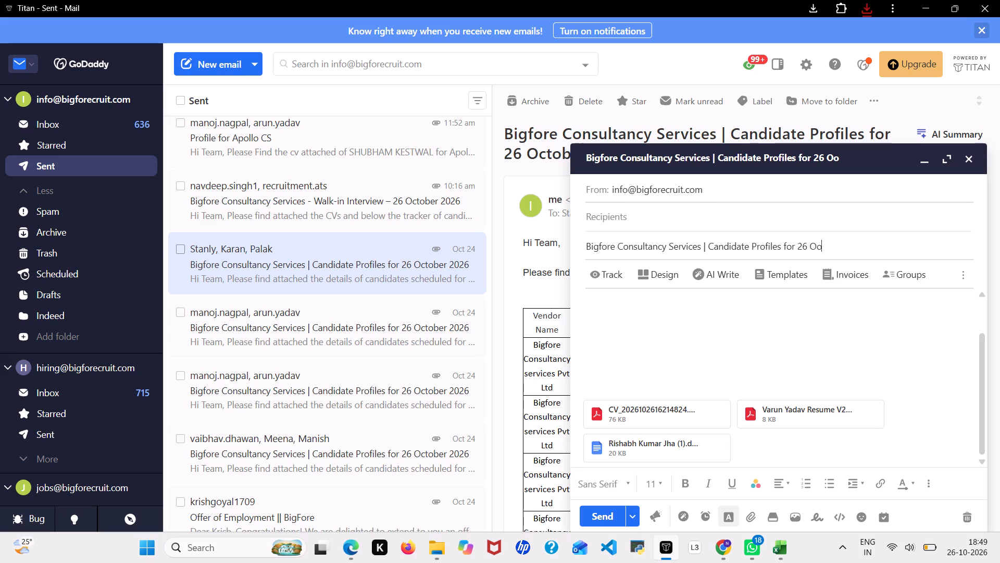
key("t")
key("BackSpace")
key("BackSpace")
type("cton")
key("BackSpace")
type("ber 2026")
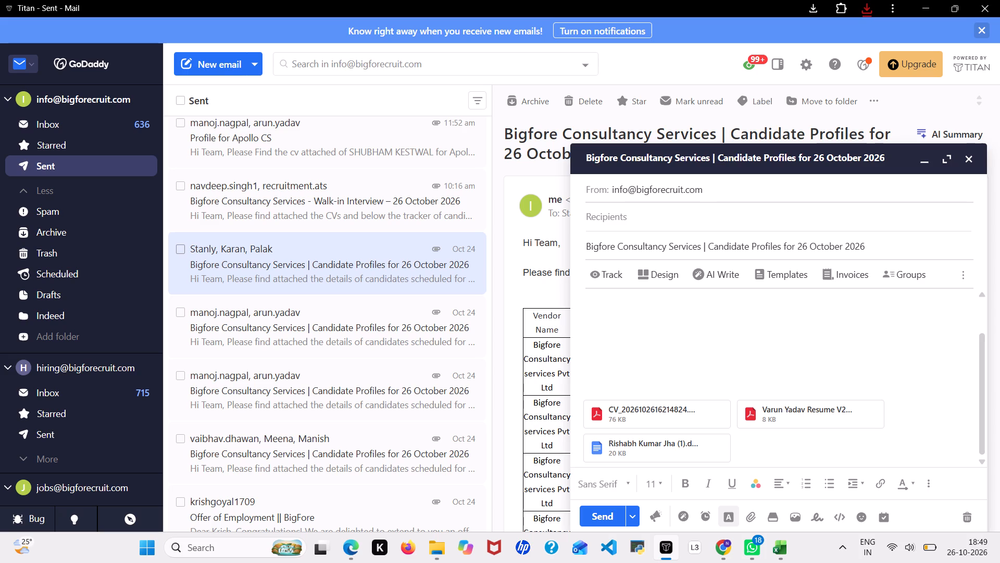
left_click(807, 244)
key("BackSpace")
key("7")
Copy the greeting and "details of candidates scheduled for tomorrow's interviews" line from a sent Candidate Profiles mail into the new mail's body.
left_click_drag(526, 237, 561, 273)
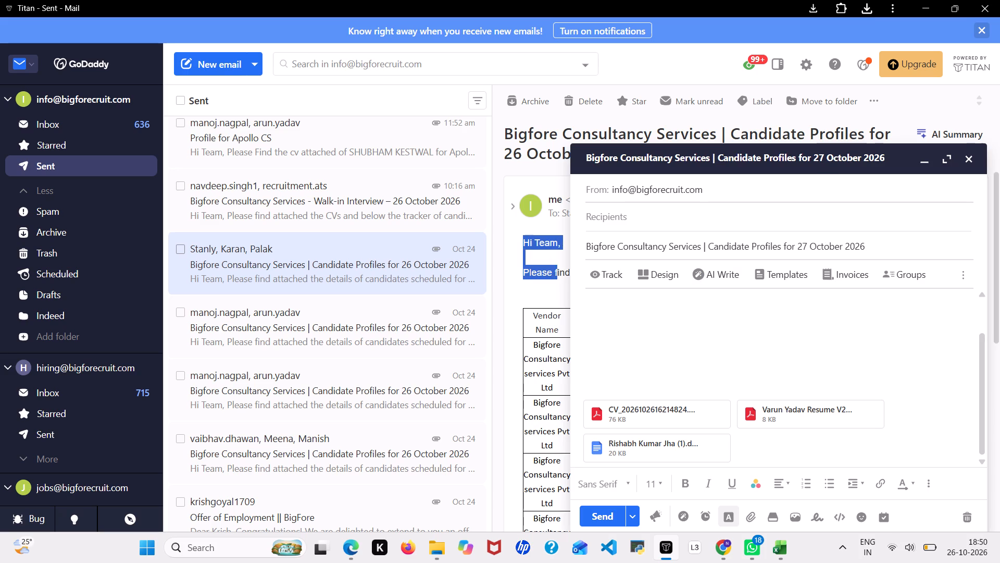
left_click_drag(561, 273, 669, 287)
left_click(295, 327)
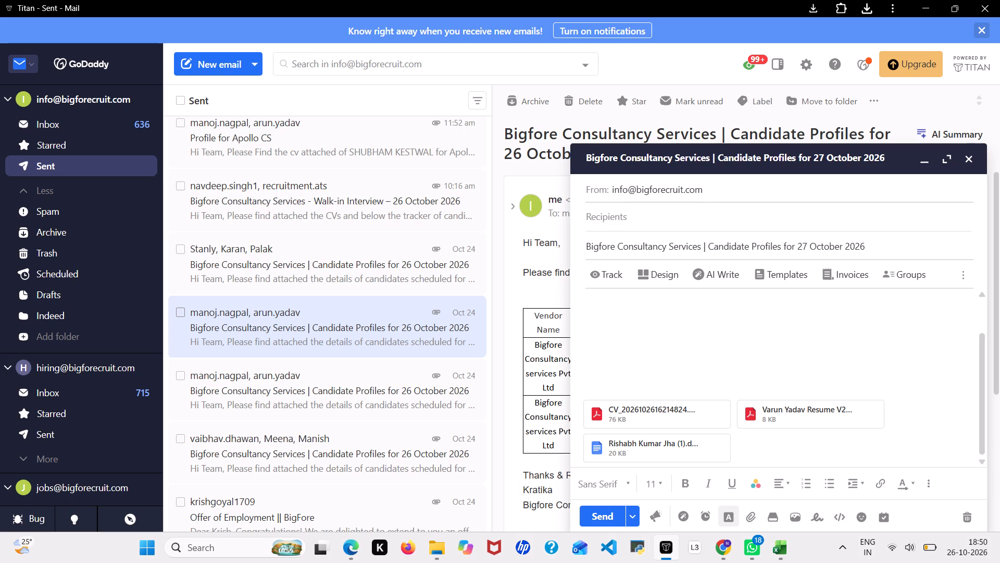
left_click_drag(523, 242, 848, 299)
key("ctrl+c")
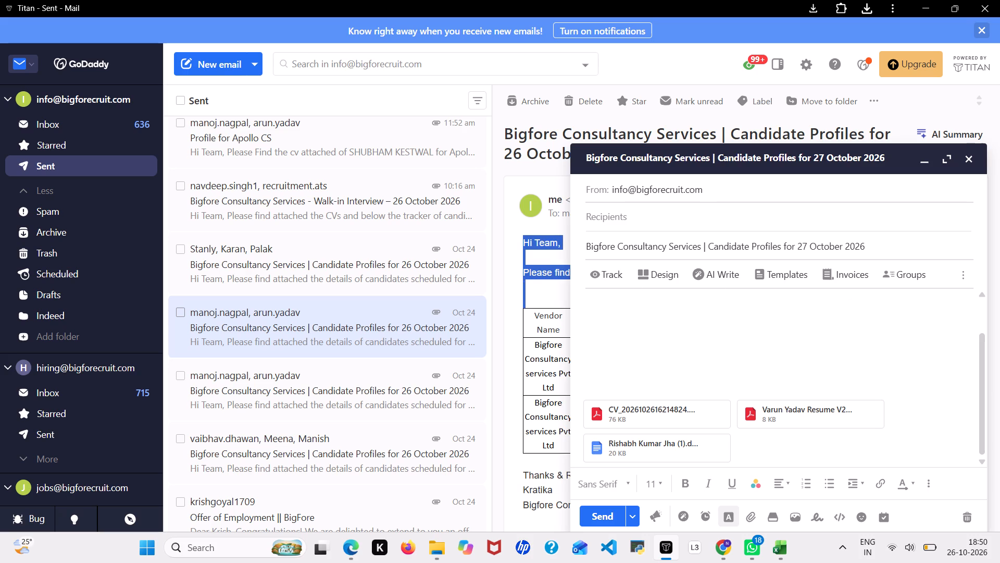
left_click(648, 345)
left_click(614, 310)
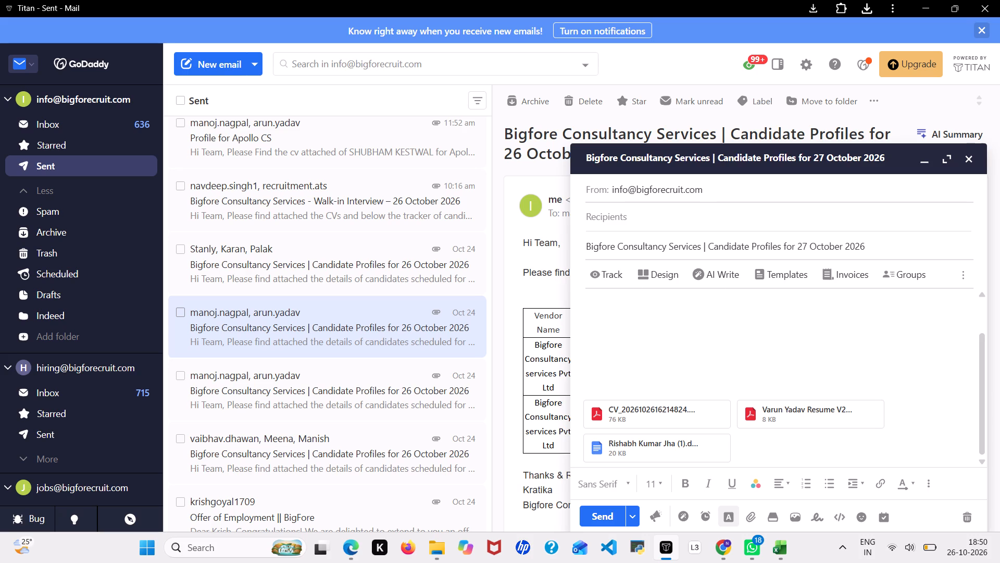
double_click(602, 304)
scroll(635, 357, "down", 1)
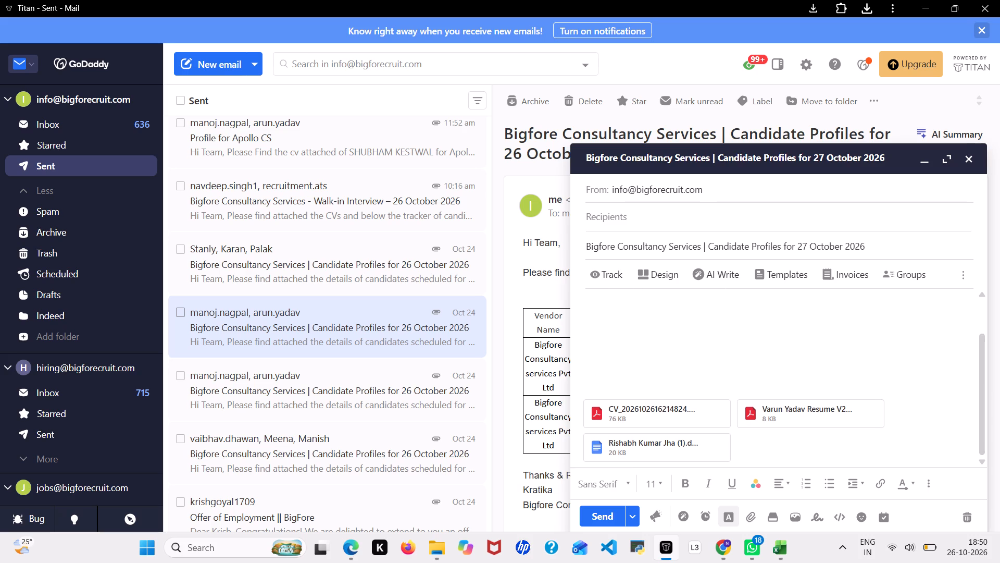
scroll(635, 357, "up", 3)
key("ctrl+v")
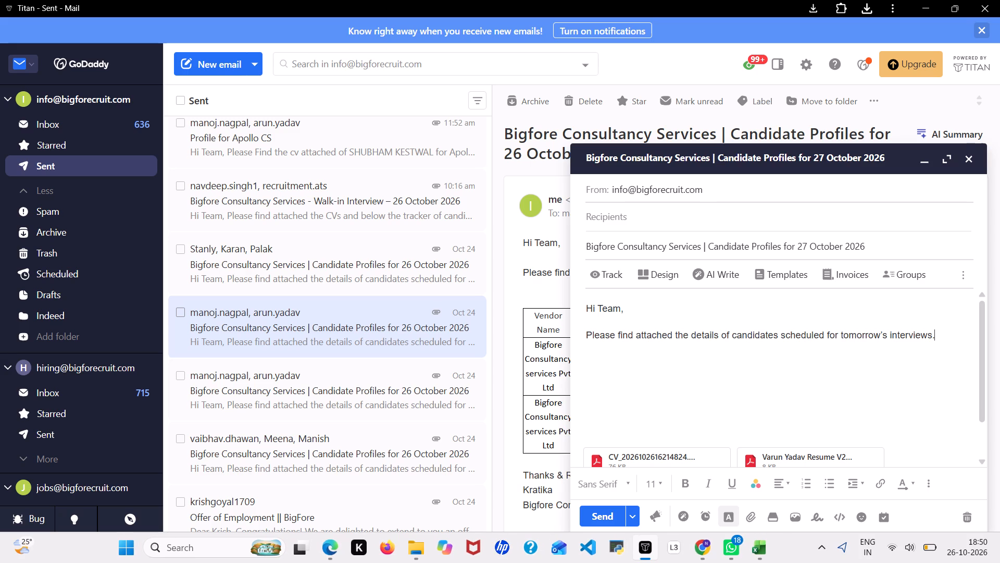
Replace the new mail's body text with the greeting and introductory sentence from the sent Walk-in Interview – 26 October 2026 mail.
left_click(365, 206)
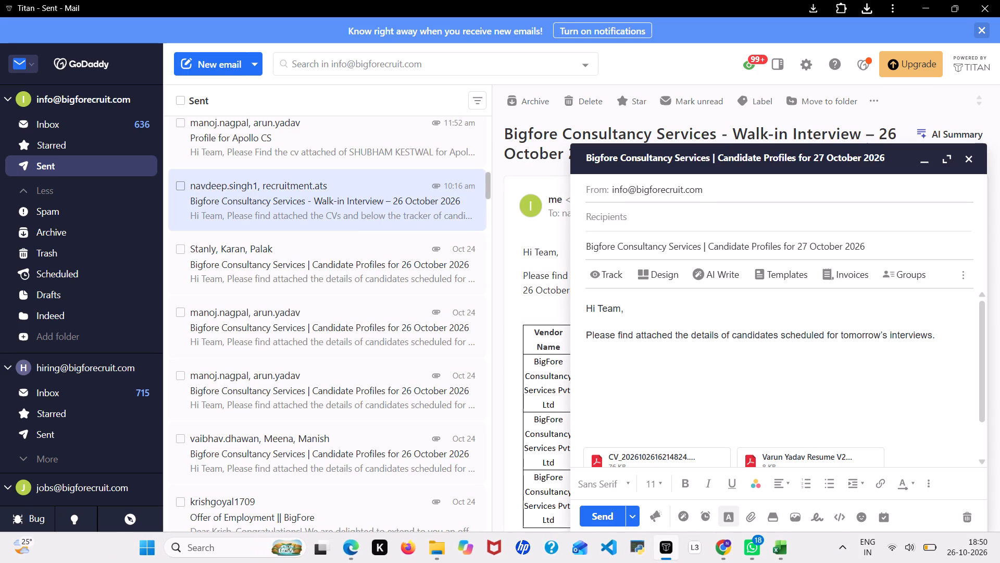
left_click_drag(524, 251, 600, 289)
key("ctrl+c")
left_click_drag(940, 337, 586, 309)
key("Delete")
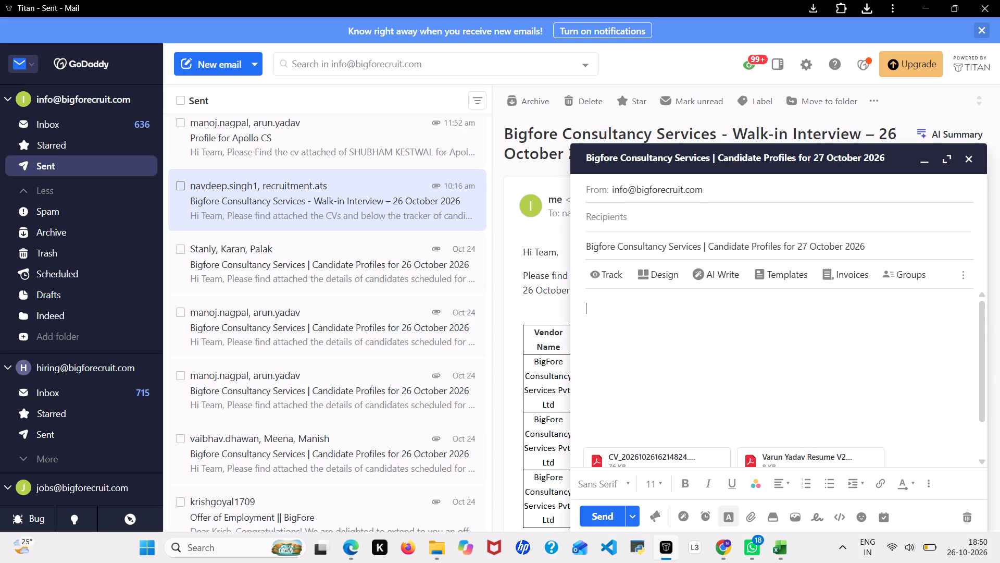
key("ctrl+v")
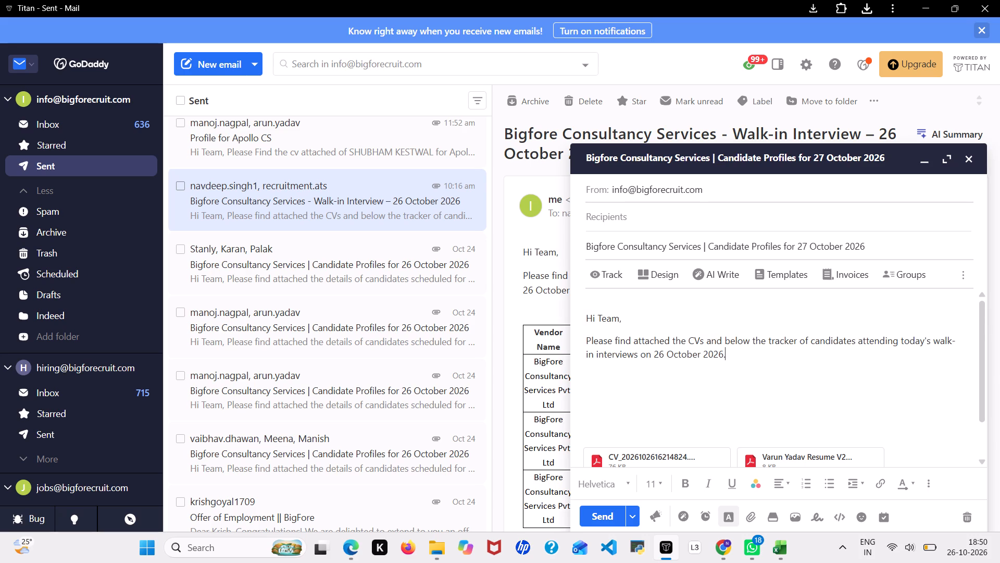
Update the introductory sentence to refer to tomorrow's walk-in interviews on 27 October 2026, and close the new mail.
left_click(663, 355)
key("BackSpace")
key("7")
left_click(924, 341)
key("BackSpace")
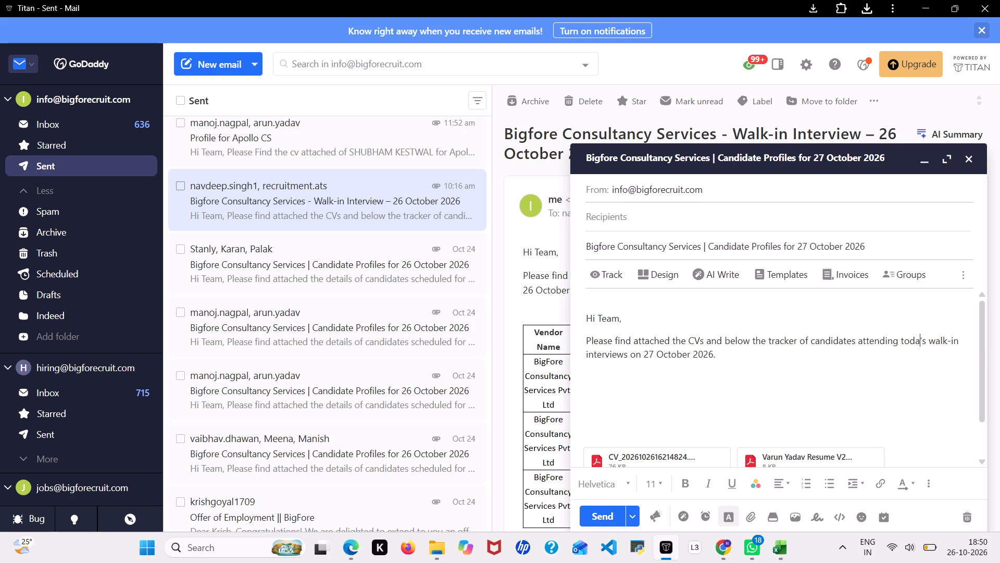
key("BackSpace")
key("BackSpace")
type("morrow")
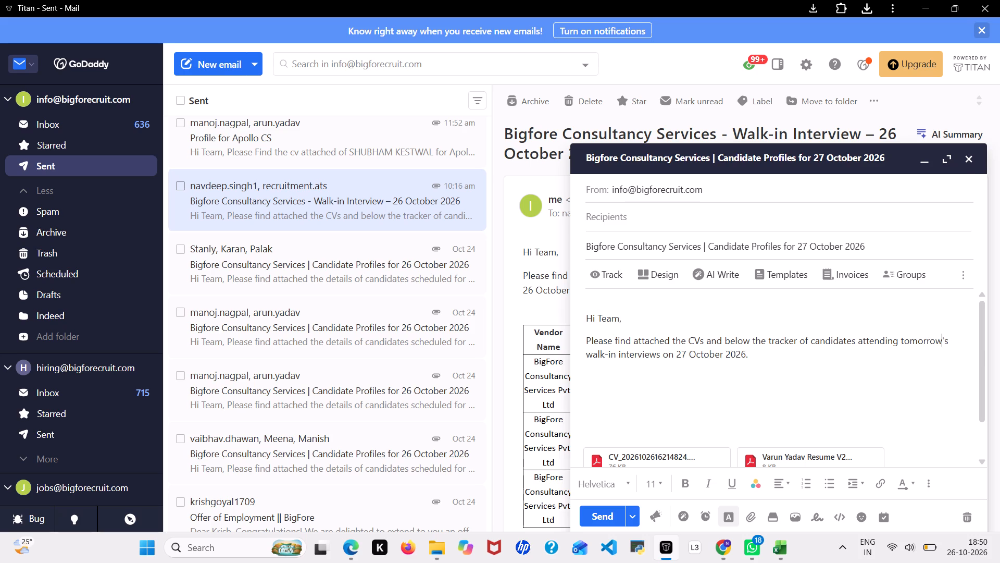
left_click(967, 162)
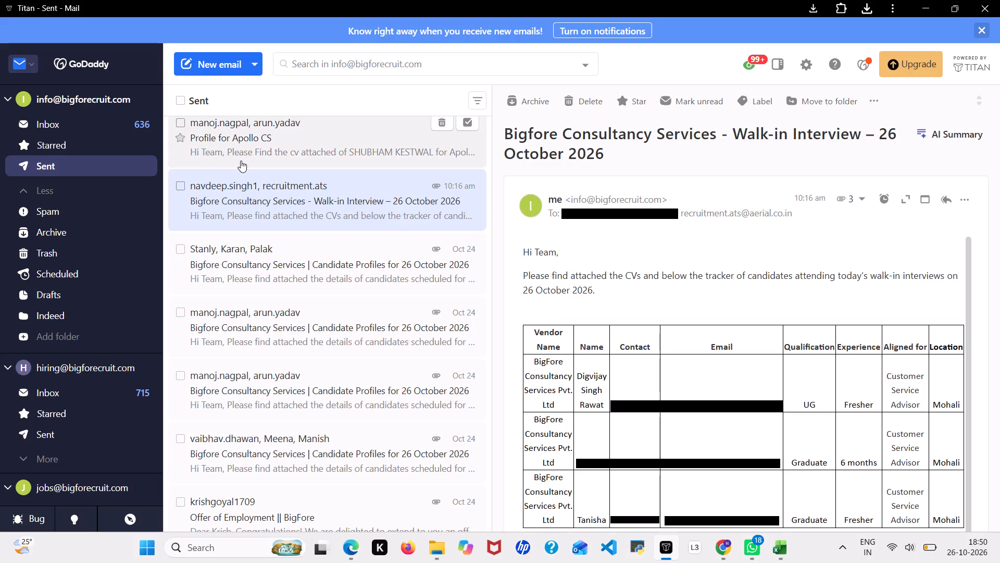
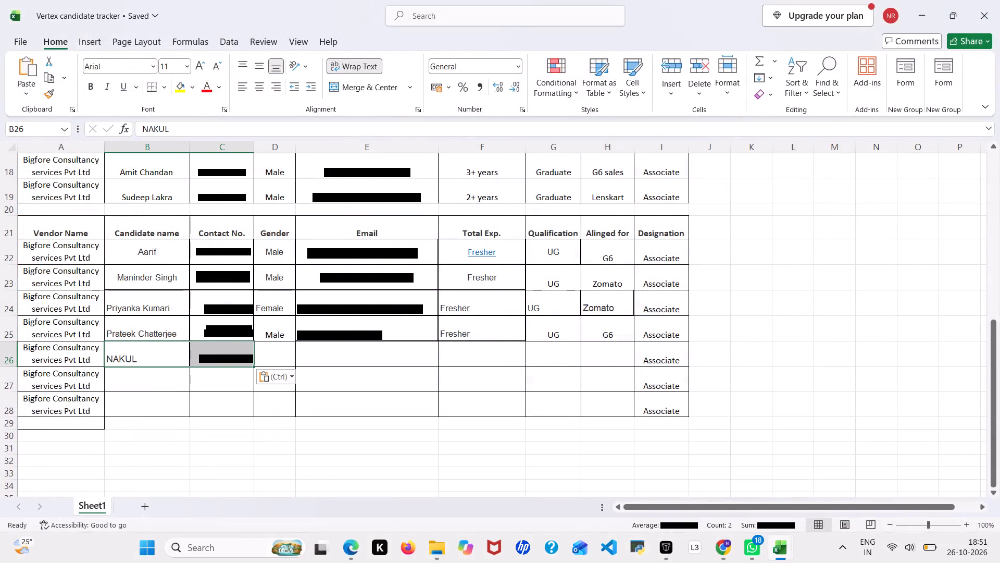
Replace the all-caps candidate name in row 26 of the Vertex candidate tracker with "Nakul".
left_click(168, 351)
key("Delete")
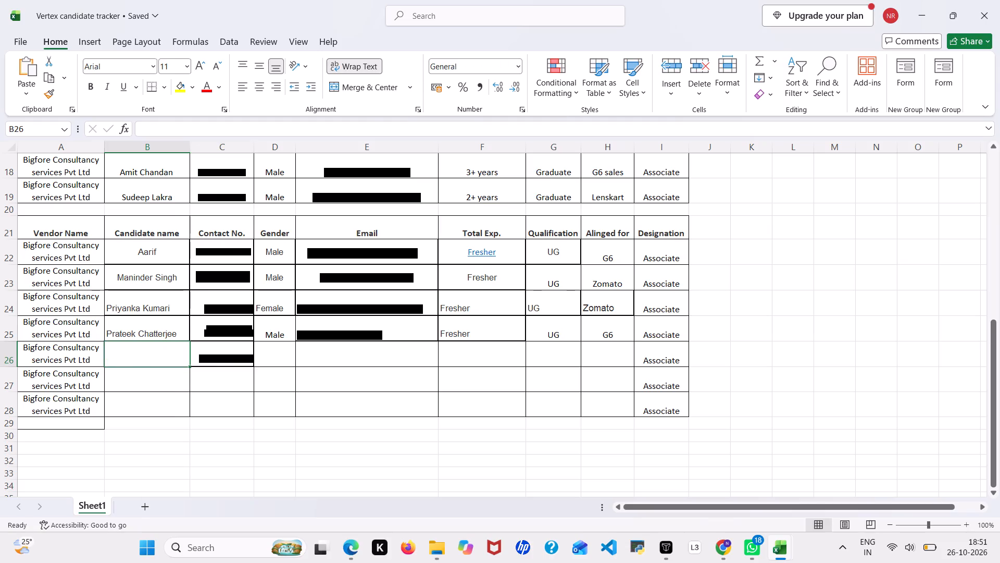
type("Naku;")
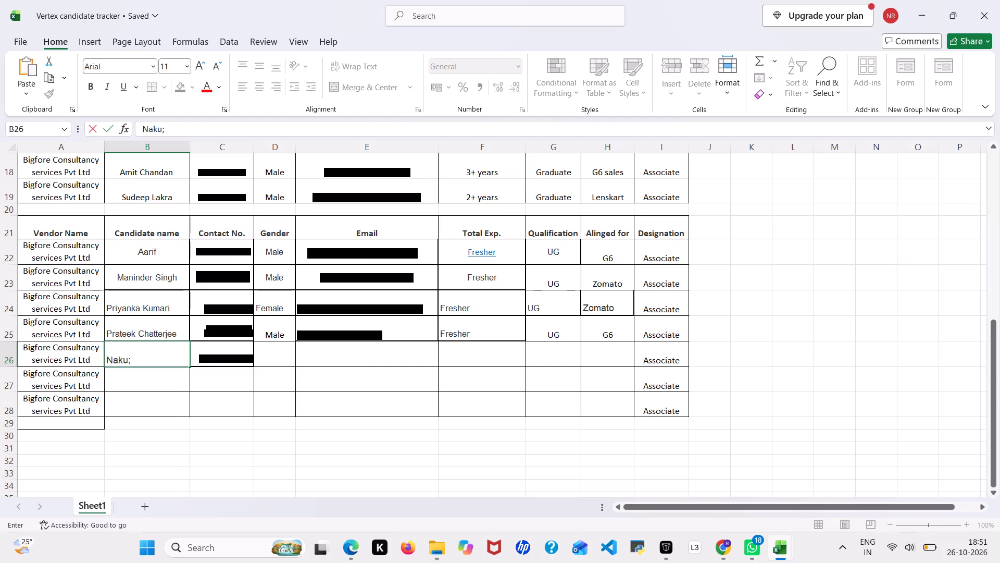
key("BackSpace")
key("l")
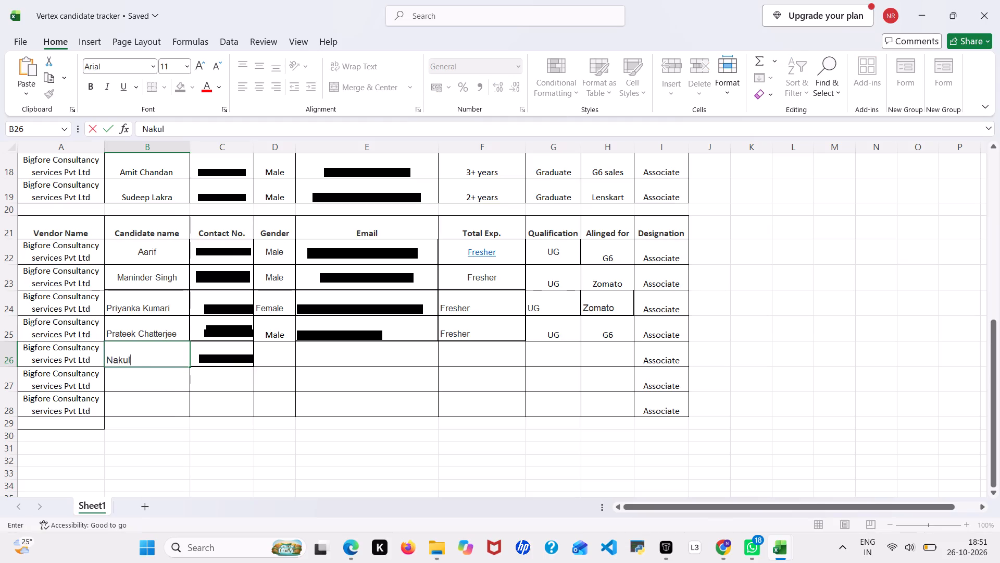
Enter Male as the gender for the candidate in row 26.
left_click(276, 353)
key("shift+m")
key("Right")
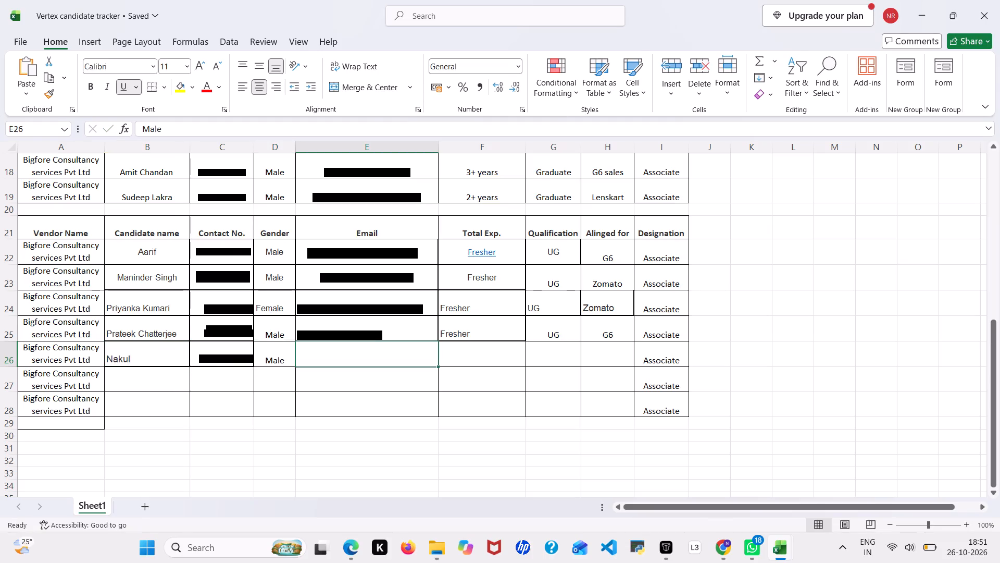
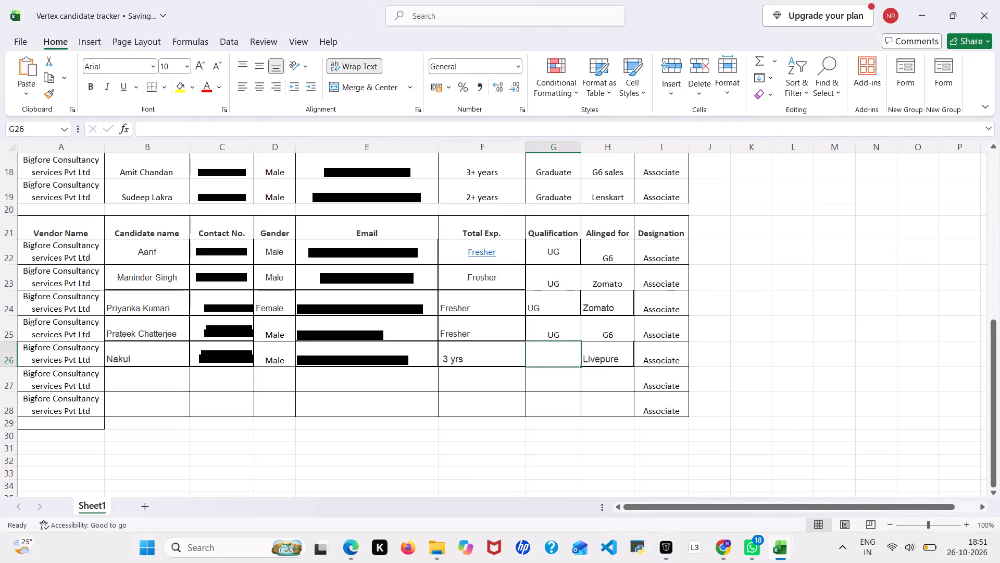
Enter UG as the qualification for the candidate in row 26 of the Vertex tracker.
key("shift+u")
key("Left")
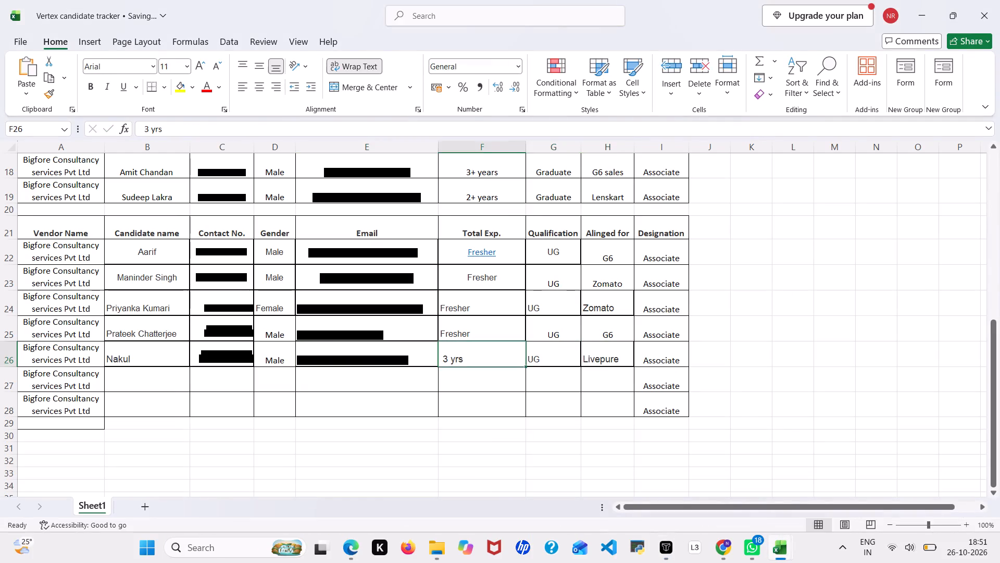
Replace the total experience of the candidate in row 26 with "3 years".
key("Delete")
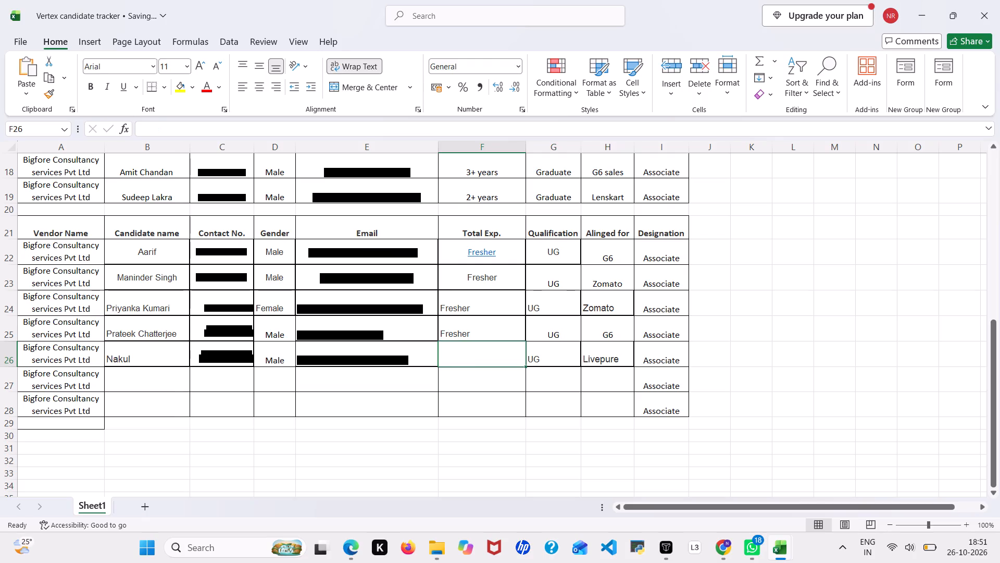
type("3 yr")
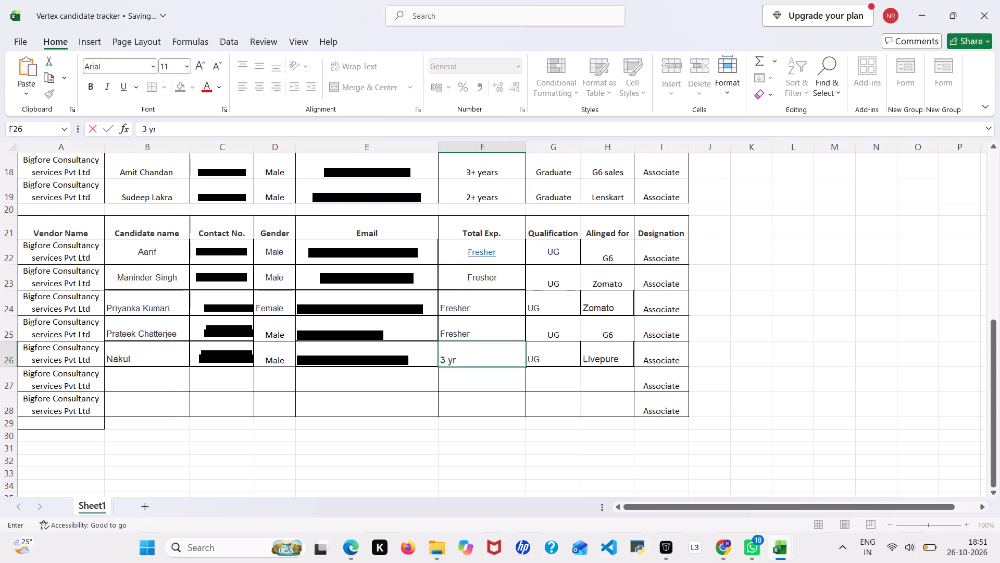
key("BackSpace")
type("ears")
Correct the spelling of the aligned-for company in row 26 to "Livpure".
double_click(595, 362)
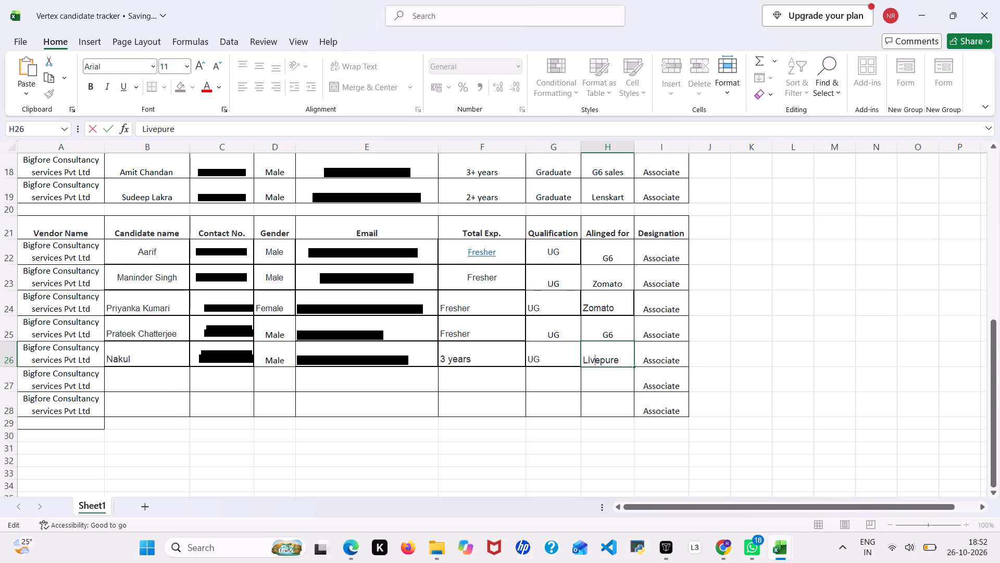
left_click(602, 362)
key("BackSpace")
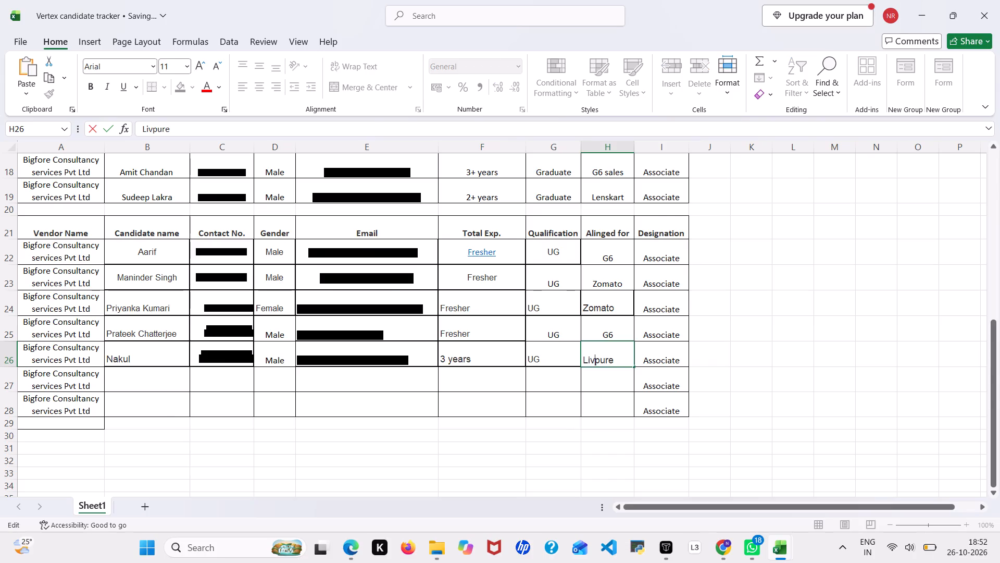
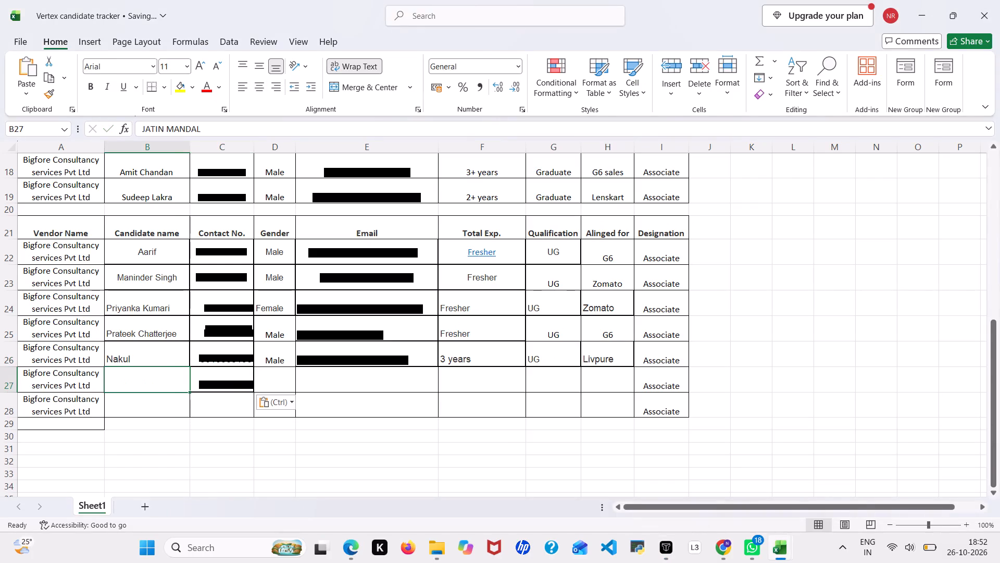
Fill in row 27 of the Vertex tracker with the candidate's name in proper case and the gender "Male".
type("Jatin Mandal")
left_click(286, 380)
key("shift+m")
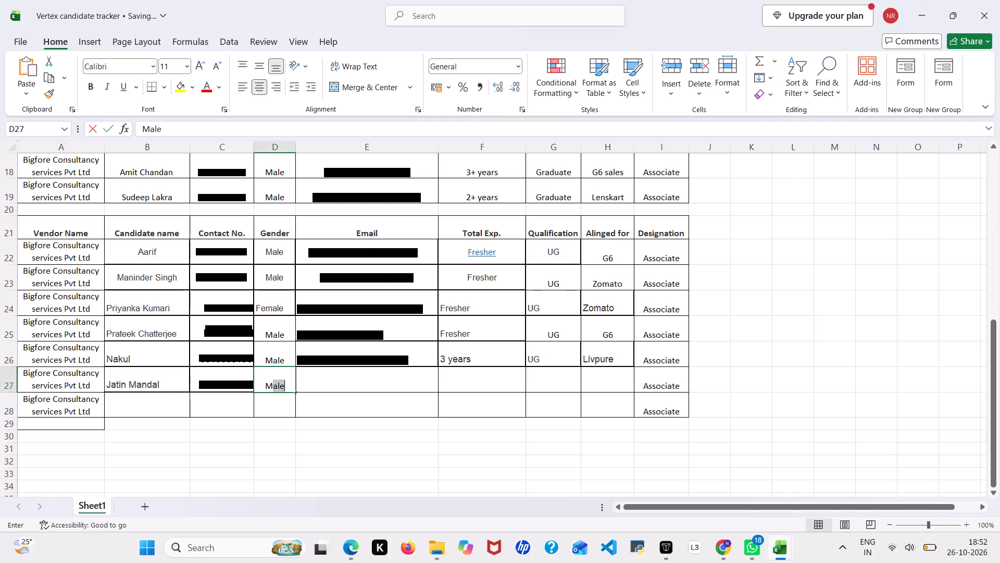
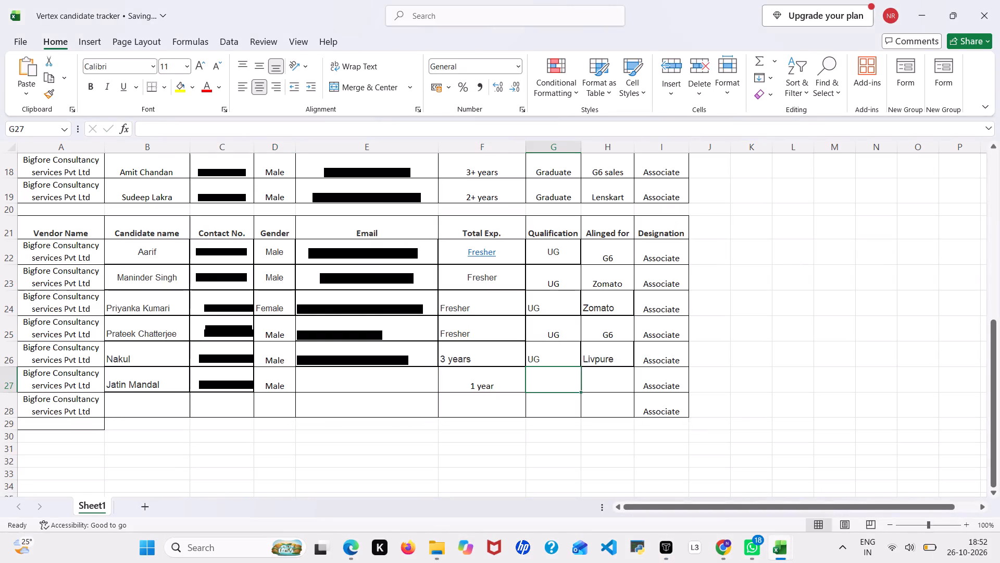
Complete row 27 of the Vertex tracker with UG as the qualification and Zomato as the aligned-for company.
key("Right")
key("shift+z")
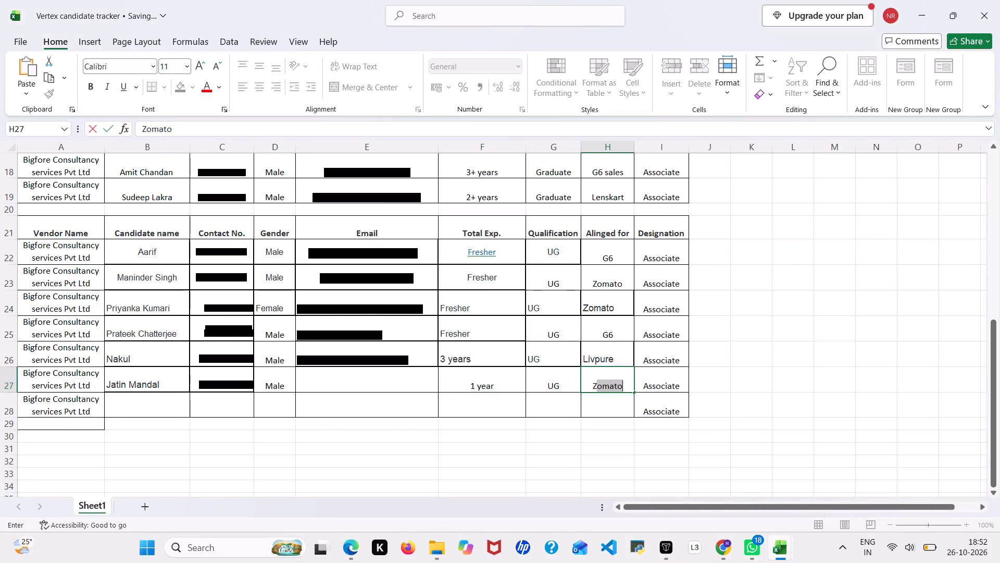
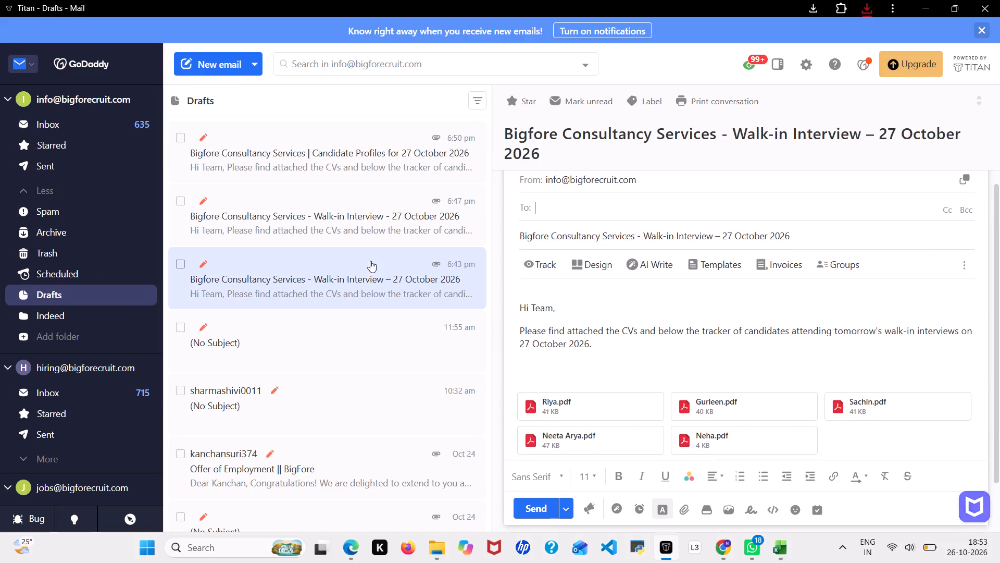
Attach "WhatsApp Image 2026-10-26 at 2.42.30 AM (2)" from Downloads to the 6:47 pm walk-in interview draft for 27 October 2026.
left_click(335, 232)
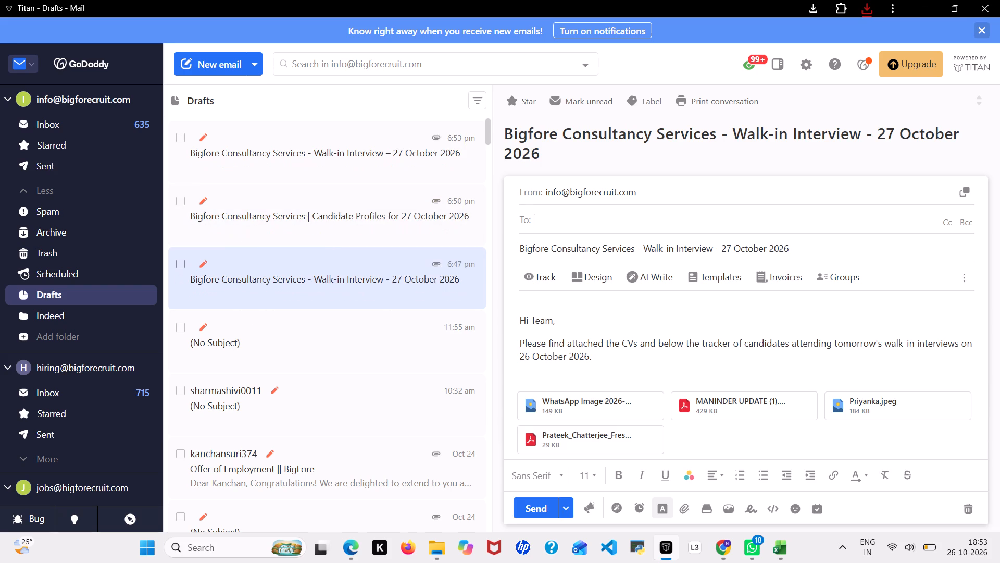
left_click(685, 515)
left_click(680, 416)
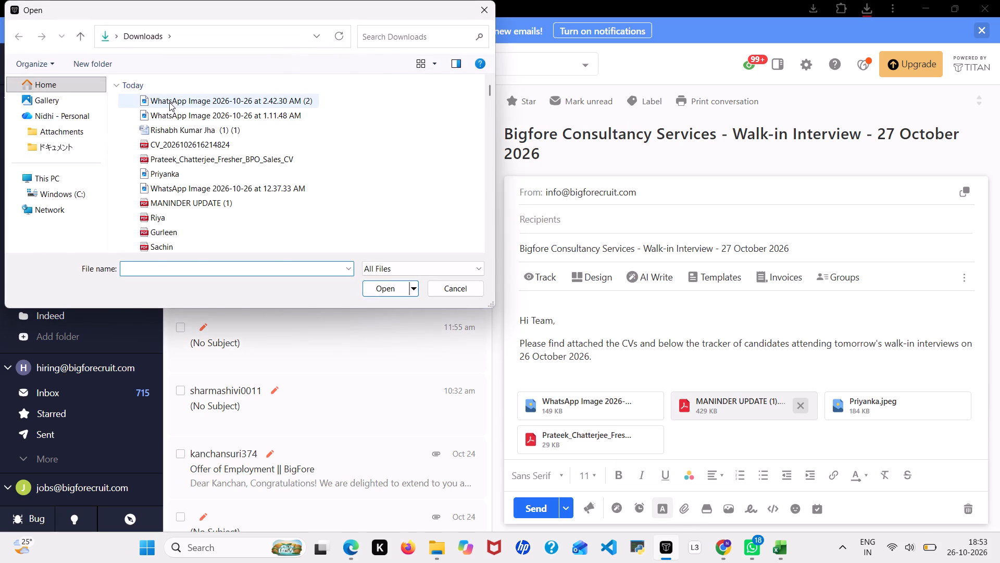
left_click(169, 102)
left_click(396, 288)
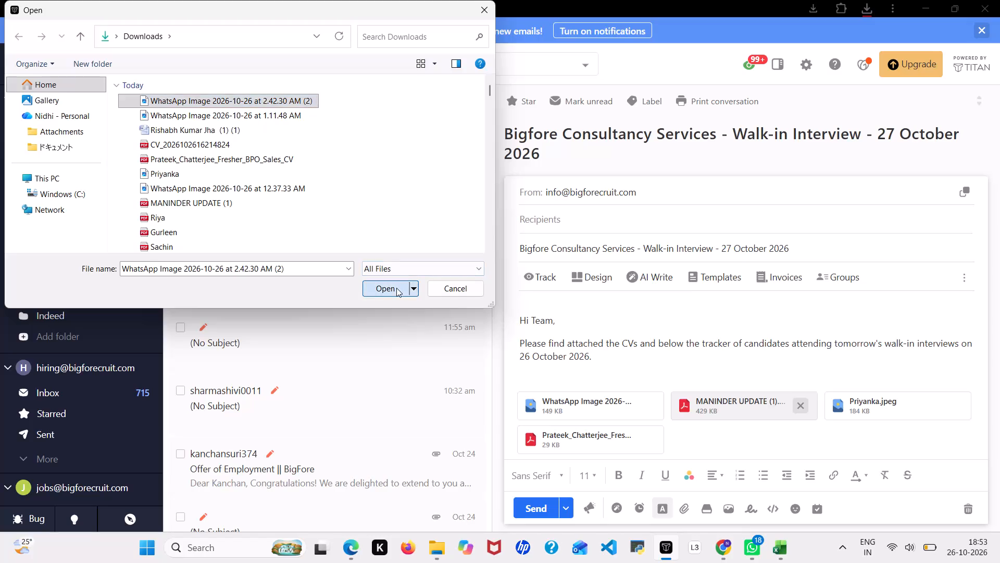
Attach "WhatsApp Image 2026-10-26 at 1.11.48 AM" from Downloads to the same walk-in interview draft.
left_click(687, 506)
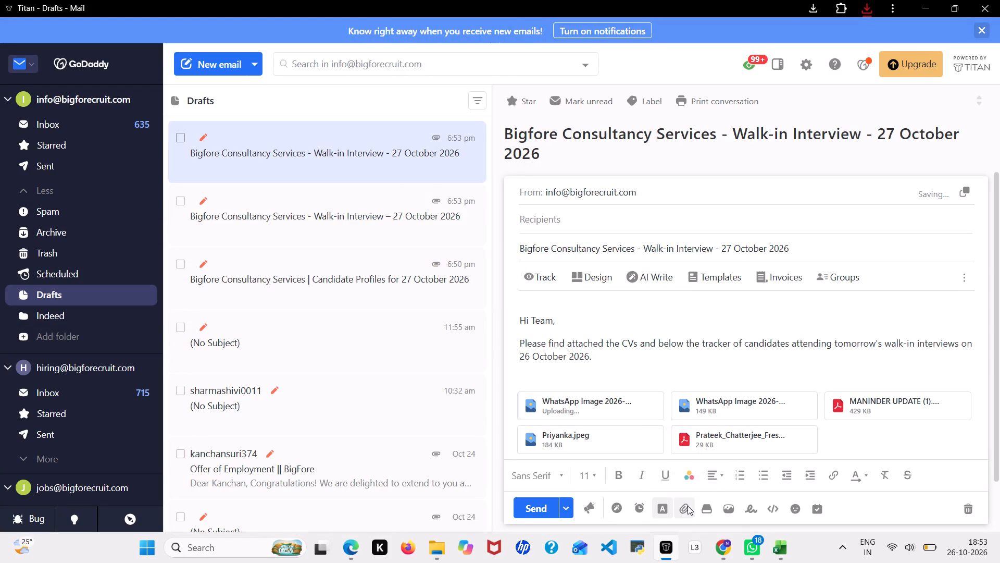
left_click(679, 413)
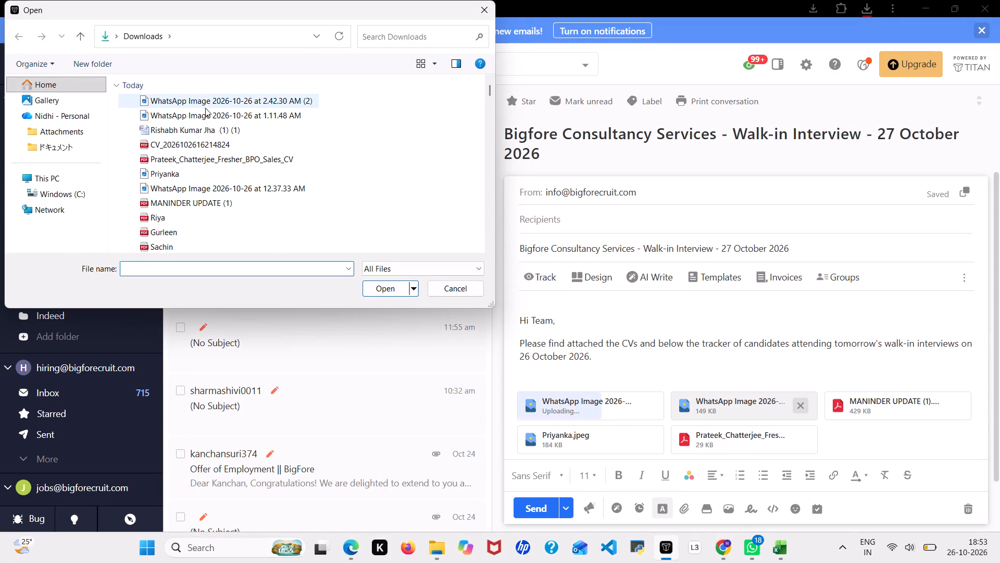
left_click(208, 113)
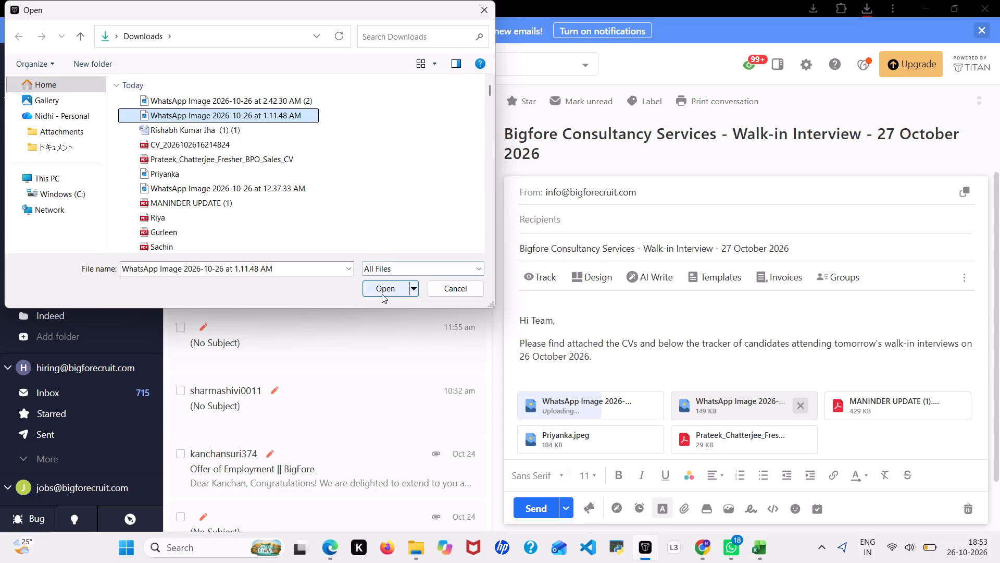
left_click(382, 294)
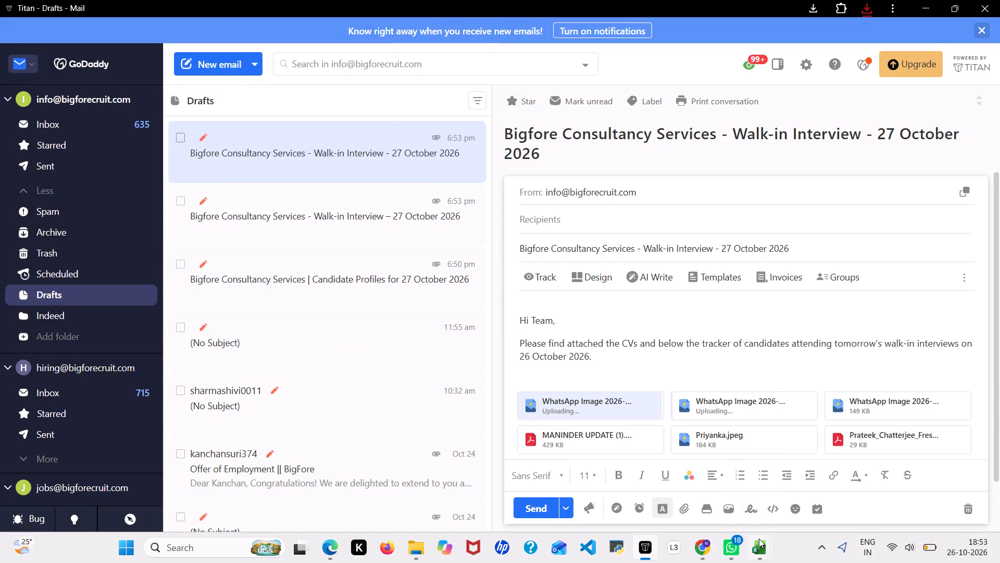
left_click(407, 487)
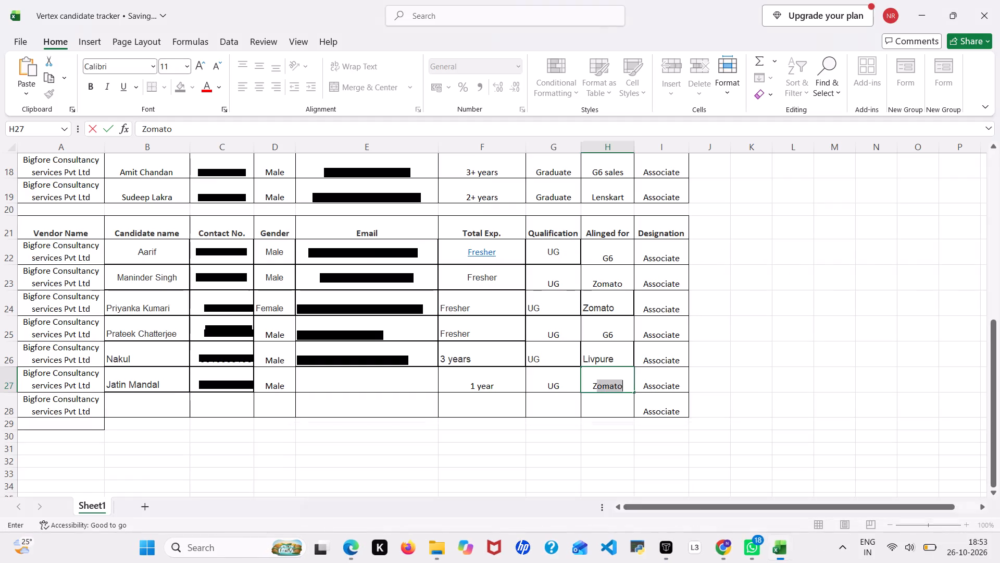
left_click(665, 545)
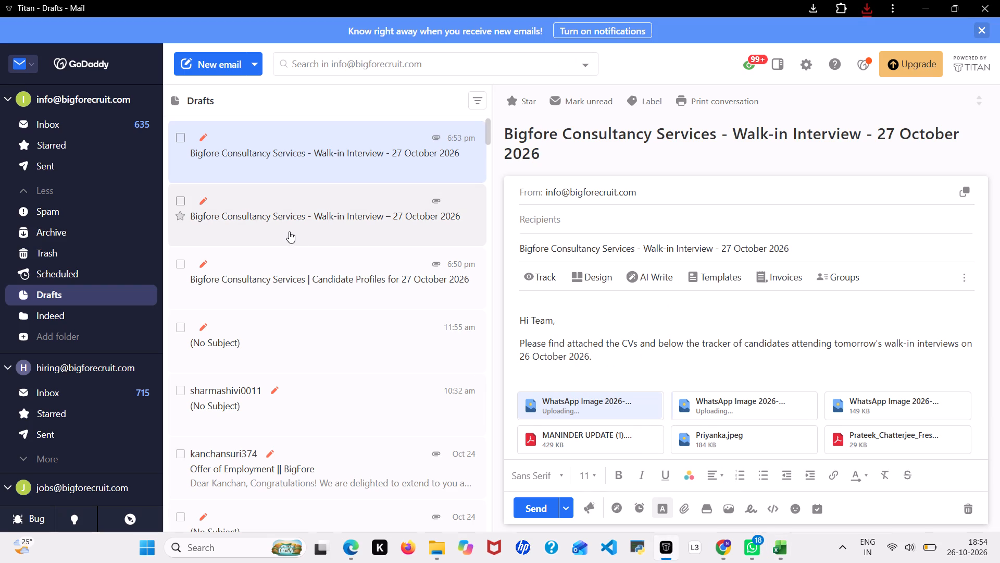
Review the second "Walk-in Interview – 27 October 2026" draft and the "Candidate Profiles for 27 October 2026" draft with their attached CVs.
left_click(341, 237)
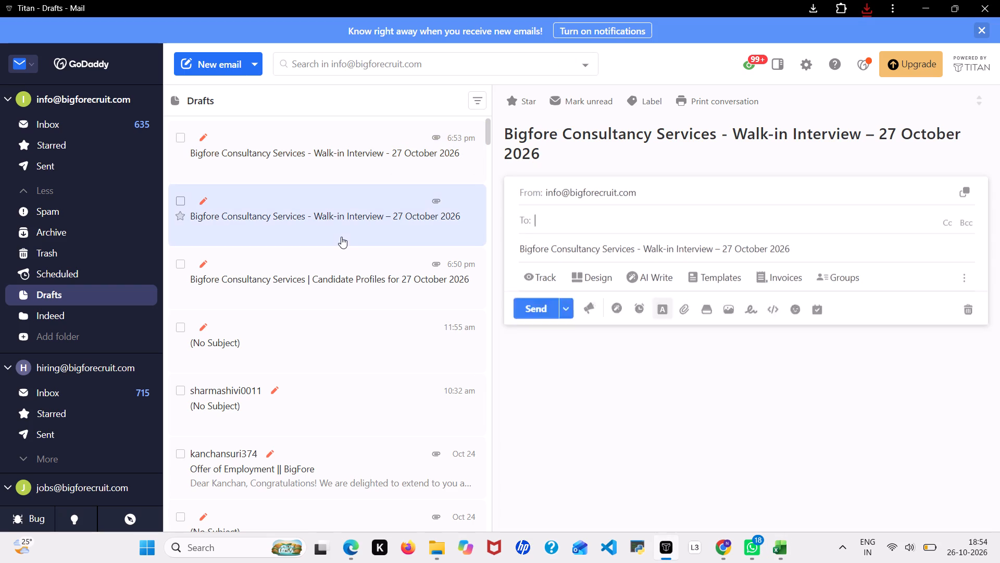
left_click(335, 289)
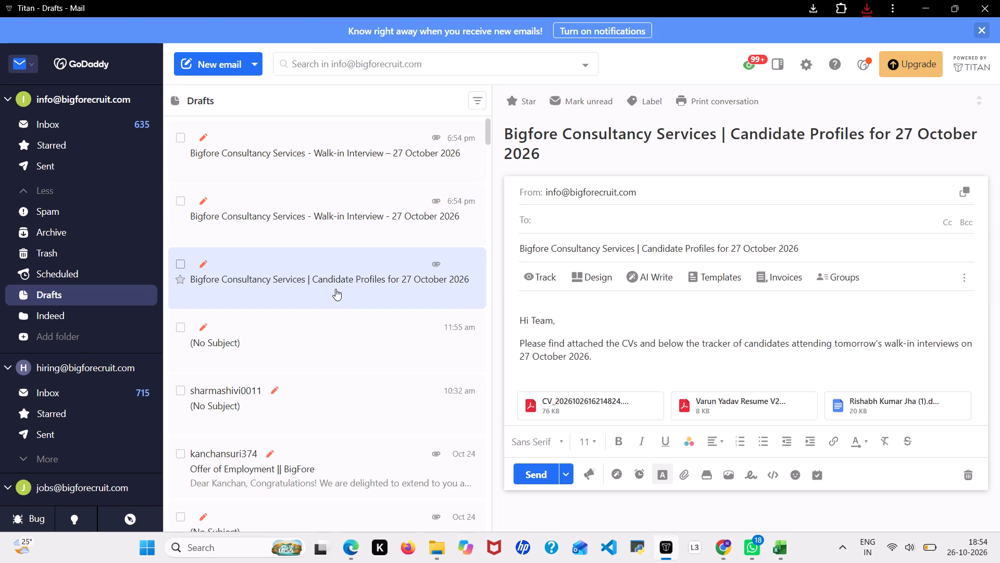
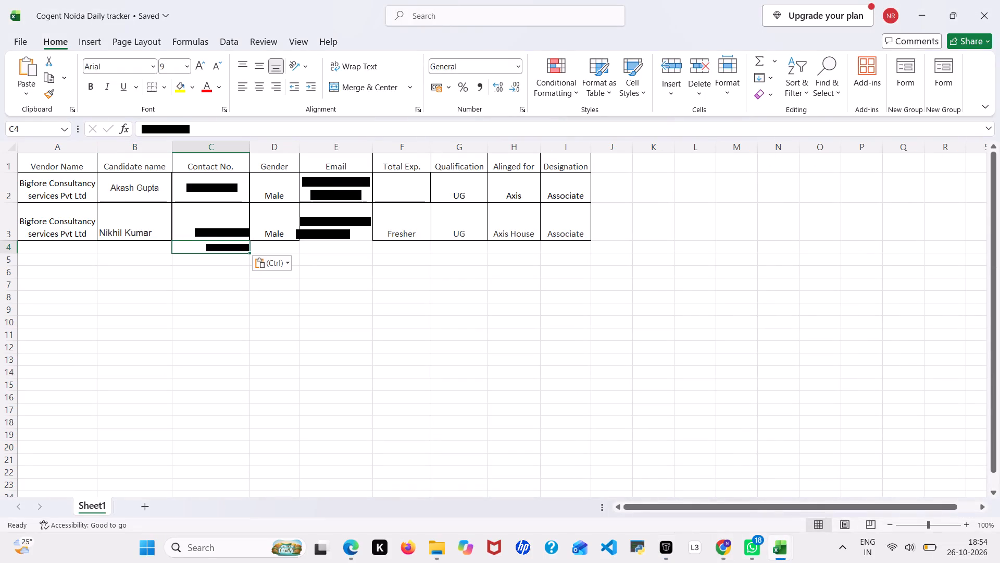
In row 4, enter candidate name Avnish and gender Male, and fill the vendor name Bigfore Consultancy services Pvt Ltd down from row 3.
key("Left")
type("Avnish")
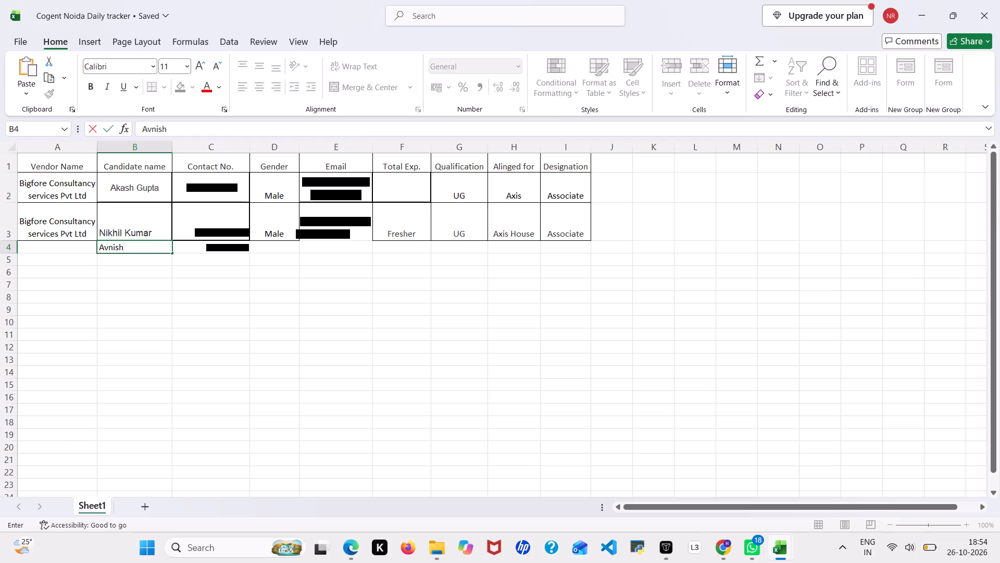
left_click(279, 251)
key("shift+m")
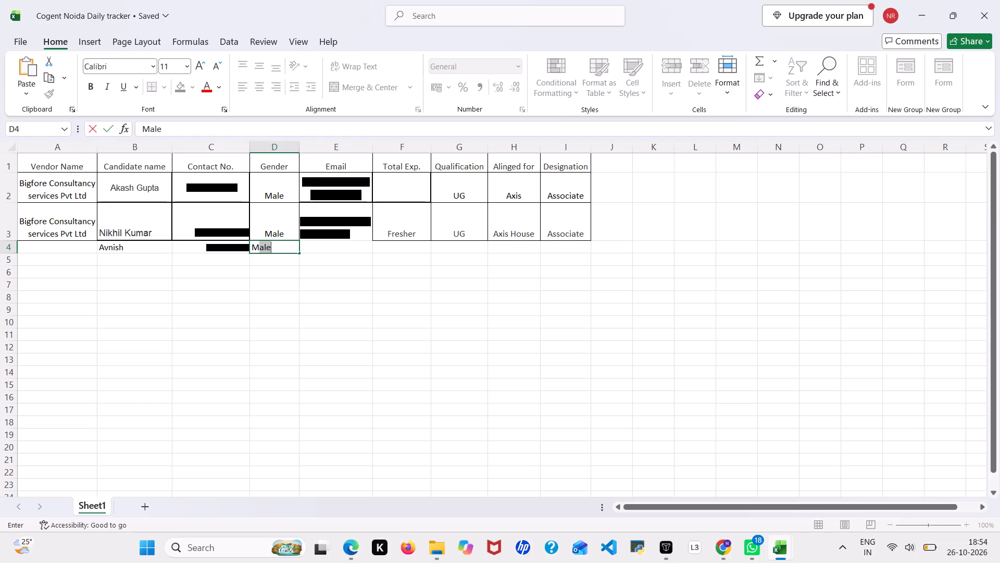
left_click(82, 216)
left_click_drag(95, 240, 95, 251)
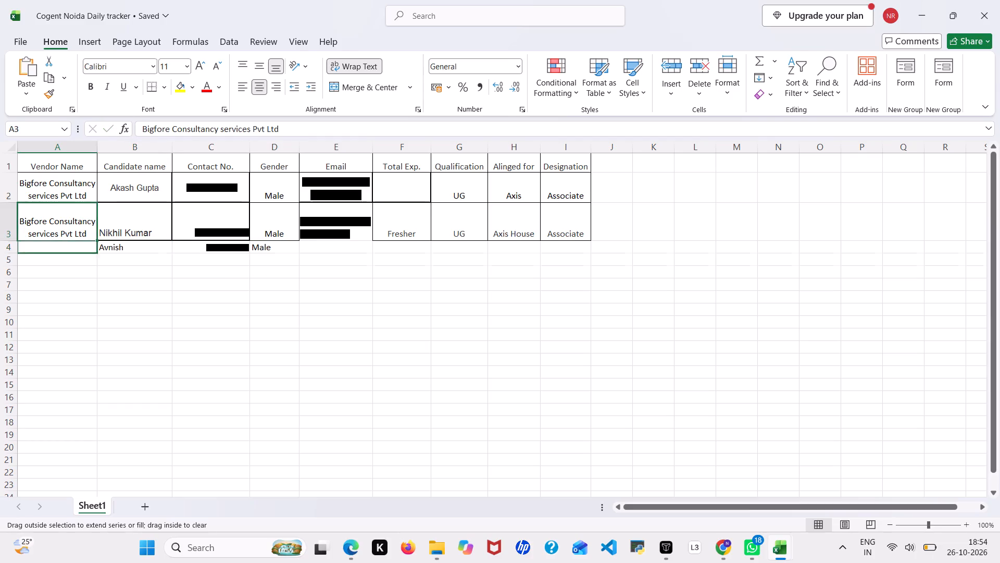
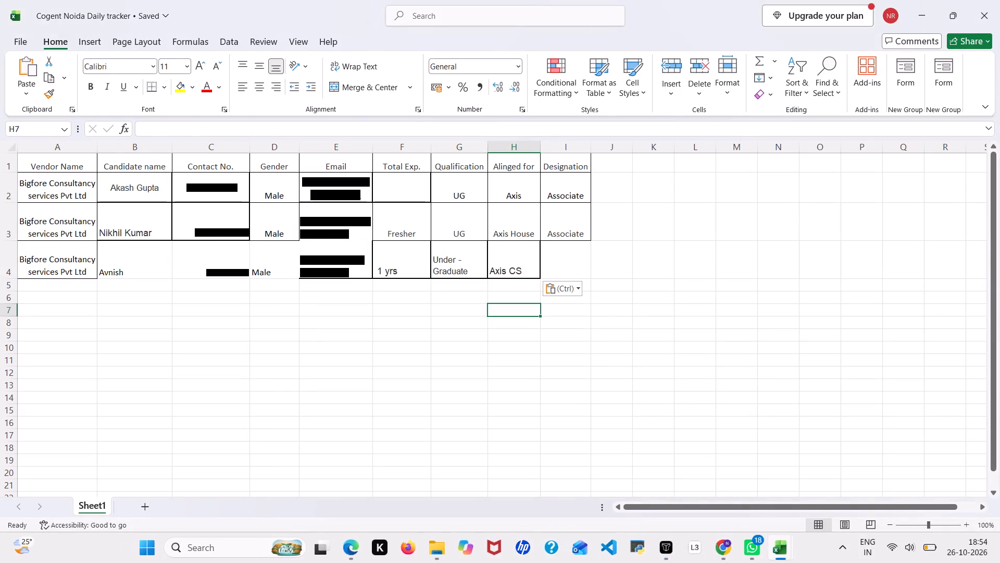
Replace the qualification in row 4 with UG.
left_click(468, 252)
key("Delete")
key("shift+u")
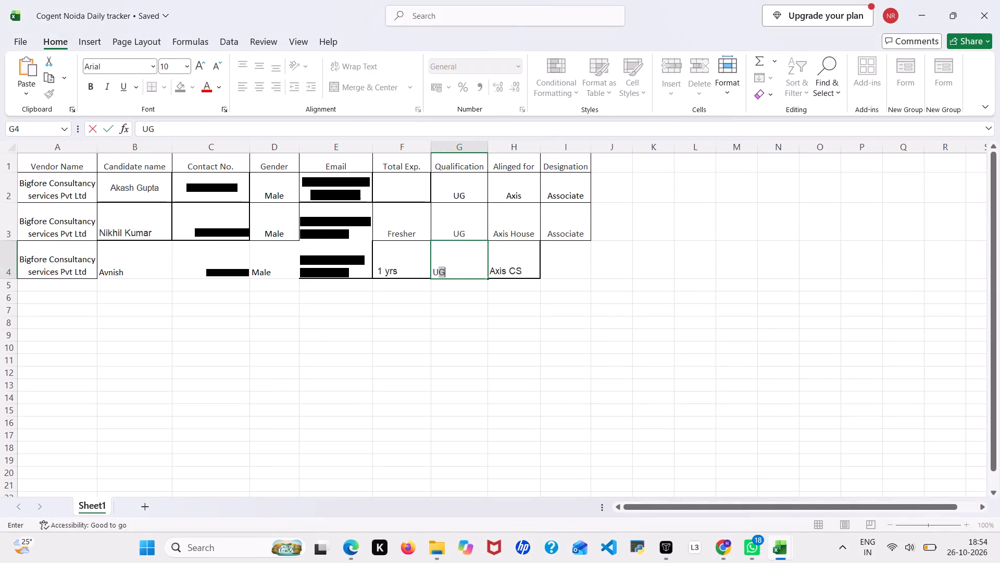
key("Down")
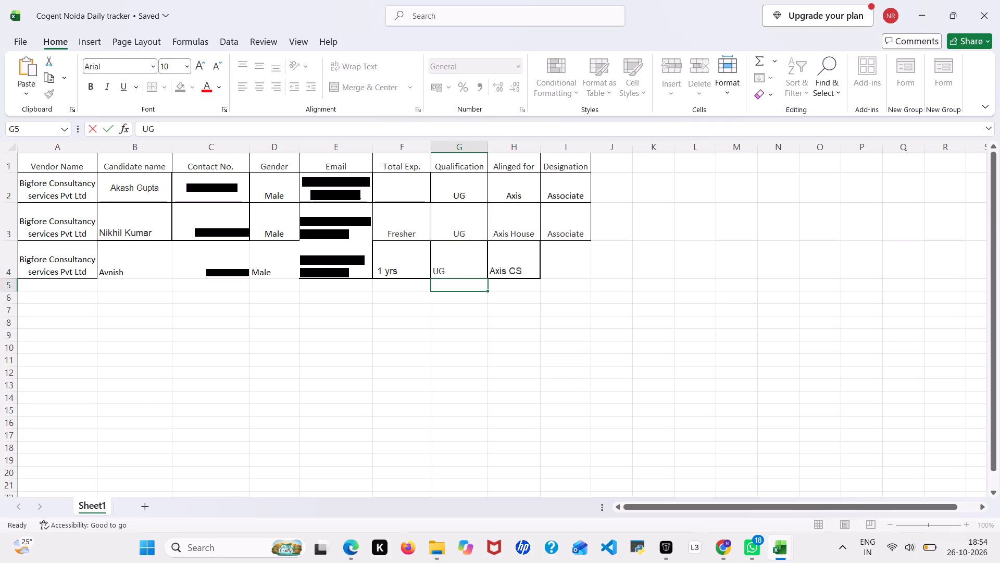
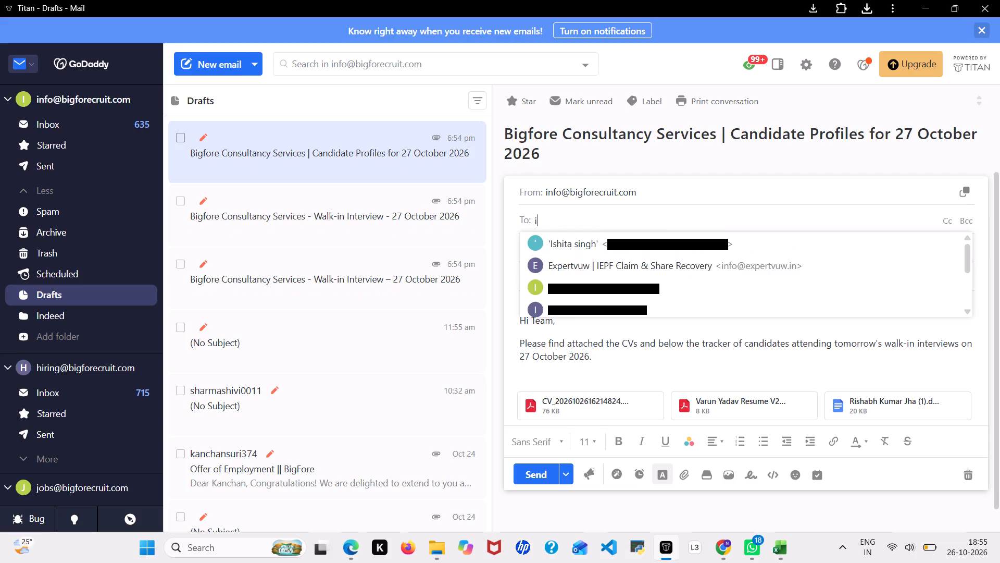
Enter iqor as the recipient of the draft "Bigfore Consultancy Services | Candidate Profiles for 27 October 2026".
type("or")
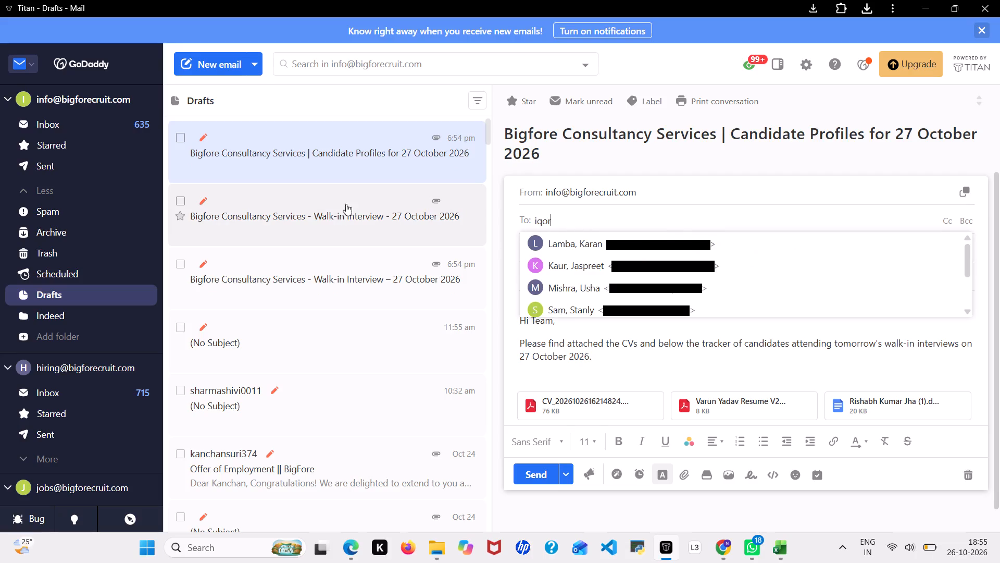
left_click(558, 222)
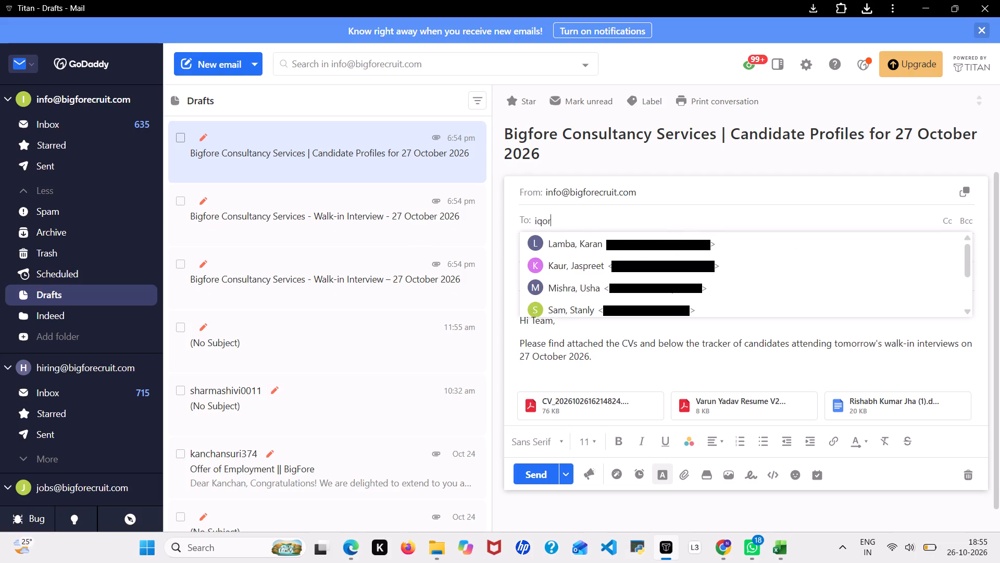
Enter vertex as the recipient of the "Walk-in Interview - 27 October 2026" draft that has Priyanka.jpeg attached.
left_click(369, 188)
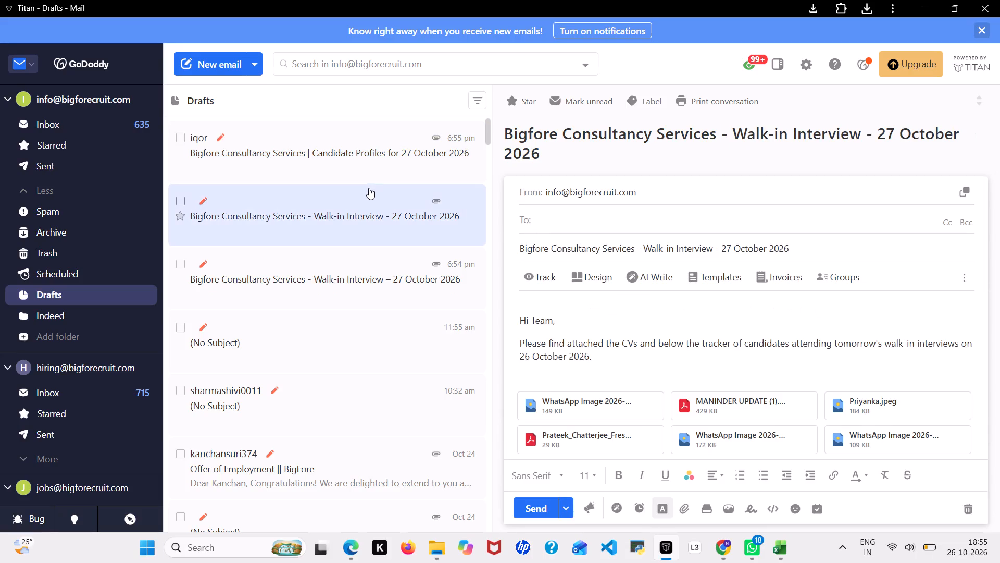
type("vertex")
Enter mohali as the recipient of the "Walk-in Interview – 27 October 2026" draft that has Riya.pdf attached.
left_click(422, 276)
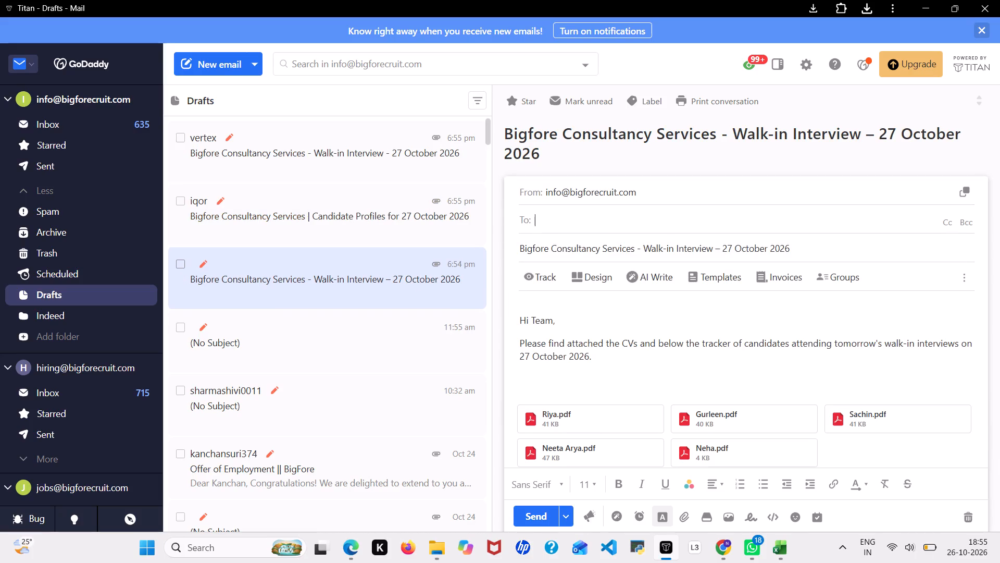
type("mohali")
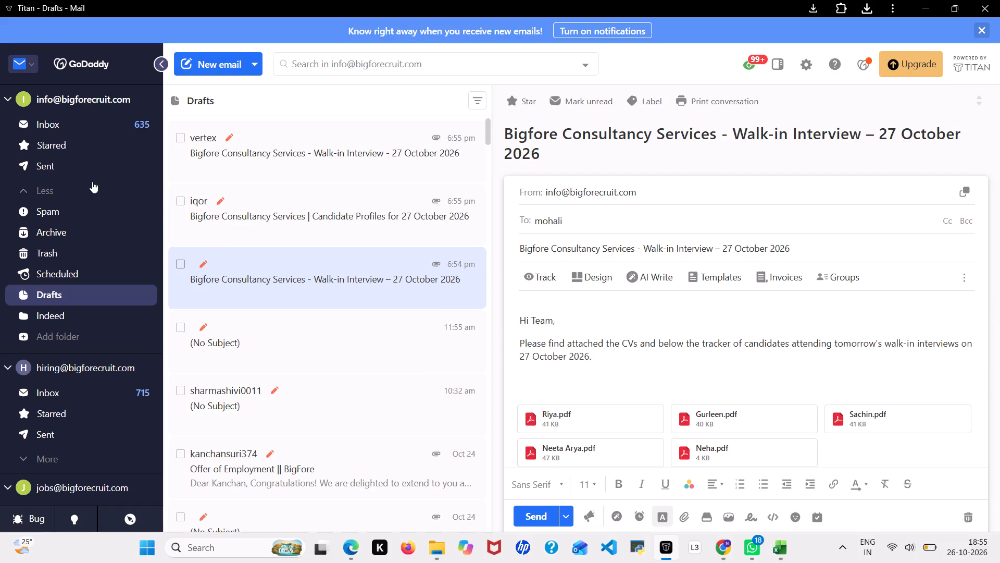
Open the sent mails of the info account.
left_click(65, 167)
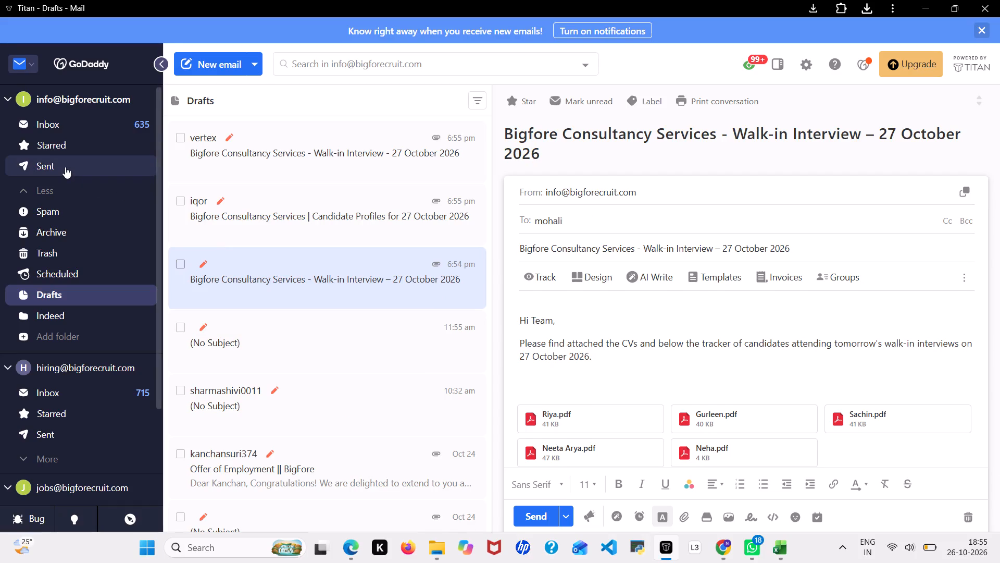
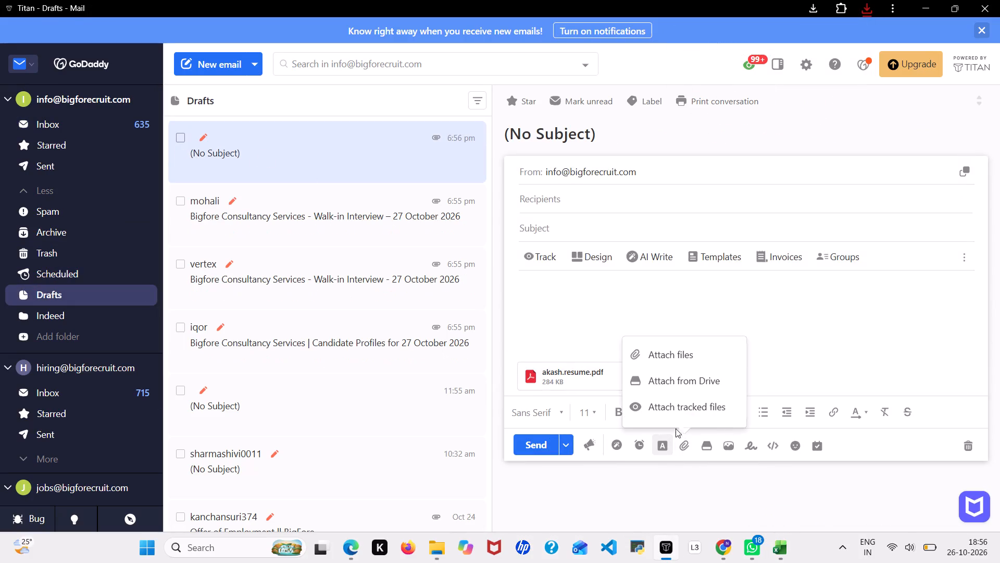
Attach the candidate's Apna resume PDF from Downloads to the no-subject draft that holds akash.resume.pdf.
left_click(669, 356)
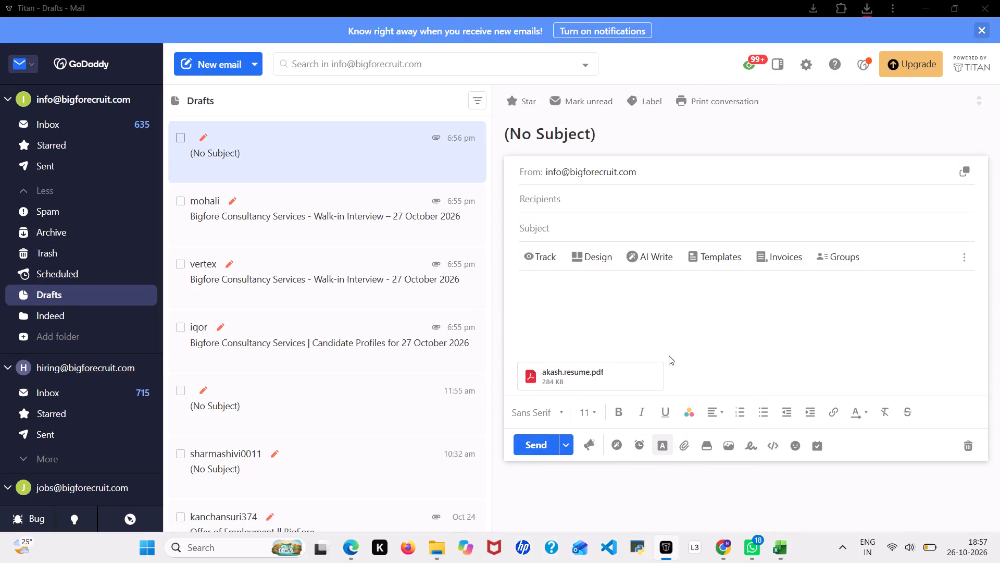
left_click(222, 99)
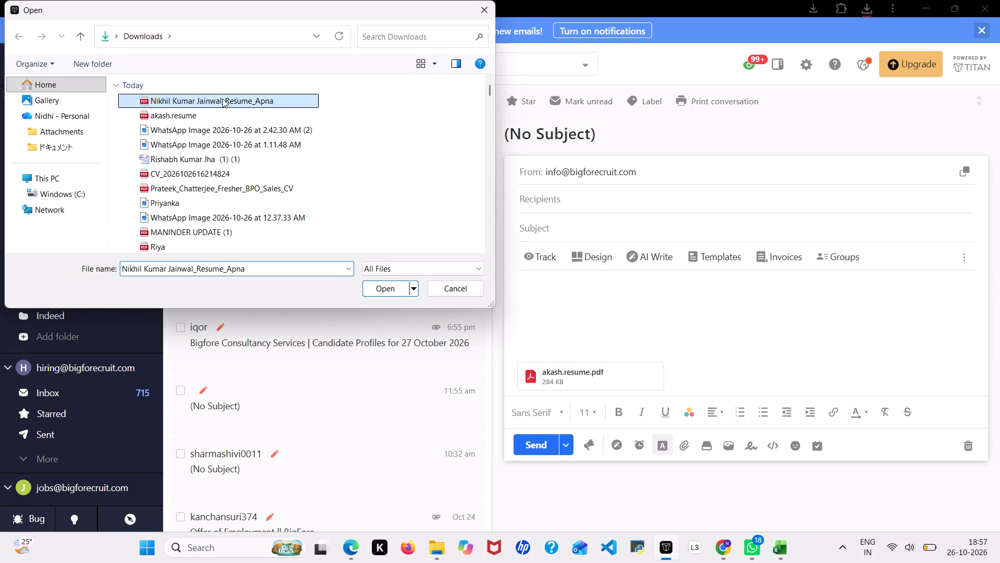
left_click(386, 286)
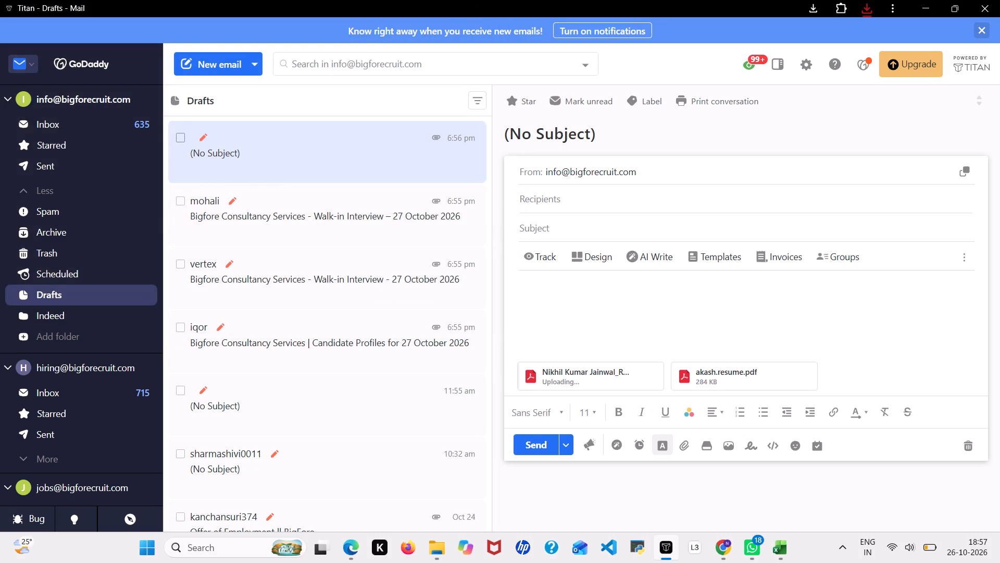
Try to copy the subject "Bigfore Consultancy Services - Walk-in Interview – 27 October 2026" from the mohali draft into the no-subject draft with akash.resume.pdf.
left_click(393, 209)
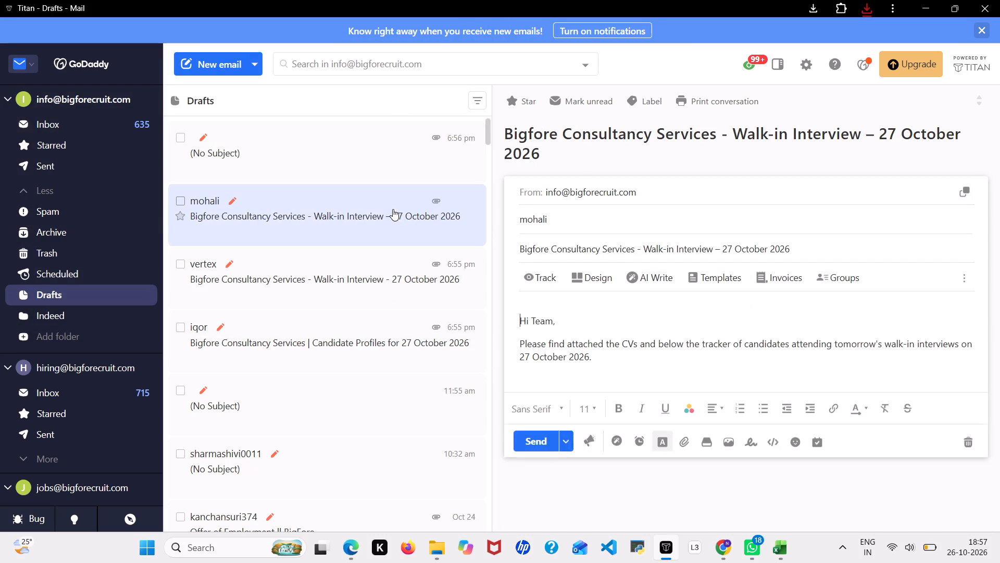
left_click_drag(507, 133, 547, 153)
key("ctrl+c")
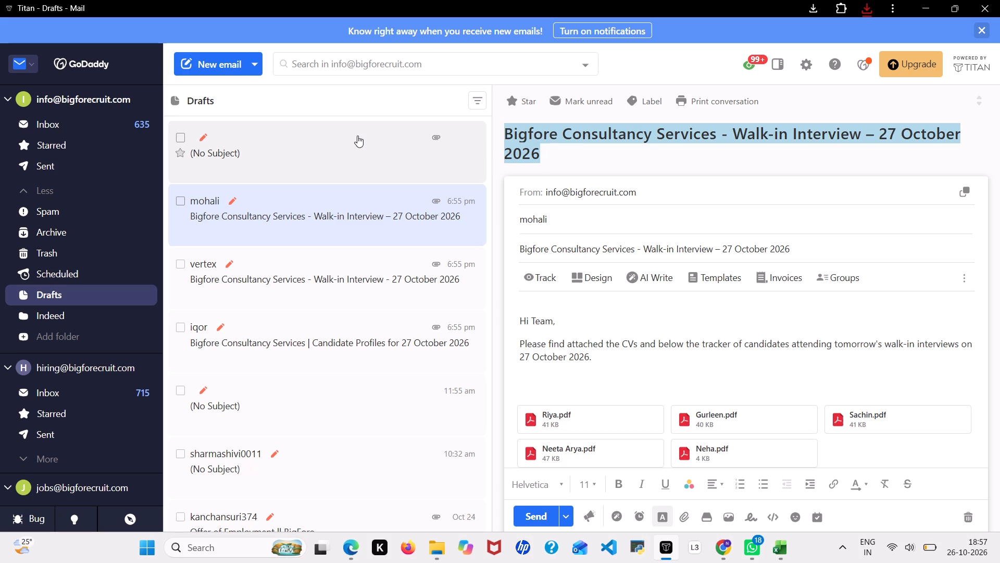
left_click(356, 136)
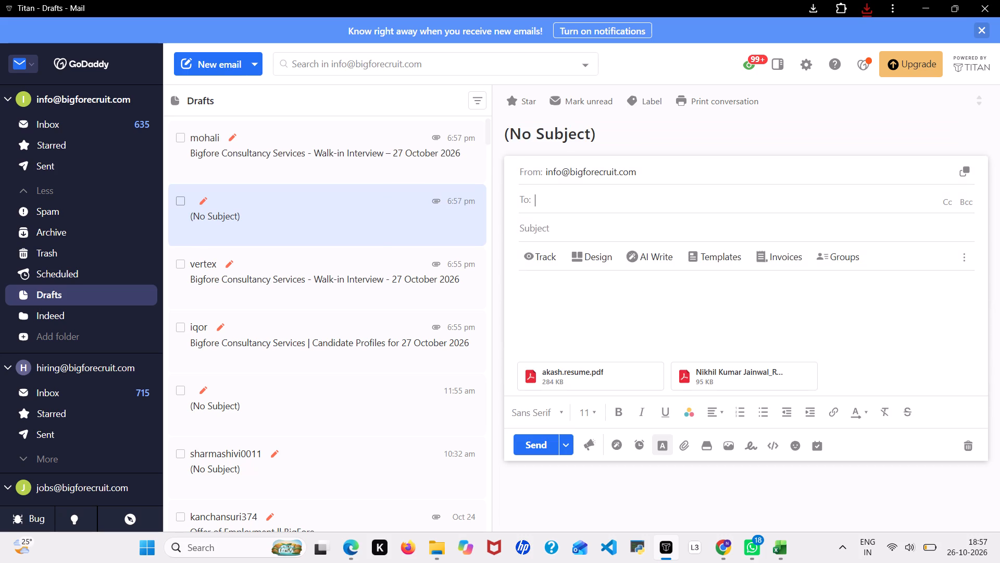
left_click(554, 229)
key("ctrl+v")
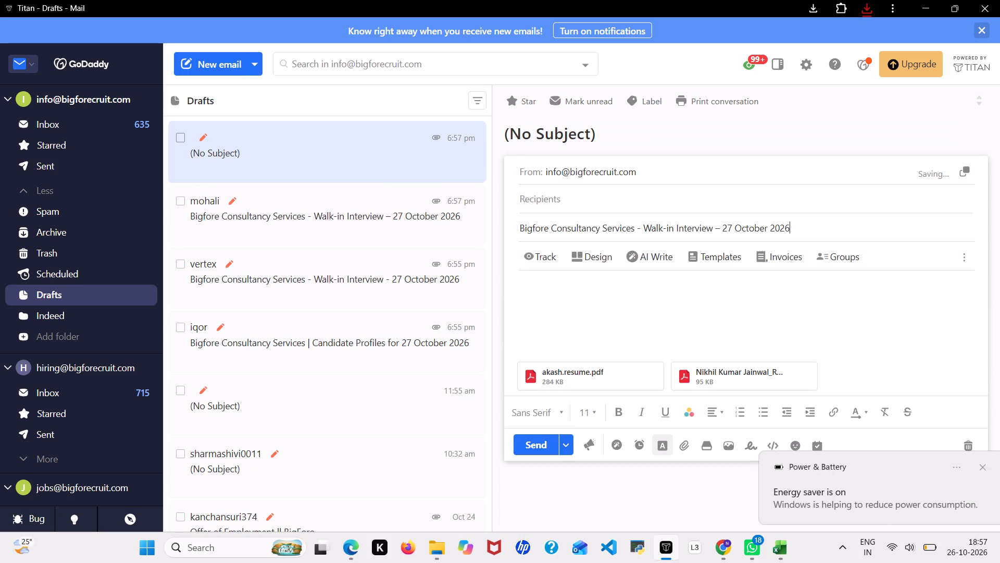
Copy the mohali draft's message, from "Hi Team," through "27 October 2026.", into the body of the no-subject draft with akash.resume.pdf.
left_click(406, 217)
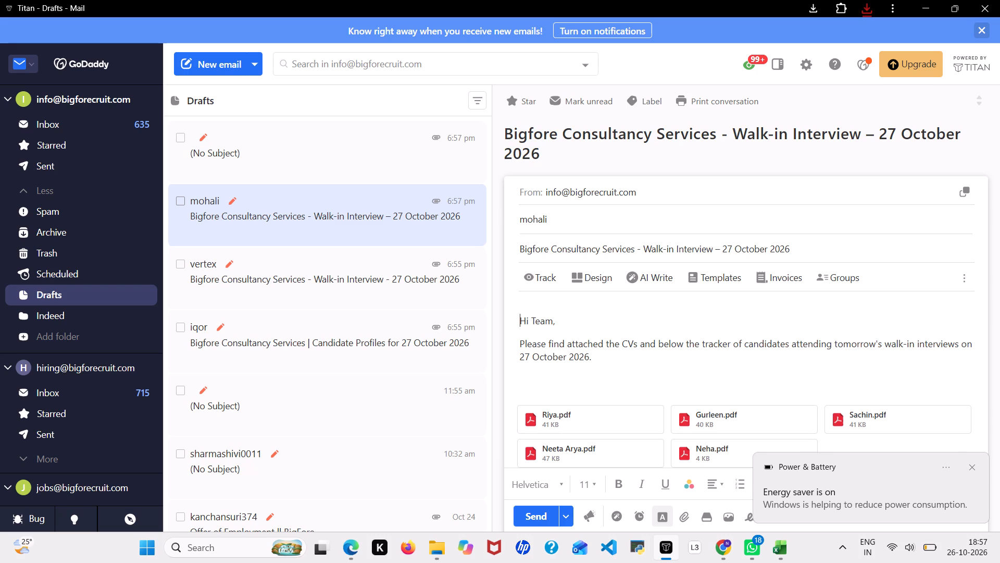
left_click_drag(521, 322, 592, 354)
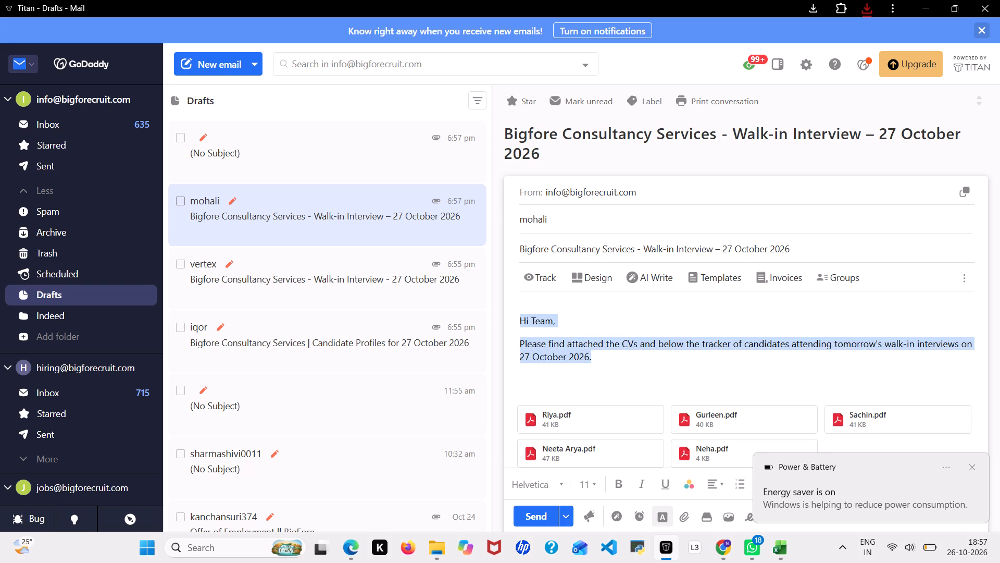
key("ctrl+c")
left_click(362, 155)
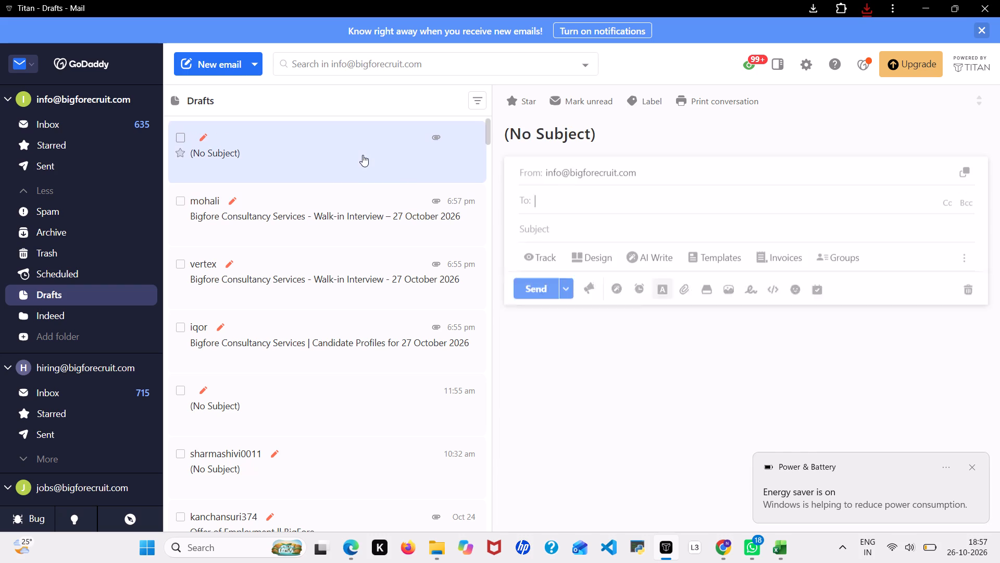
left_click(549, 286)
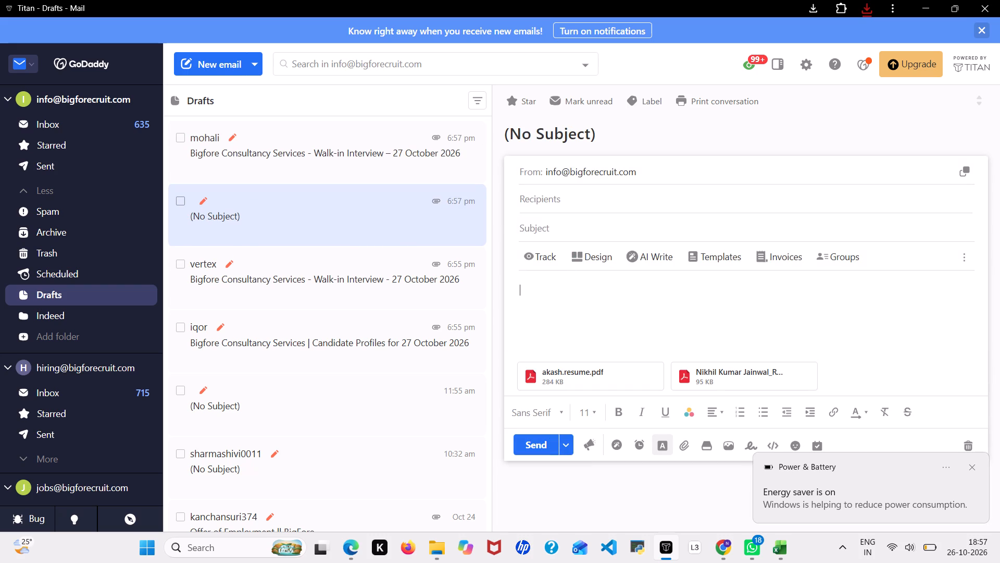
key("ctrl+v")
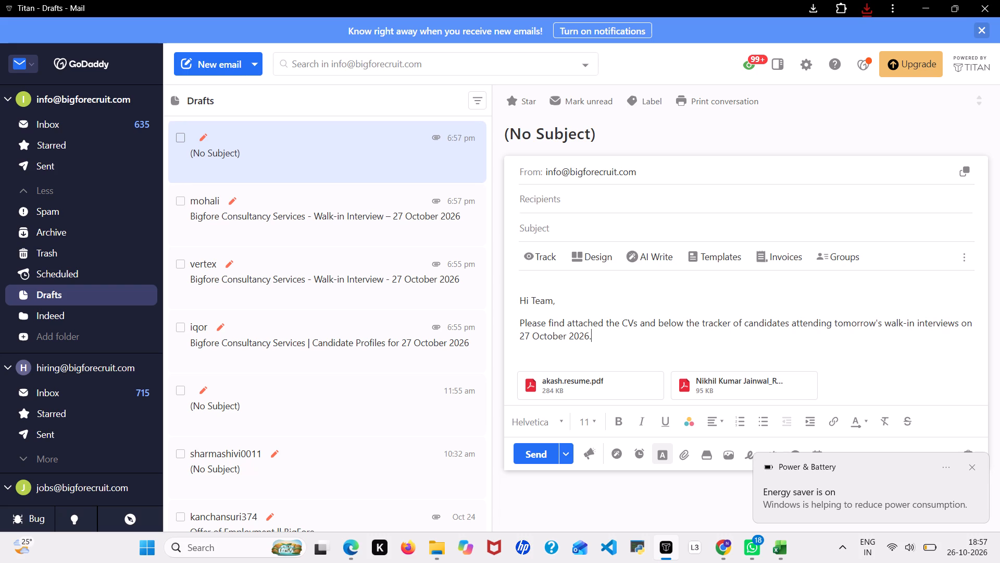
Enter cogent noida as the recipient of the no-subject draft that has akash.resume.pdf attached.
left_click(595, 229)
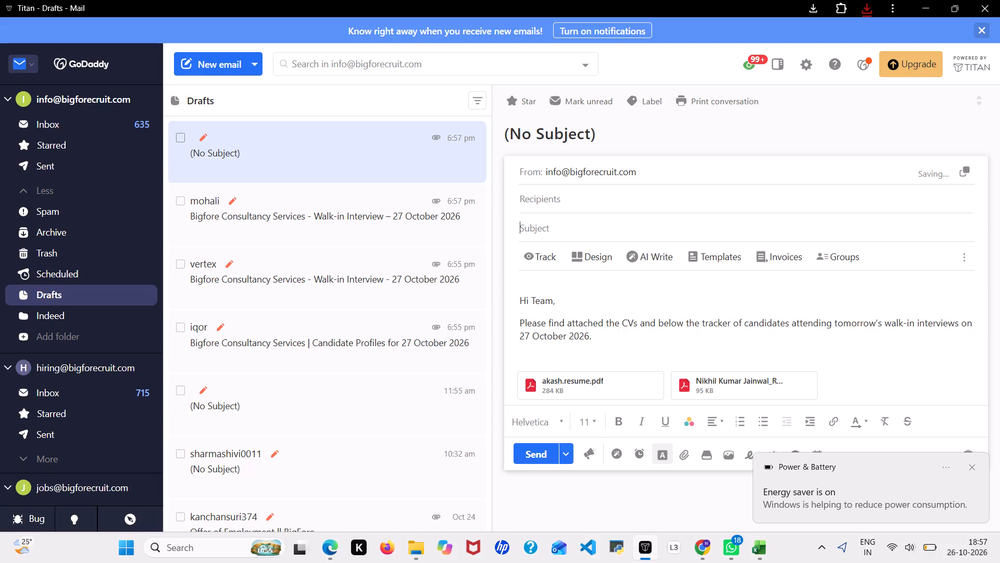
left_click(555, 195)
type("cogent noida")
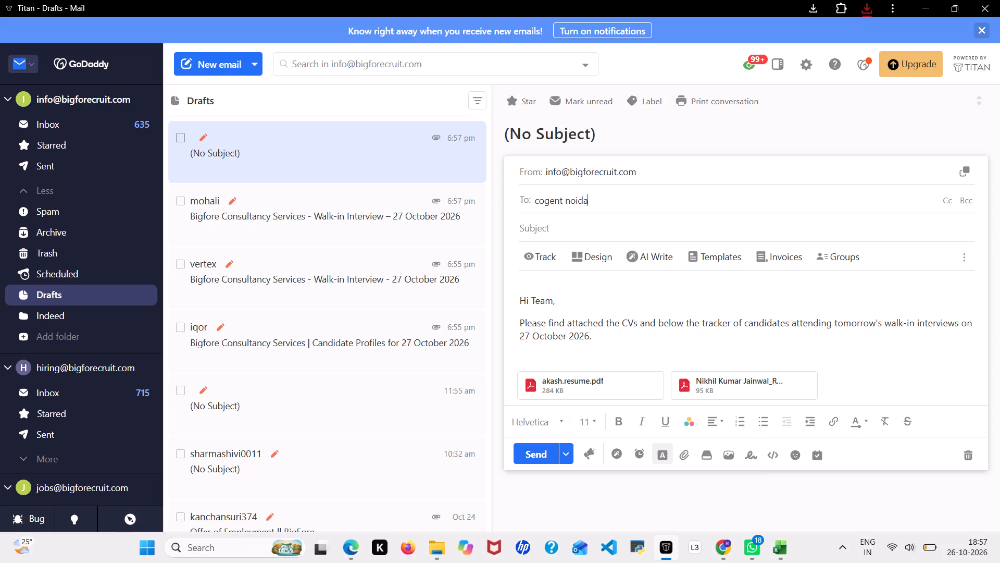
Copy the subject "Bigfore Consultancy Services - Walk-in Interview – 27 October 2026" from the mohali draft into the cogent noida draft.
left_click(383, 201)
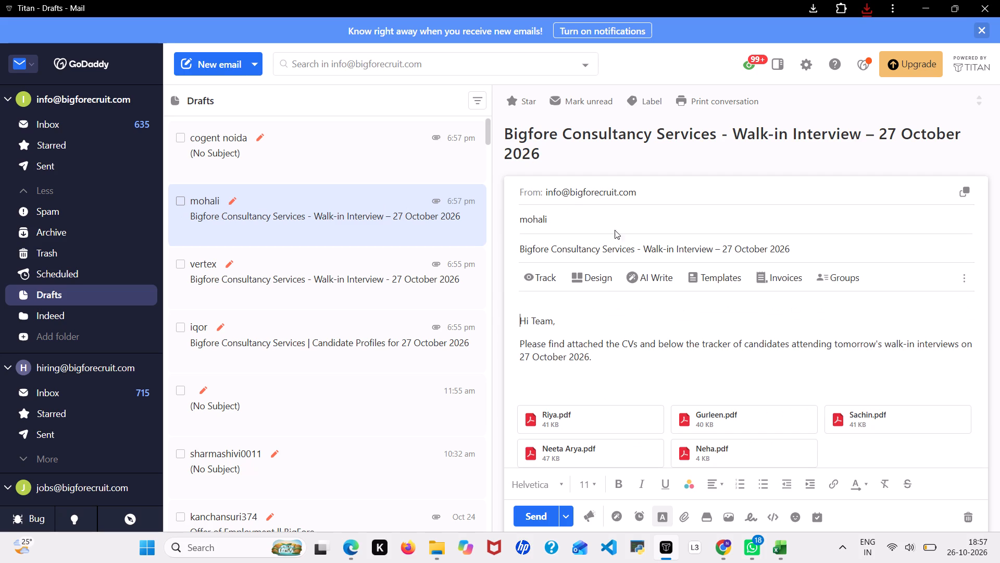
left_click_drag(520, 252, 754, 247)
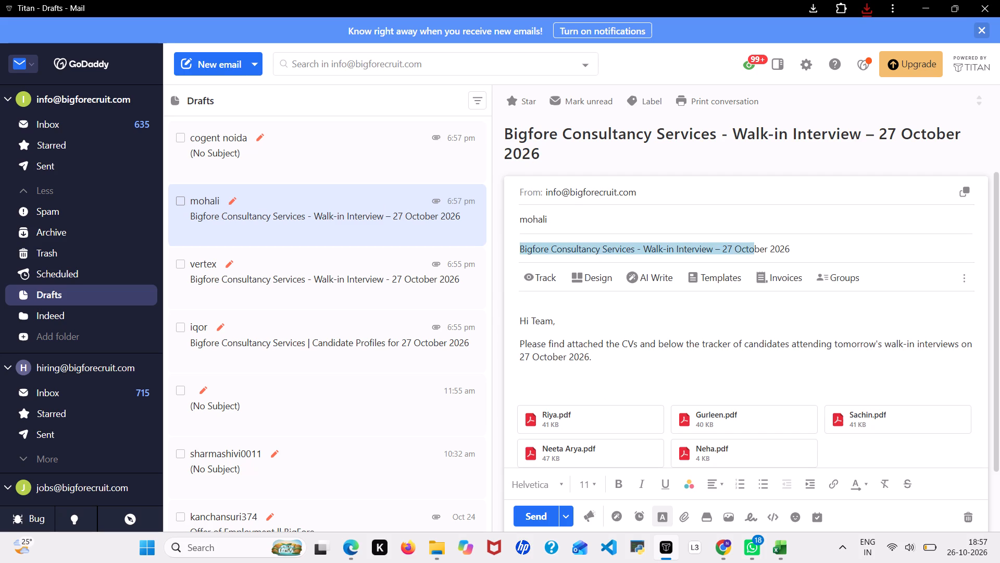
left_click_drag(754, 247, 796, 250)
key("ctrl+c")
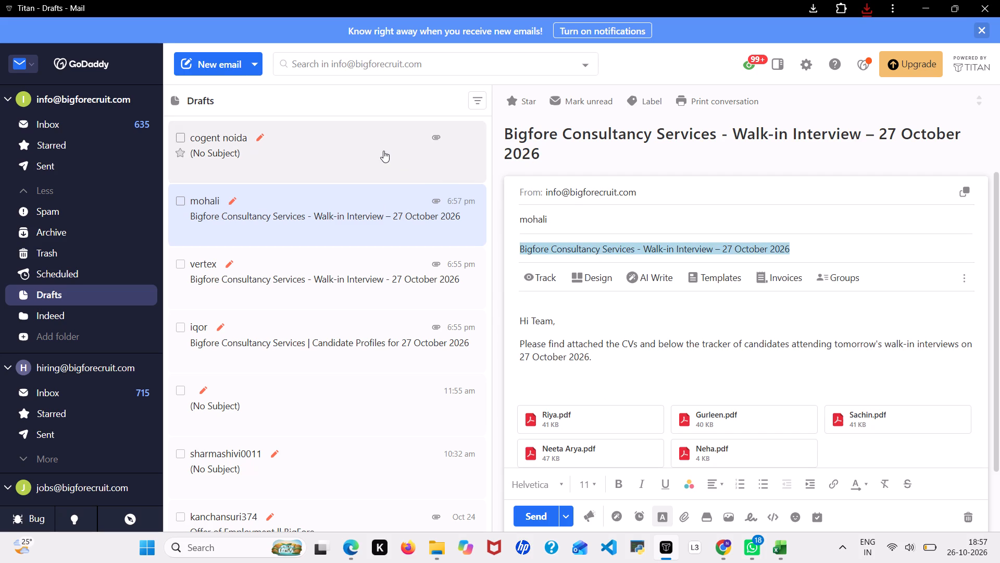
left_click(383, 151)
left_click(537, 223)
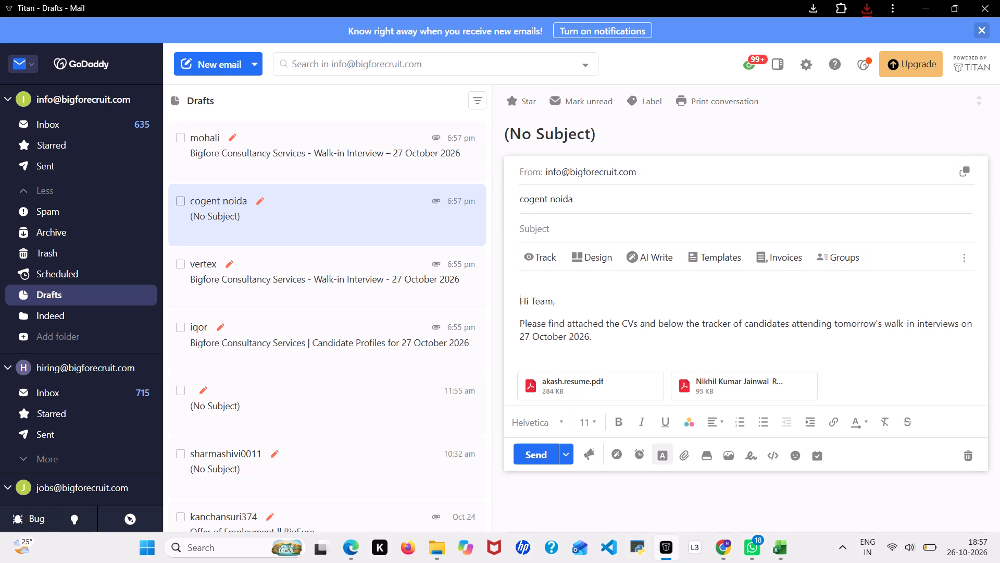
key("ctrl+v")
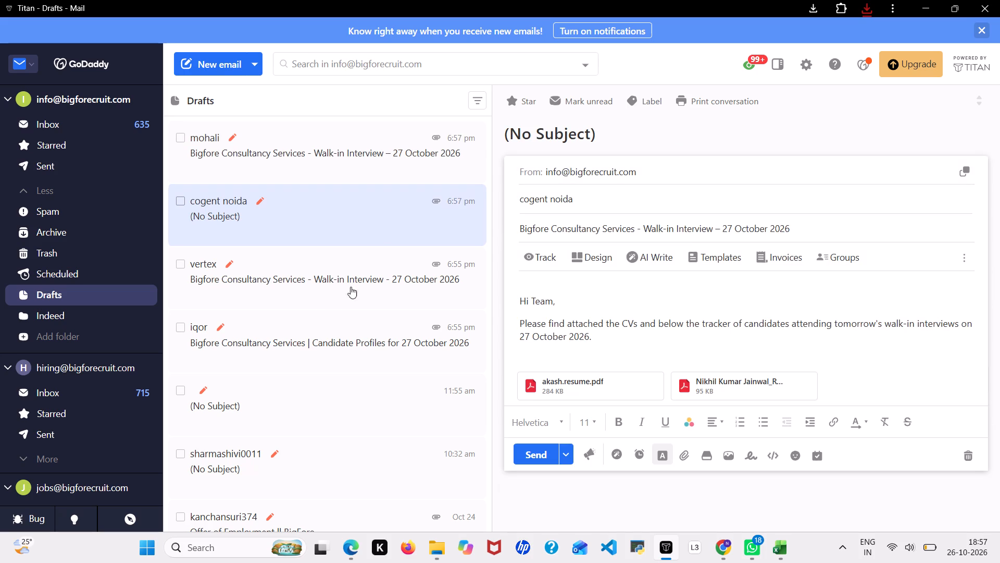
Open the vertex draft "Bigfore Consultancy Services - Walk-in Interview - 27 October 2026".
left_click(319, 304)
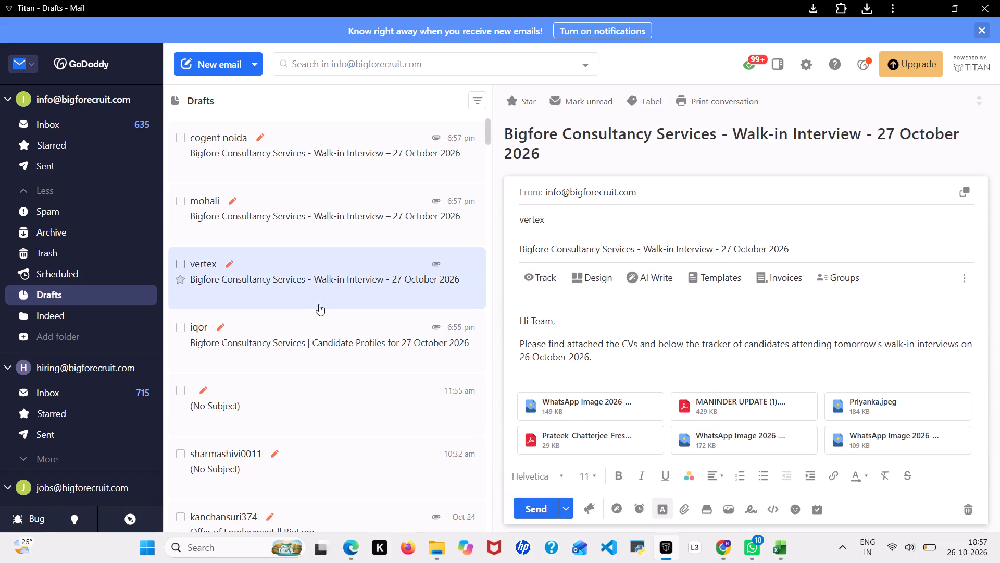
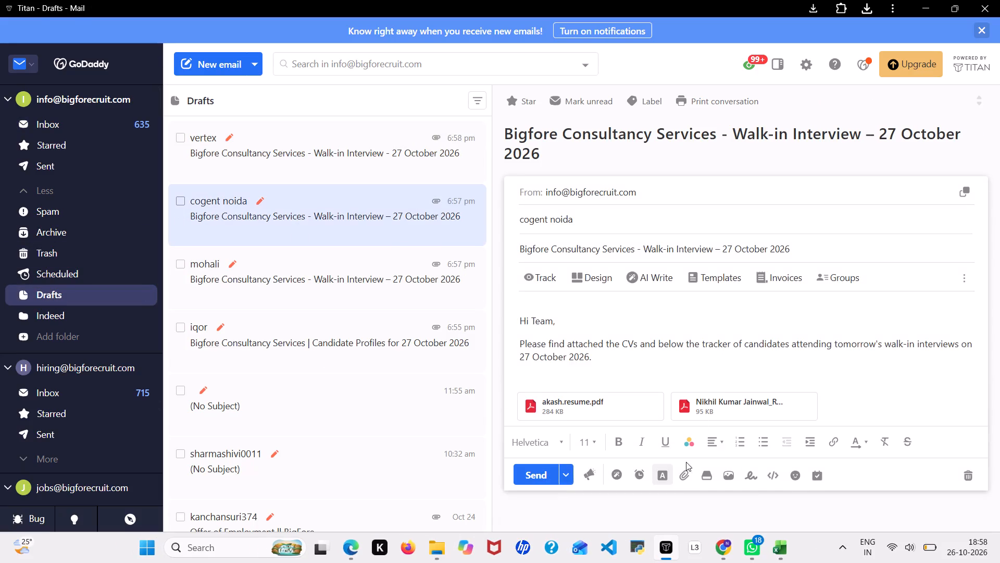
left_click(685, 472)
left_click(671, 391)
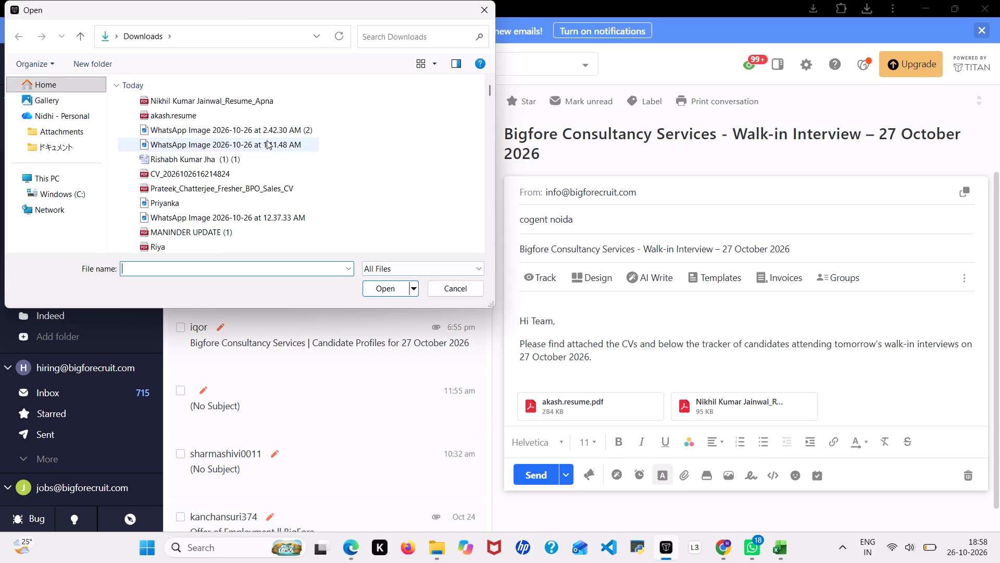
left_click(397, 36)
left_click(397, 36)
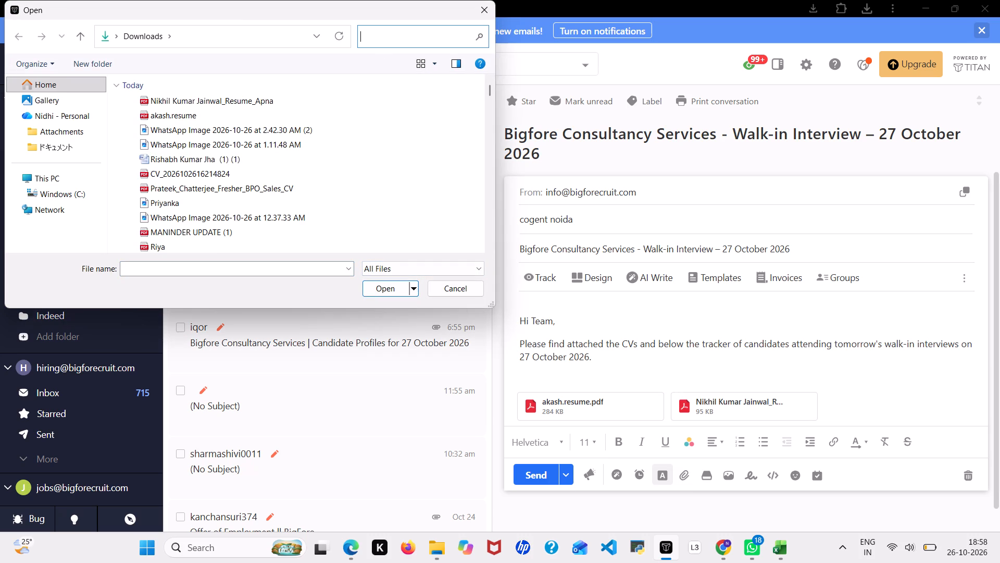
type("avnis")
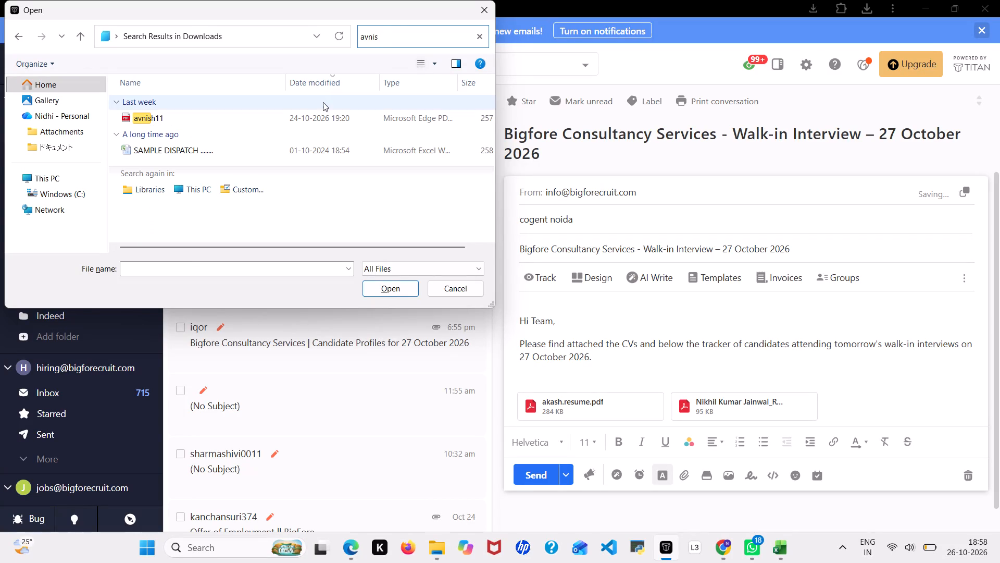
left_click(329, 114)
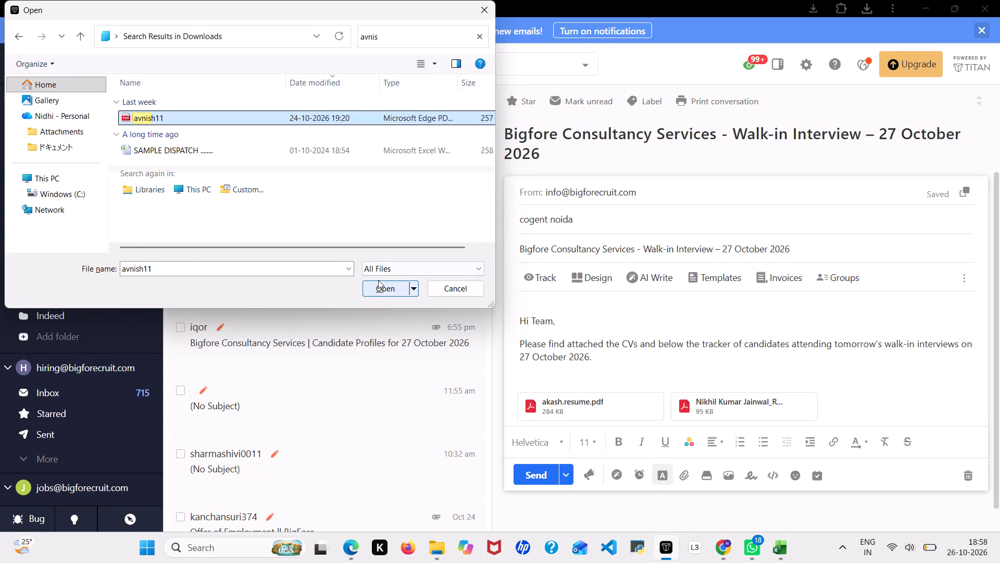
left_click(378, 280)
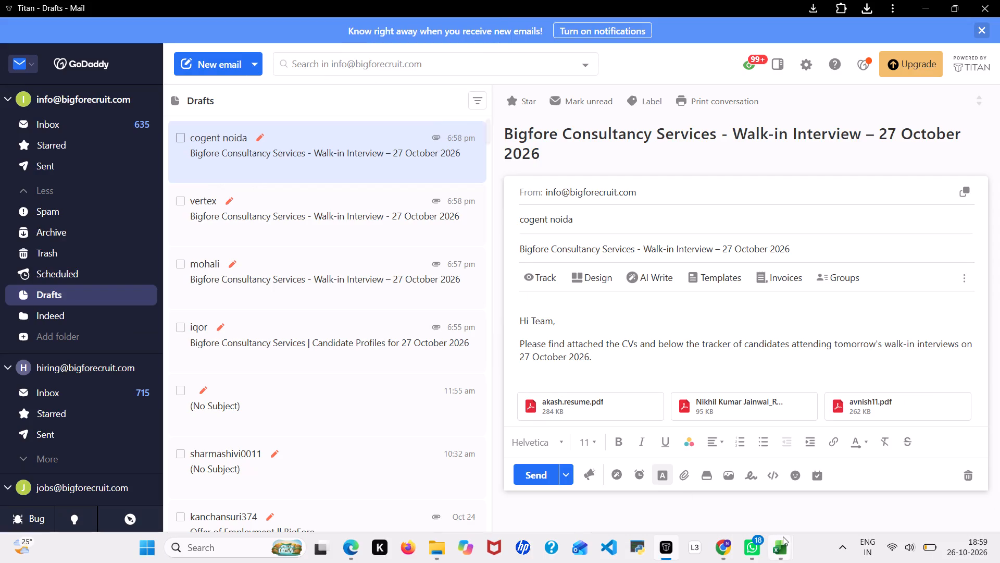
Check the Cogent Gurgaon daily Tracker workbook in Excel and return to the cogent noida draft.
left_click(798, 485)
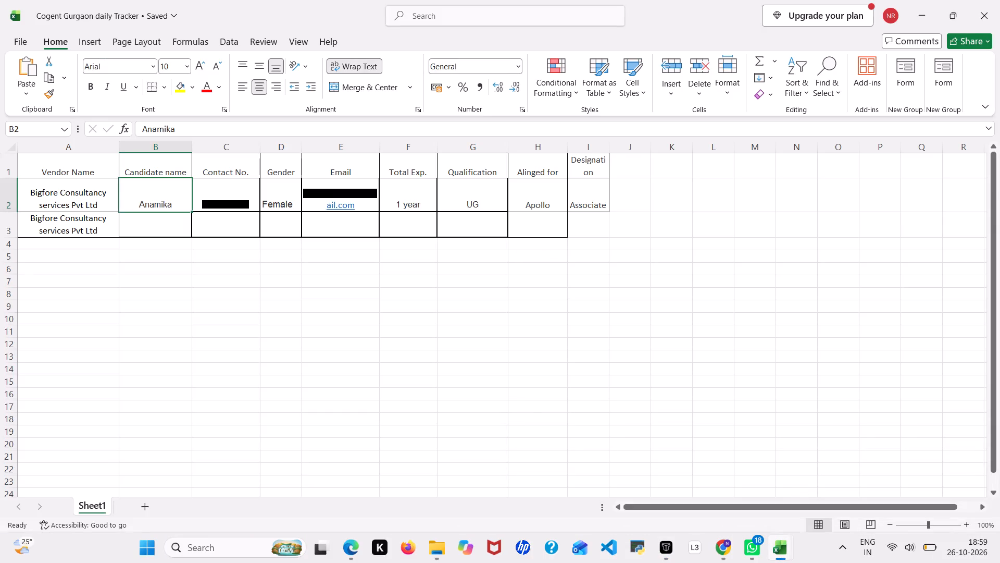
left_click(667, 545)
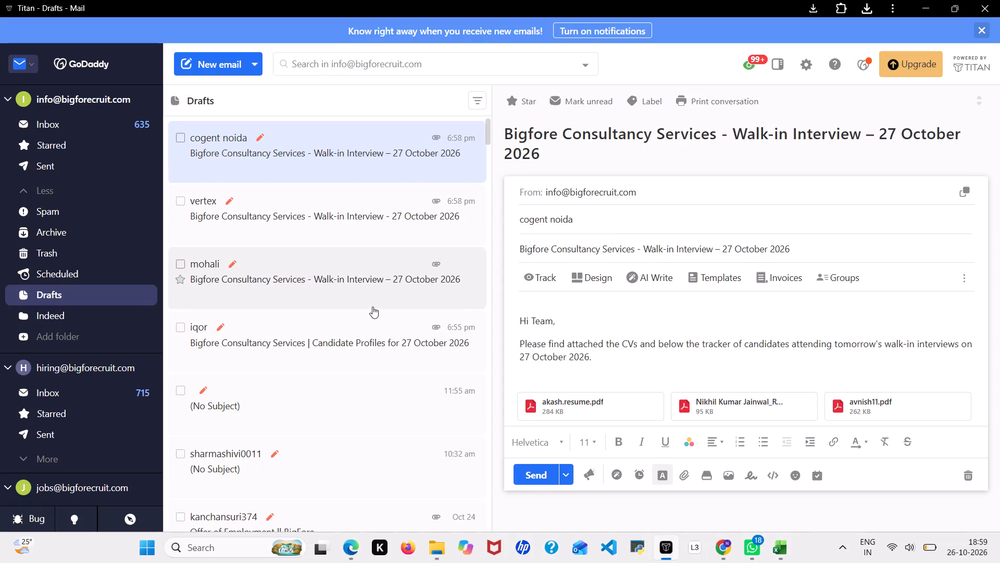
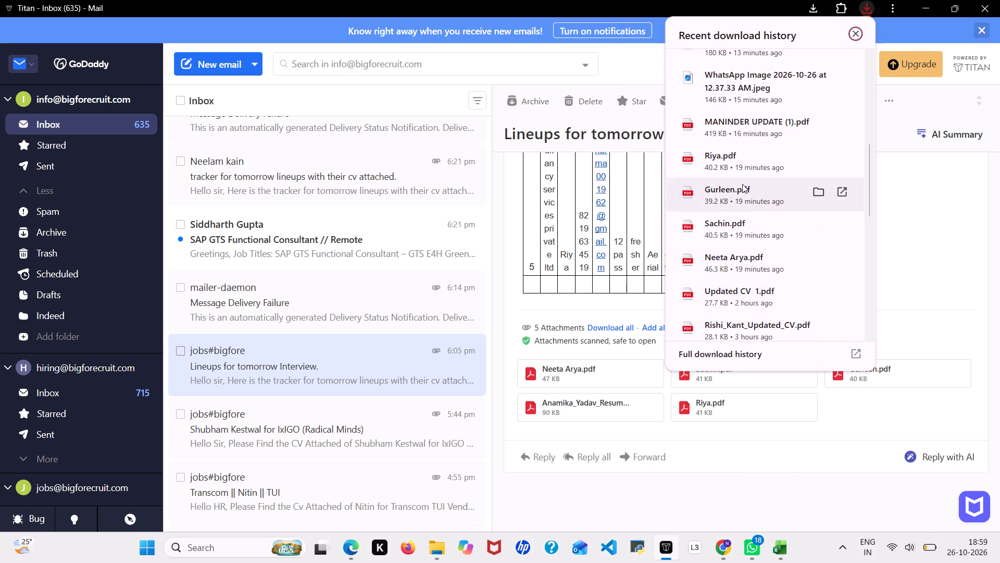
Check the most recent entries in the download history for the CVs from the tomorrow's lineups mail.
scroll(742, 184, "up", 5)
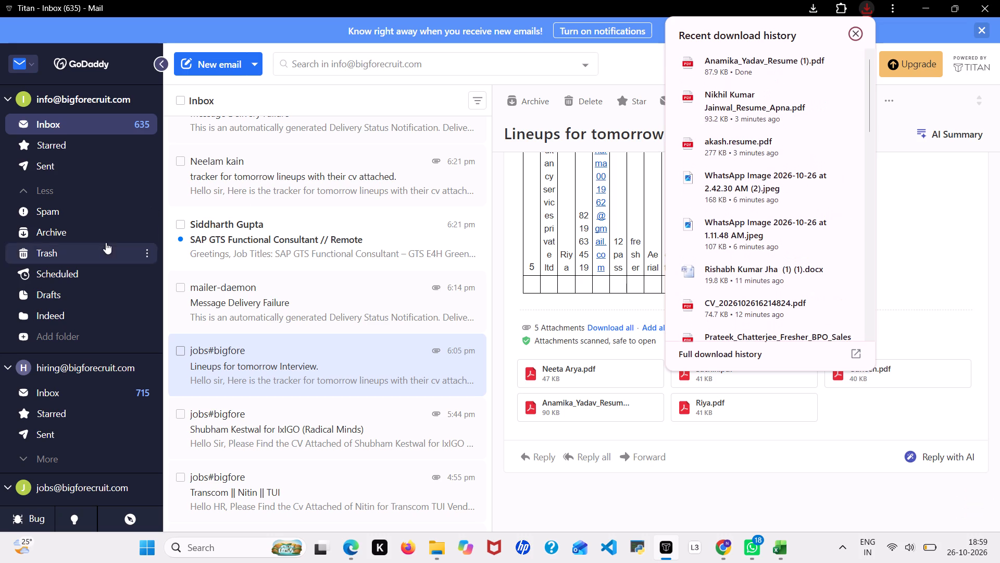
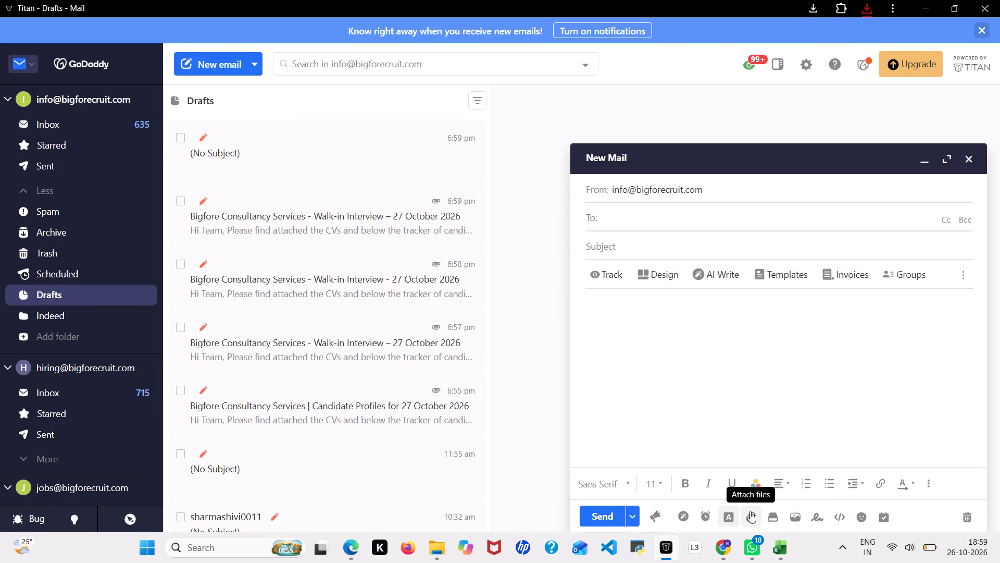
Attach the newest resume PDF from the Downloads folder to the new mail and enter cogent gurgaon as its recipient.
left_click(735, 425)
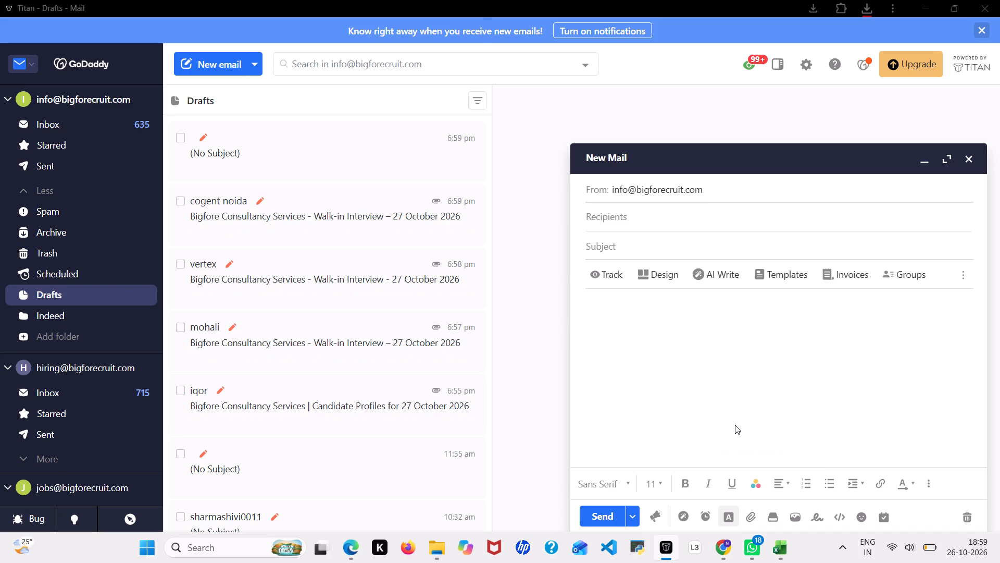
left_click(236, 104)
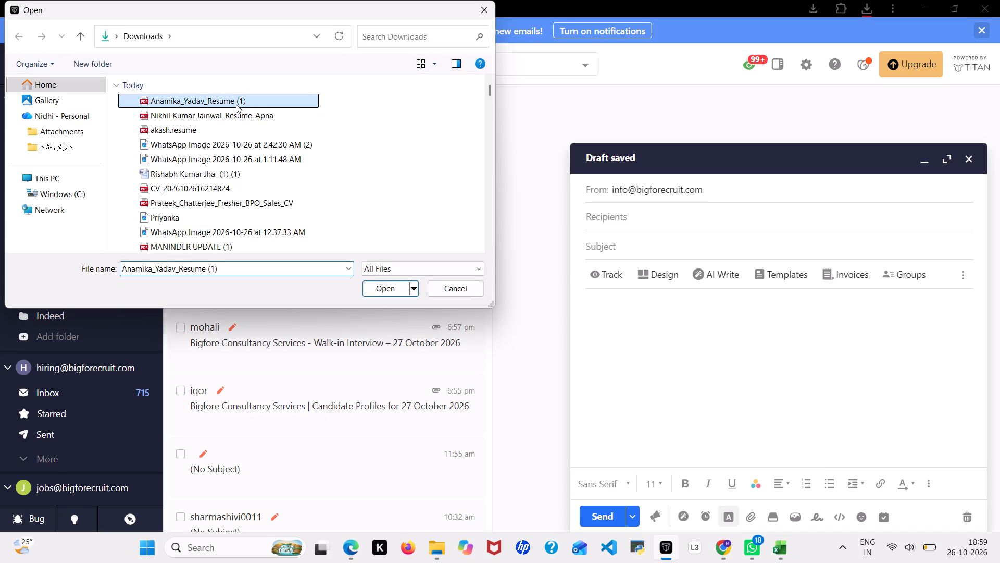
left_click(380, 292)
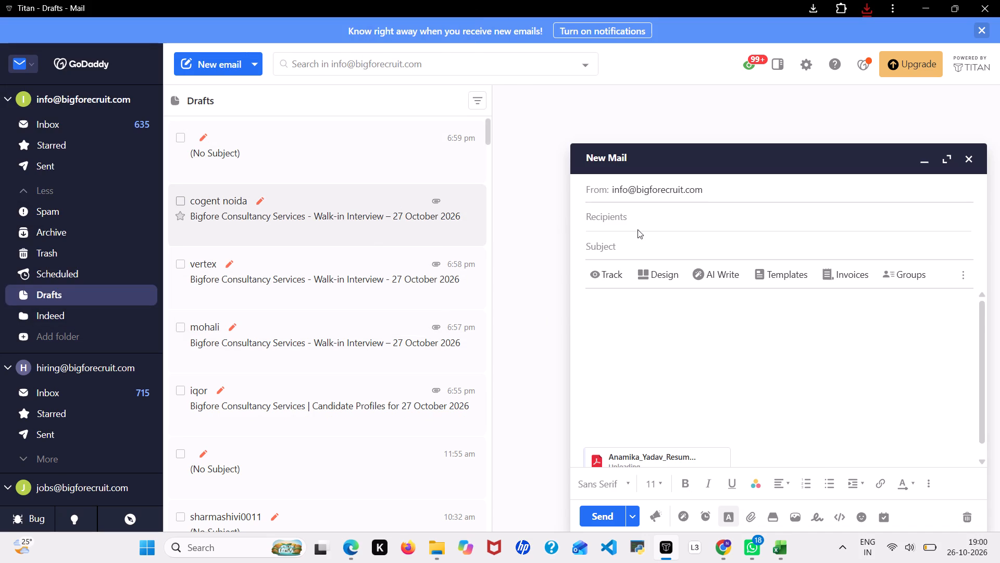
left_click(637, 215)
left_click(637, 215)
type("cogent gurgaon")
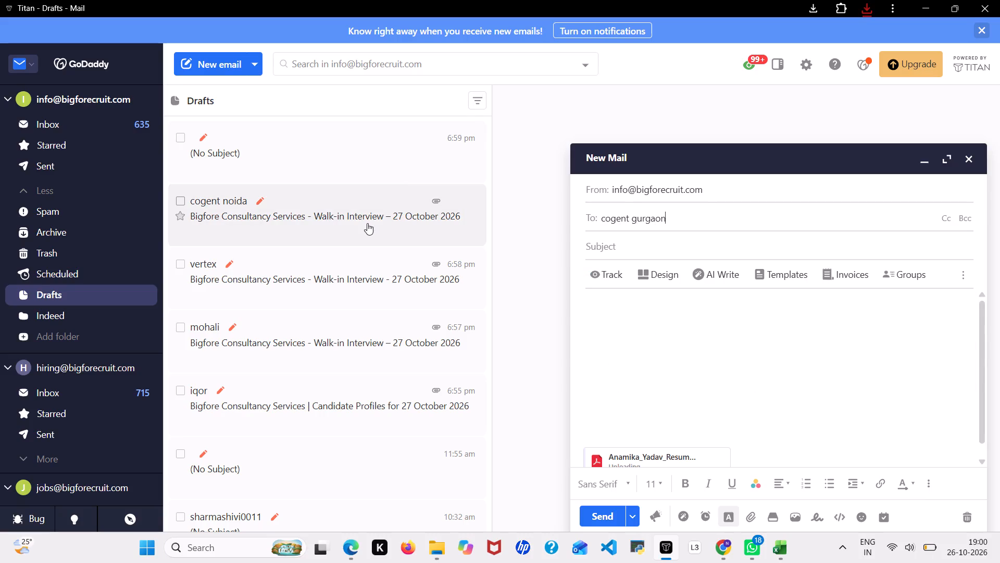
Copy the subject "Bigfore Consultancy Services - Walk-in Interview – 27 October 2026" from the cogent noida draft into the cogent gurgaon mail.
left_click(367, 223)
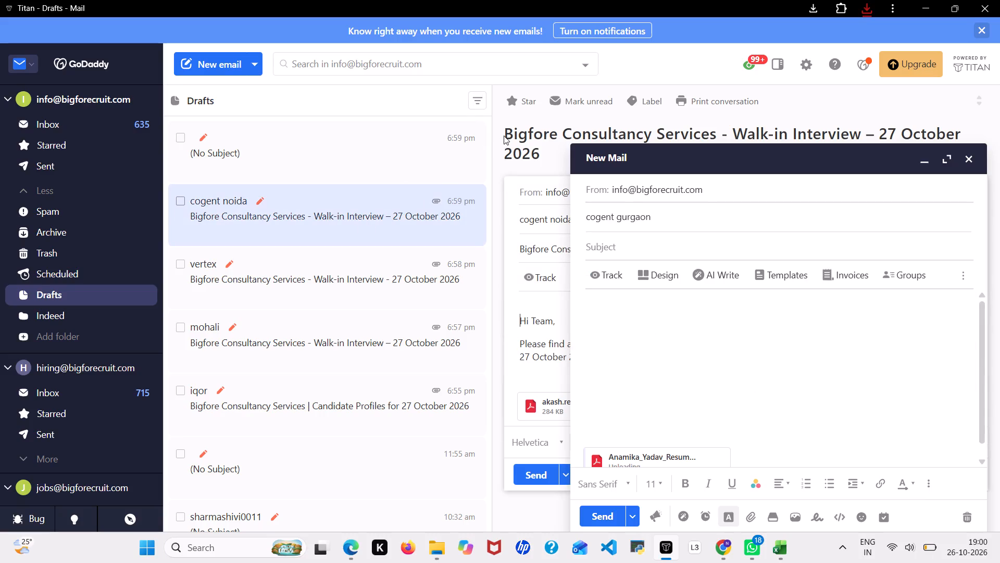
left_click_drag(505, 134, 543, 156)
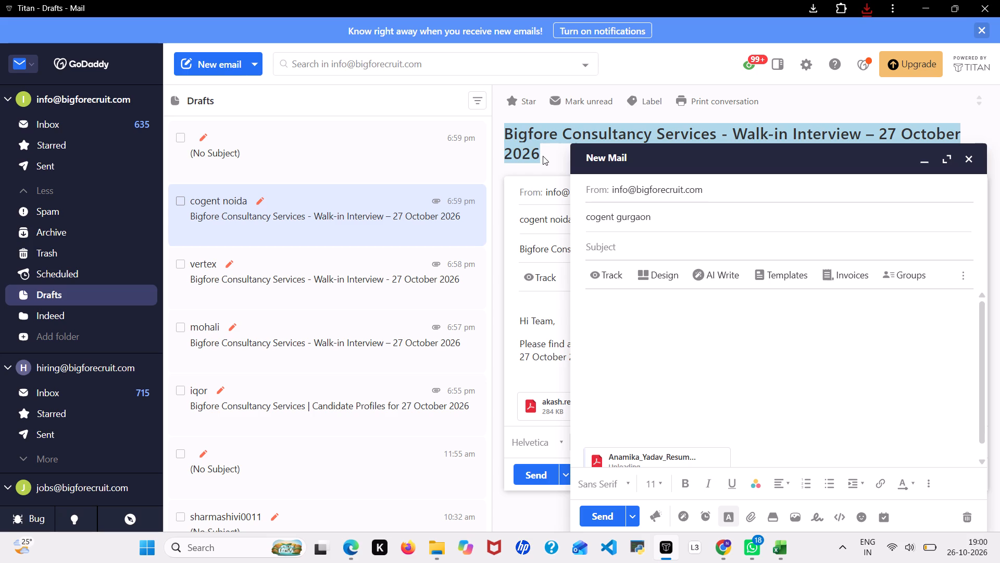
key("ctrl+c")
left_click(643, 240)
key("ctrl+v")
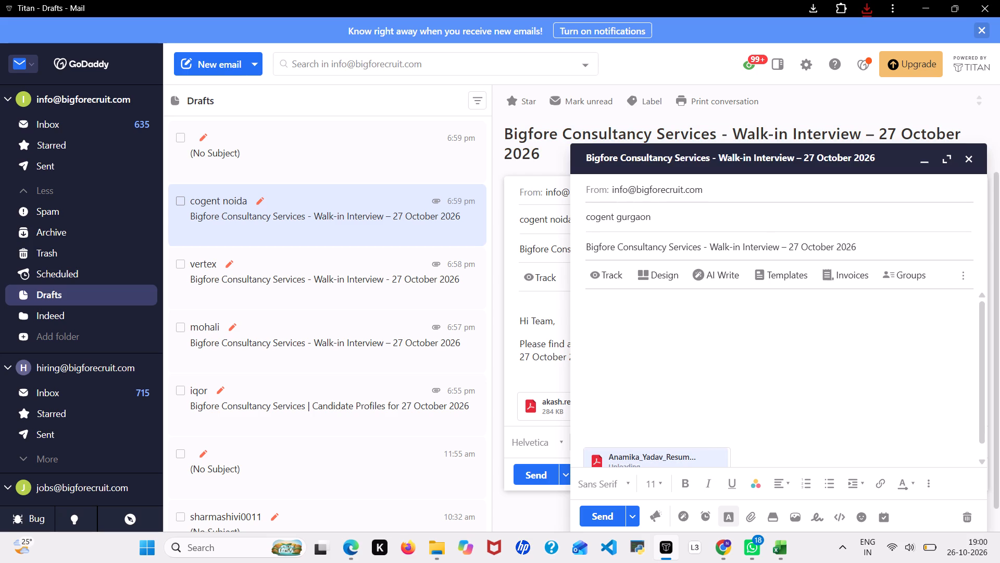
Copy the "Hi Team" message about the attached CVs and candidate tracker from the cogent noida draft into the cogent gurgaon mail's body.
left_click_drag(519, 322, 599, 359)
key("ctrl+c")
left_click(599, 359)
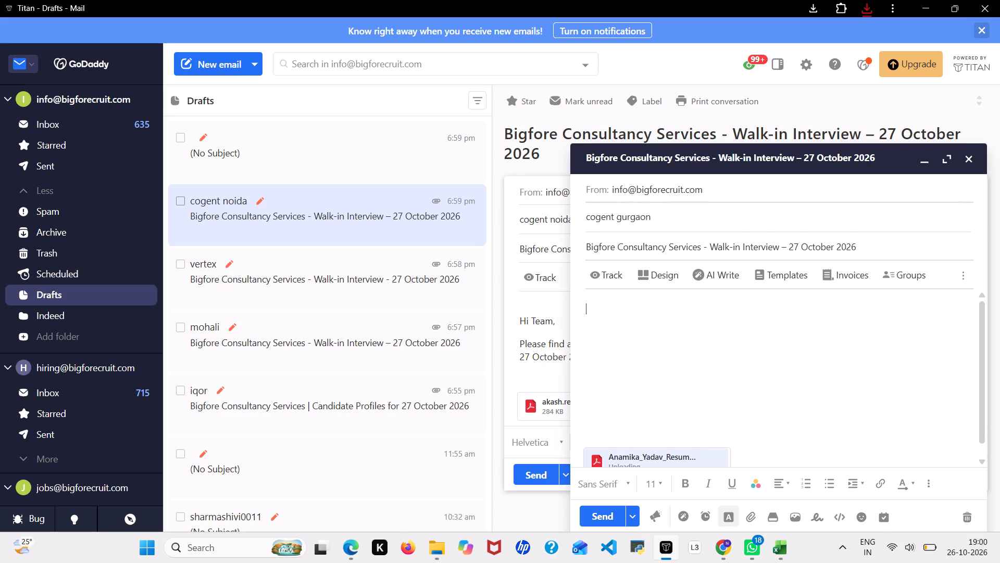
key("ctrl+v")
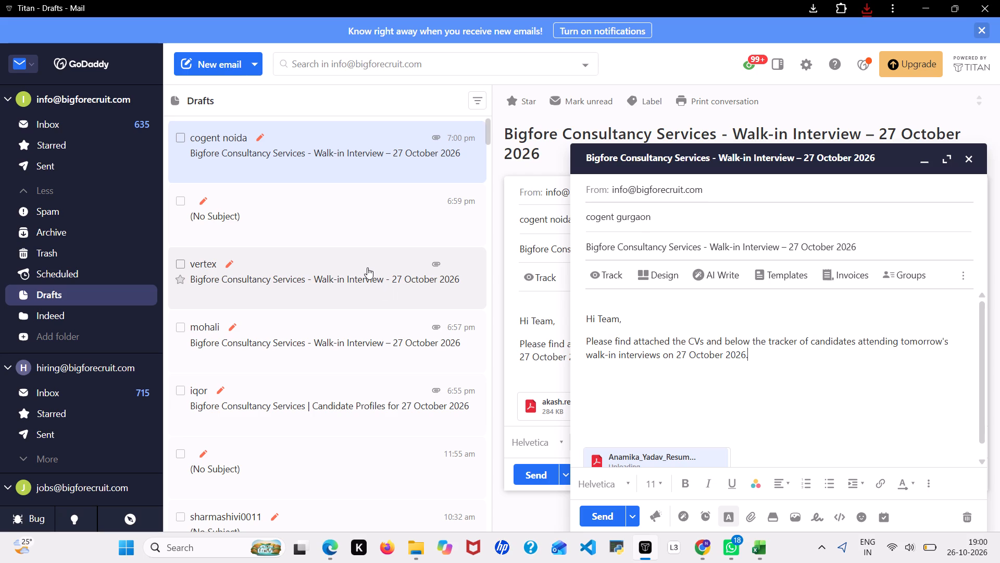
Select the cogent gurgaon entry among the drafts and close its separate compose window, keeping the mail as a draft.
left_click(350, 235)
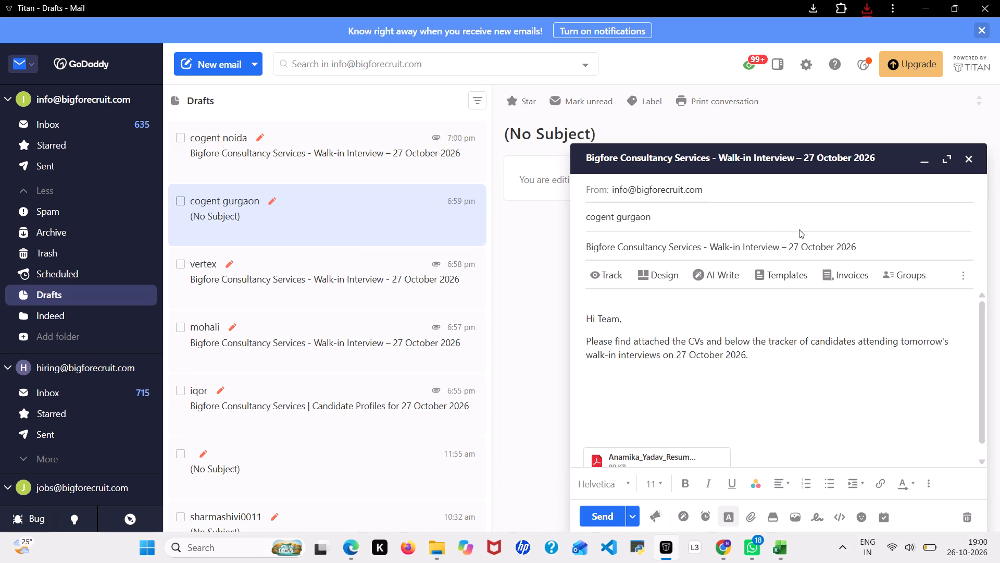
left_click(978, 157)
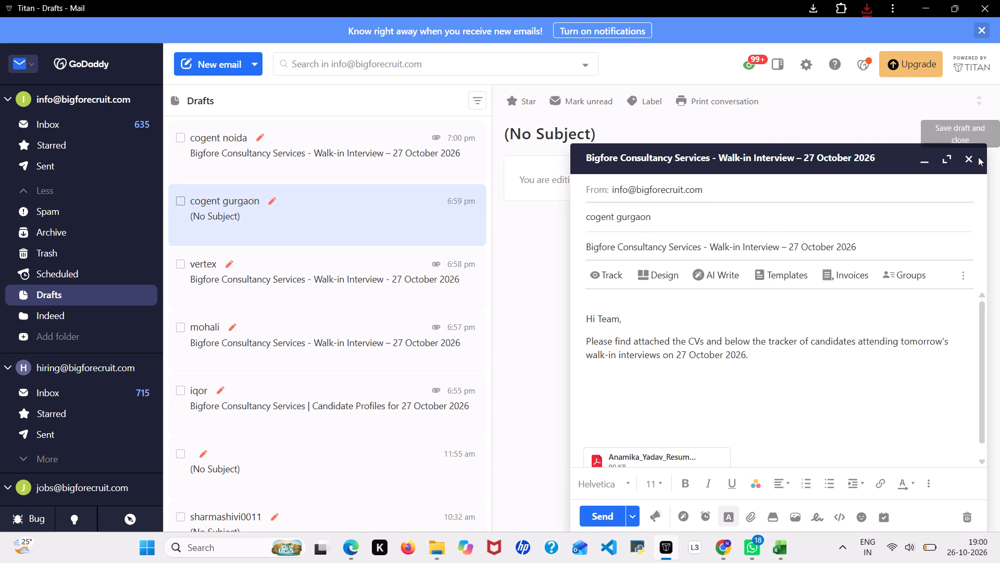
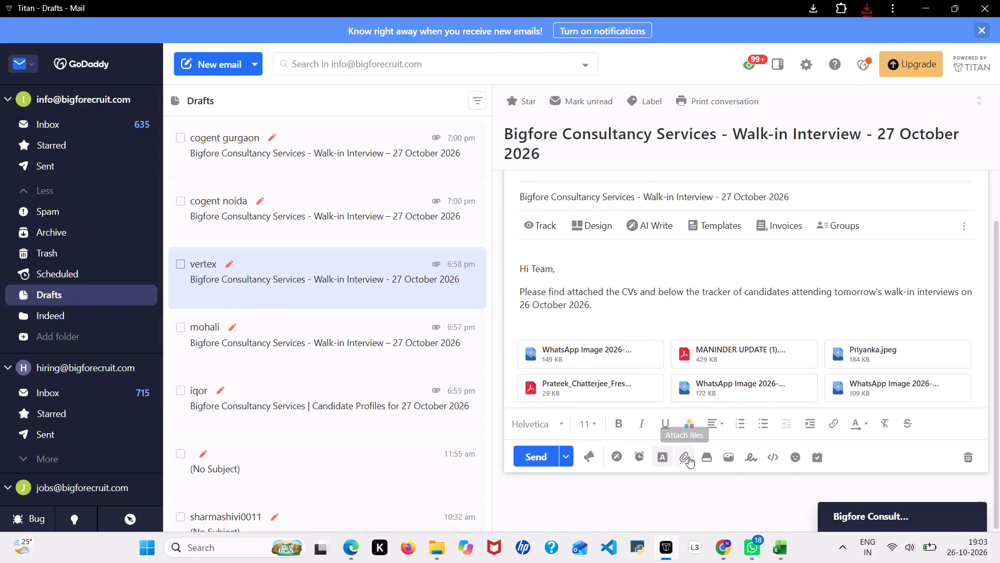
Attach the resume PDF "Sanjana _20261019_095453_0000 (1)" from the Downloads folder to the vertex draft.
left_click(687, 458)
left_click(677, 374)
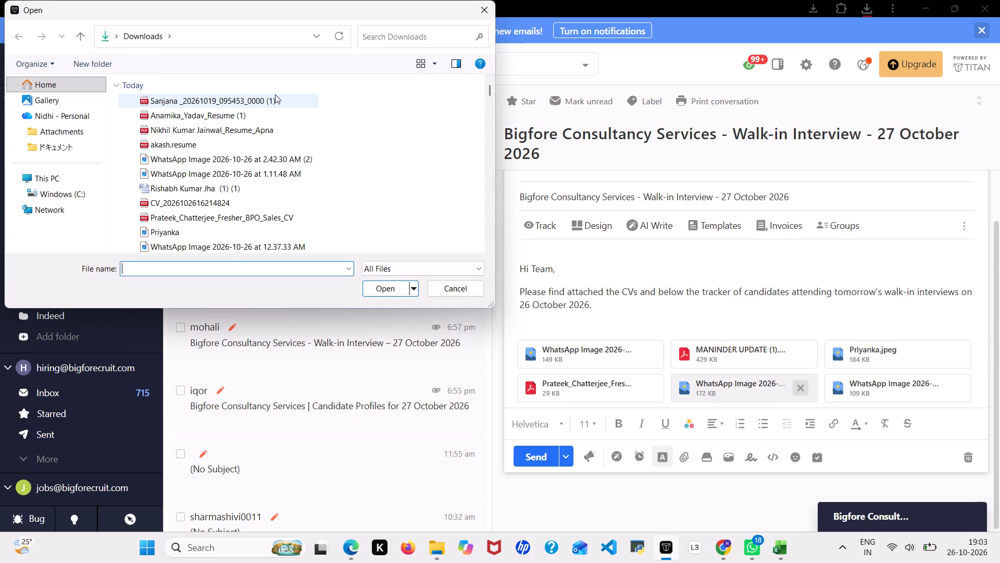
left_click(273, 94)
left_click(372, 285)
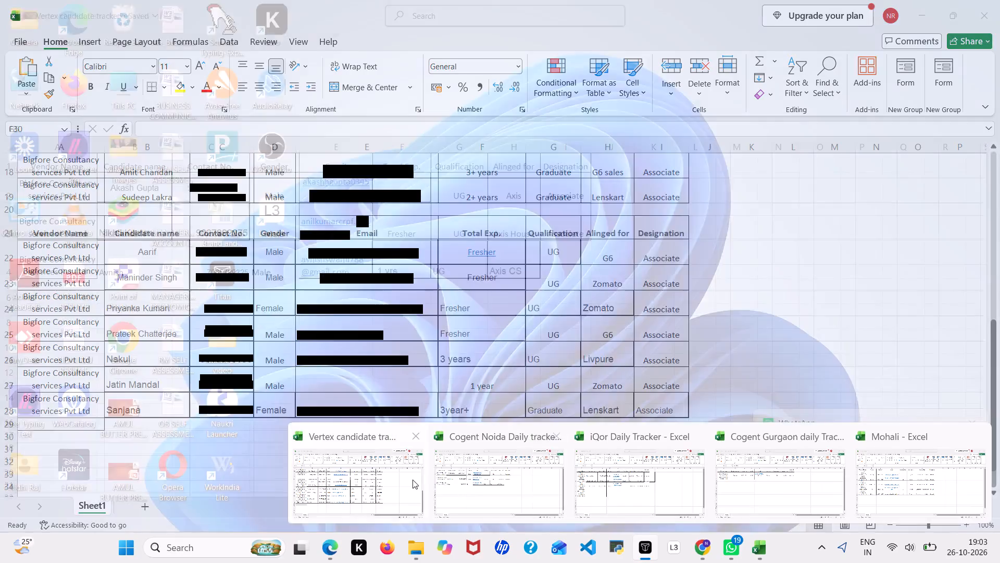
In the Vertex candidate tracker workbook, format the last table, A21:I28, in Calibri 11, centred, with borders around all cells.
left_click(413, 480)
left_click_drag(662, 407, 561, 382)
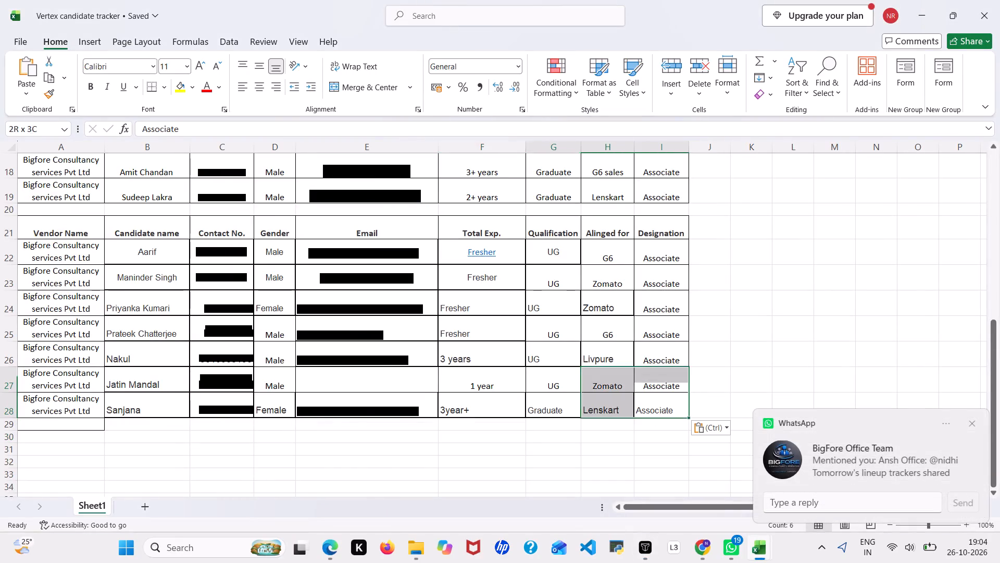
left_click_drag(561, 382, 46, 230)
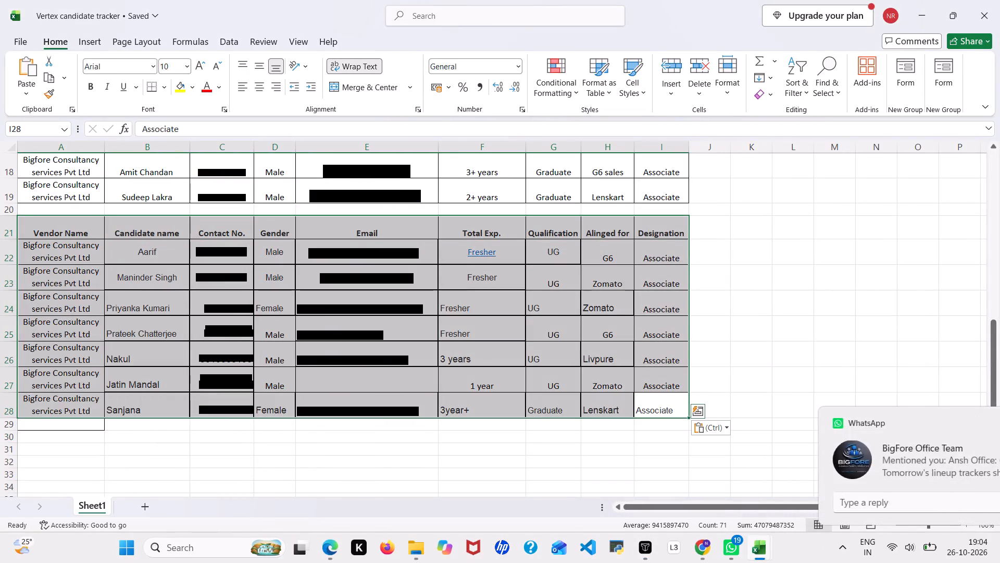
left_click(151, 69)
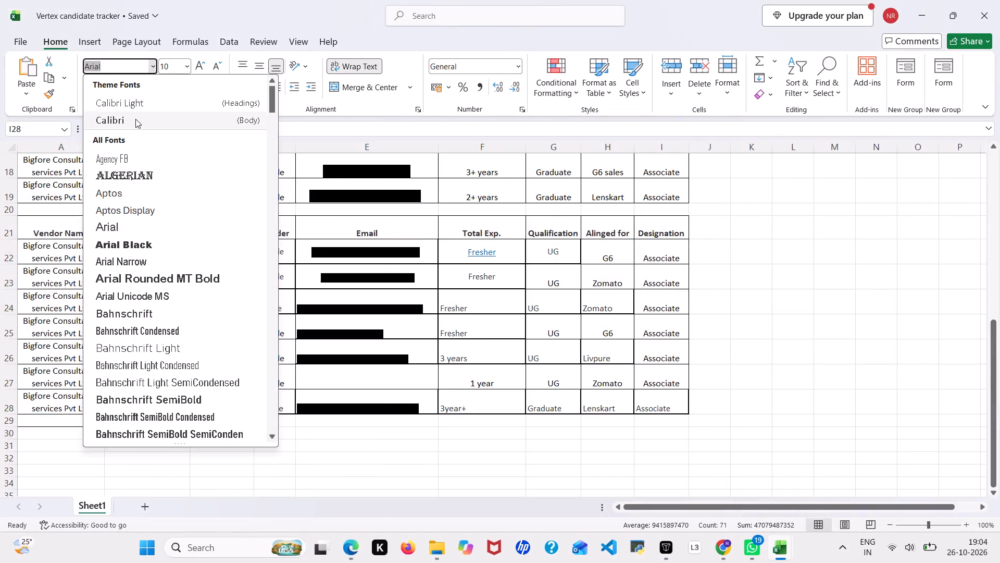
left_click(135, 119)
left_click(185, 65)
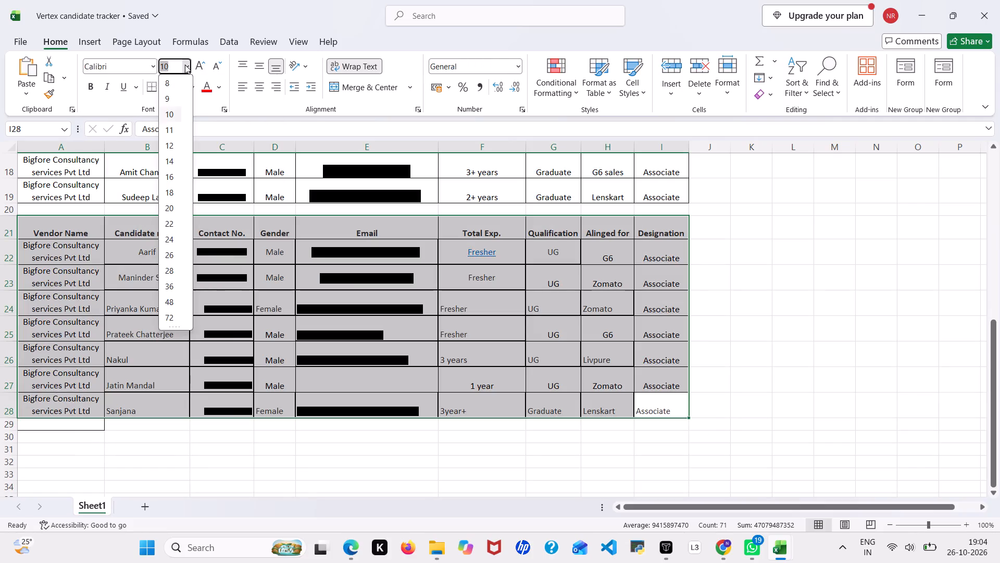
left_click(174, 128)
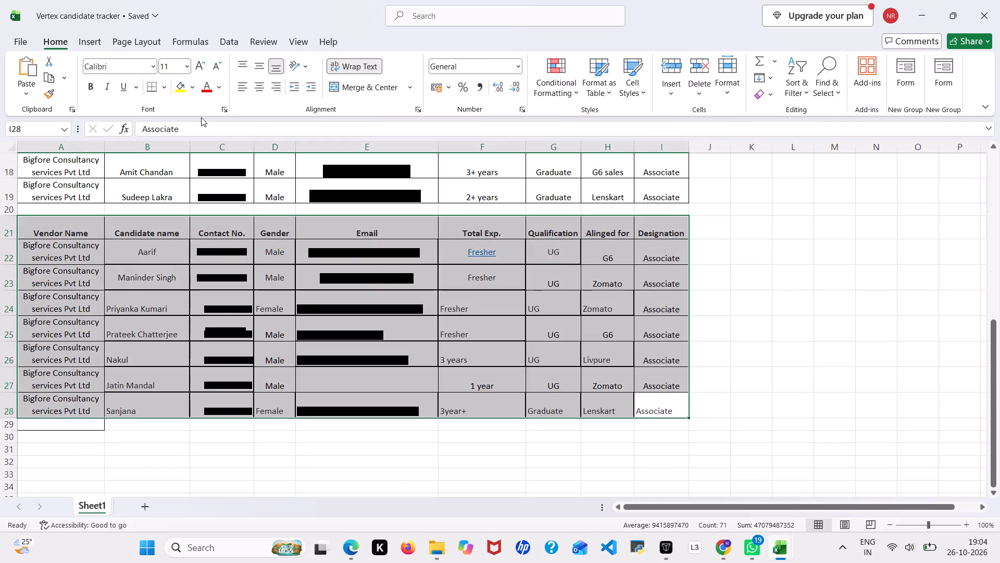
left_click(259, 85)
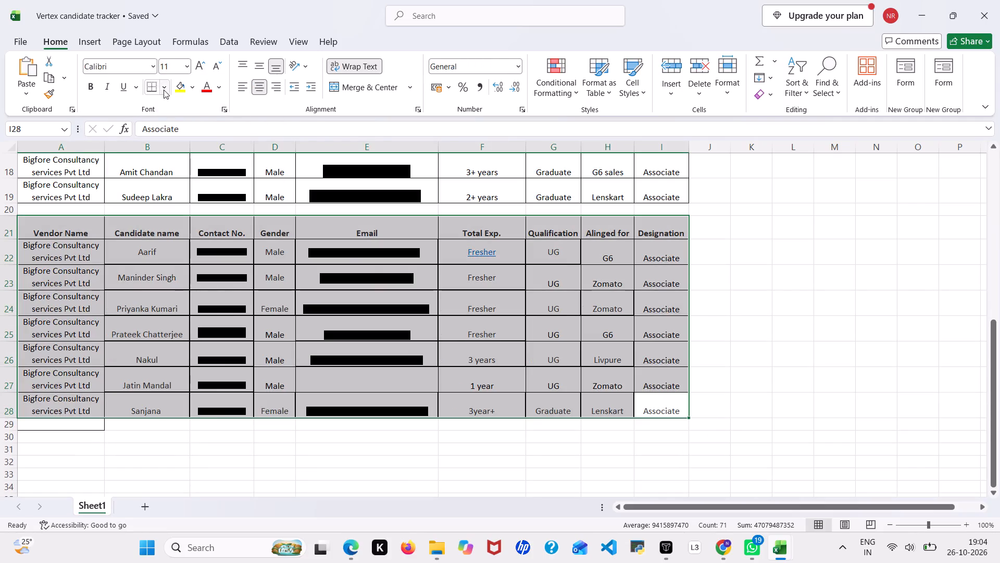
left_click(164, 90)
left_click(189, 221)
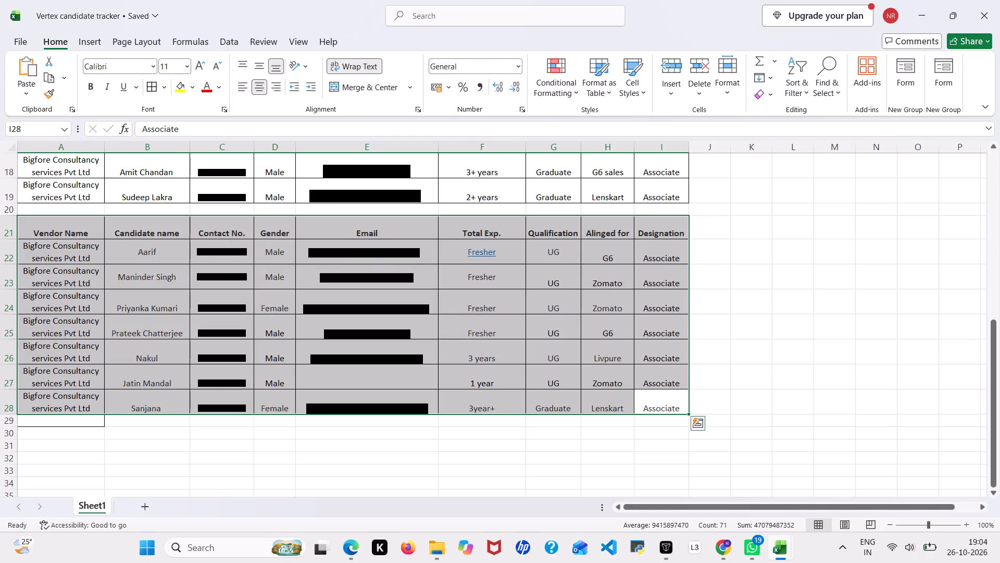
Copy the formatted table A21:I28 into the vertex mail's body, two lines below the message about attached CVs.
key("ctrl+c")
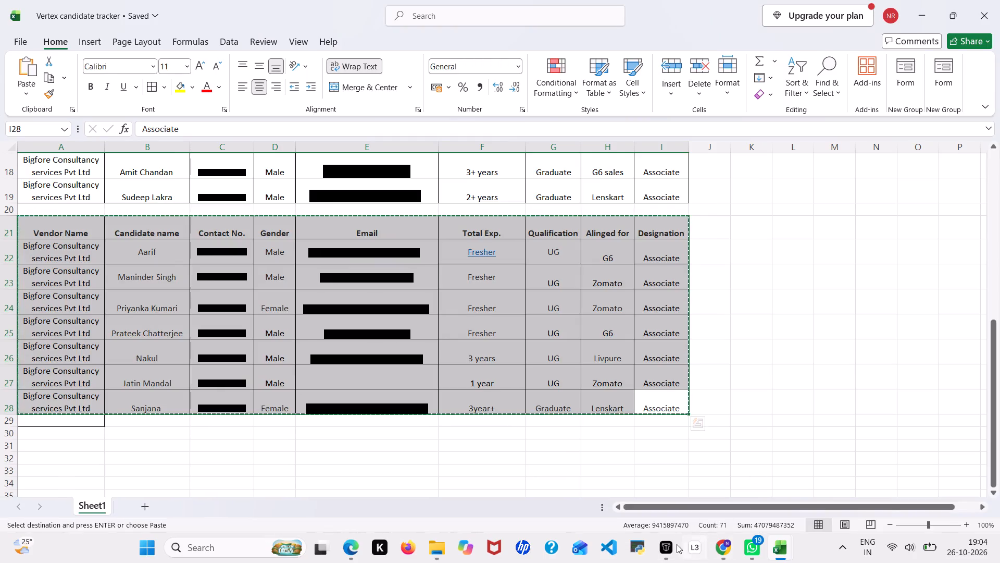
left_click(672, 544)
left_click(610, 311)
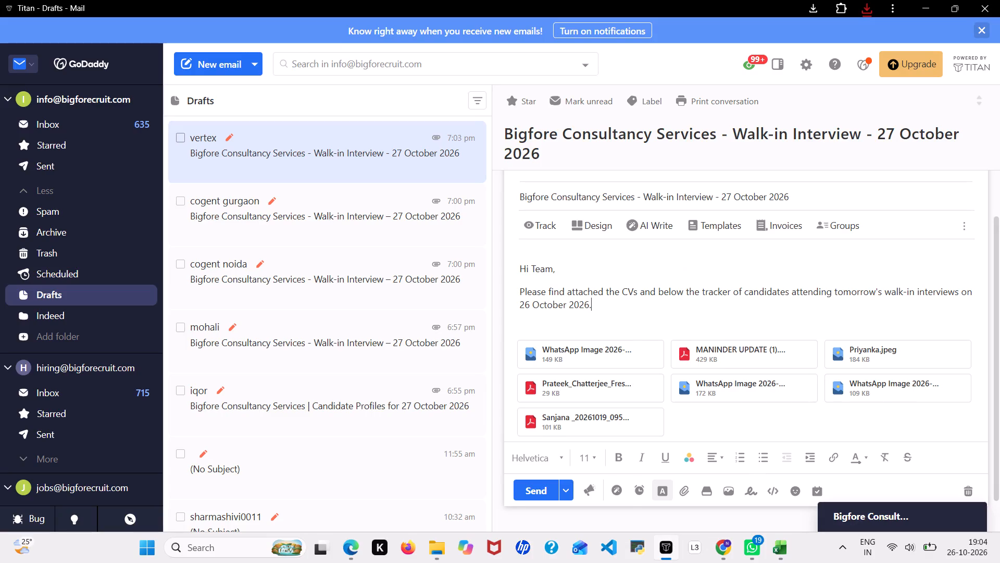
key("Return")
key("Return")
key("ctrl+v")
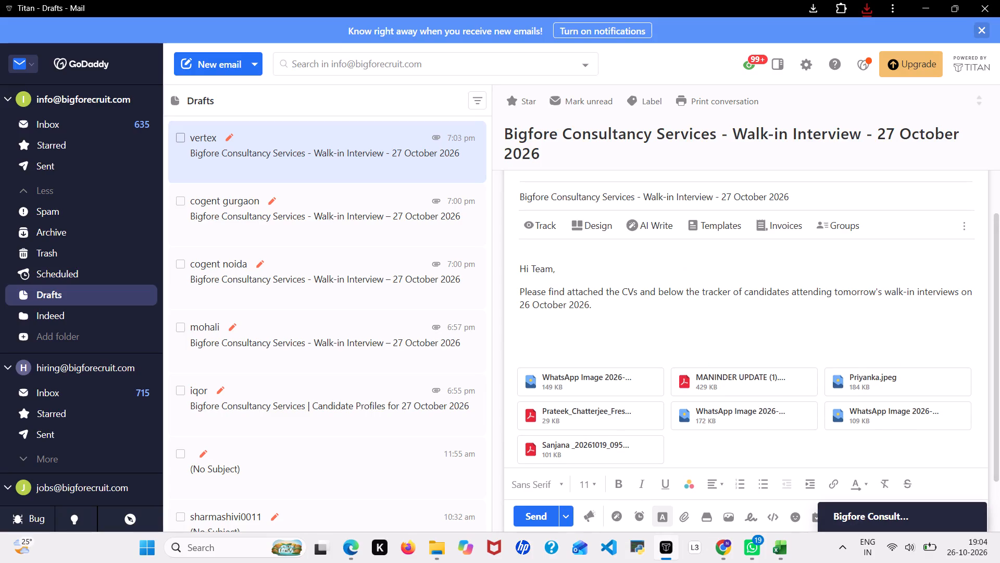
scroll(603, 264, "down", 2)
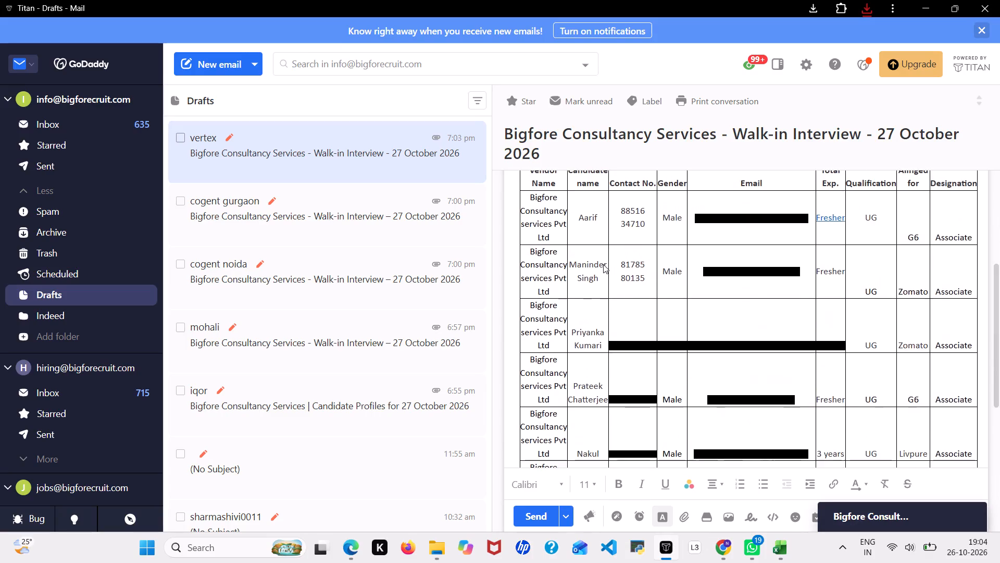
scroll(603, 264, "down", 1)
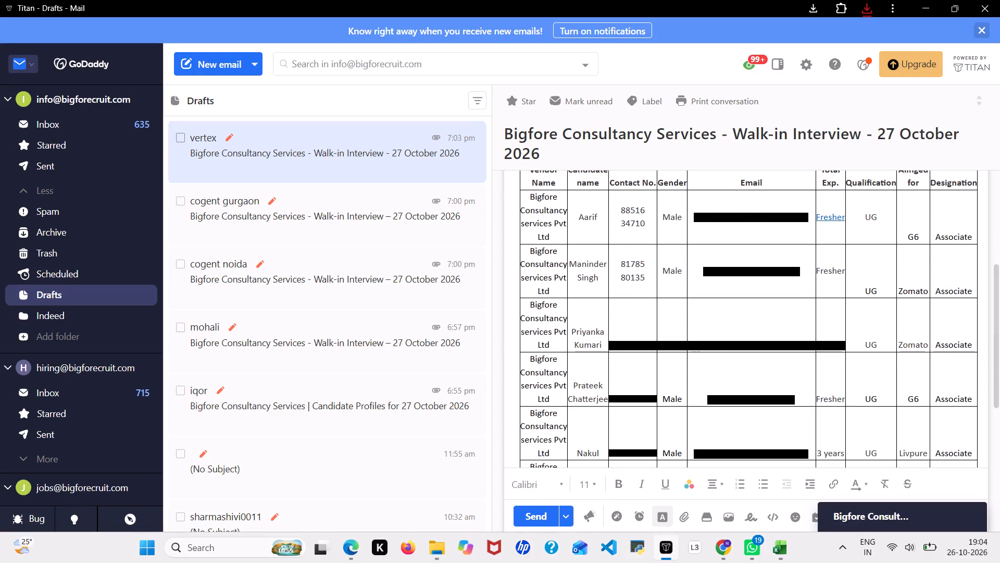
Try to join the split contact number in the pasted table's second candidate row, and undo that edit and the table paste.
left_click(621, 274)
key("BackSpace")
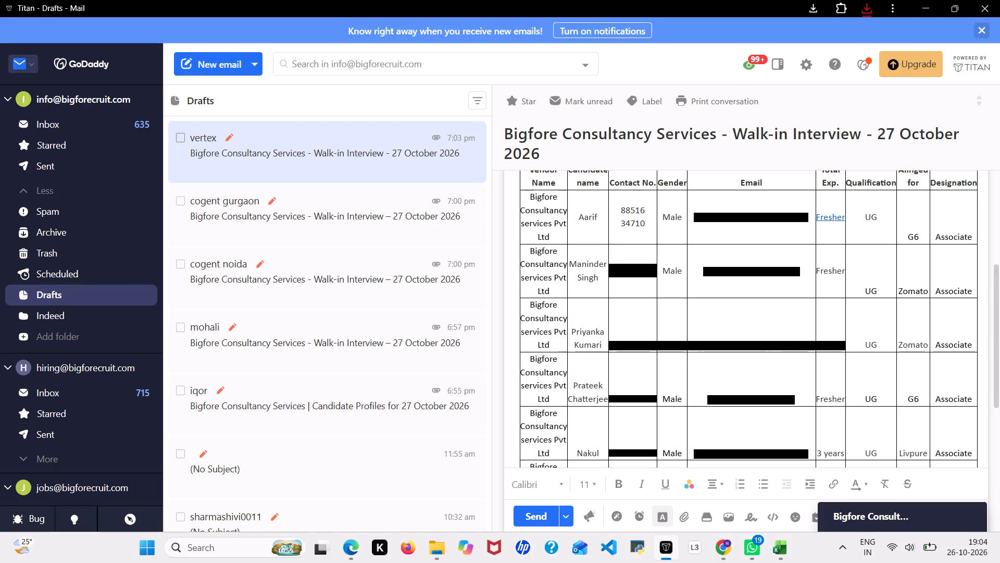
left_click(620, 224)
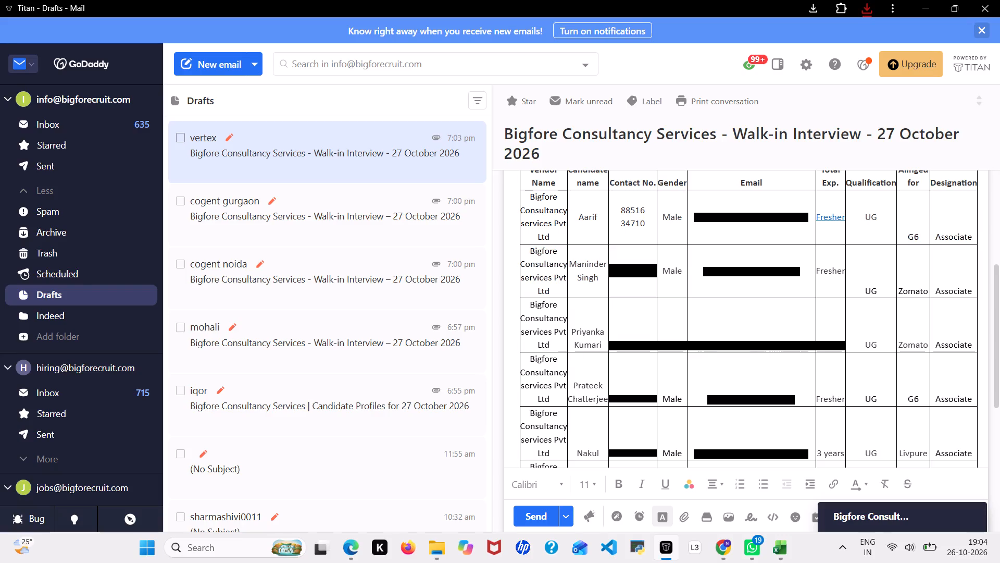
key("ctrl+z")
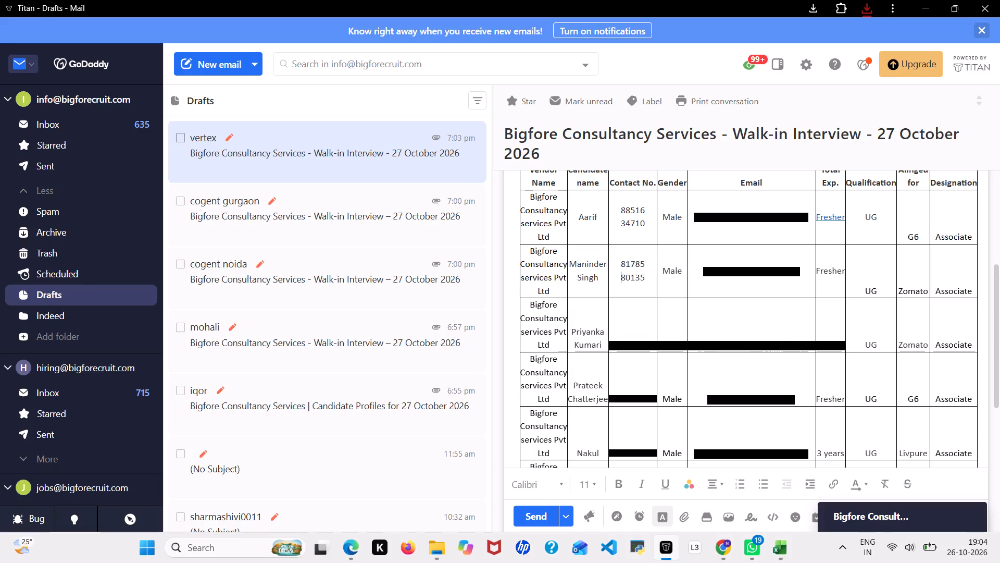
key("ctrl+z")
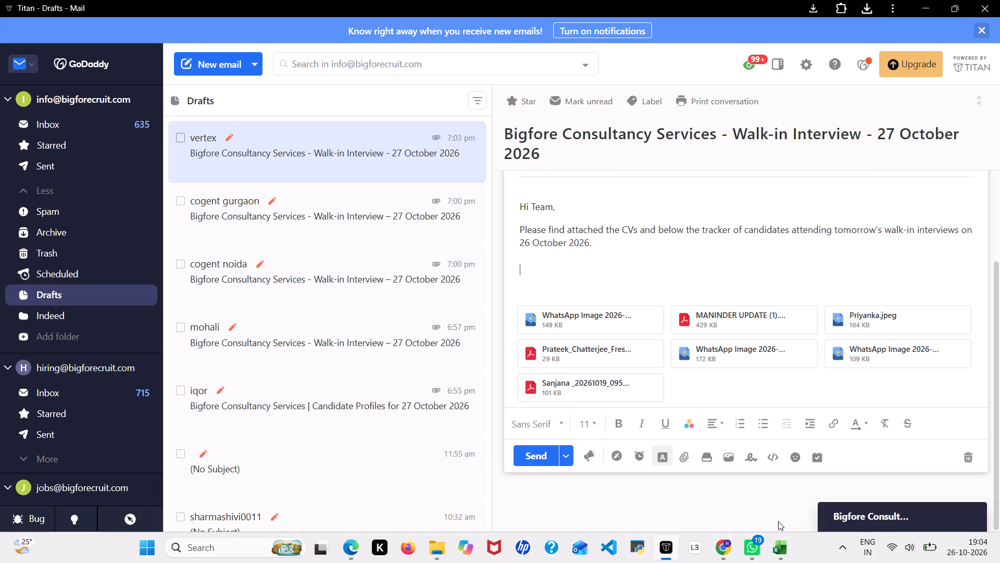
Switch back to the Vertex candidate tracker workbook.
left_click(370, 447)
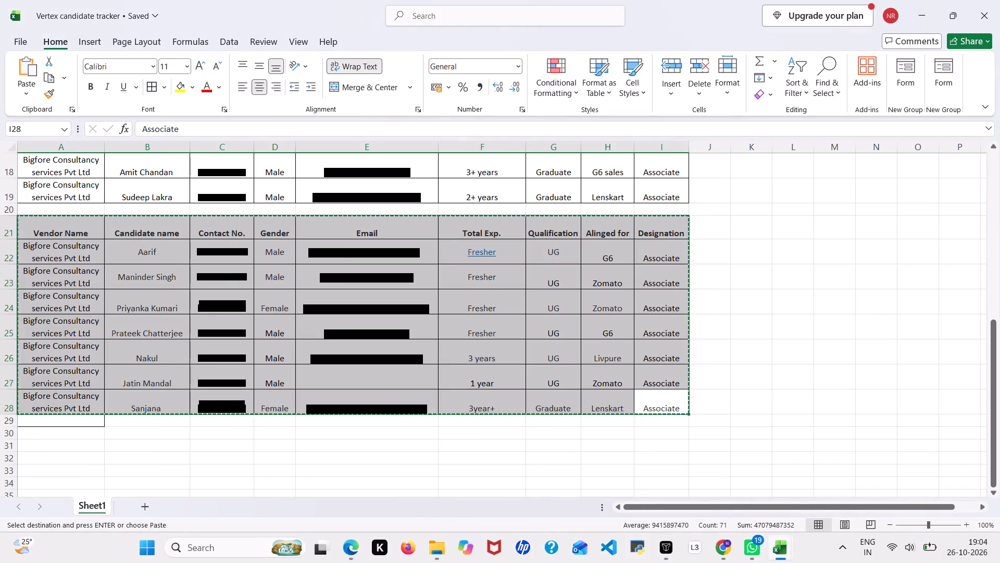
Remove the space inside the contact numbers in cells C23 and C22 so each reads as one continuous number.
left_click(252, 438)
double_click(228, 283)
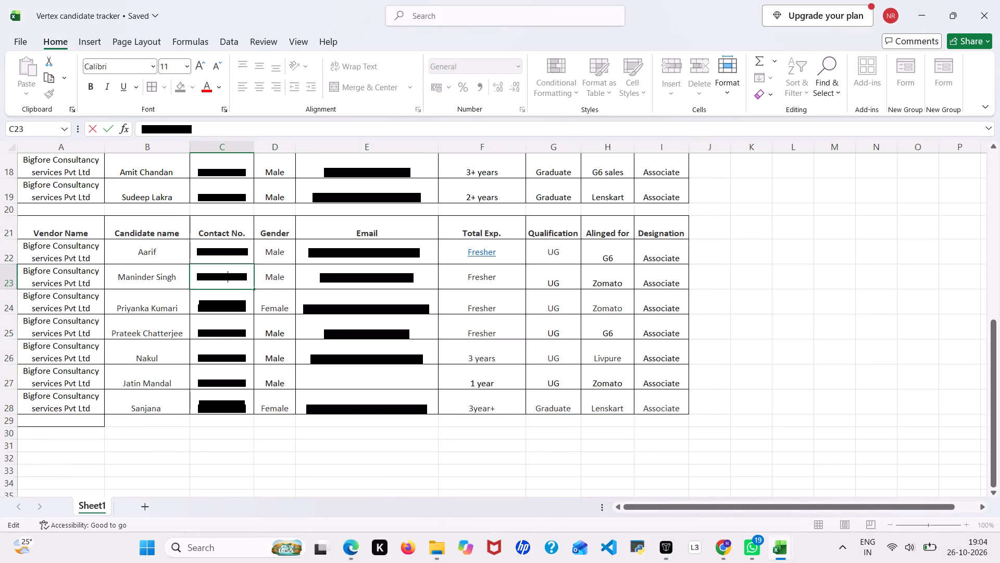
left_click(222, 278)
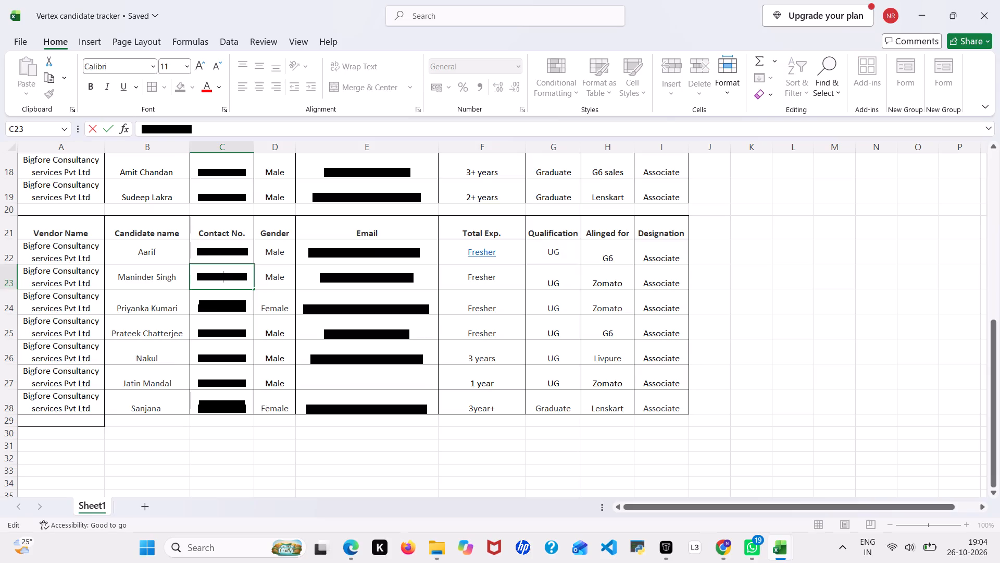
key("BackSpace")
double_click(223, 254)
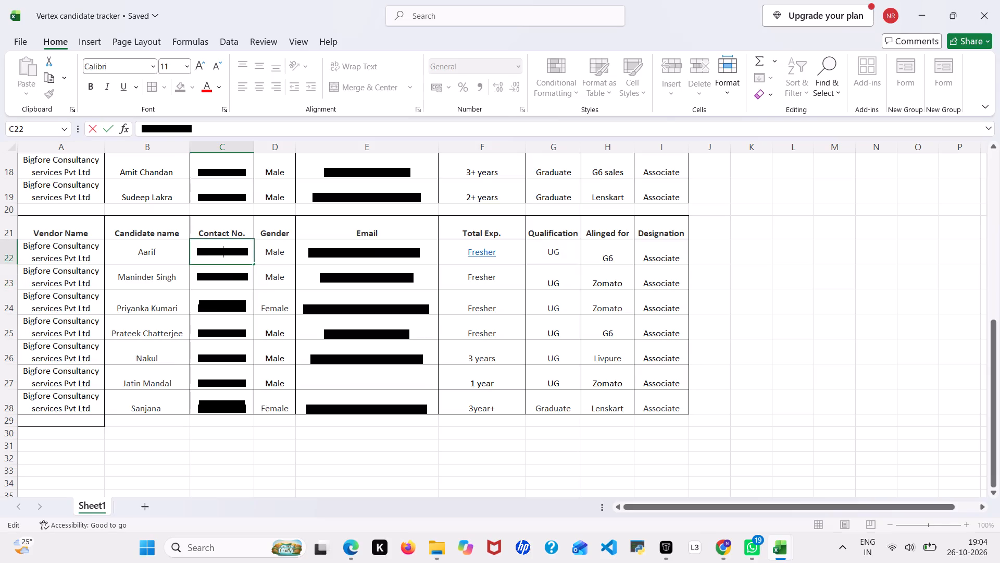
key("BackSpace")
Reapply centre alignment to table A21:I28 and copy it into the vertex mail's body, below the message about attached CVs.
left_click_drag(671, 403, 80, 231)
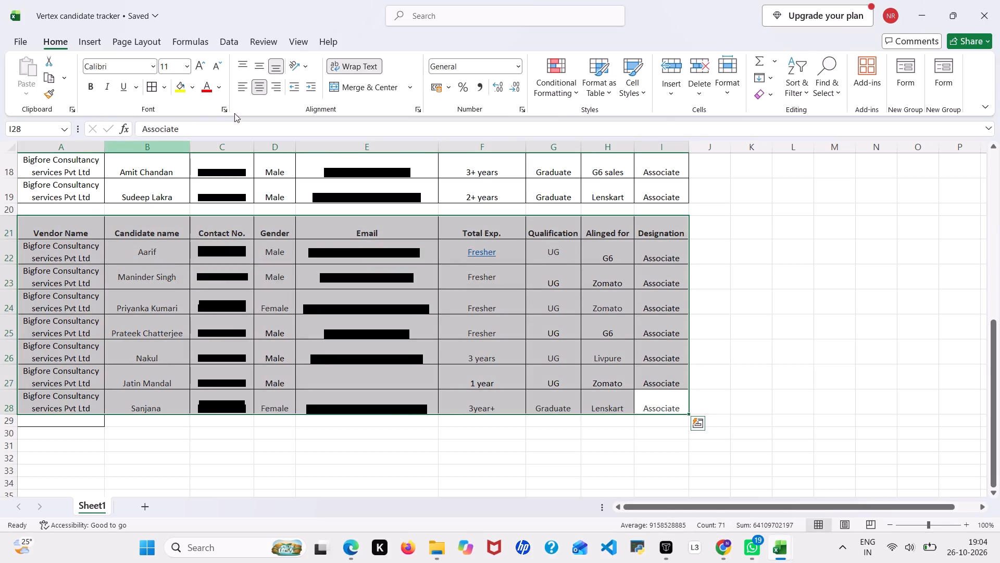
left_click(254, 87)
left_click(254, 87)
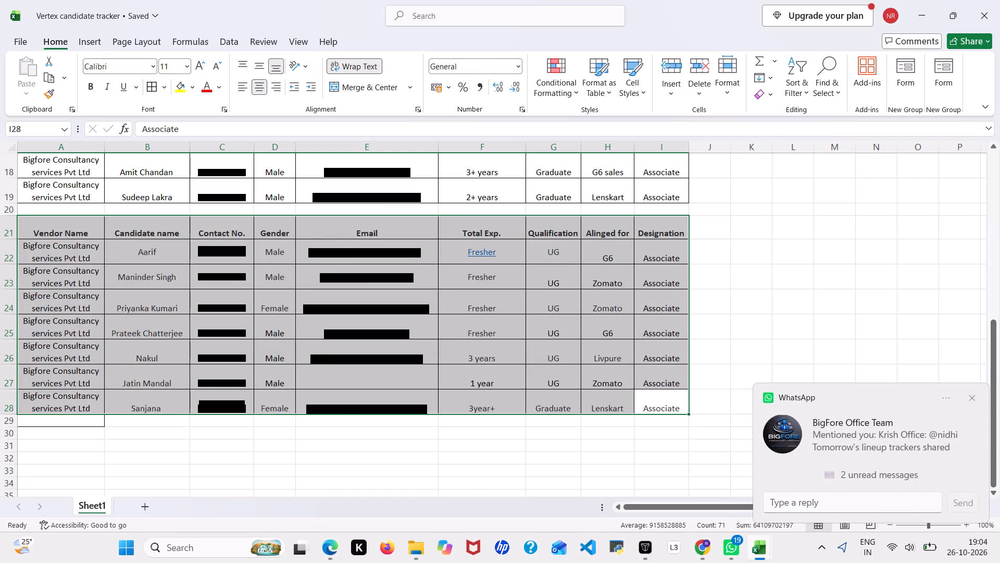
key("ctrl+c")
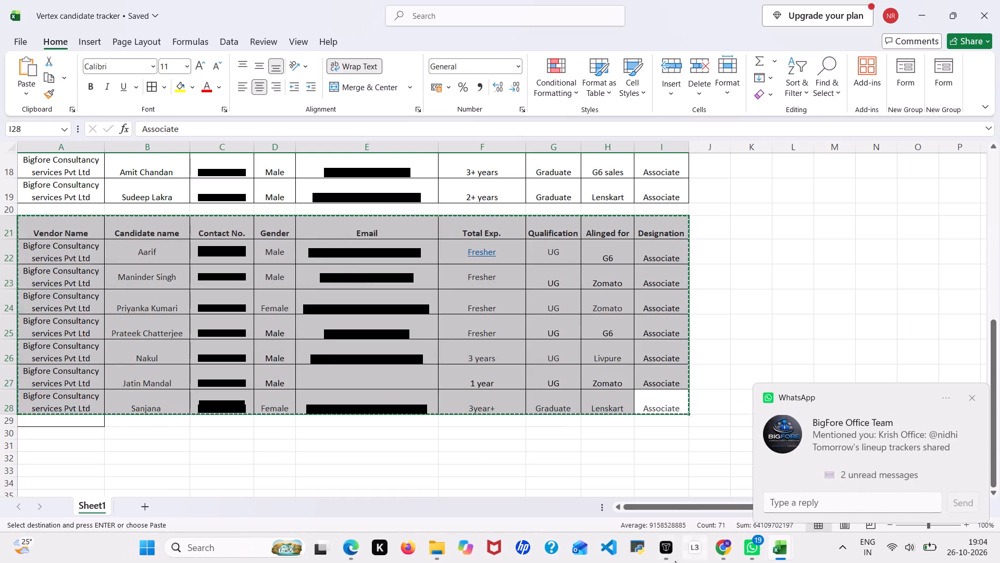
left_click(670, 559)
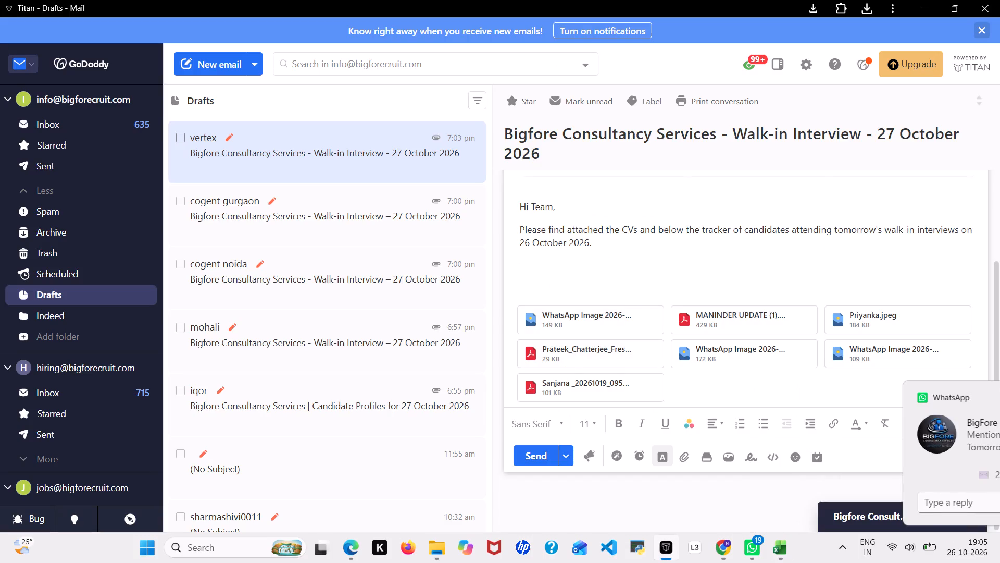
key("ctrl+v")
Add blank lines below the pasted candidate table in the vertex mail, after its last row.
scroll(614, 331, "down", 1)
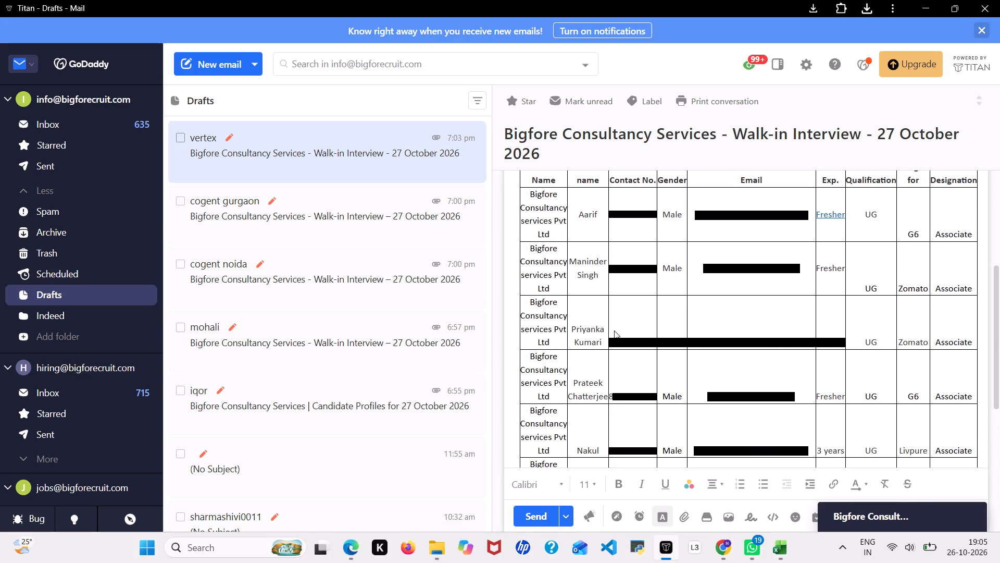
scroll(614, 331, "down", 1)
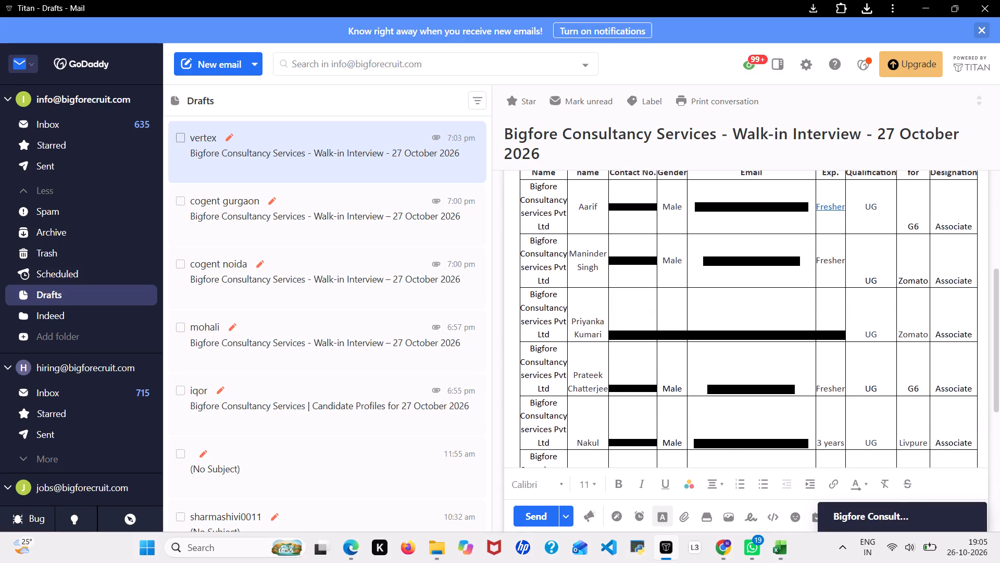
scroll(586, 377, "down", 5)
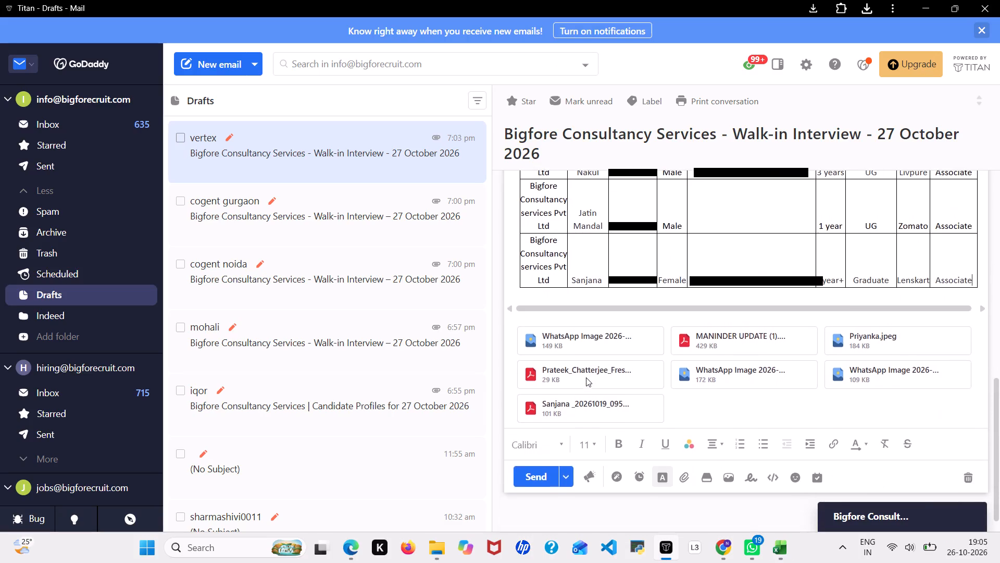
scroll(586, 377, "down", 1)
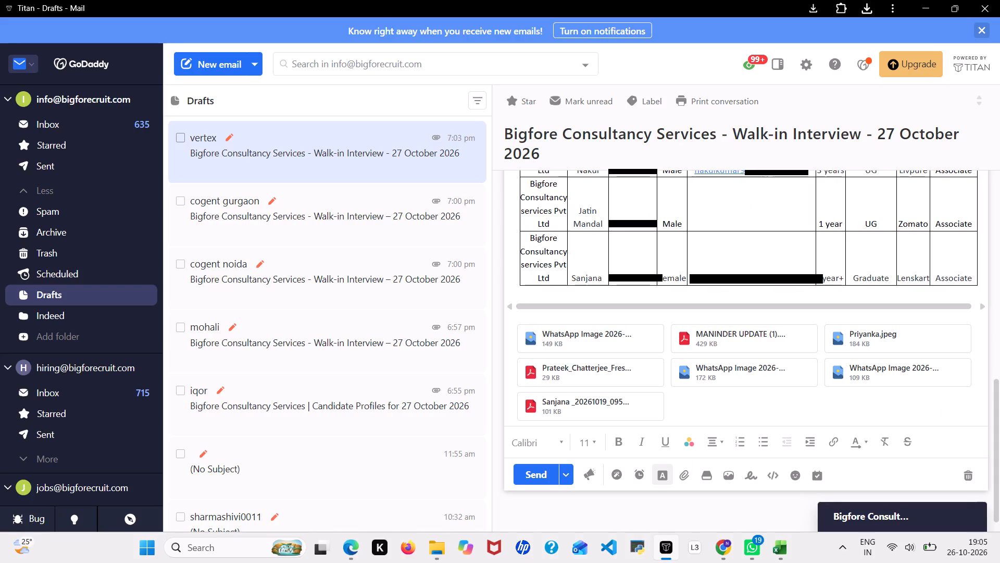
left_click(983, 279)
key("Return")
key("Return")
key("Return")
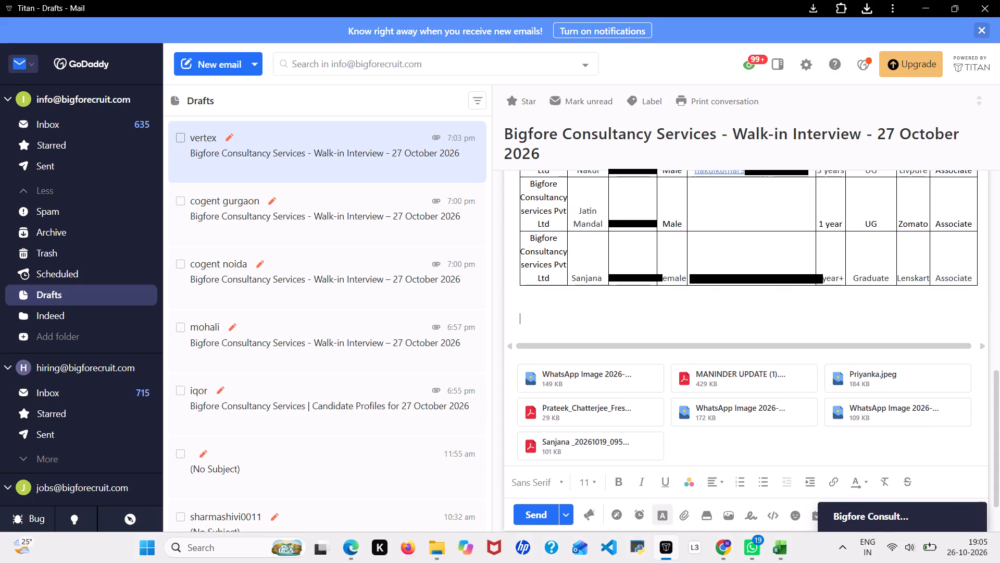
Add the sign-off "Thanks & Regards," with "Pawan" on the next line below the tracker table in the vertex mail.
type("Thanks")
key("space")
type("& Regards,")
key("Return")
type("Pawan")
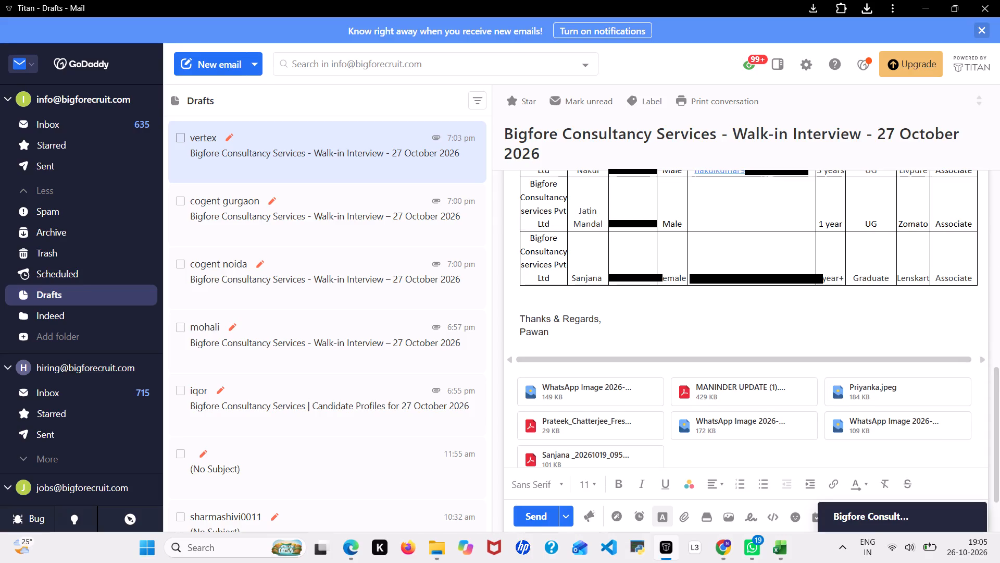
Replace the placeholder recipient vertex with five saved contacts, found by entering "va", "ta", "tar", "mee" and "man".
scroll(761, 304, "up", 4)
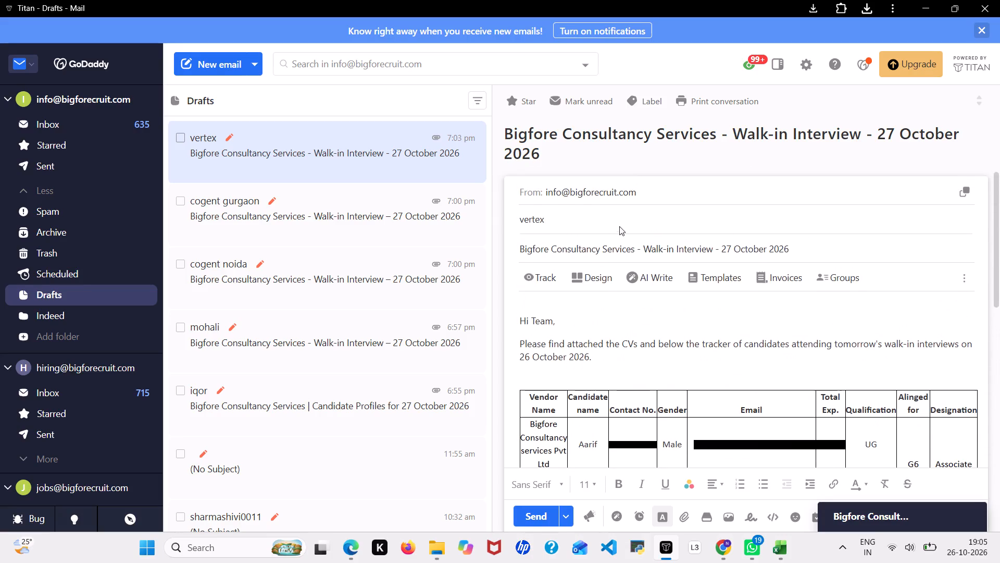
left_click(619, 226)
left_click(577, 224)
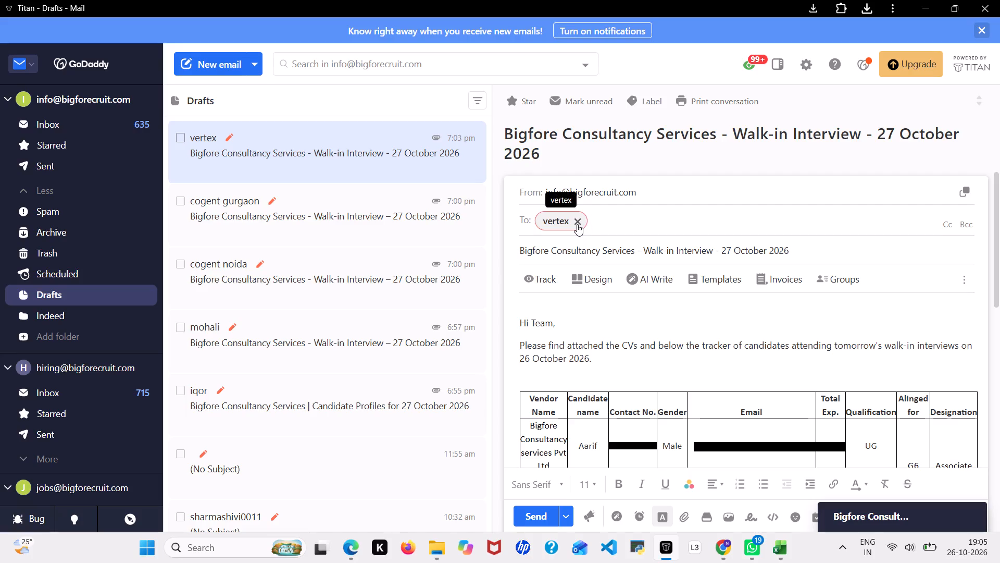
left_click(577, 224)
type("va")
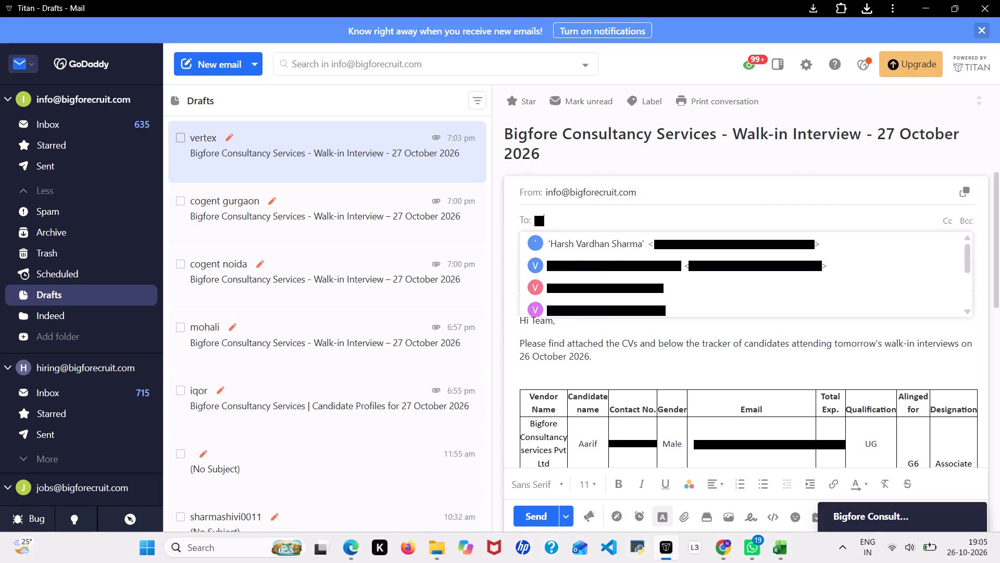
left_click(587, 260)
type("ta")
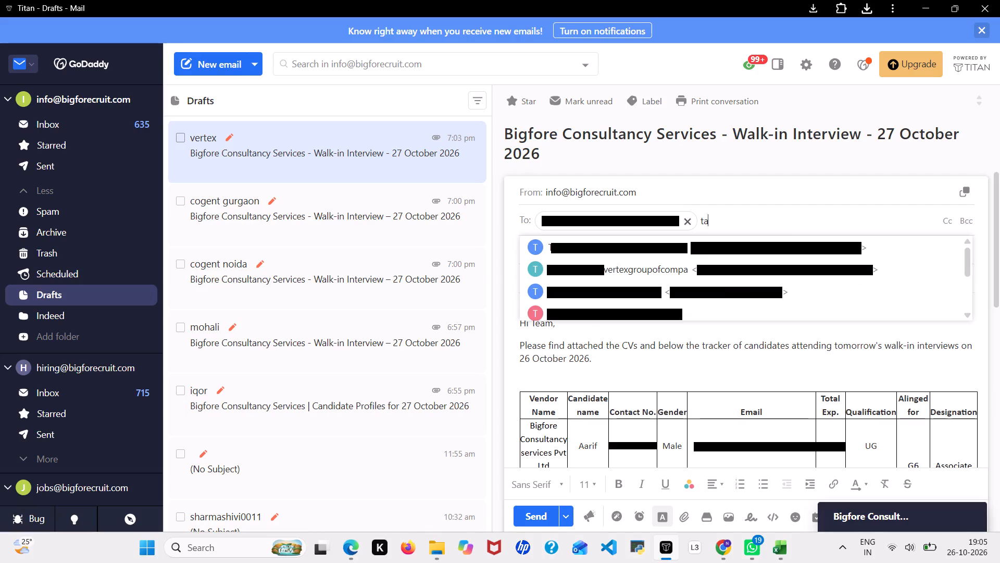
left_click(697, 243)
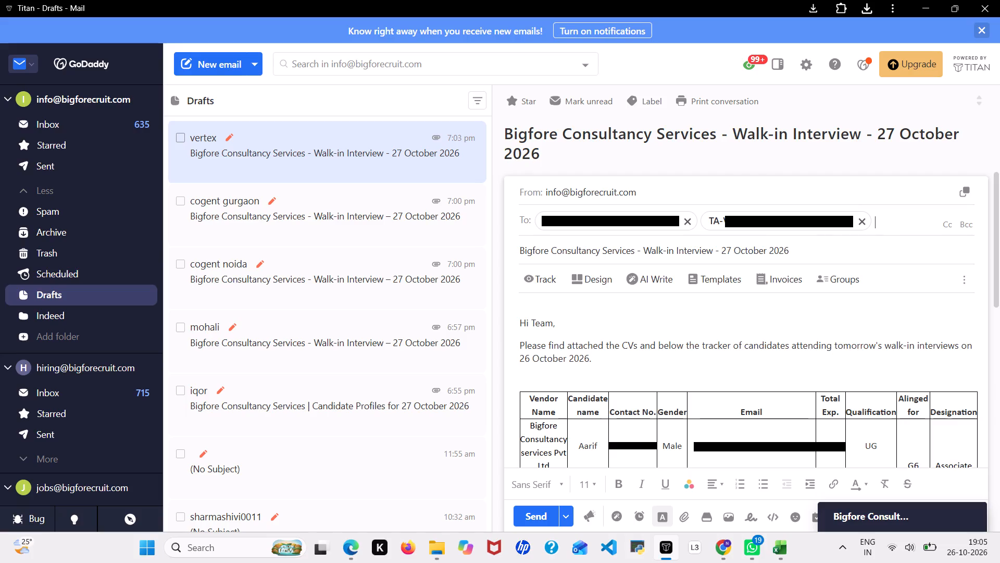
type("tar")
left_click(847, 243)
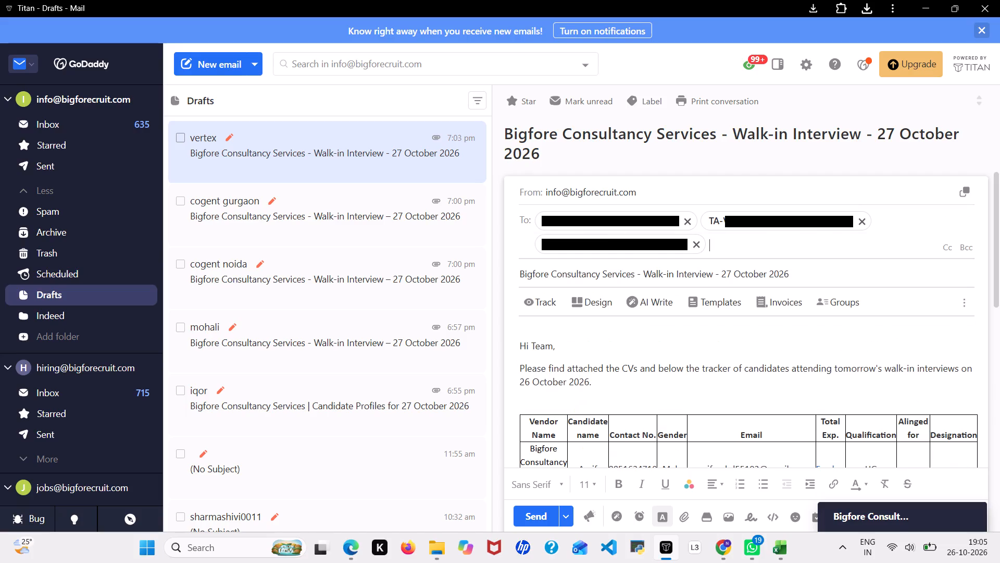
type("mee")
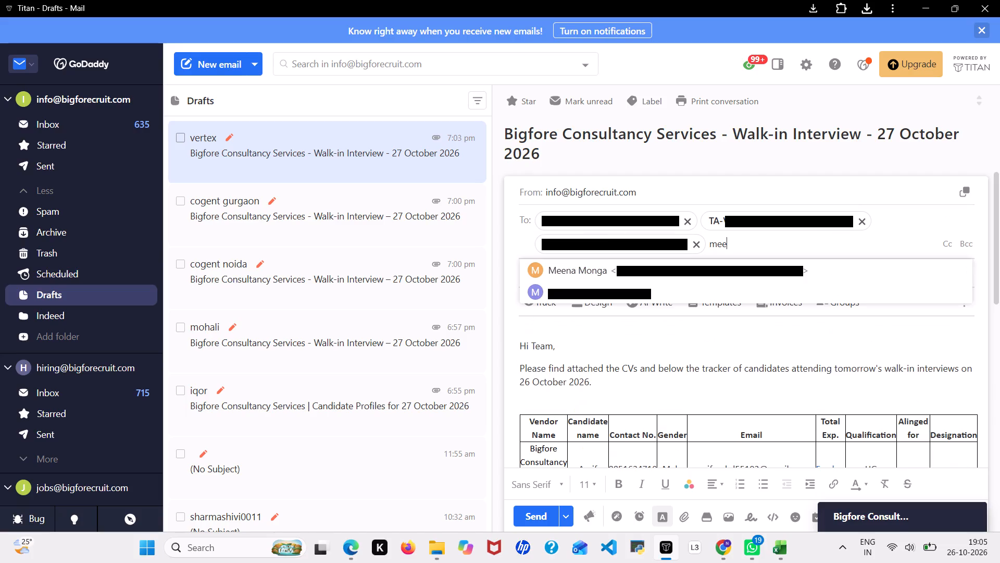
left_click(744, 264)
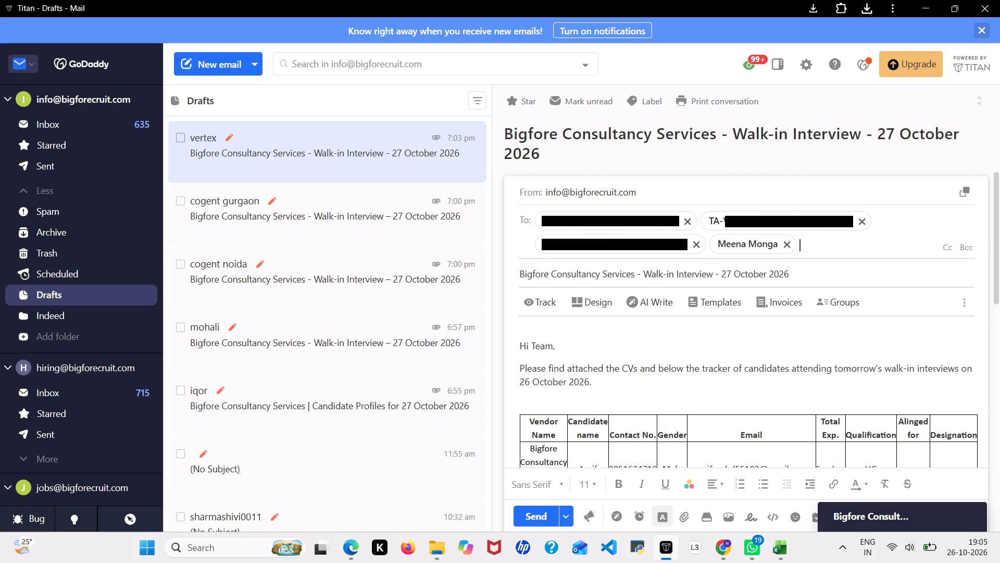
type("man")
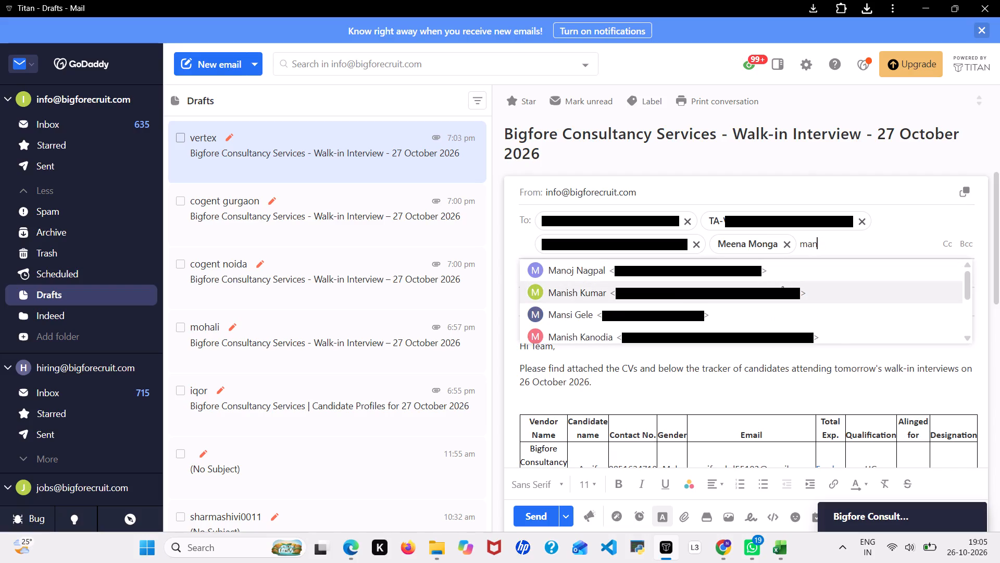
left_click(782, 286)
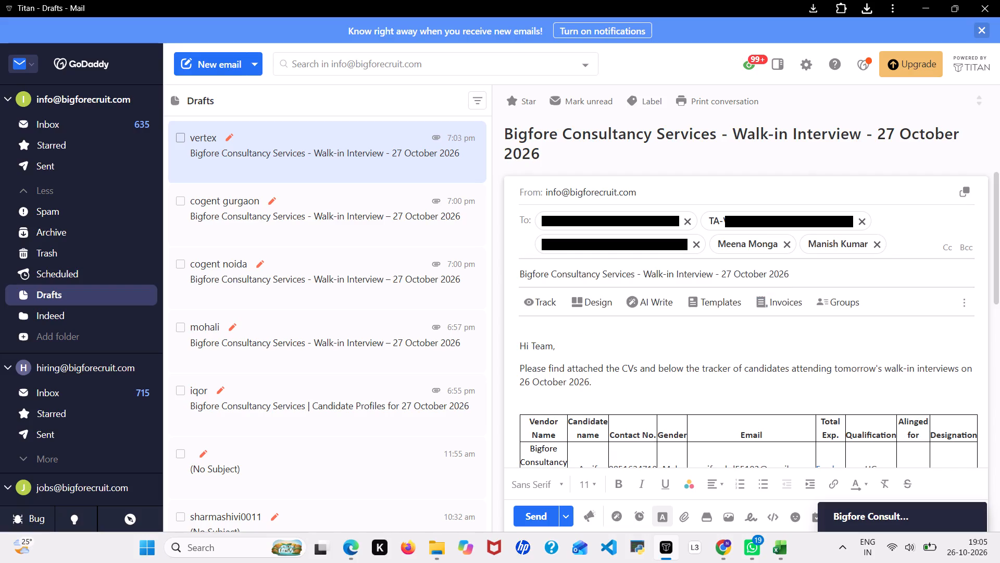
Change the interview date in the vertex mail's message to 27 October 2026.
scroll(714, 357, "down", 1)
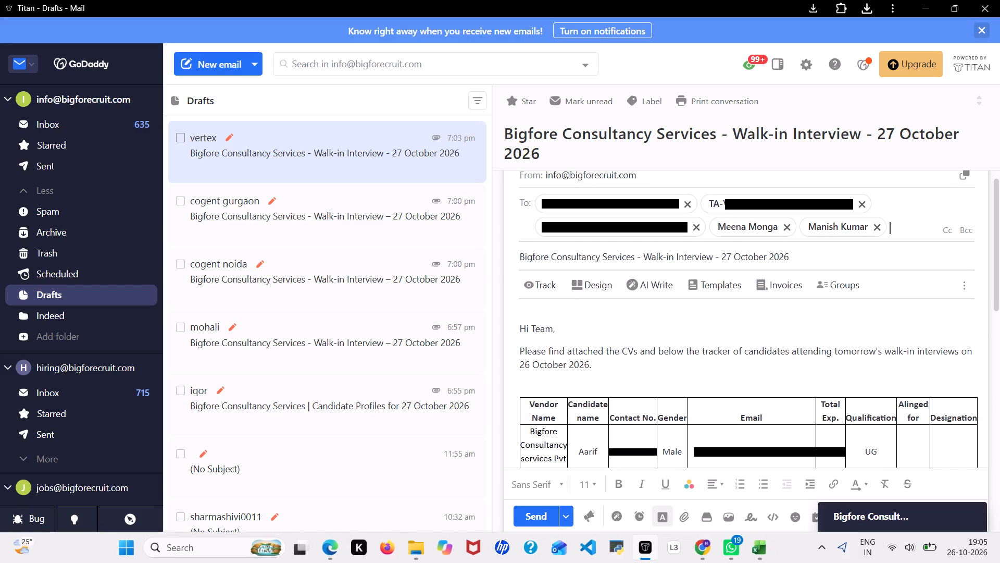
left_click(530, 364)
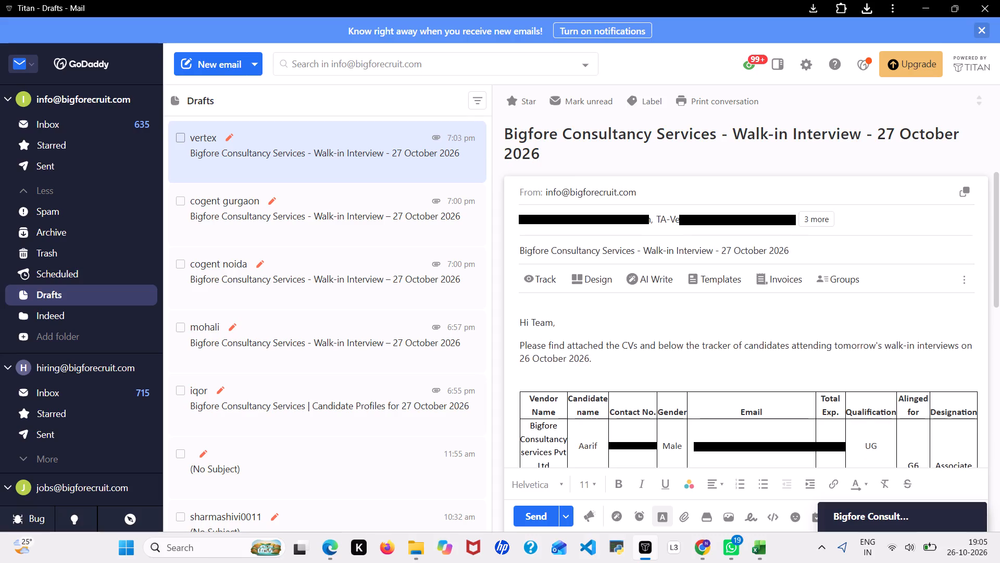
key("BackSpace")
key("7")
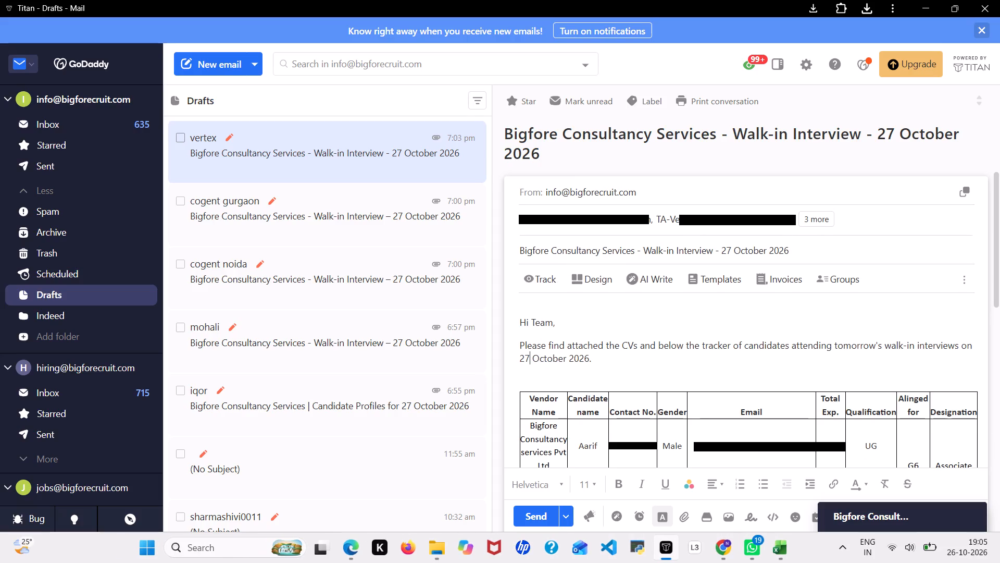
Review the vertex mail's message, tracker table, sign-off and CV attachments, and send it.
scroll(633, 357, "down", 1)
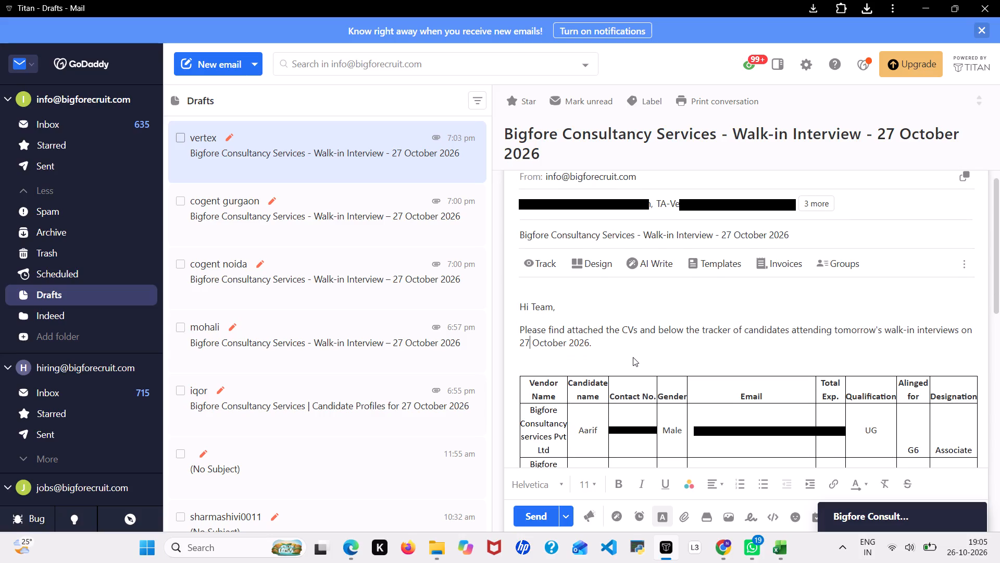
scroll(633, 357, "down", 1)
scroll(589, 347, "down", 1)
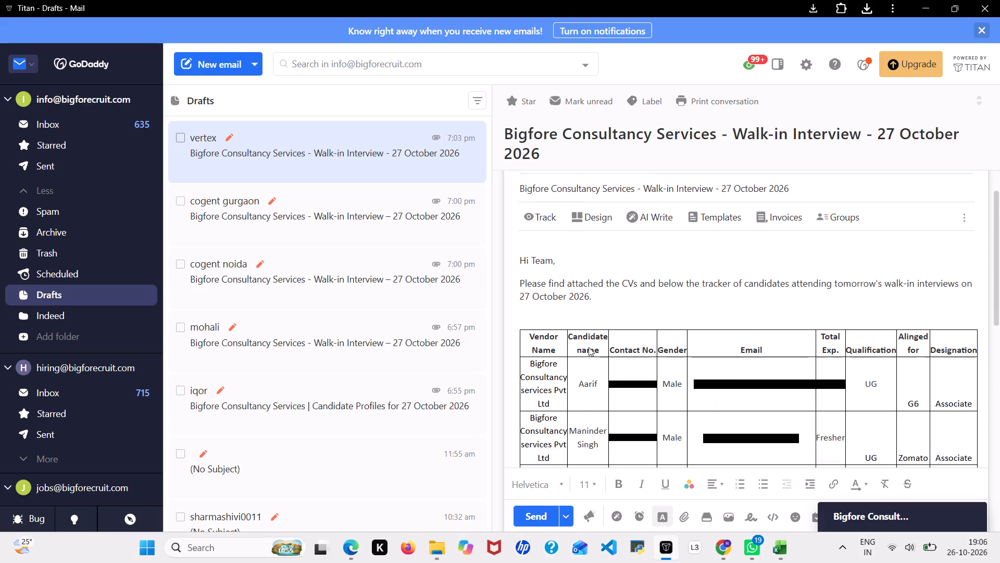
scroll(589, 347, "down", 3)
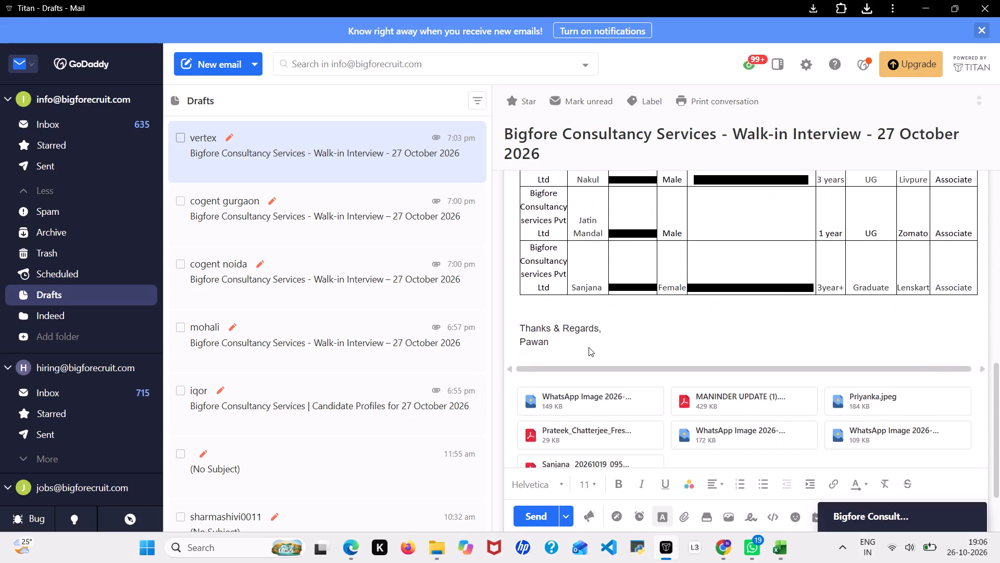
scroll(589, 347, "down", 1)
scroll(589, 347, "up", 4)
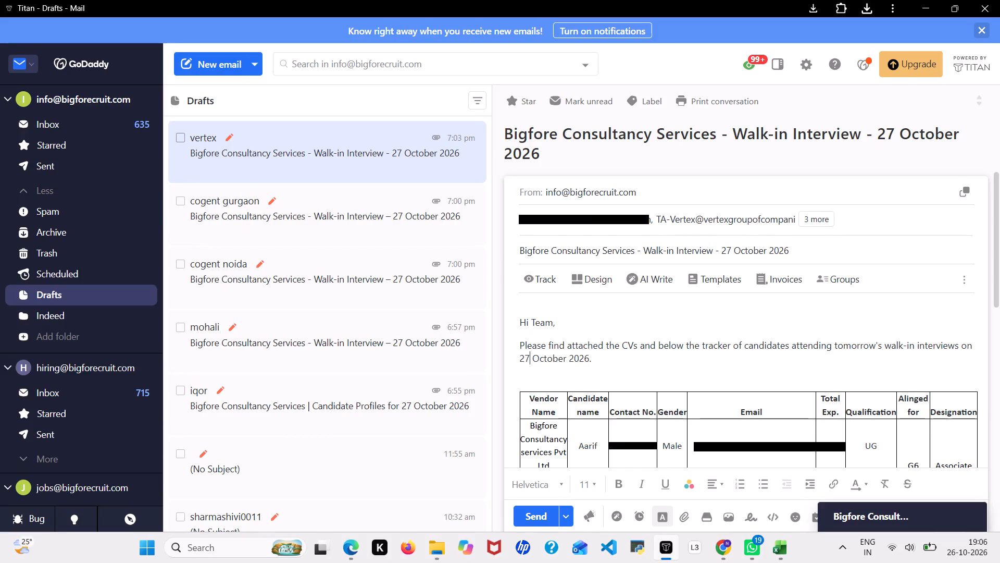
scroll(699, 353, "down", 2)
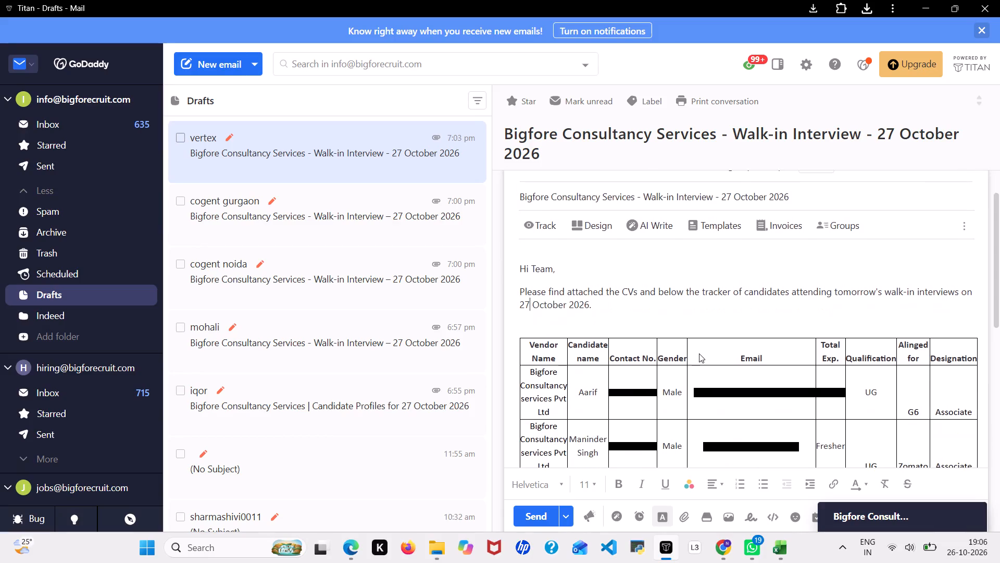
scroll(699, 353, "down", 3)
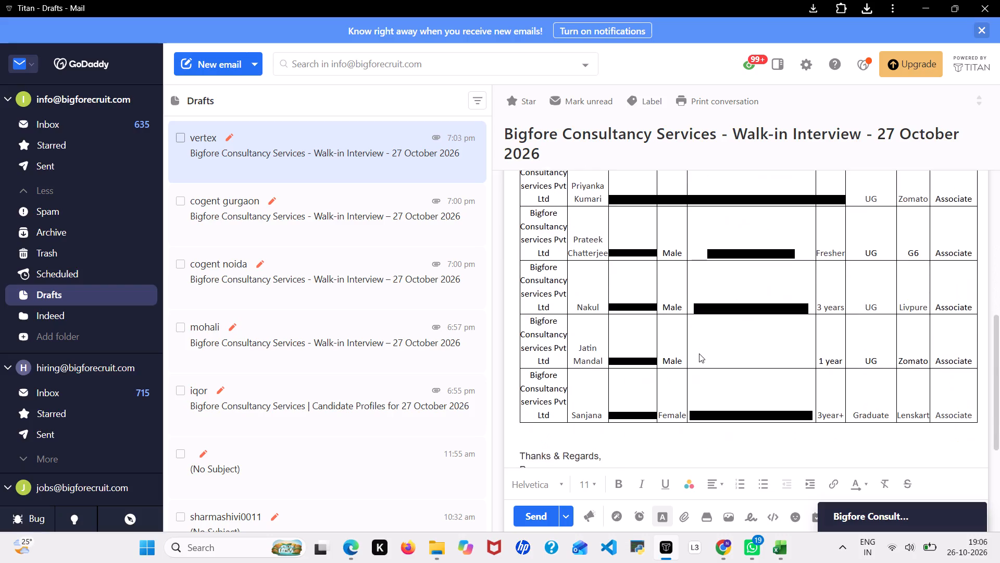
scroll(699, 353, "down", 4)
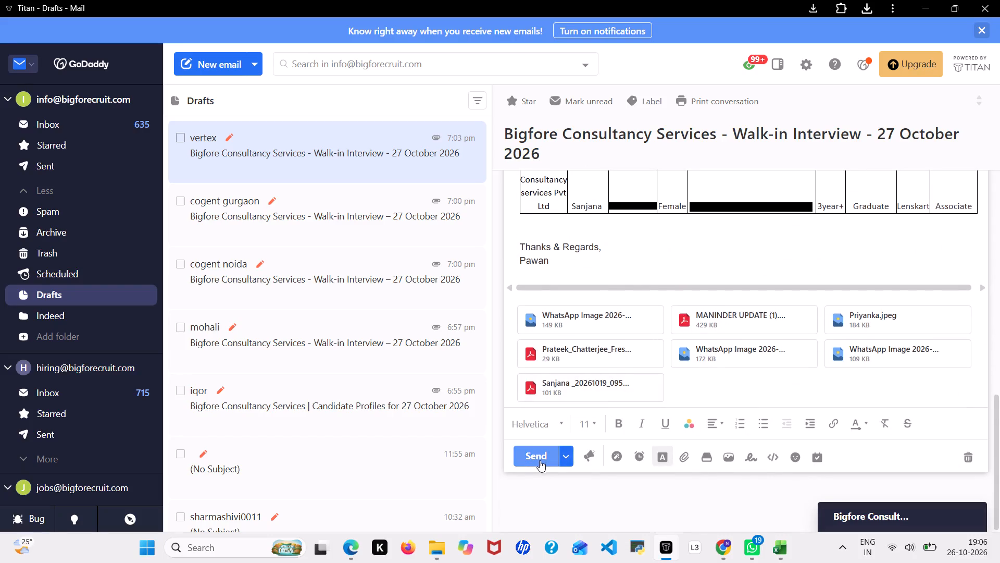
left_click(540, 460)
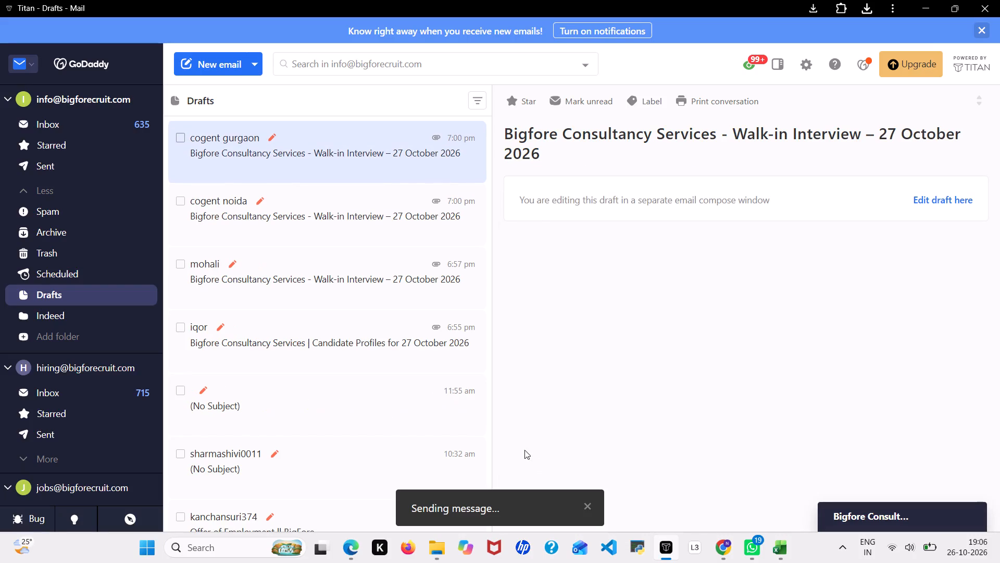
Open the iqor draft and place the cursor at the end of its message sentence.
left_click(302, 334)
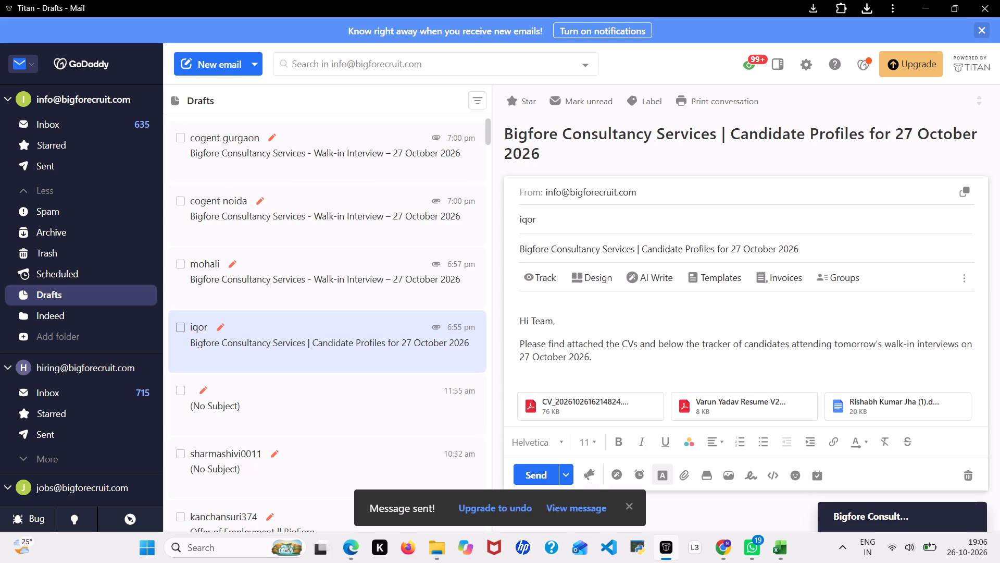
left_click(626, 353)
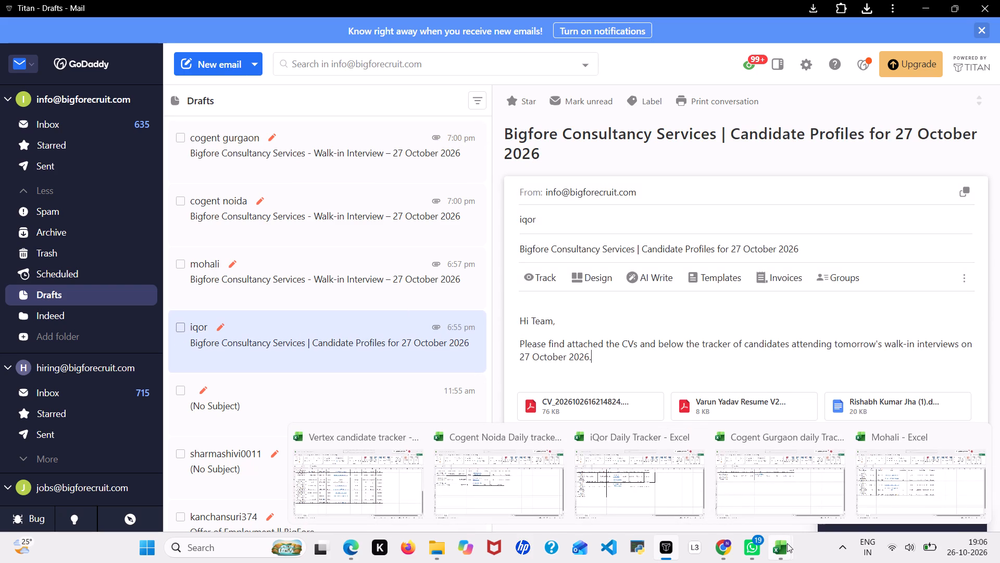
Switch to the iQor Daily Tracker workbook and set the header and three filled candidate rows to Calibri, size 11.
left_click(682, 493)
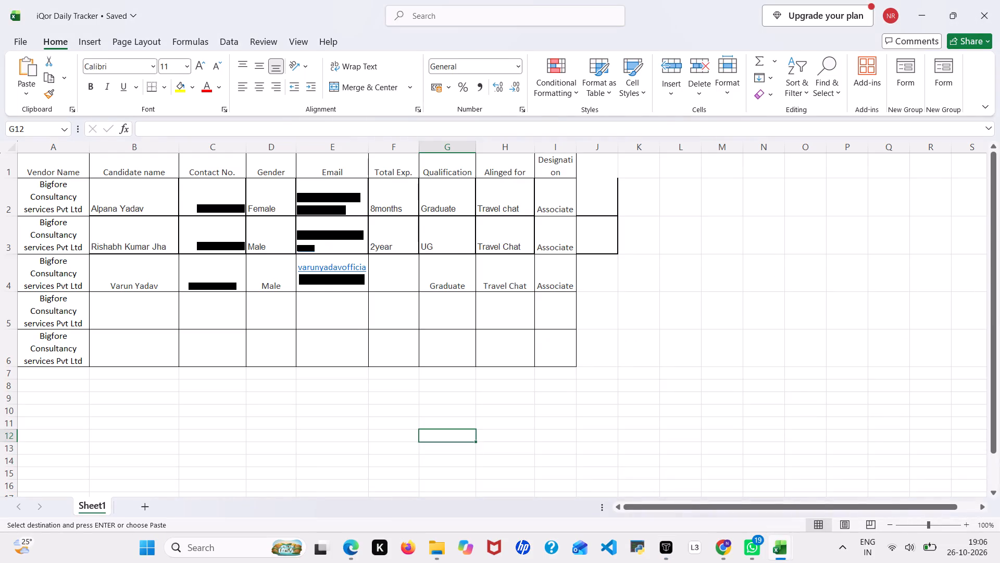
left_click_drag(560, 285, 79, 171)
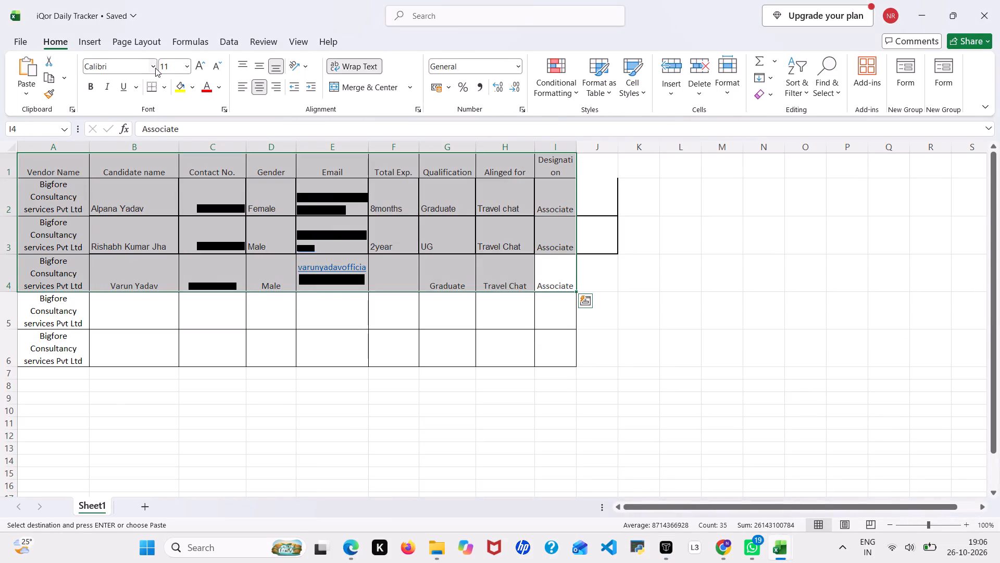
left_click(155, 67)
left_click(146, 116)
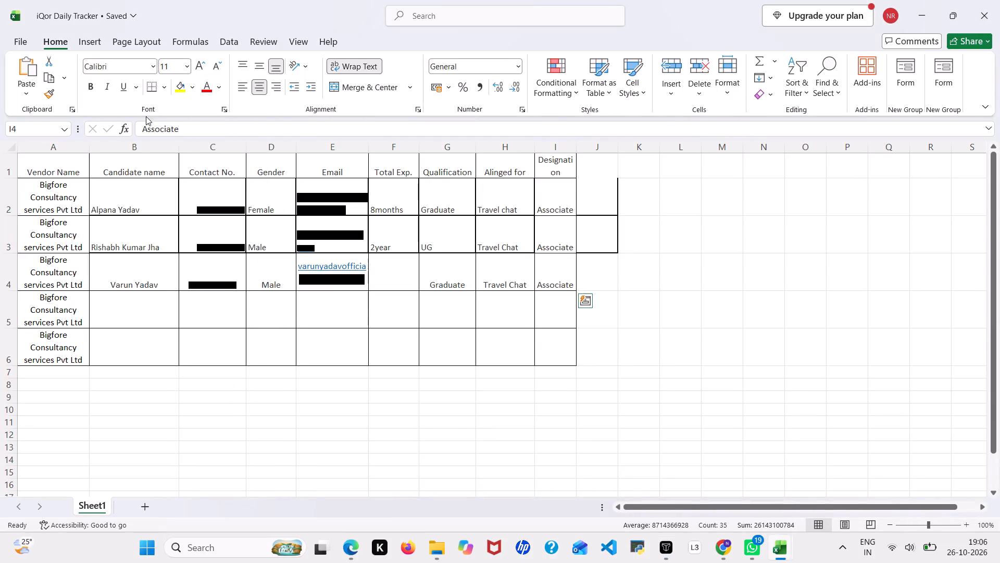
left_click(188, 63)
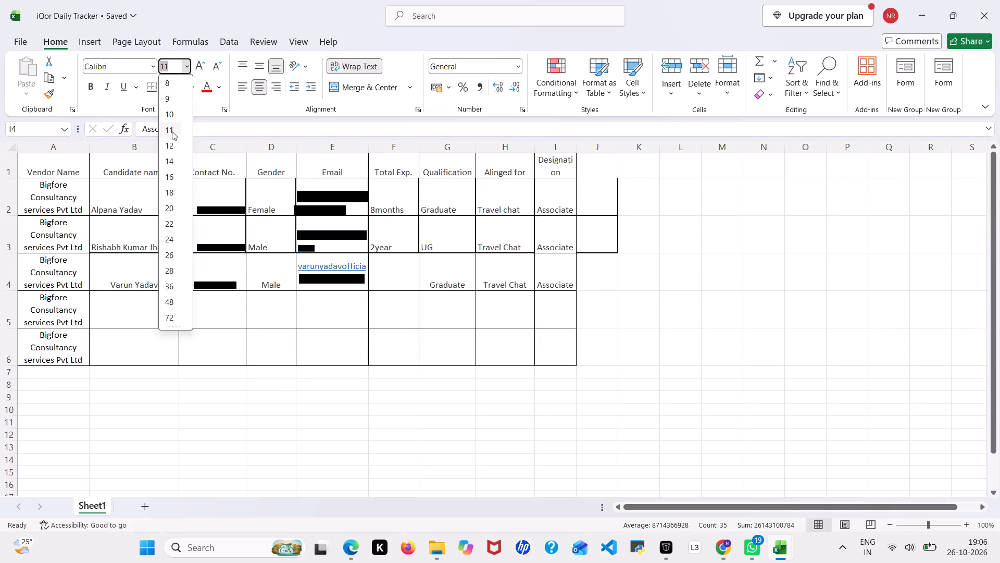
left_click(172, 131)
Turn off centre alignment and apply All Borders to the header and three filled candidate rows.
left_click(260, 88)
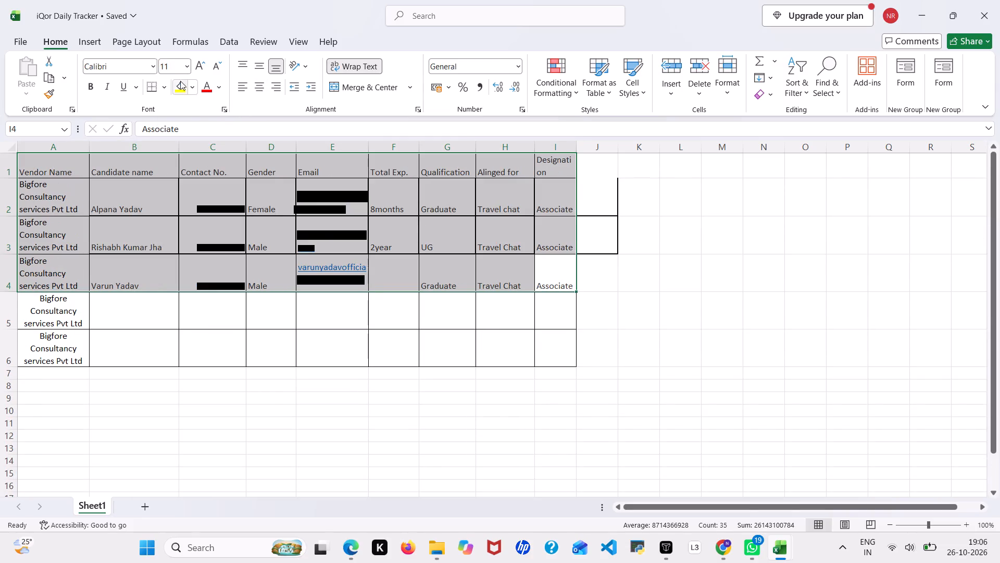
left_click(160, 84)
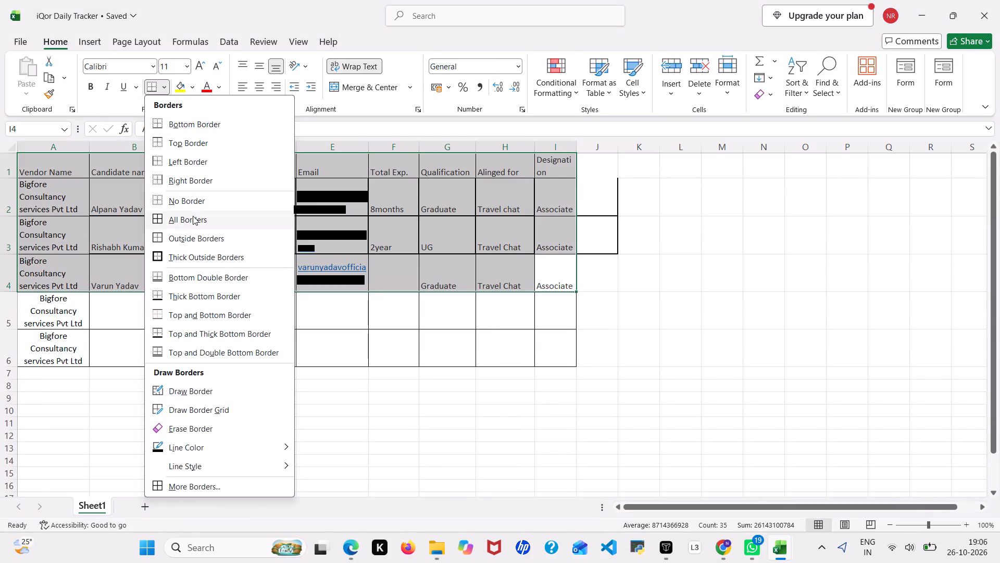
left_click(193, 216)
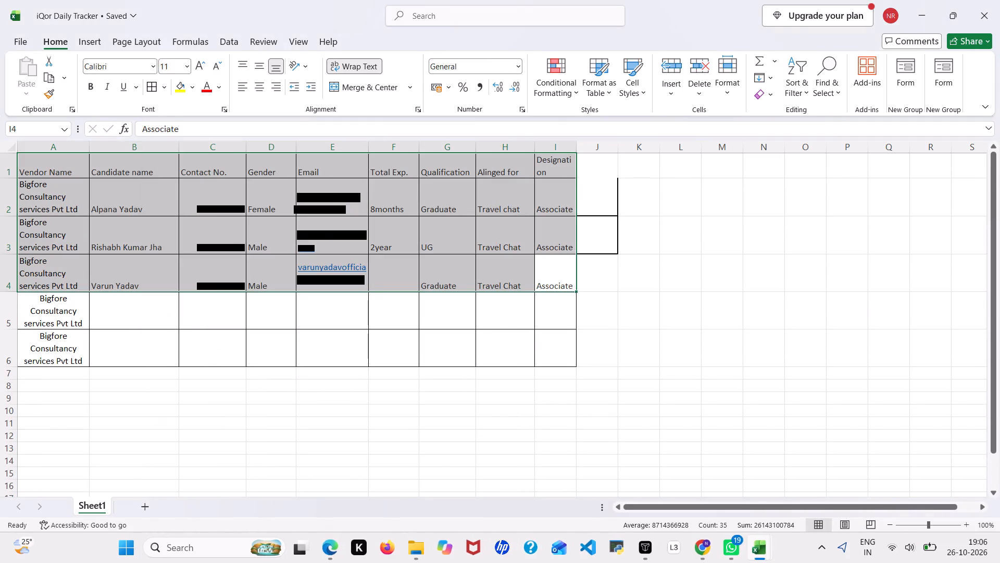
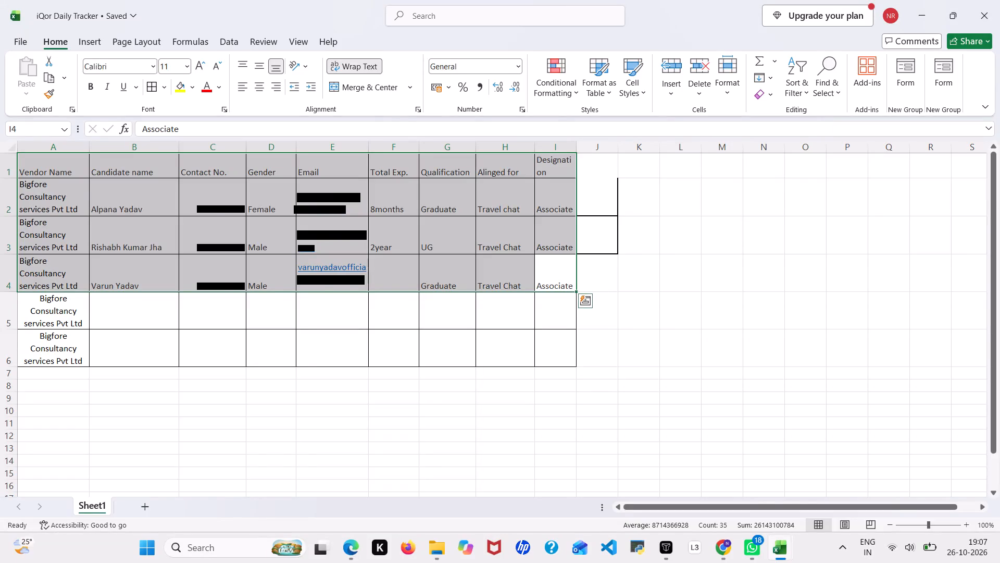
Copy the formatted header and three candidate rows from the iQor Daily Tracker and paste them below the iqor draft's message sentence.
key("ctrl+c")
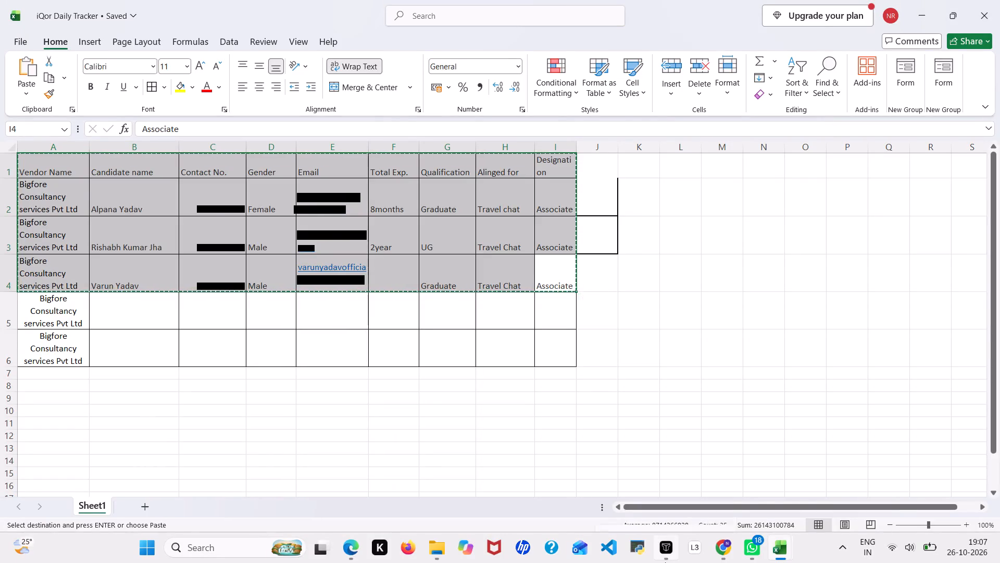
left_click(665, 562)
left_click(599, 365)
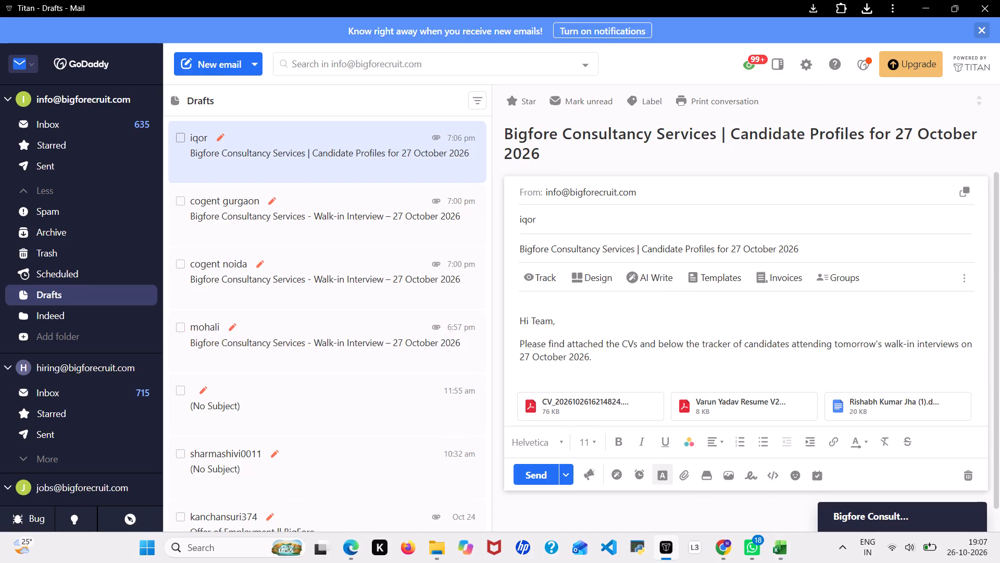
key("Return")
key("Return")
key("ctrl+v")
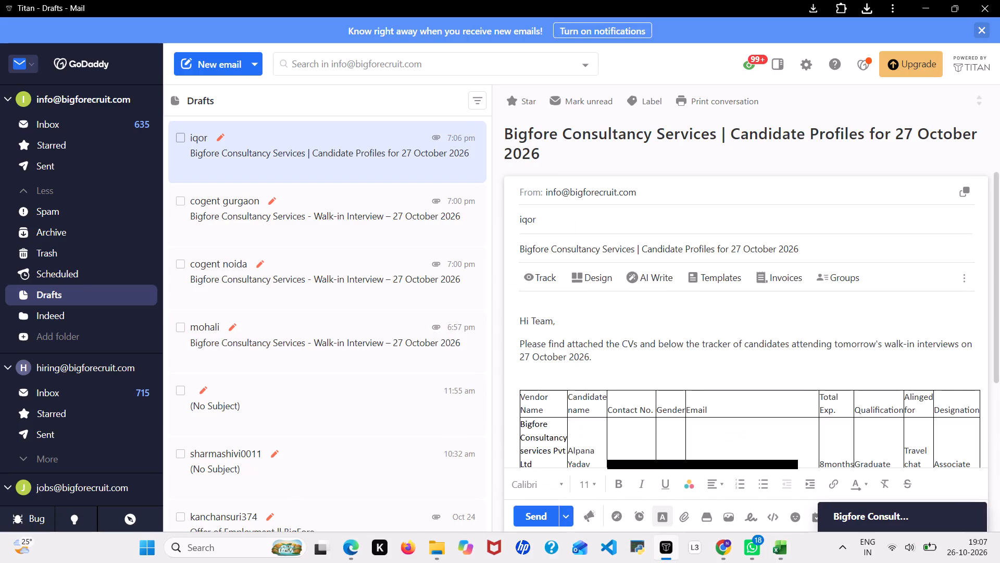
Add the sign-off "Thanks & Regards," with "Pawan" on the following line below the tracker table.
scroll(674, 323, "down", 3)
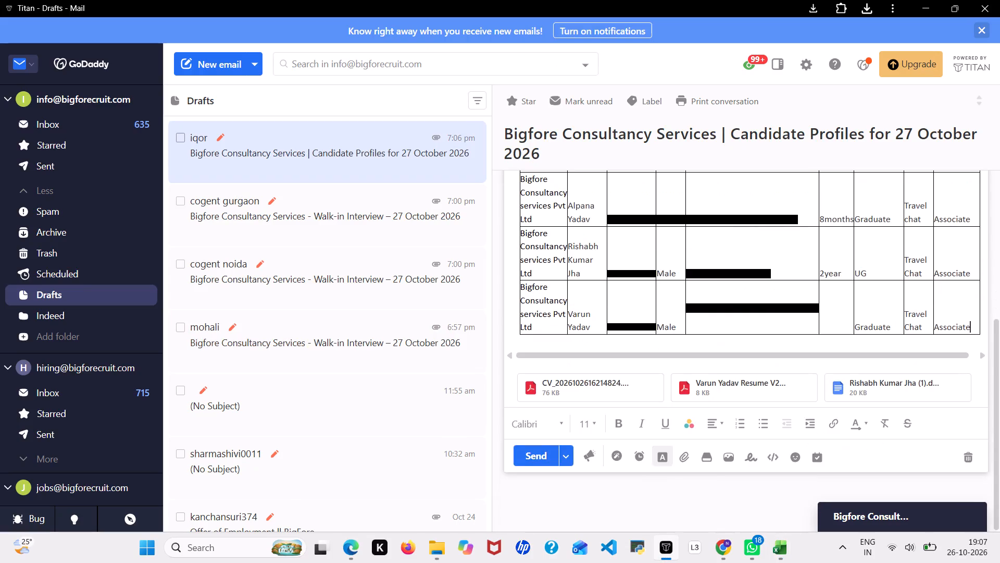
left_click(984, 332)
key("Return")
key("Return")
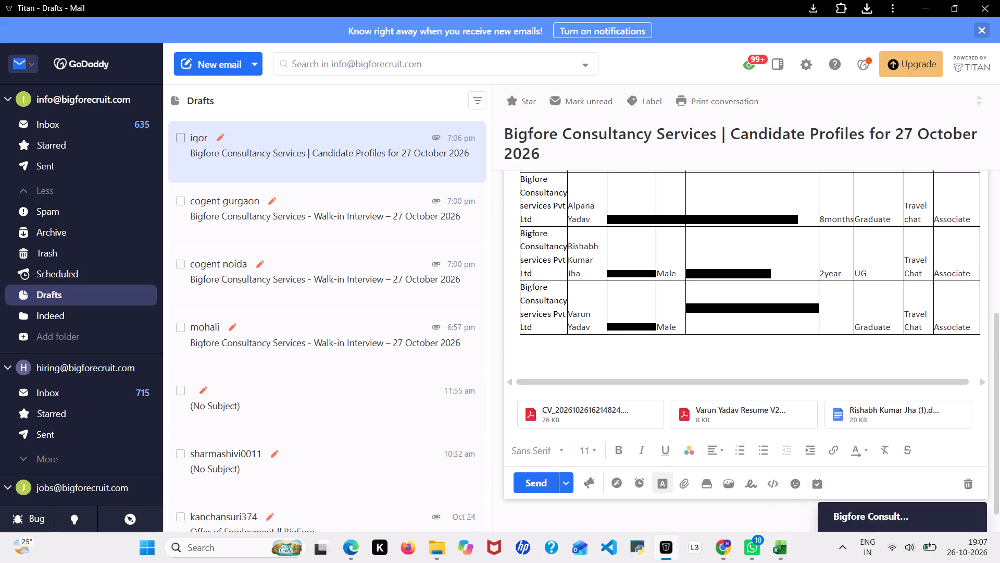
type("Thanks")
key("space")
type("& regards,")
key("Return")
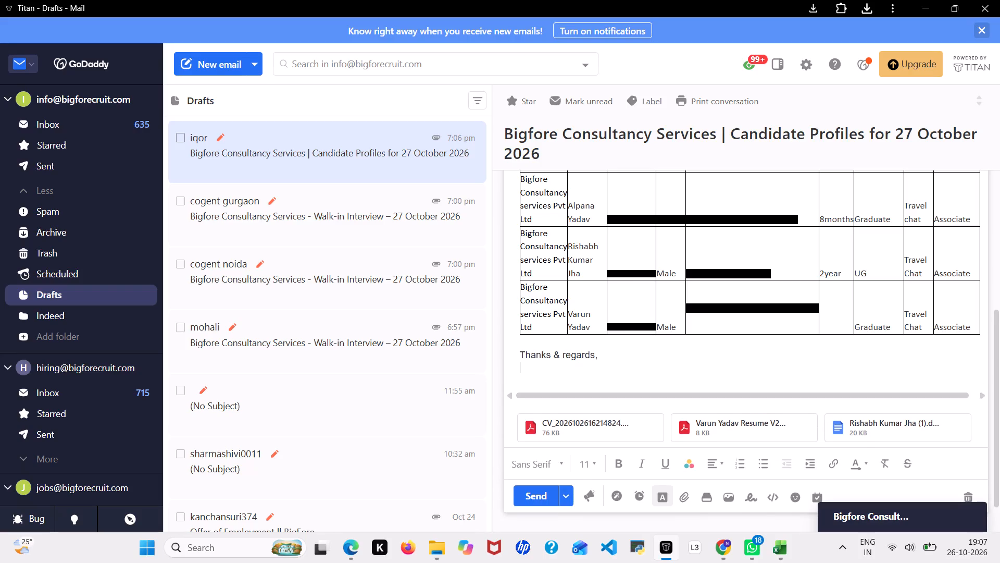
type("Pawan")
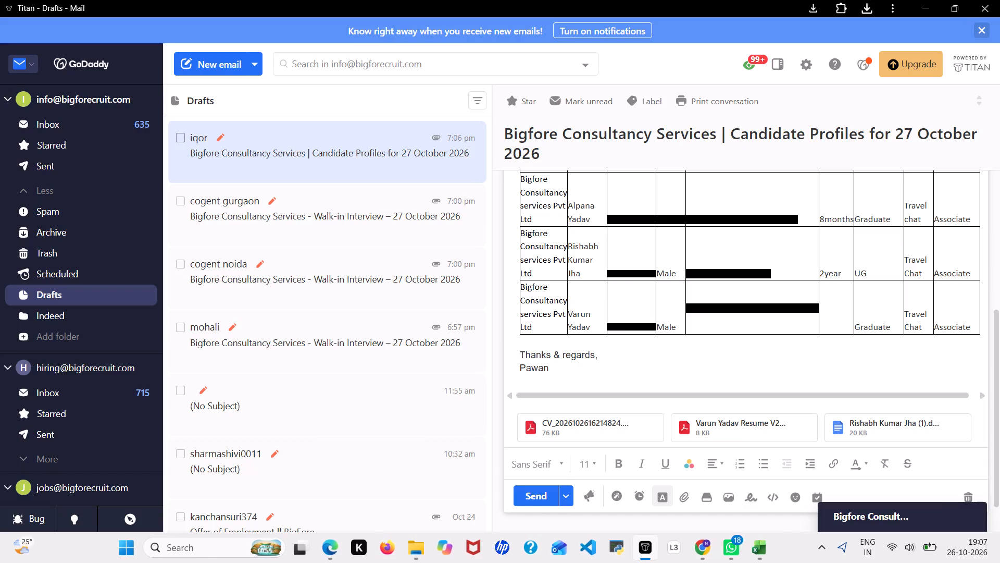
left_click(565, 356)
key("BackSpace")
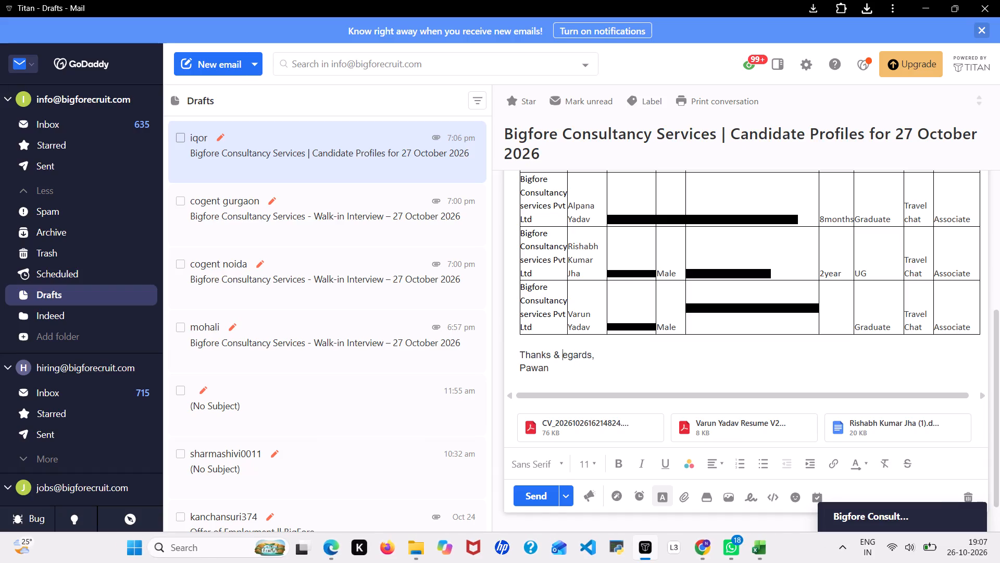
key("shift+r")
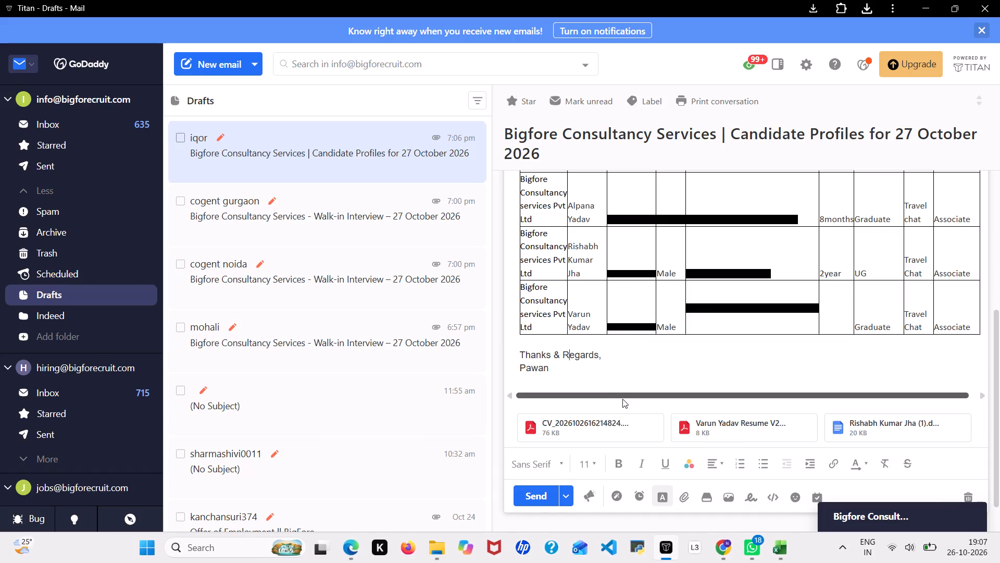
Check Varun's attached resume for work experience and enter "3 years" as his Total Exp. in the mail's tracker table.
left_click(709, 431)
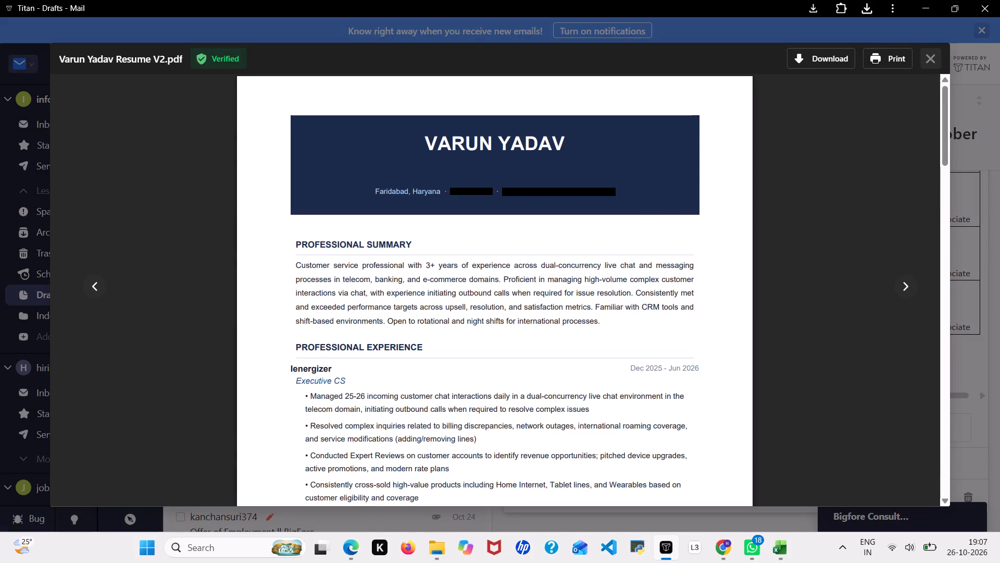
scroll(489, 288, "down", 3)
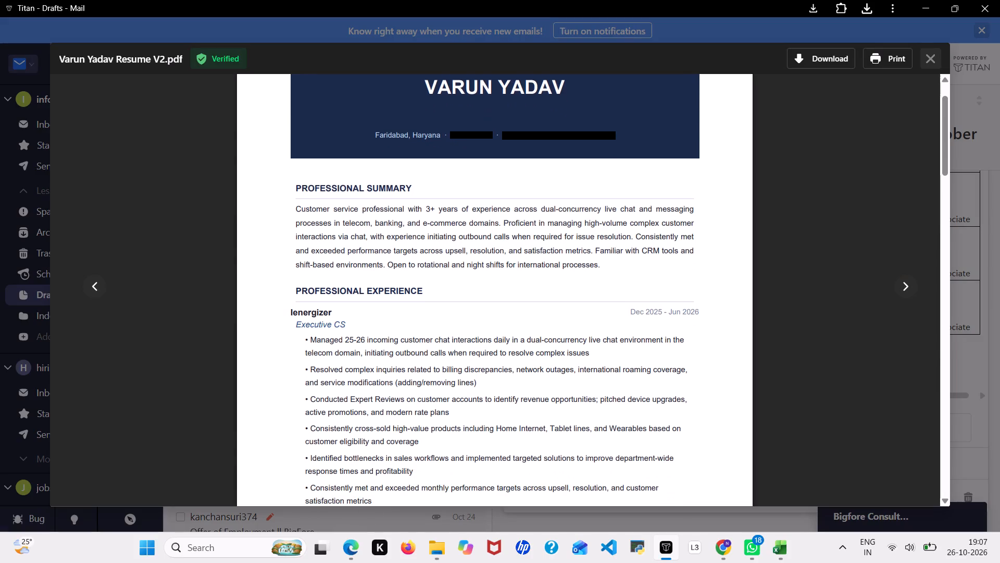
scroll(489, 288, "down", 2)
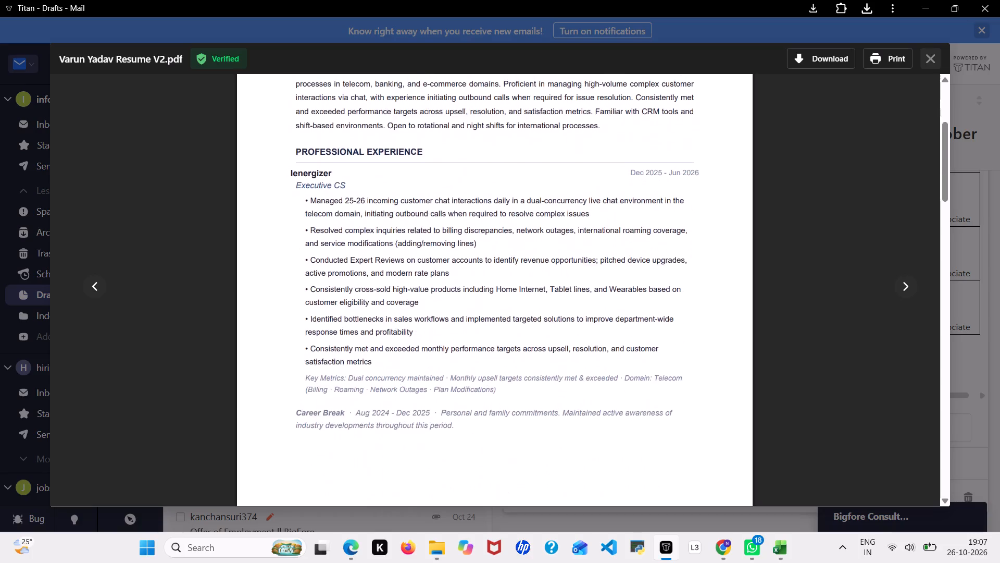
scroll(489, 288, "down", 3)
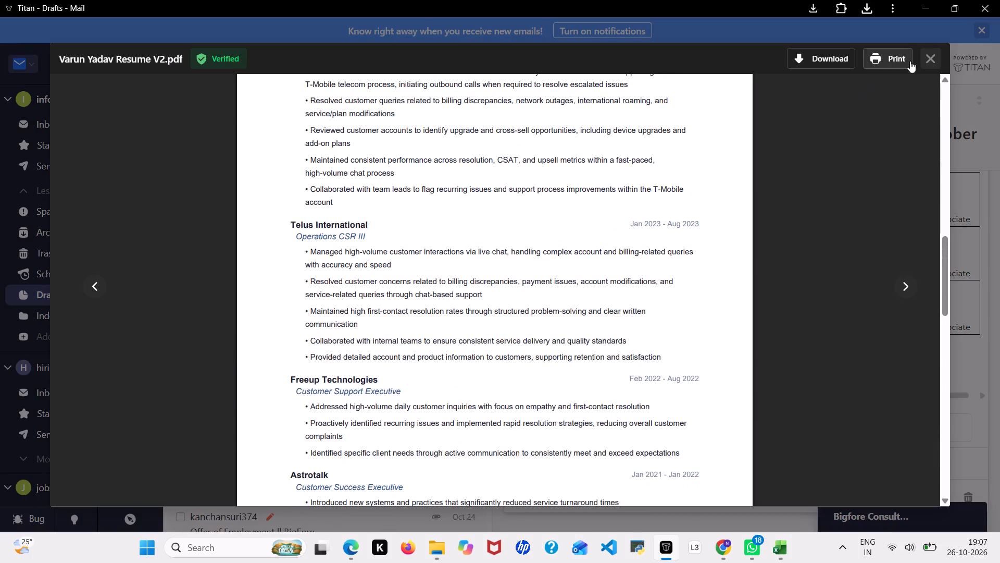
left_click(929, 60)
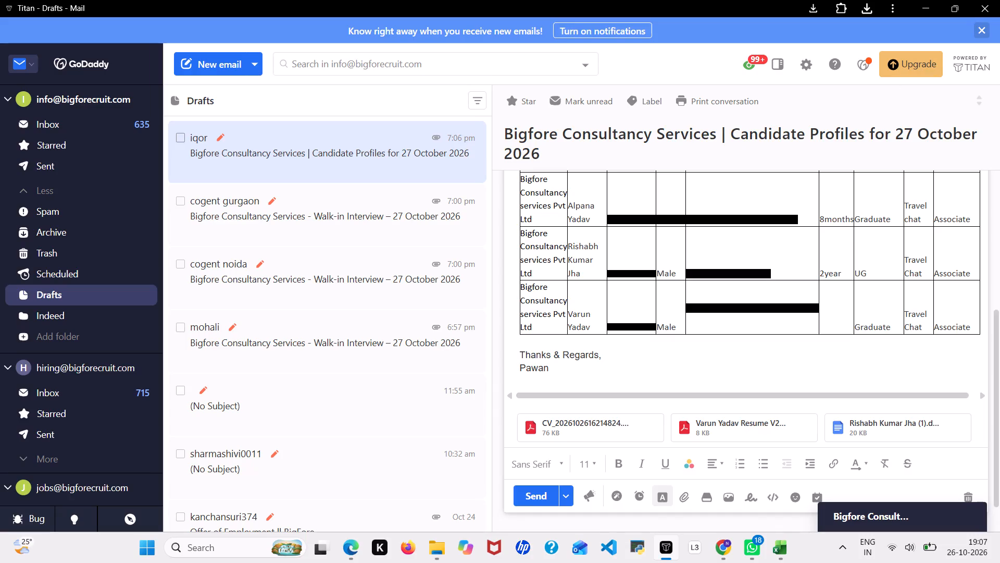
left_click(826, 315)
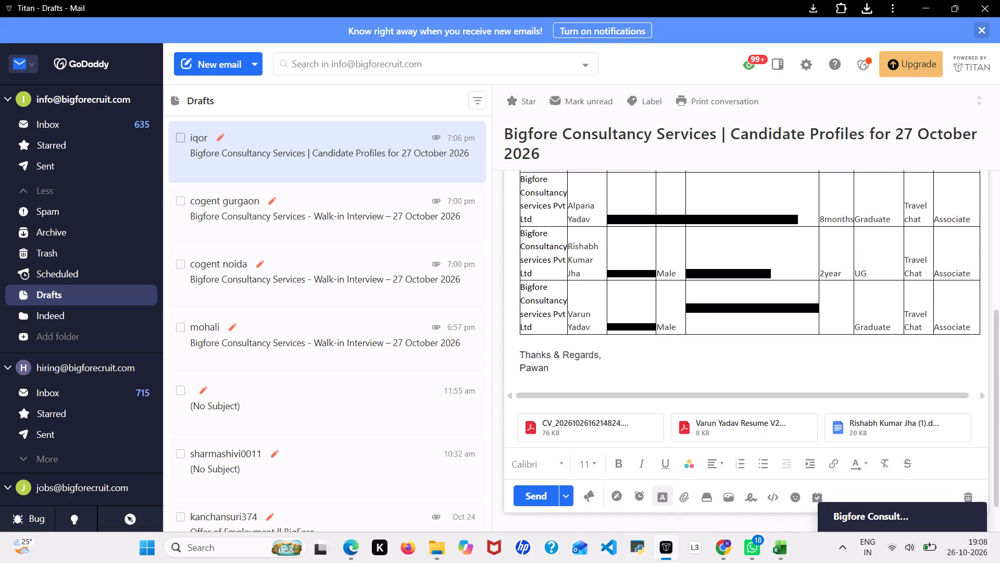
key("3")
key("space")
type("years")
Replace the placeholder recipient iqor with the saved contacts Stanly, Usha, Karan, Jaspreet and Palak.
scroll(734, 324, "up", 3)
left_click(656, 200)
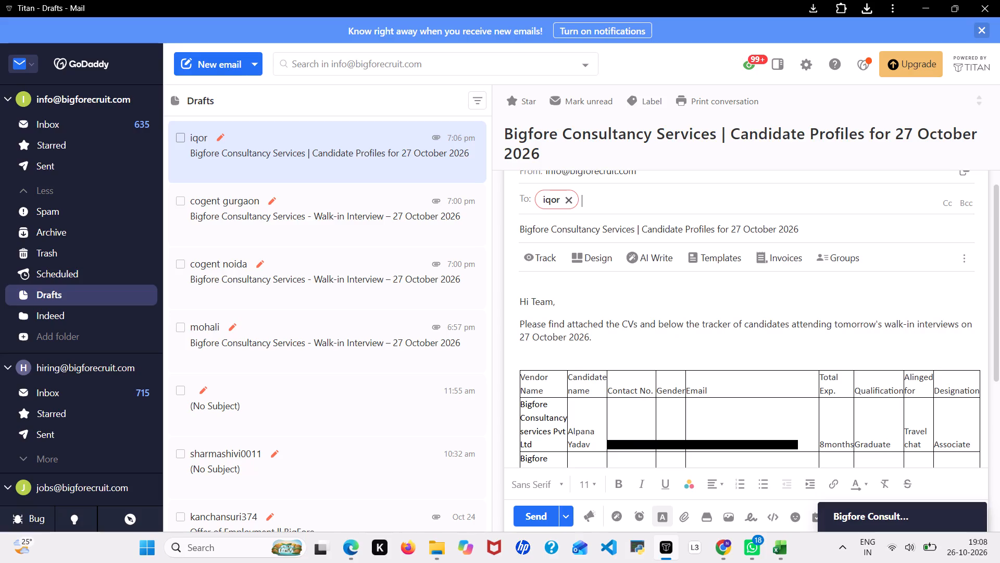
left_click(569, 199)
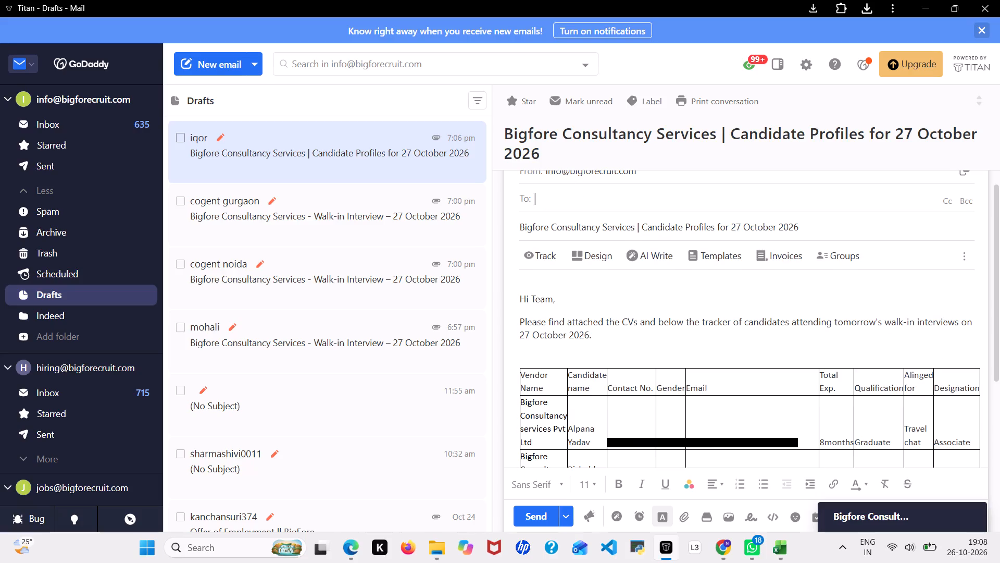
type("sta")
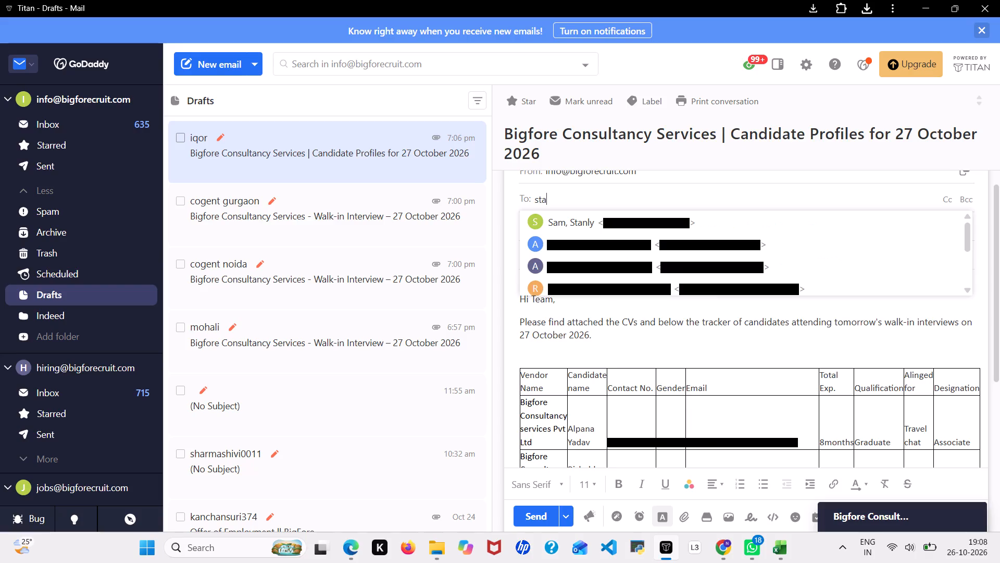
left_click(583, 216)
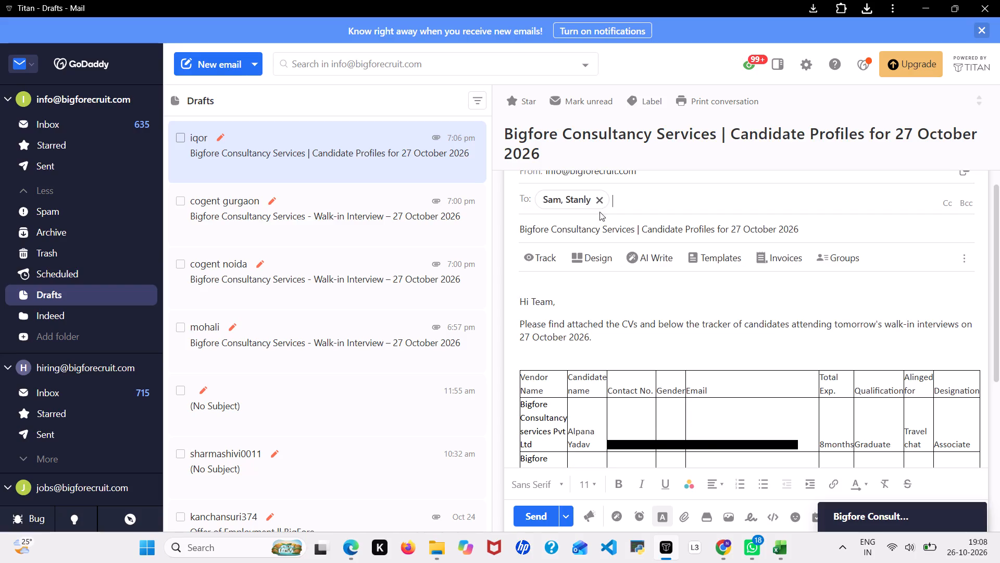
type("ush")
left_click(631, 223)
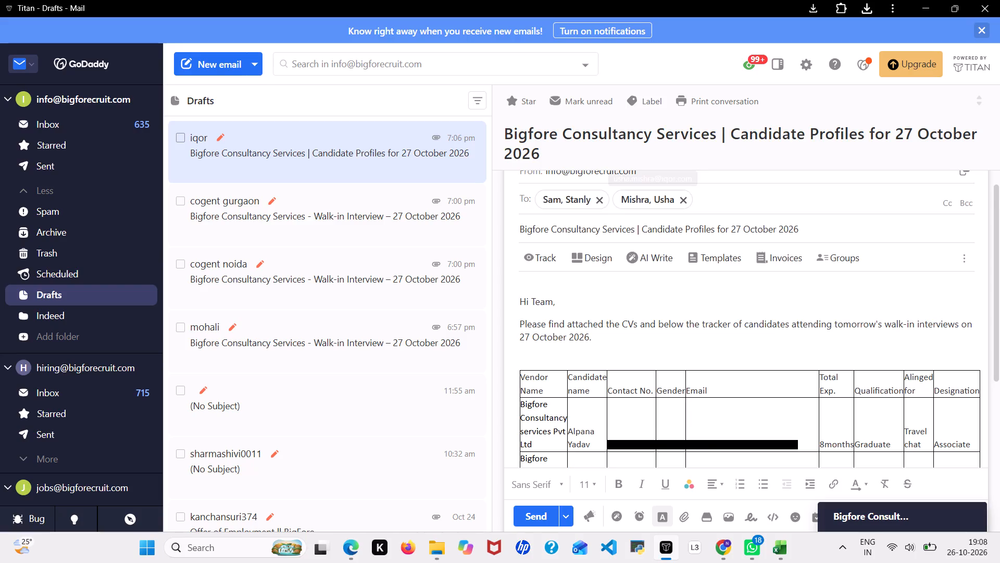
type("kar")
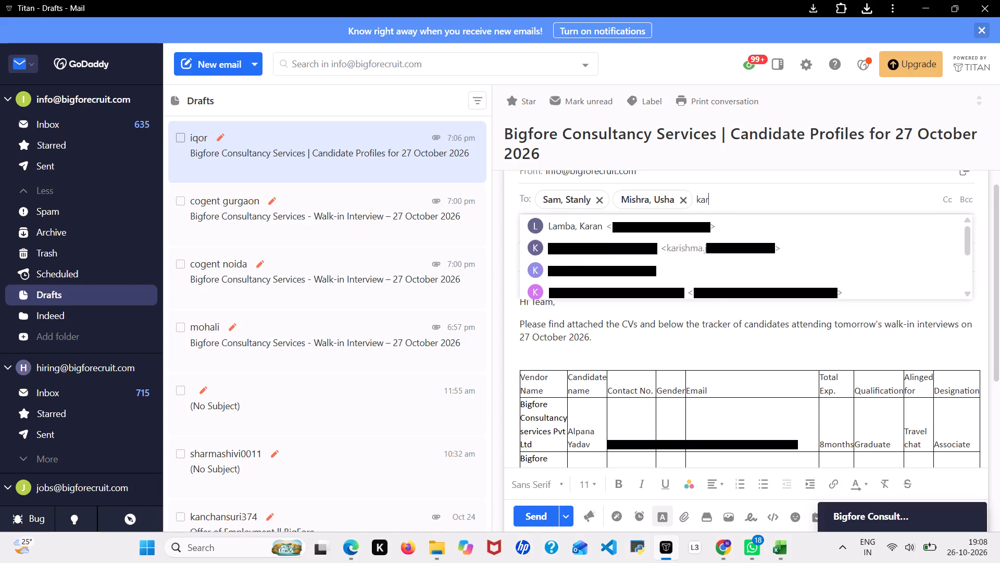
left_click(701, 220)
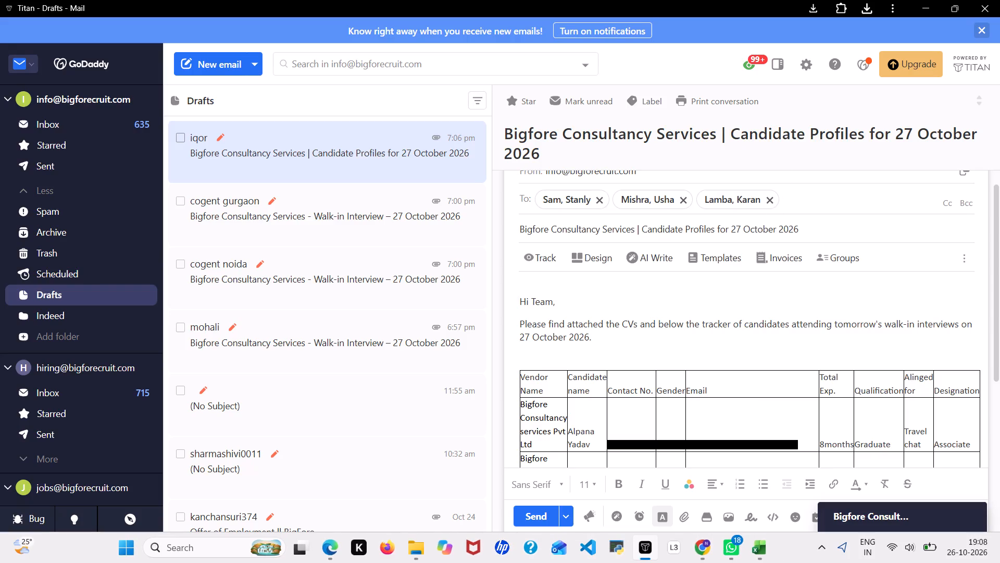
type("jasp")
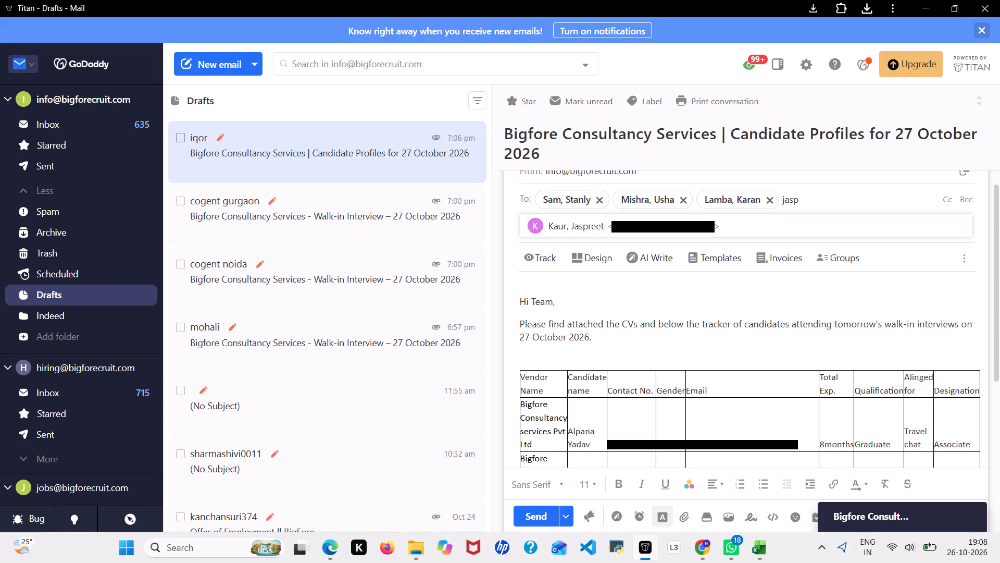
left_click(757, 222)
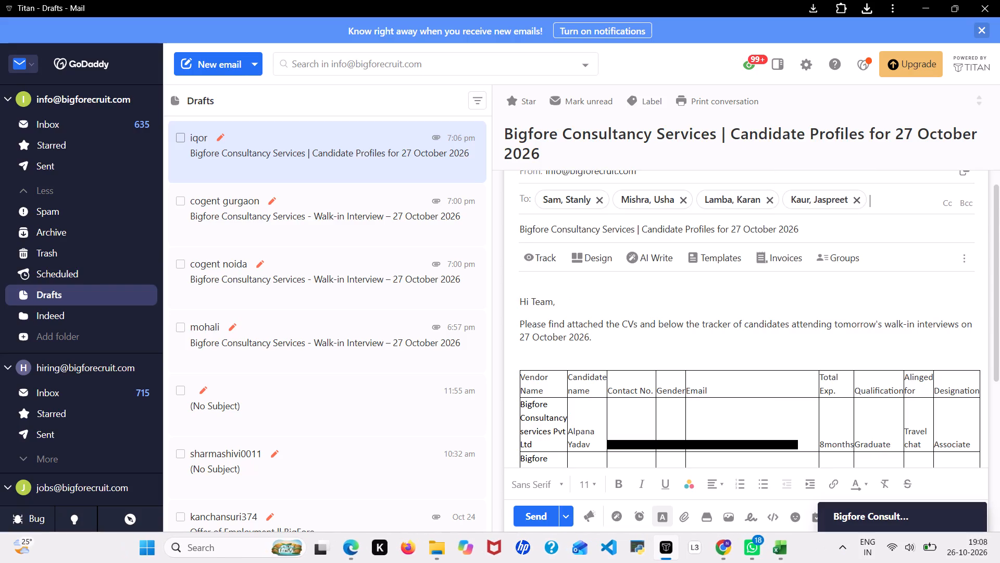
type("pal")
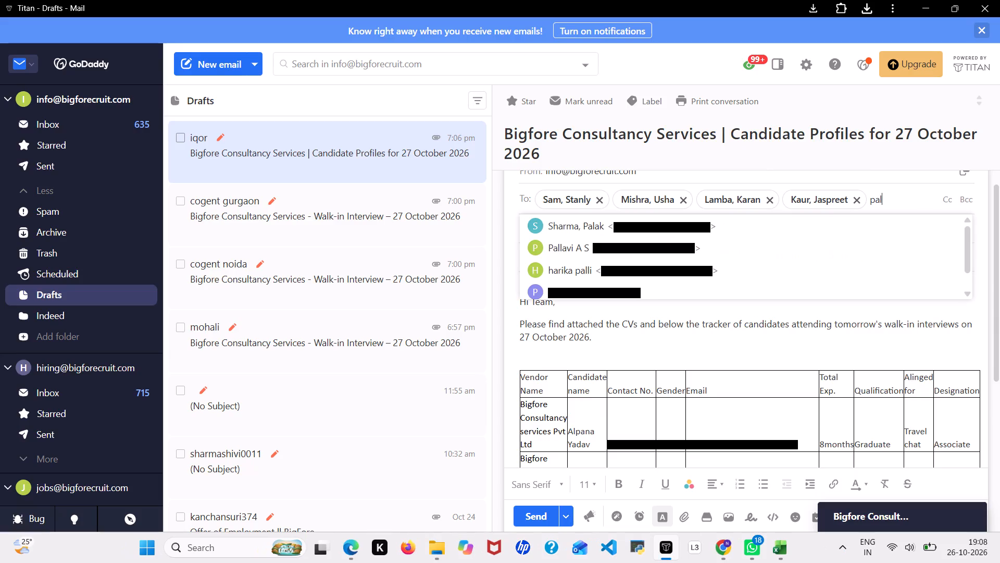
left_click(820, 222)
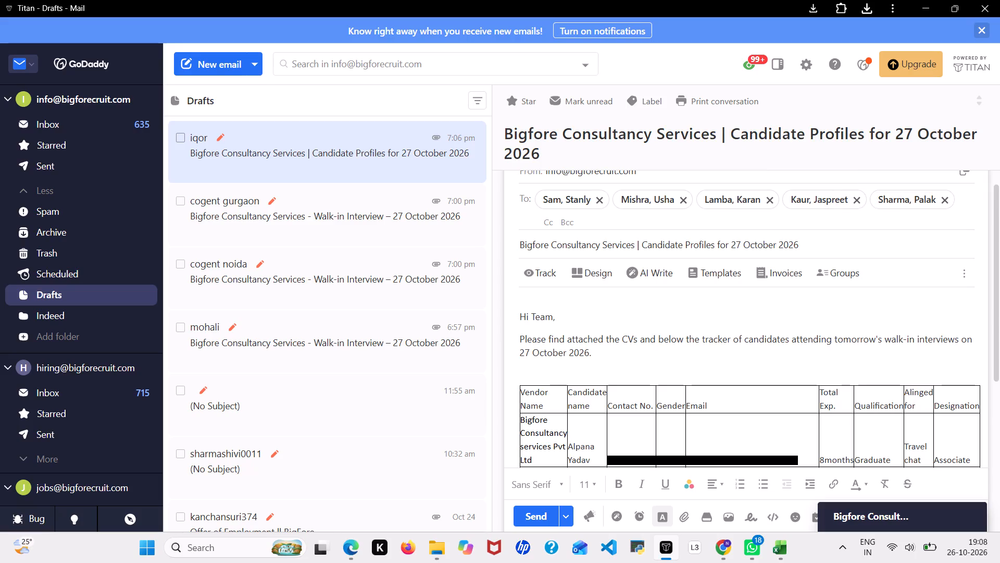
Review the iqor mail's subject, message, tracker table, sign-off and CV attachments, and send it.
scroll(622, 354, "down", 1)
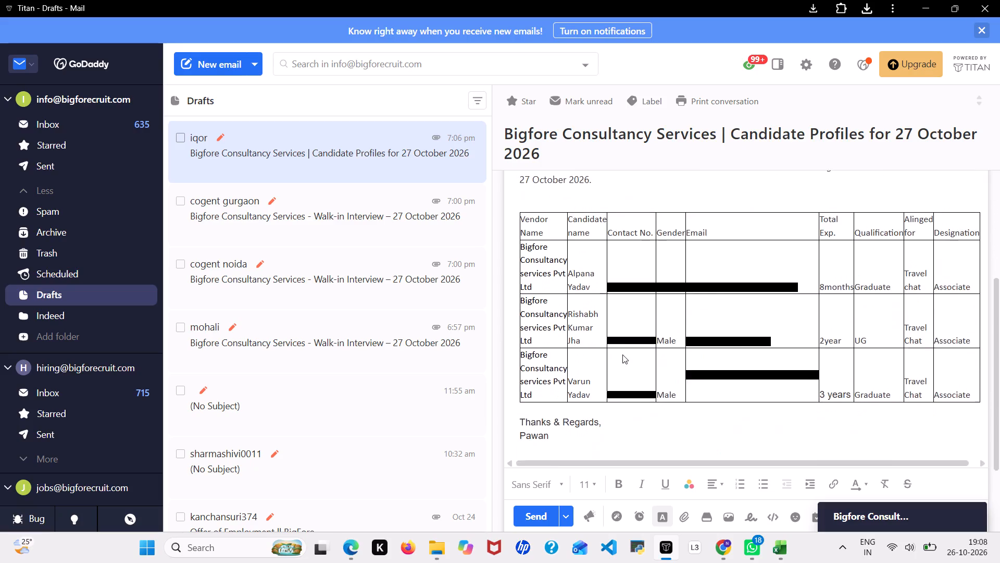
scroll(622, 354, "down", 2)
scroll(622, 354, "up", 1)
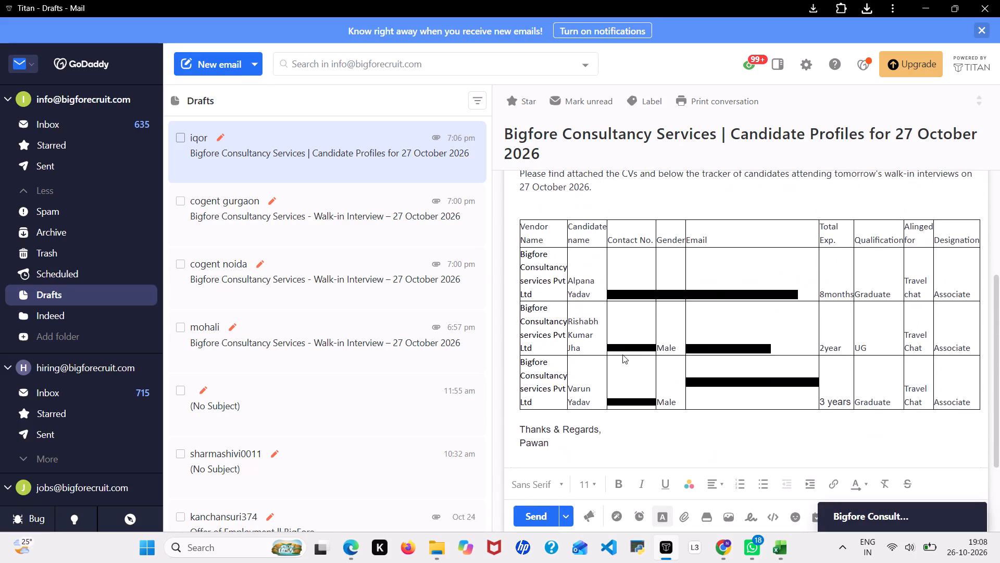
scroll(622, 354, "up", 2)
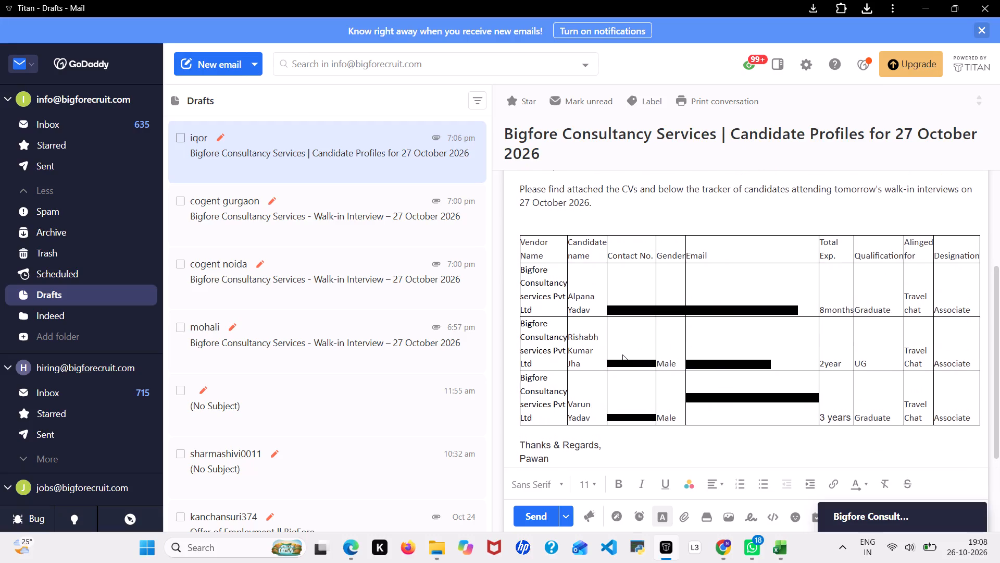
scroll(622, 354, "up", 2)
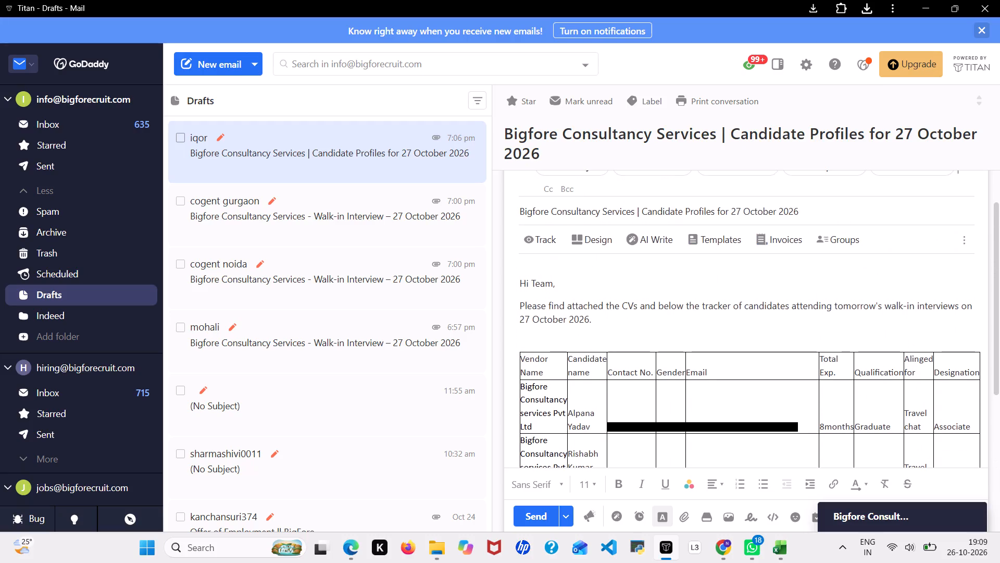
scroll(649, 376, "down", 1)
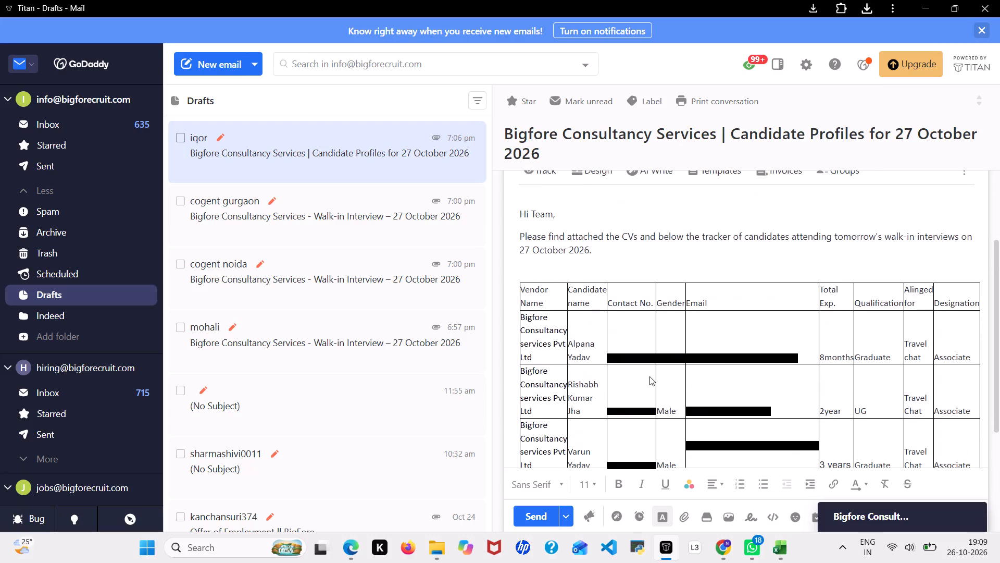
left_click(532, 512)
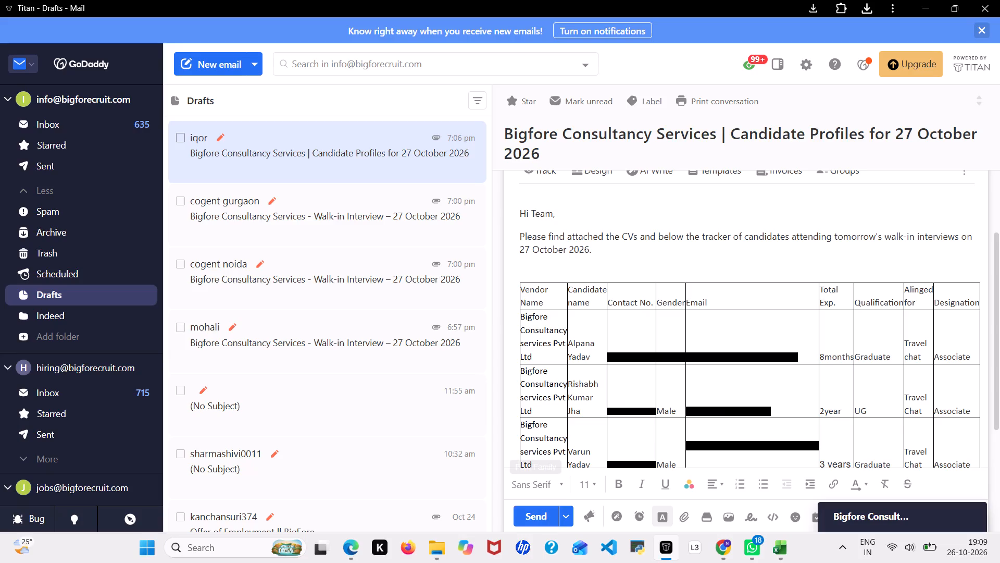
scroll(590, 342, "down", 1)
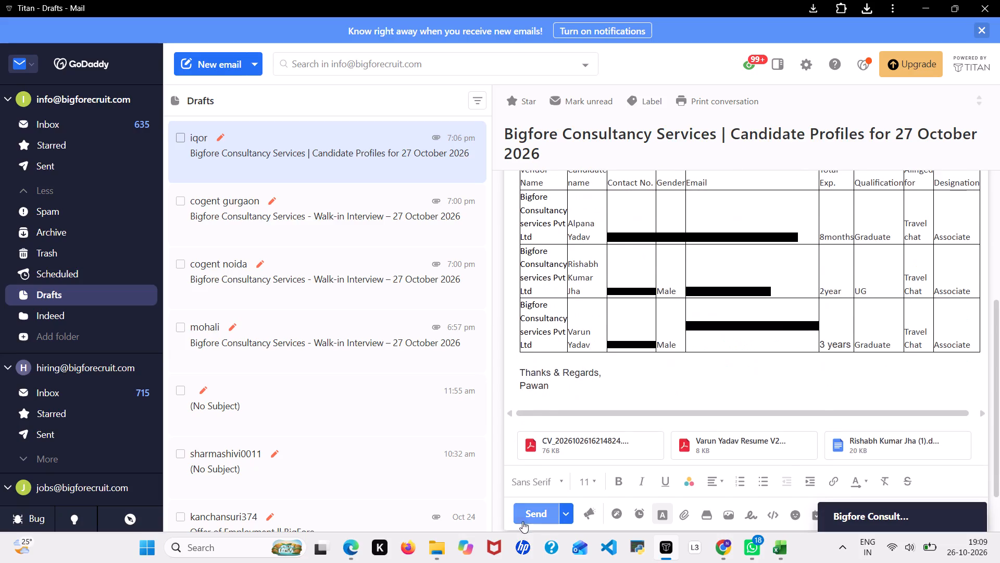
left_click(534, 515)
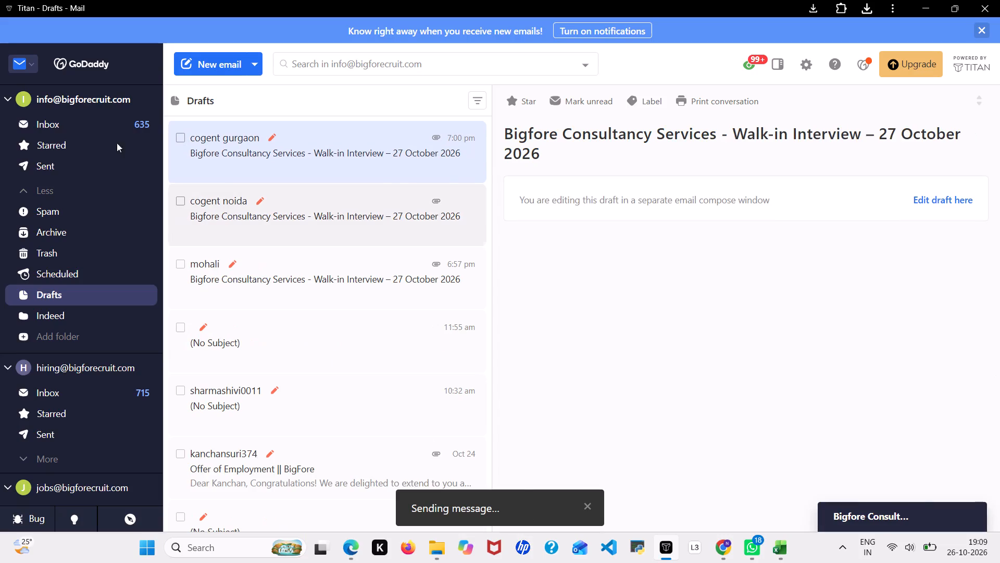
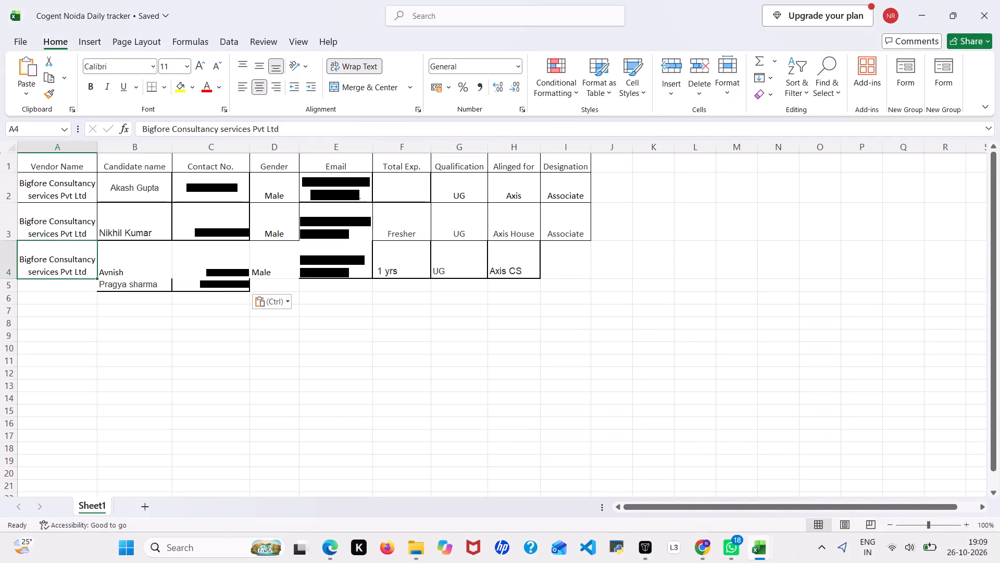
Copy the vendor name "Bigfore Consultancy services Pvt Ltd" down to Pragya's row 5 and enter "Female" as her gender.
left_click_drag(96, 278, 96, 289)
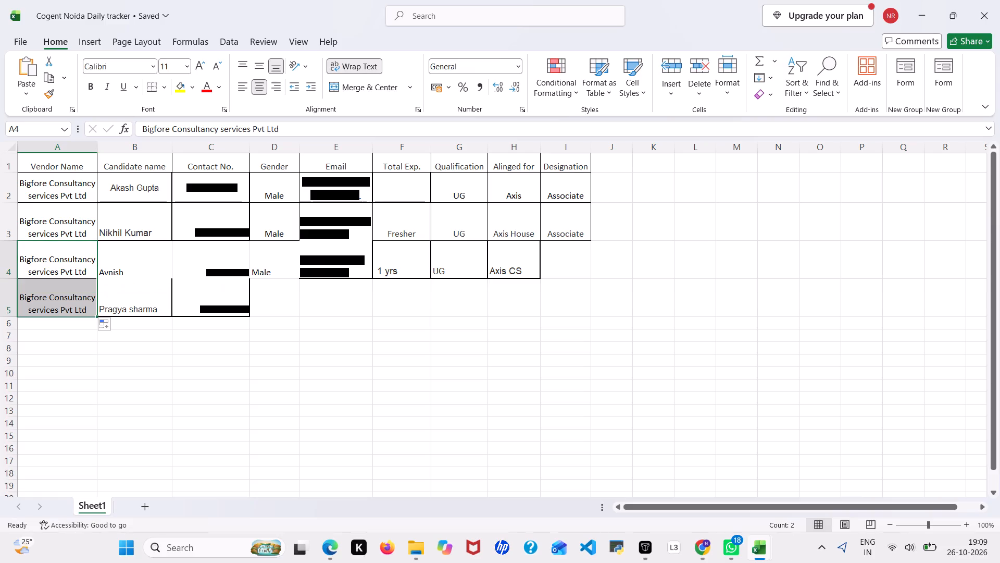
left_click(266, 308)
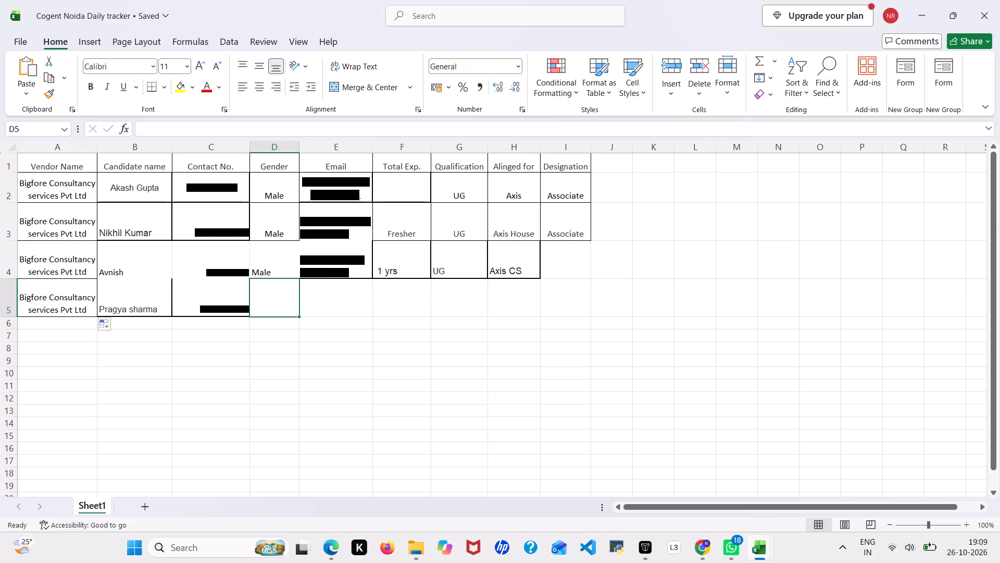
key("shift+f")
type("emale")
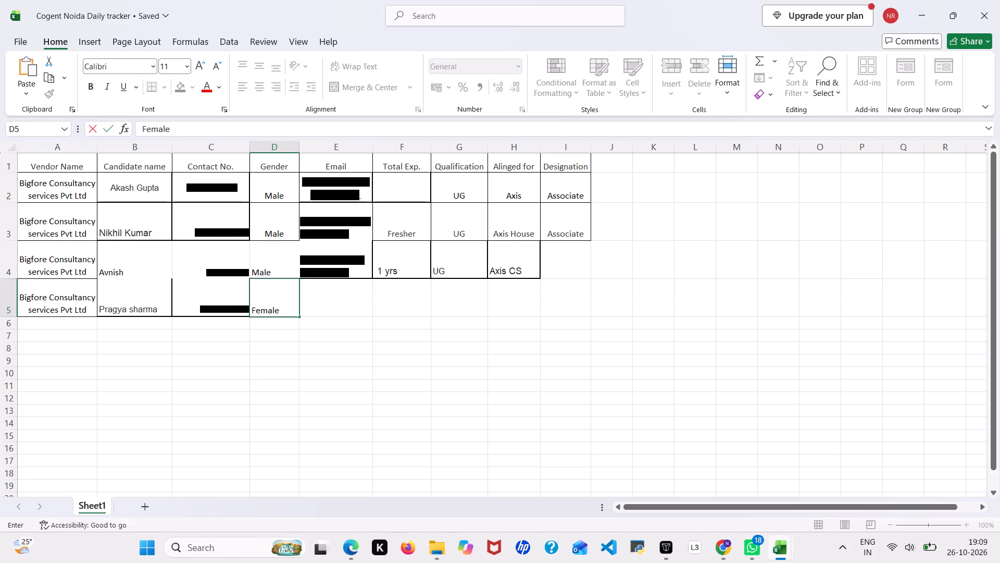
key("Right")
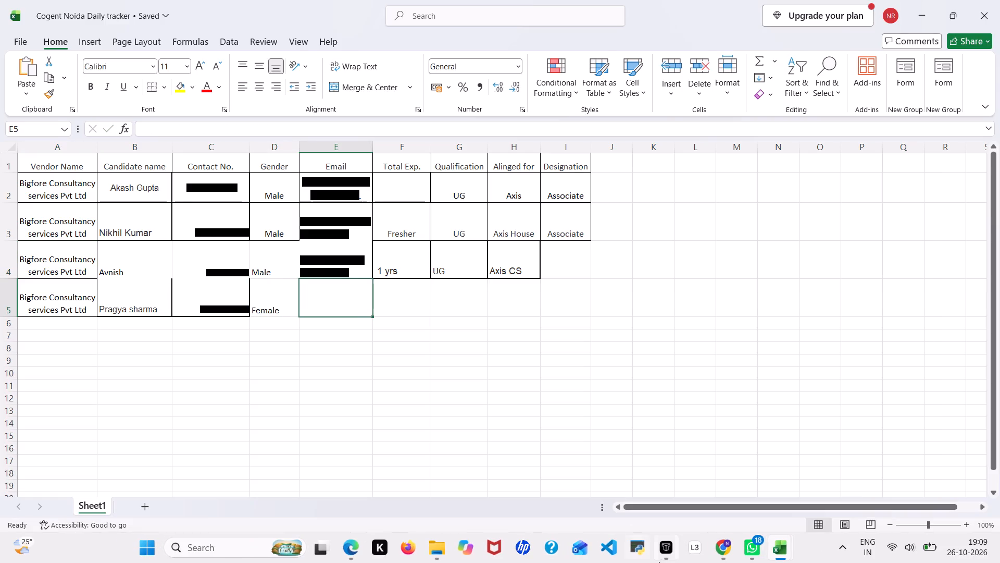
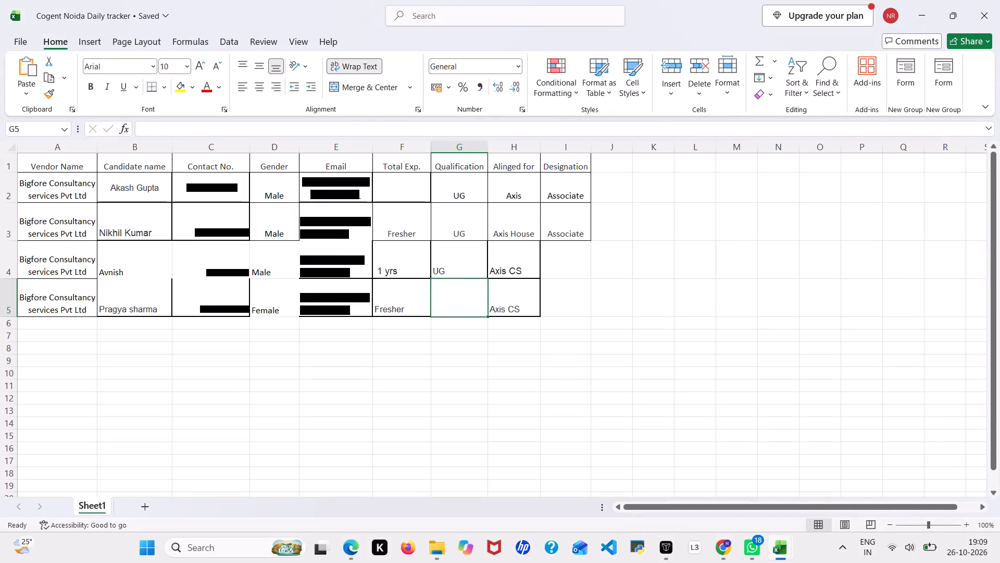
Enter "UG" as Pragya's qualification in row 5 and copy the designation "Associate" down to rows 4 and 5.
key("shift+u")
key("shift+g")
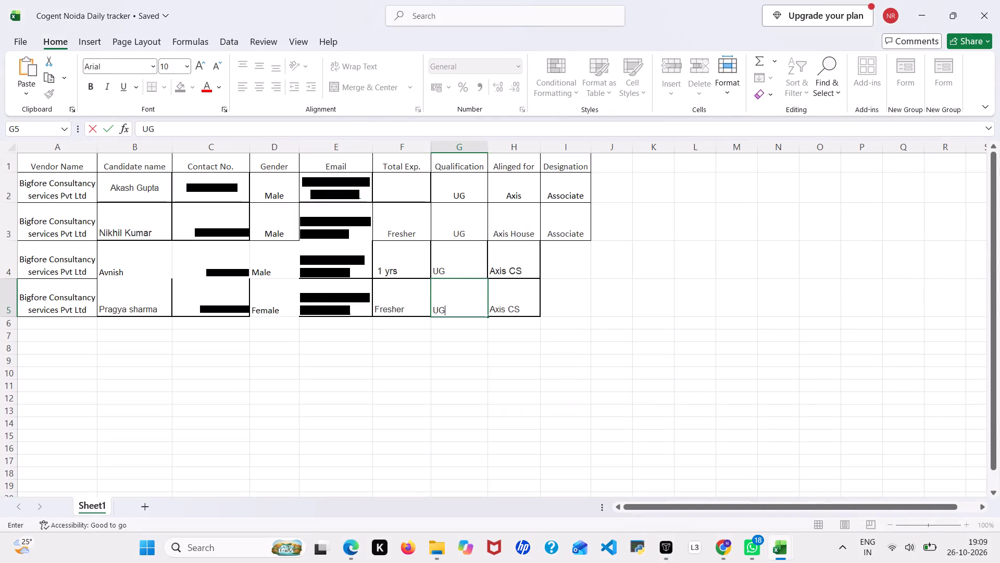
key("Down")
left_click(567, 237)
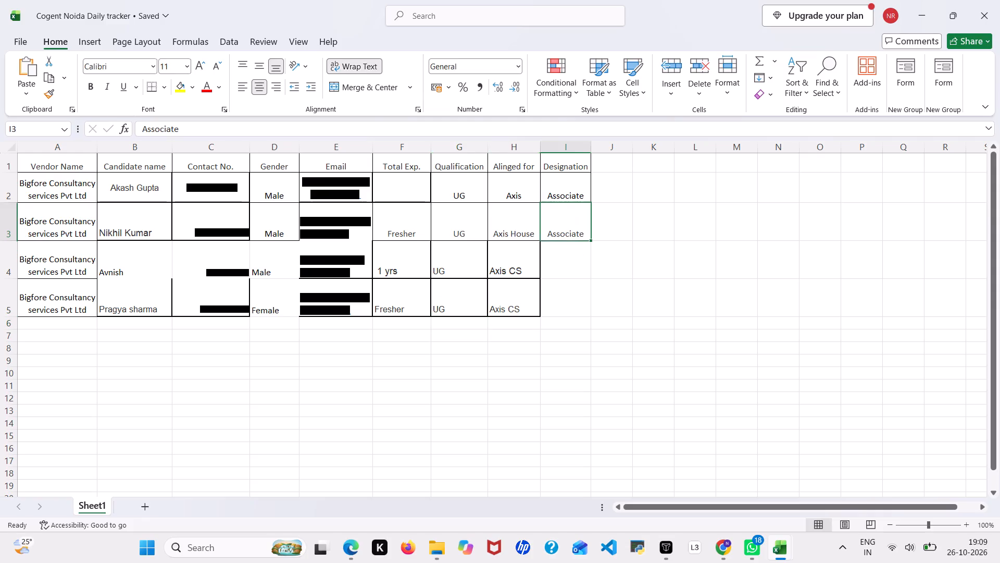
left_click_drag(591, 240, 601, 305)
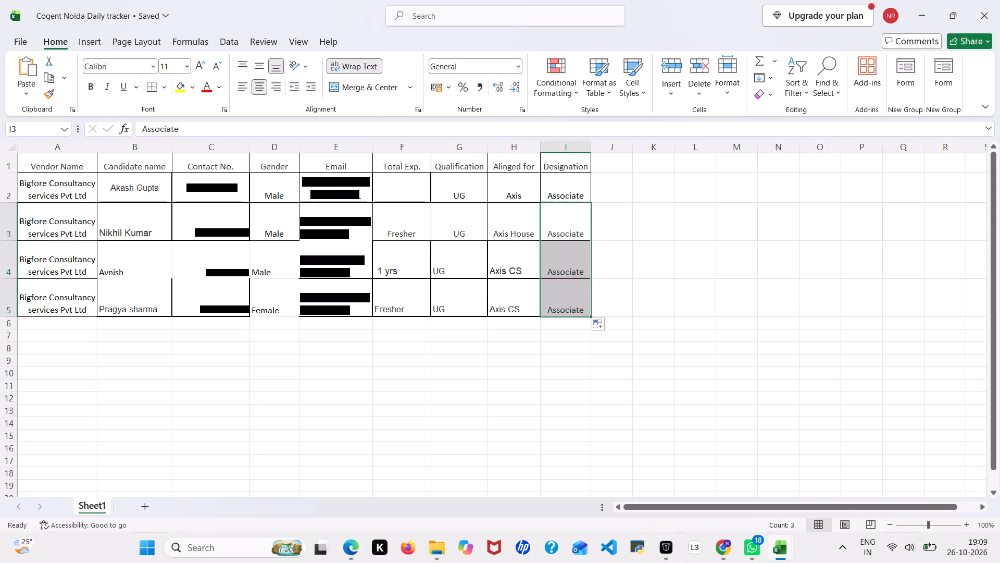
Format the whole candidate table, headers through row 5, in Calibri 11 with all borders and centred text.
left_click_drag(573, 298, 62, 167)
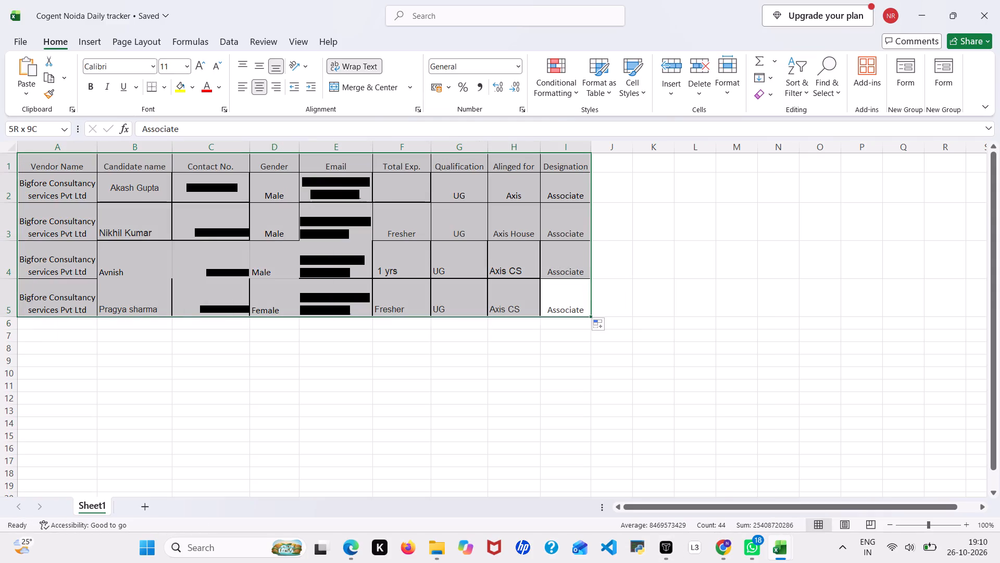
left_click_drag(62, 167, 62, 166)
left_click(155, 66)
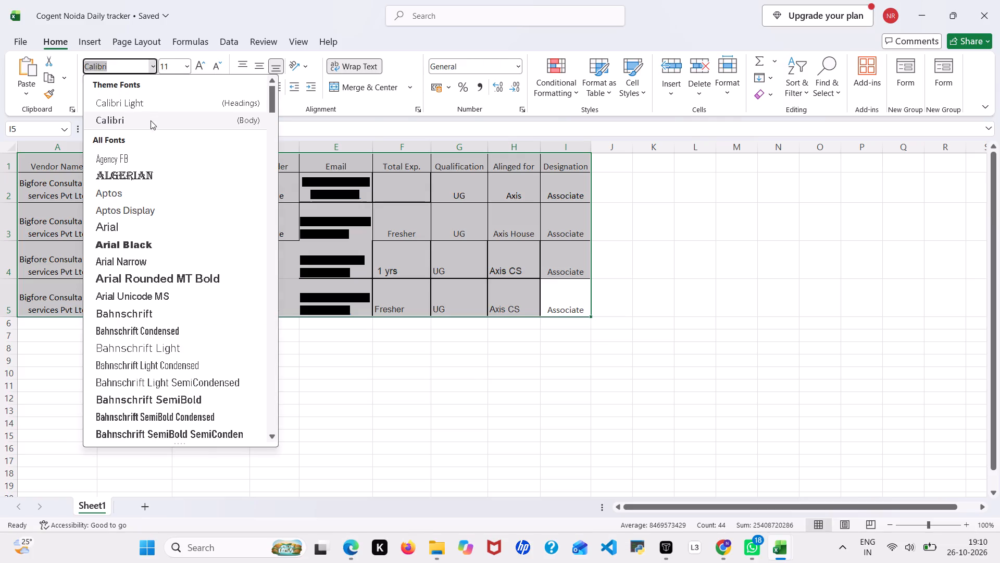
left_click(150, 123)
left_click(184, 67)
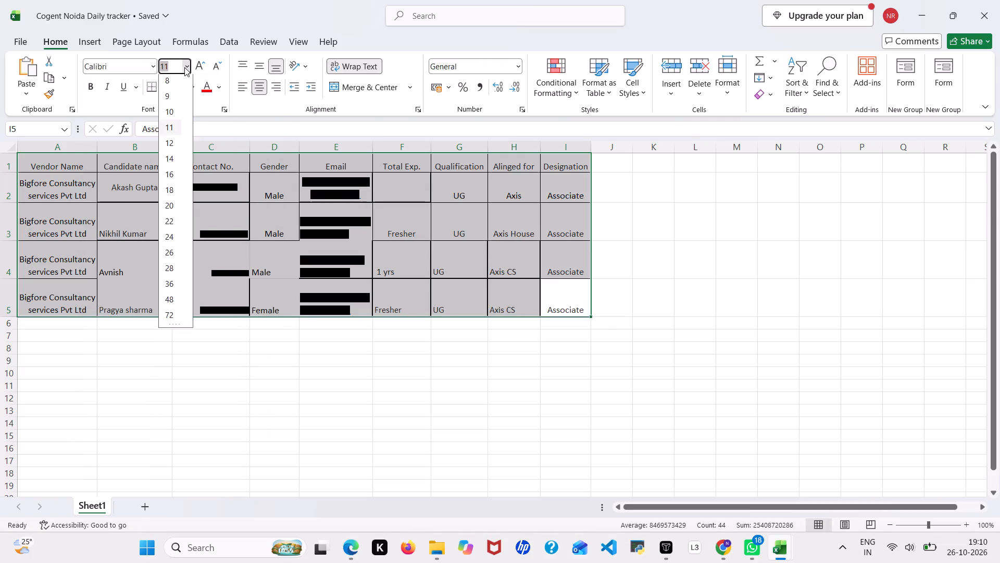
left_click(170, 128)
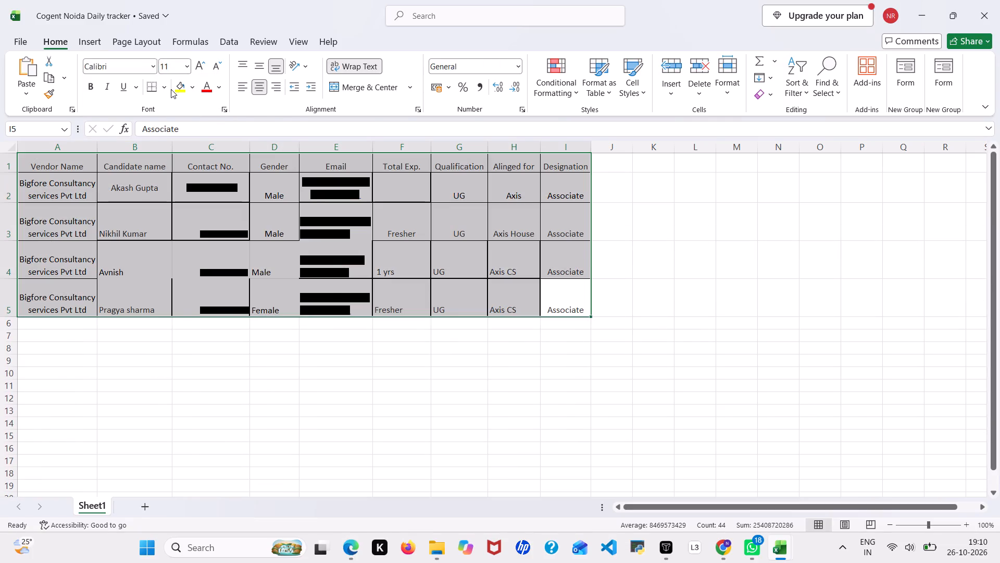
left_click(168, 88)
left_click(194, 218)
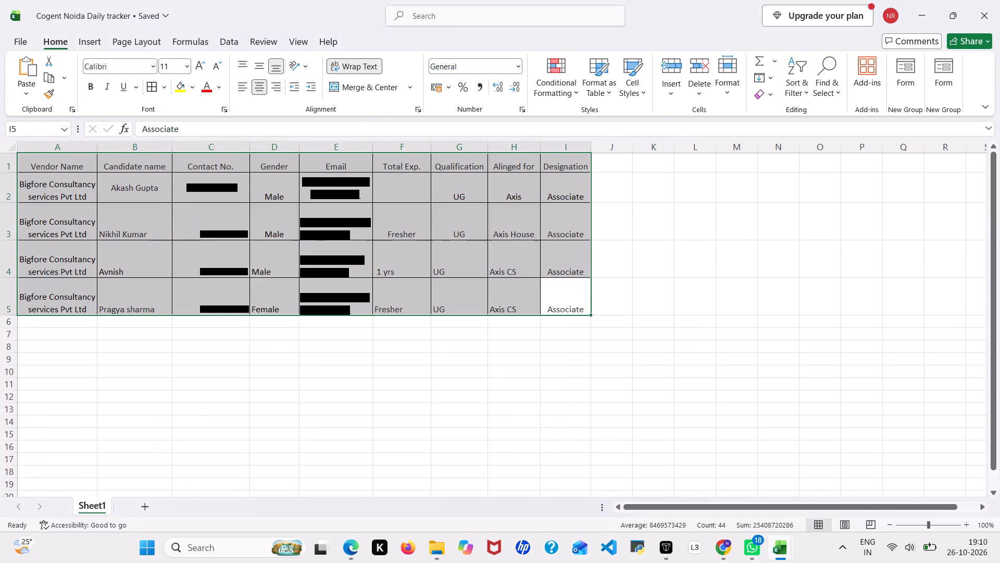
double_click(259, 85)
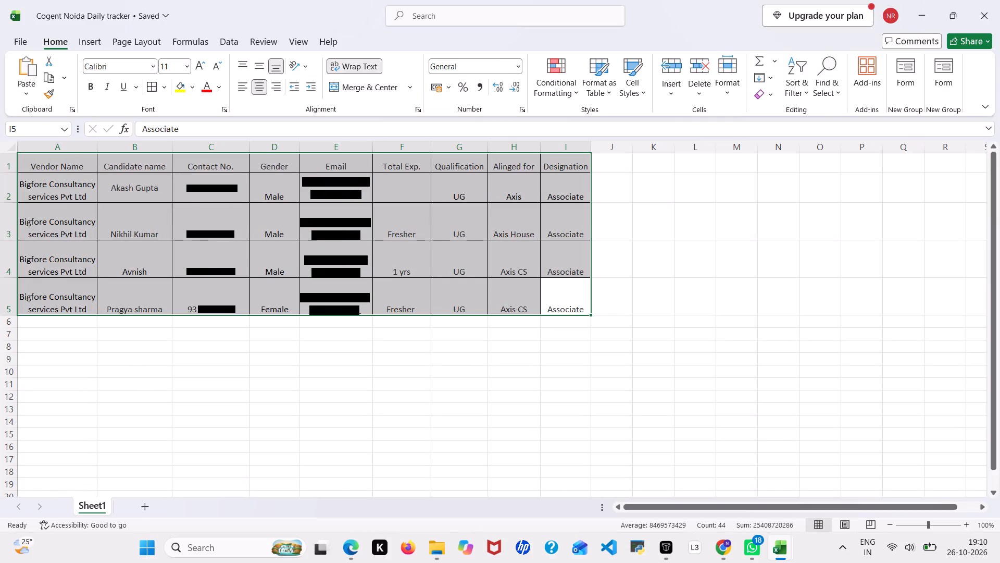
Delete one character from within the contact number in row 2.
double_click(220, 191)
left_click(214, 188)
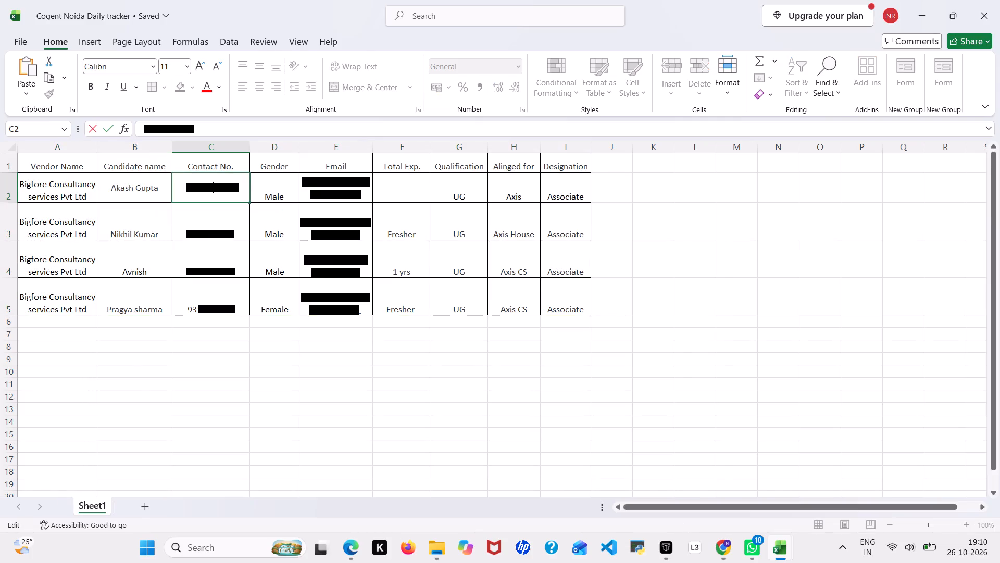
key("BackSpace")
left_click(346, 378)
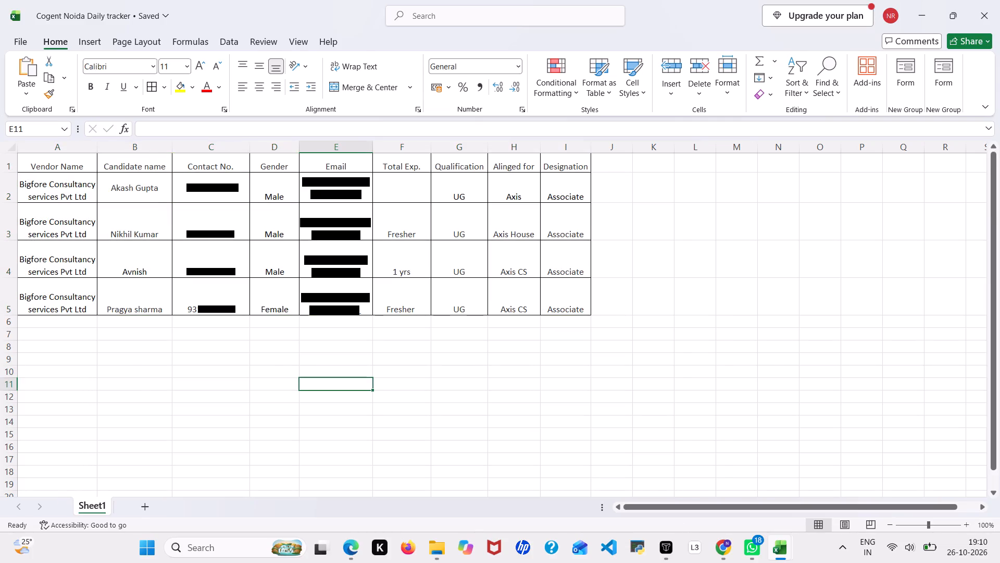
Copy the complete candidate table, from the header row through row 5 and Vendor Name through Designation.
left_click_drag(559, 293, 70, 177)
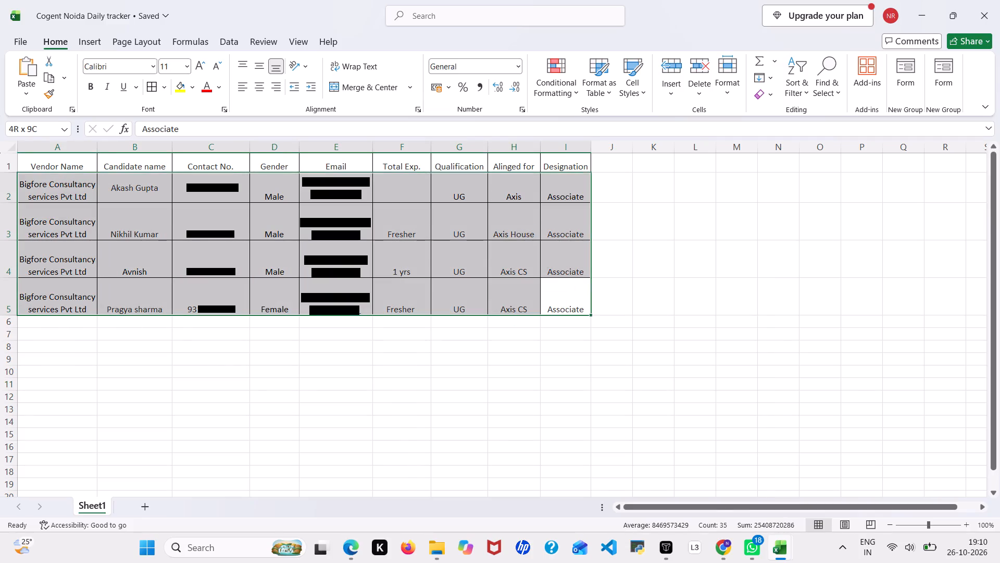
left_click_drag(70, 177, 70, 166)
key("ctrl+c")
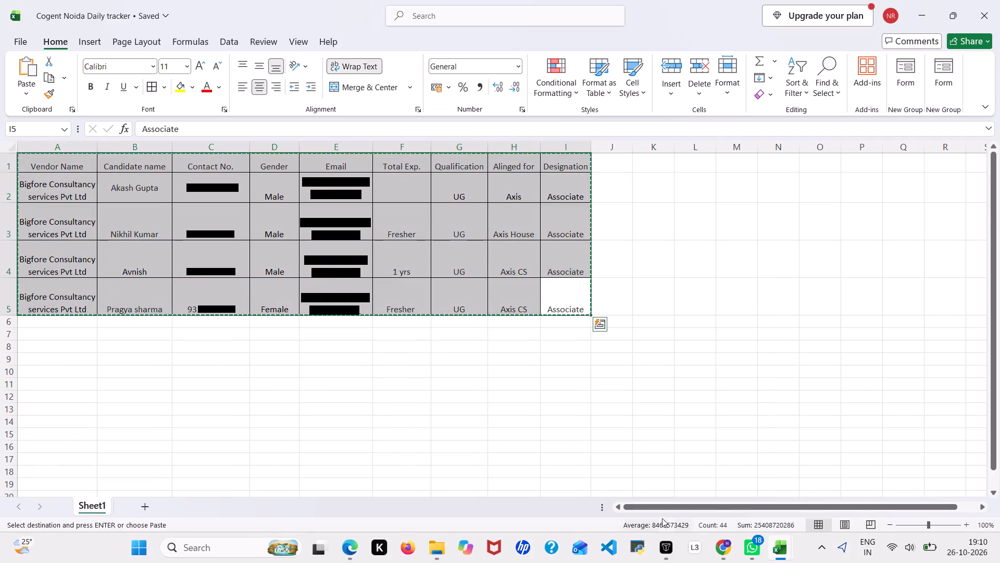
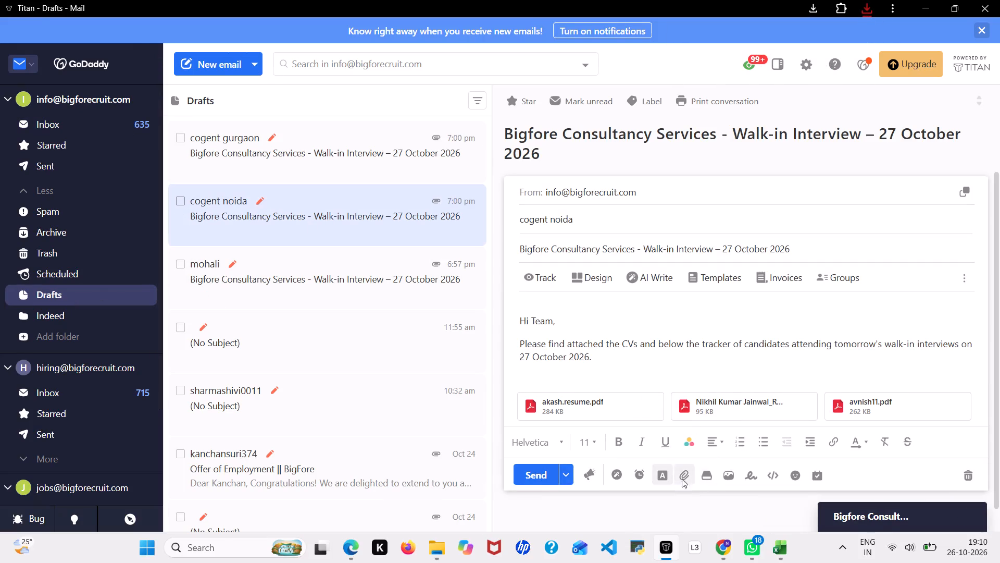
Attach Pragya's resume PDF from the Downloads folder to the cogent noida draft.
left_click(678, 386)
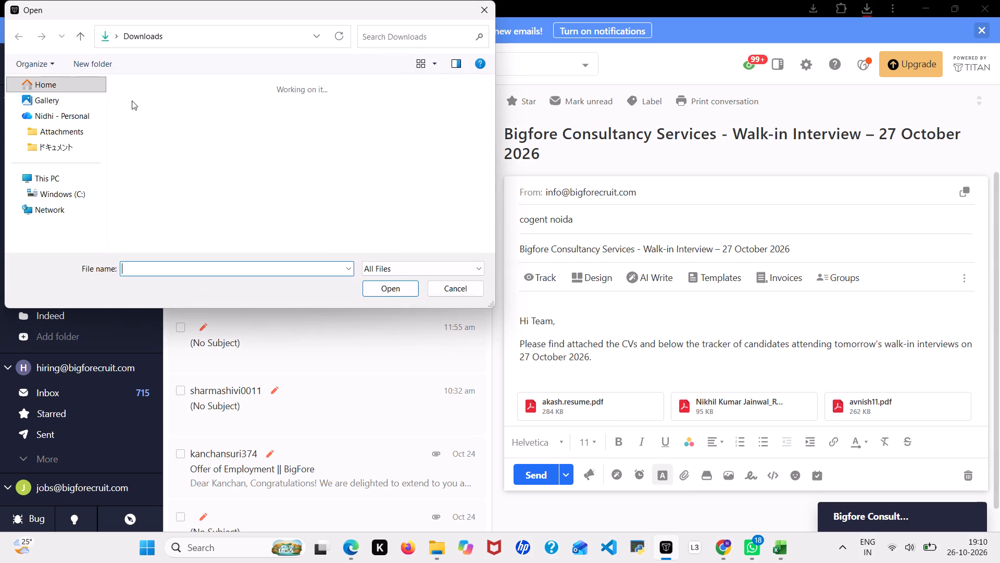
left_click(159, 104)
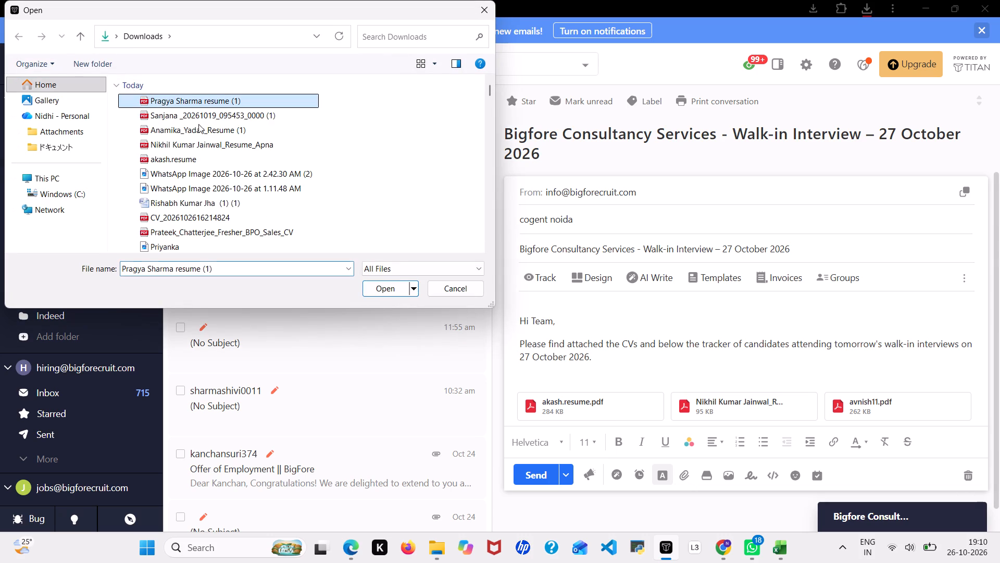
left_click(392, 286)
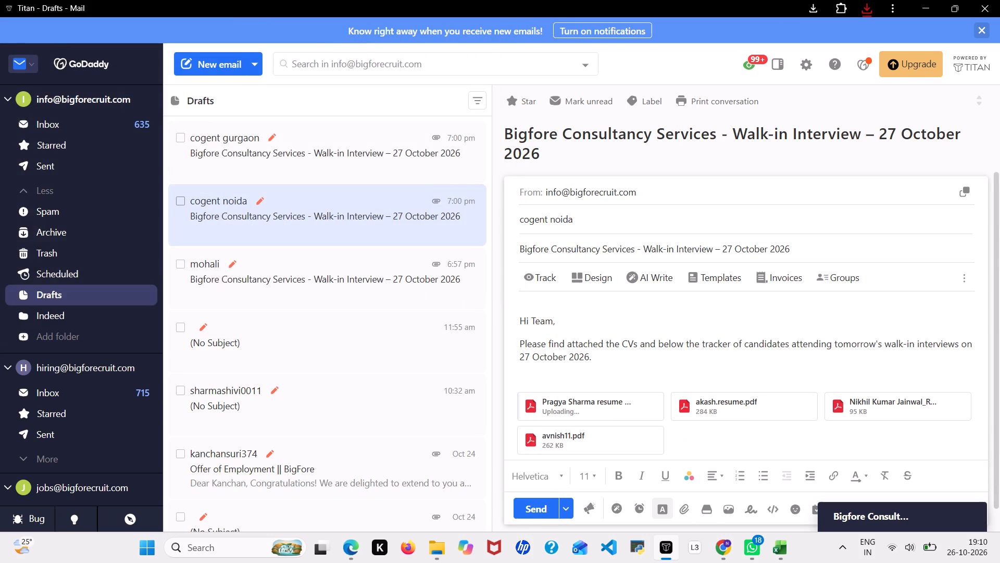
Paste the copied candidate table below the body paragraph of the cogent noida draft.
left_click(603, 358)
key("Return")
key("Return")
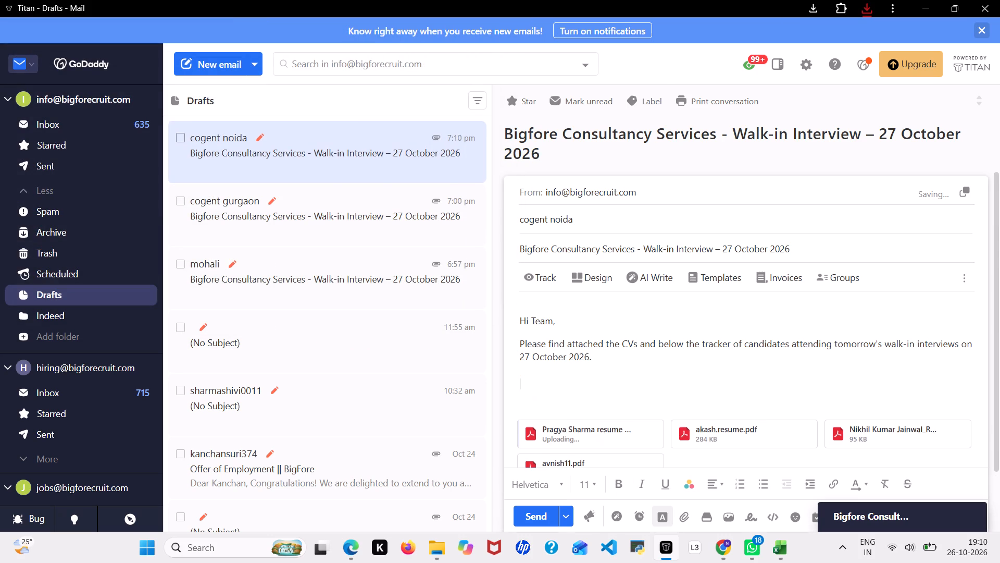
key("ctrl+v")
scroll(603, 358, "down", 1)
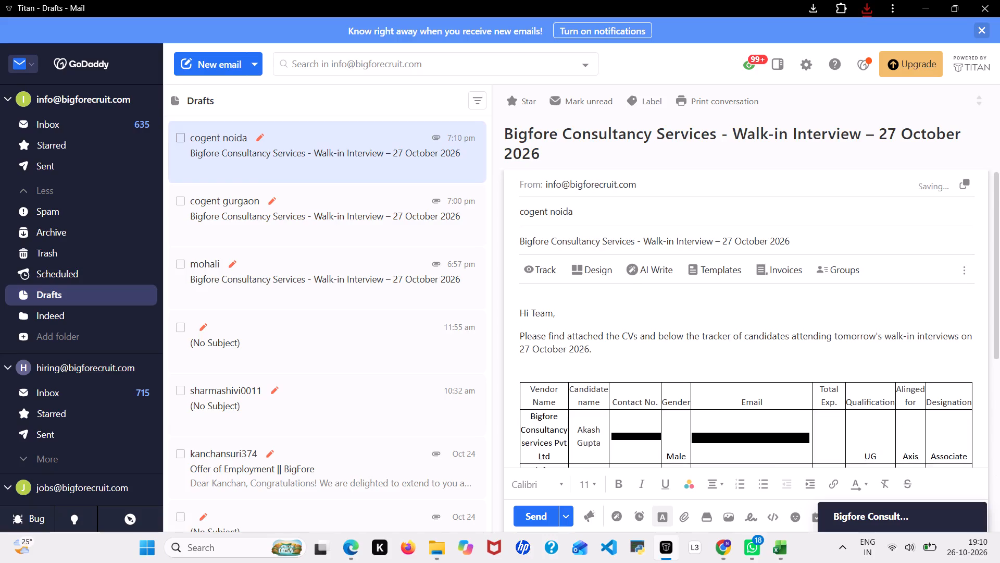
scroll(603, 358, "down", 2)
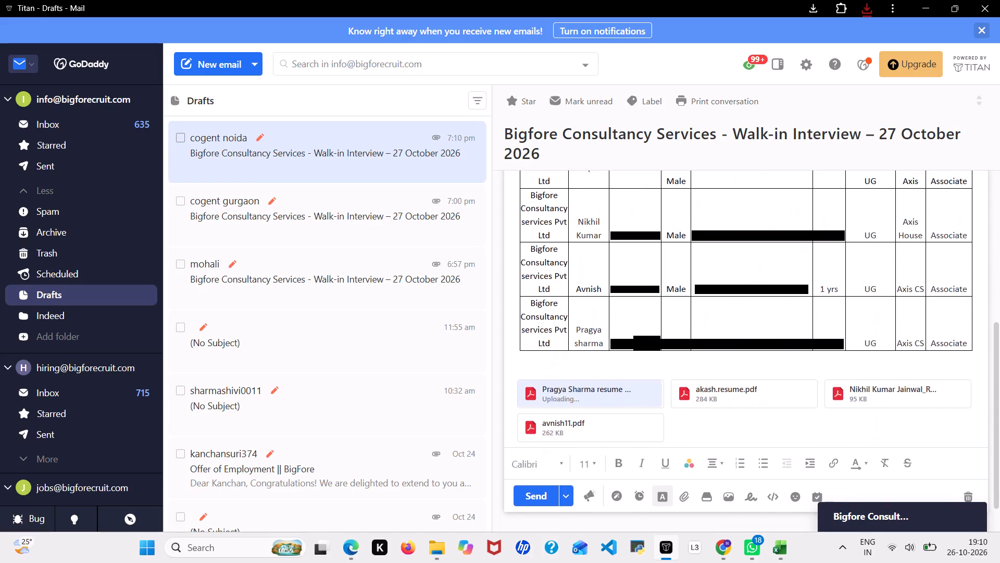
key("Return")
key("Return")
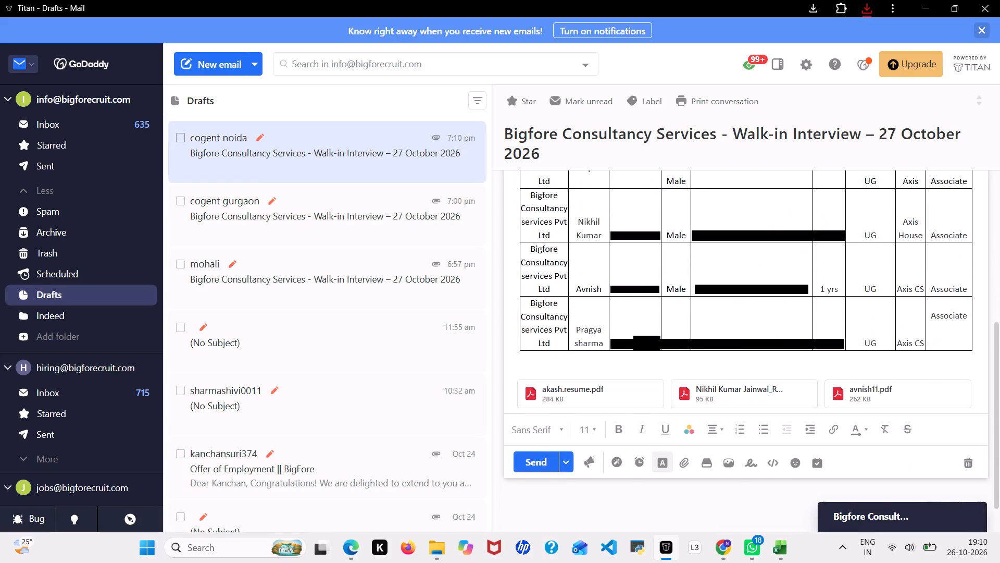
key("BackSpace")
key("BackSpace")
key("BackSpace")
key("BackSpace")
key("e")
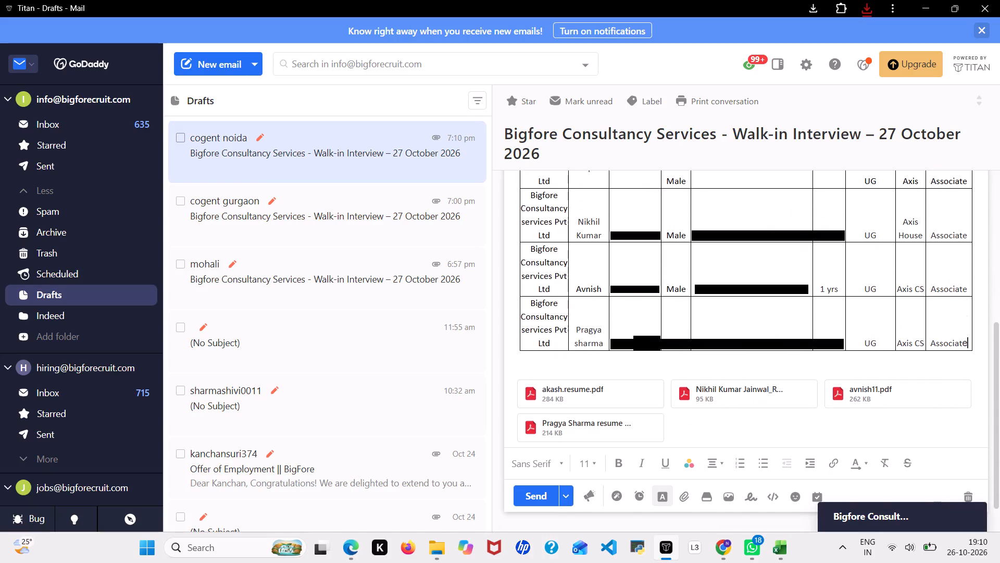
Add the sign-off "Thanks & Regards,", "Kratika" and "Bigfore Consultancy" on three lines below the candidate table.
left_click(979, 343)
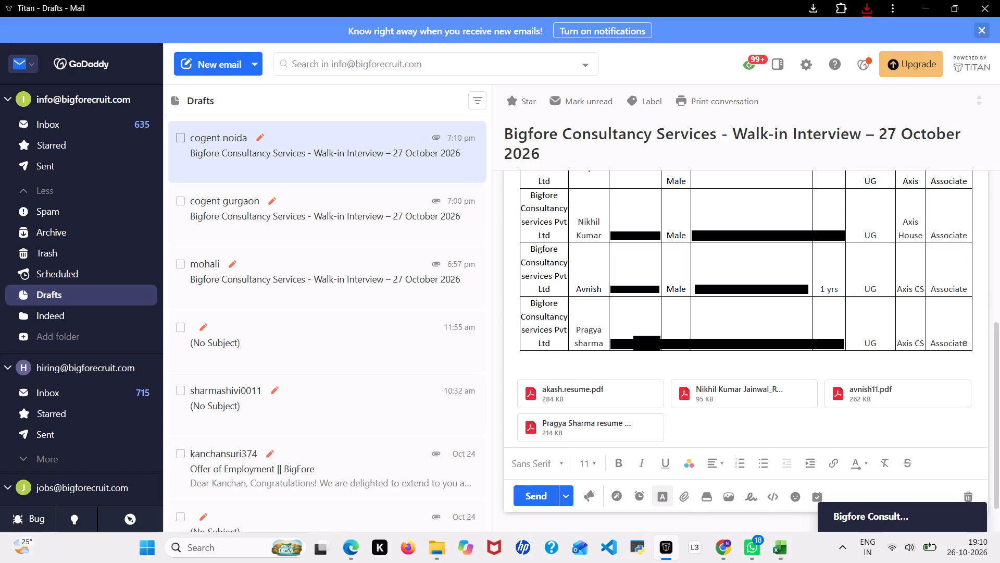
key("Return")
key("Return")
type("Thanks")
key("space")
type("& Regar")
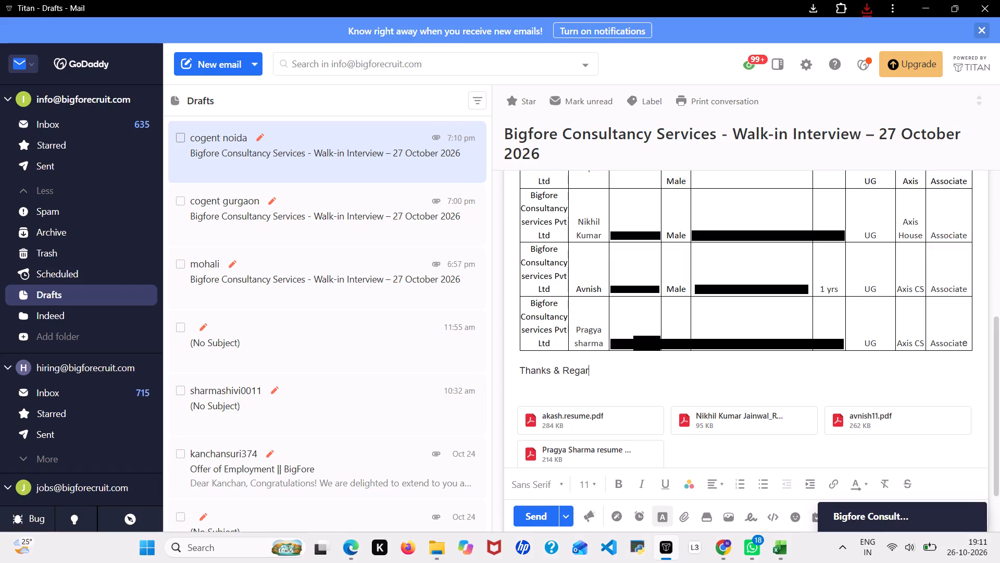
type("ds,")
key("Return")
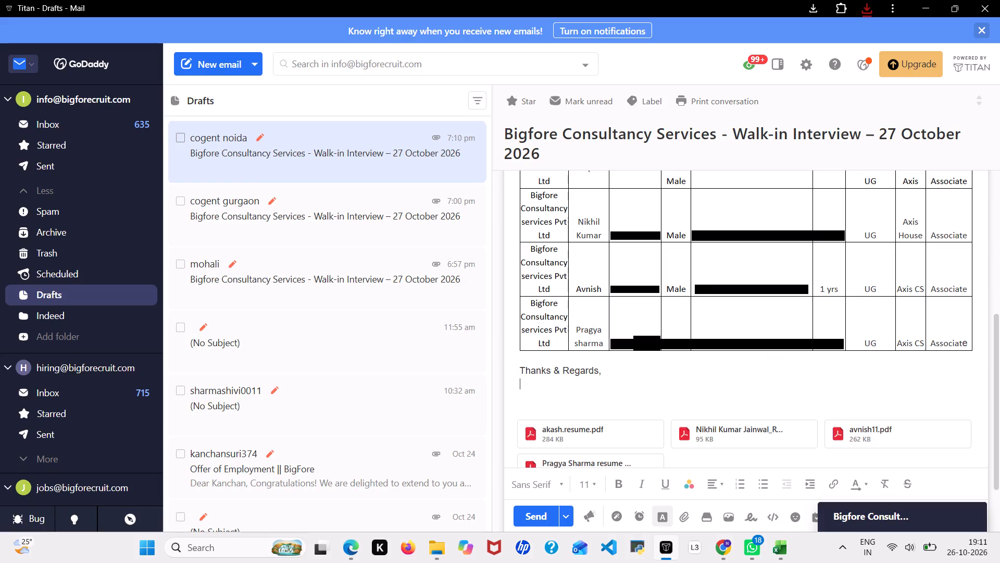
key("shift+l")
key("BackSpace")
type("Kratika")
key("Return")
type("Bigfore Consultancy")
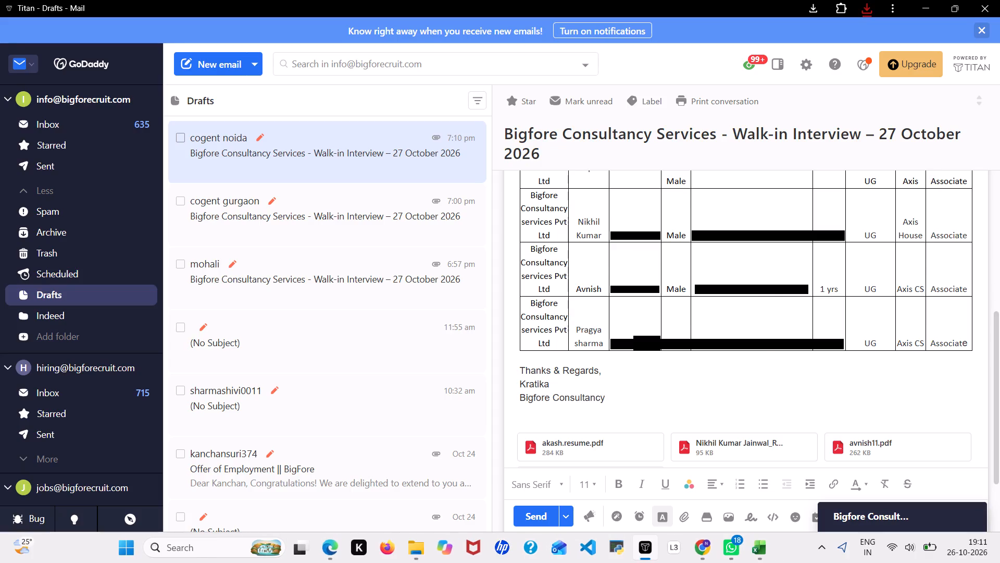
Replace the placeholder recipient "cogent noida" with the saved contacts Manoj and Arun as main recipients.
scroll(673, 386, "up", 1)
scroll(673, 386, "down", 2)
scroll(673, 386, "up", 5)
left_click(598, 229)
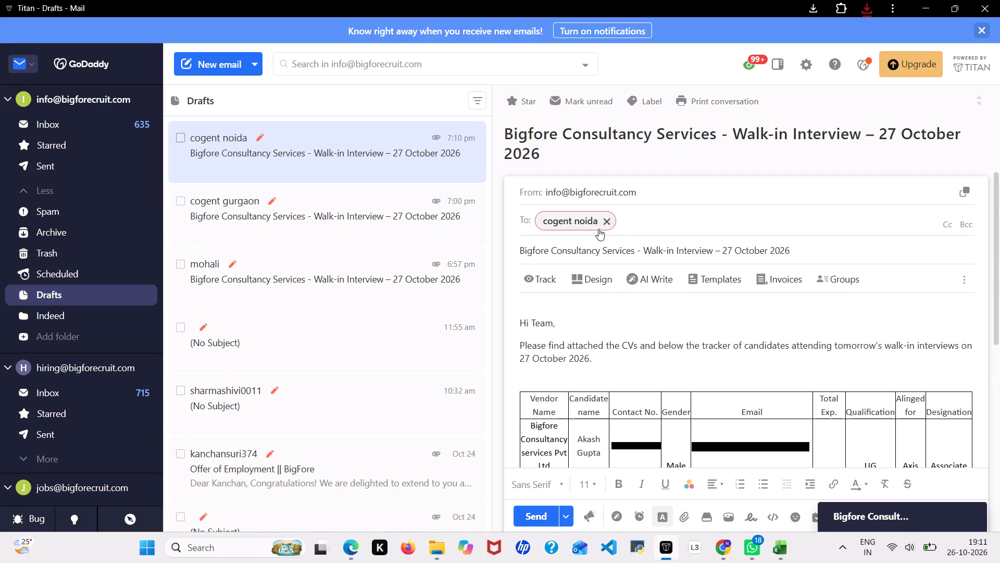
left_click(604, 223)
type("mano")
left_click(640, 248)
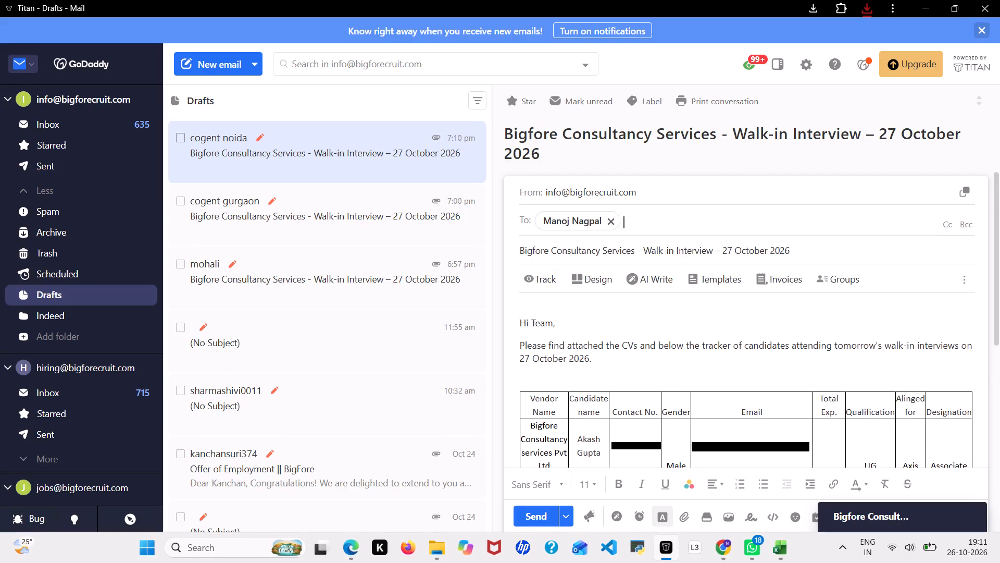
type("aru")
left_click(654, 243)
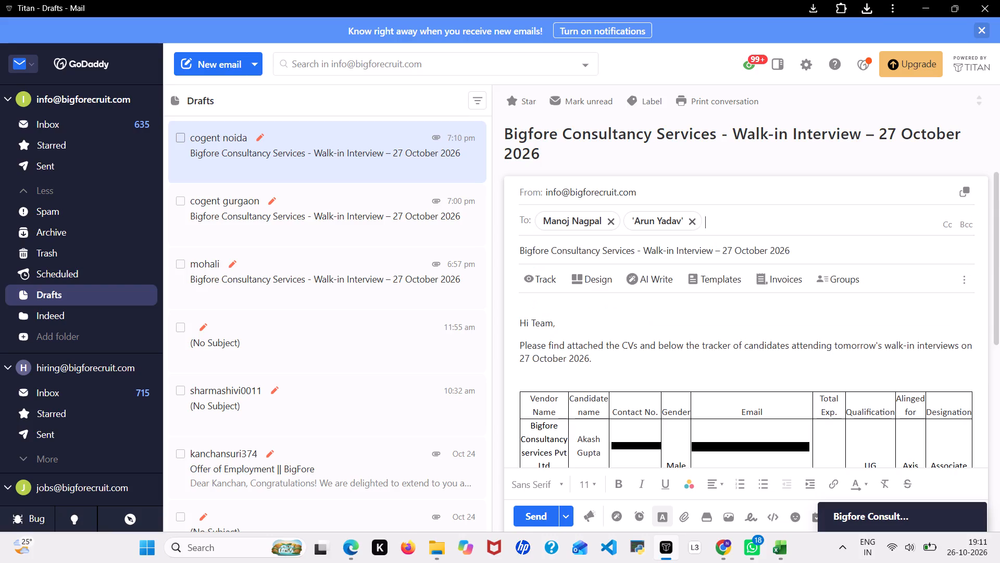
Add the first saved contact matching "ami" and the saved contact matching "mun" as Cc recipients.
left_click(944, 227)
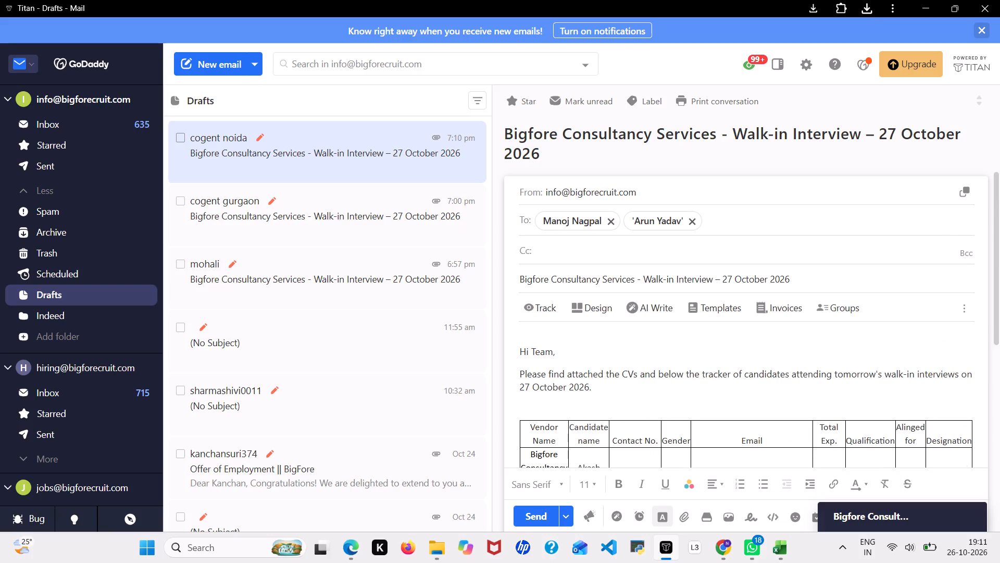
type("ami")
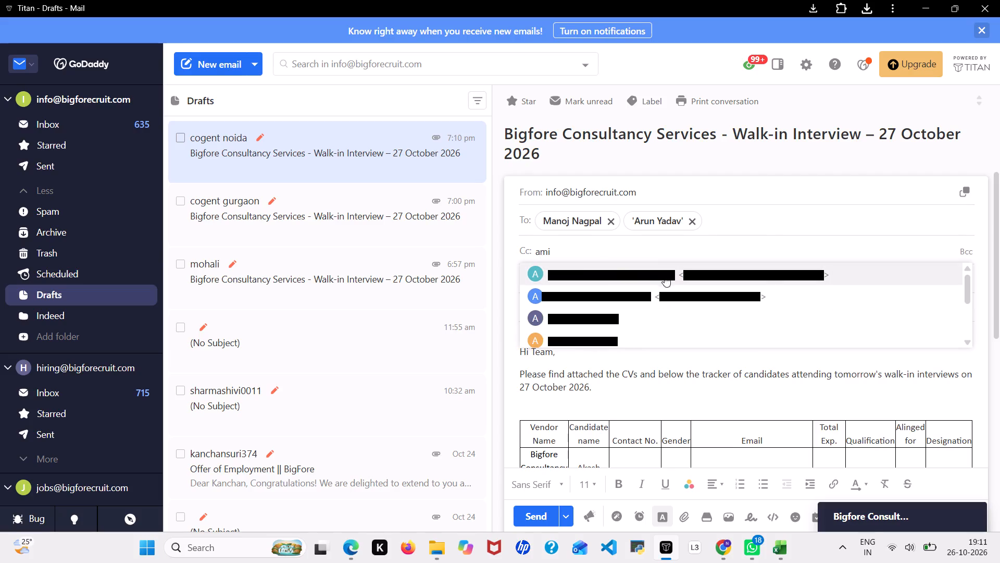
left_click(664, 284)
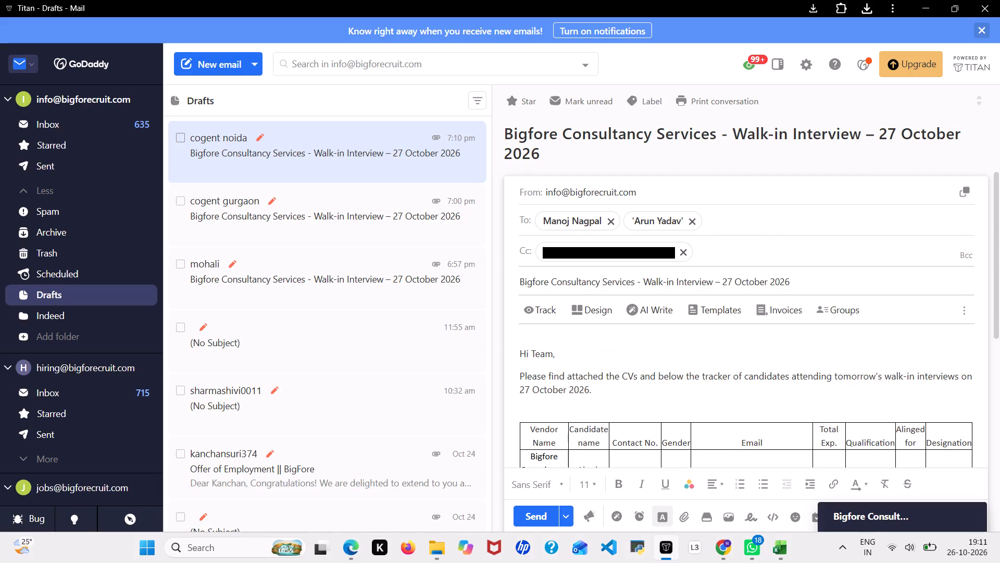
type("mun")
left_click(708, 272)
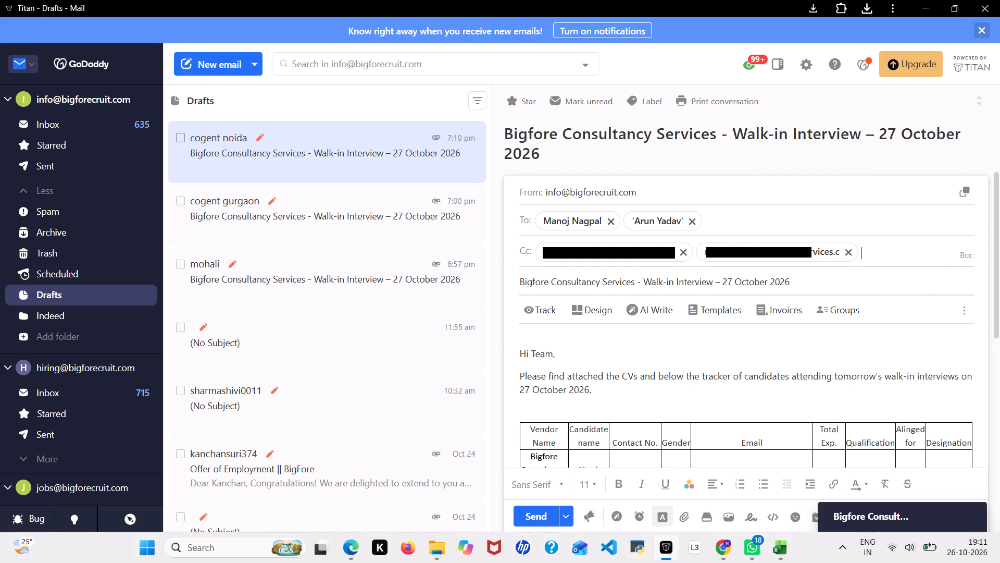
Review the cogent noida mail's recipients, subject, candidate table, sign-off and attached resumes.
scroll(689, 373, "down", 1)
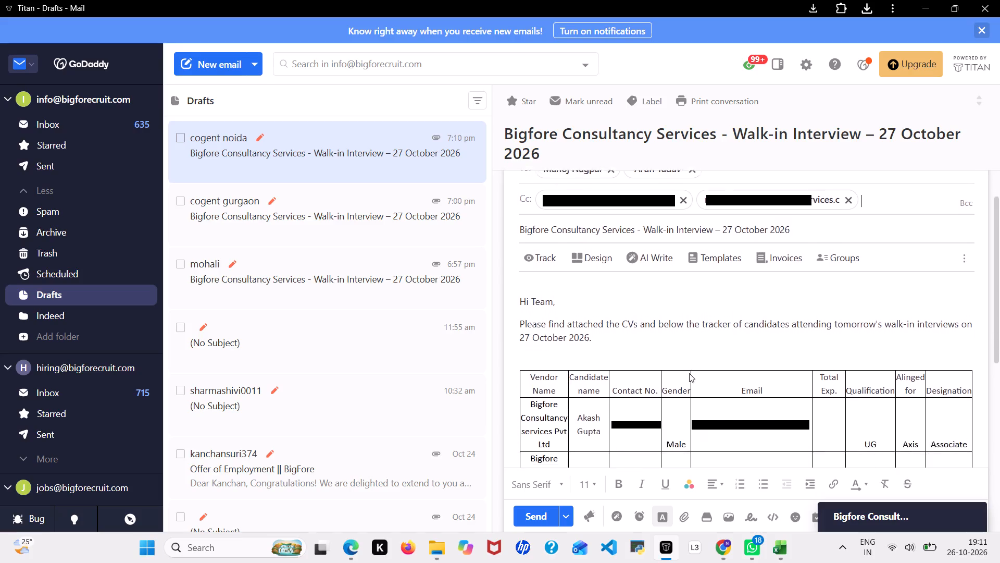
scroll(689, 373, "down", 3)
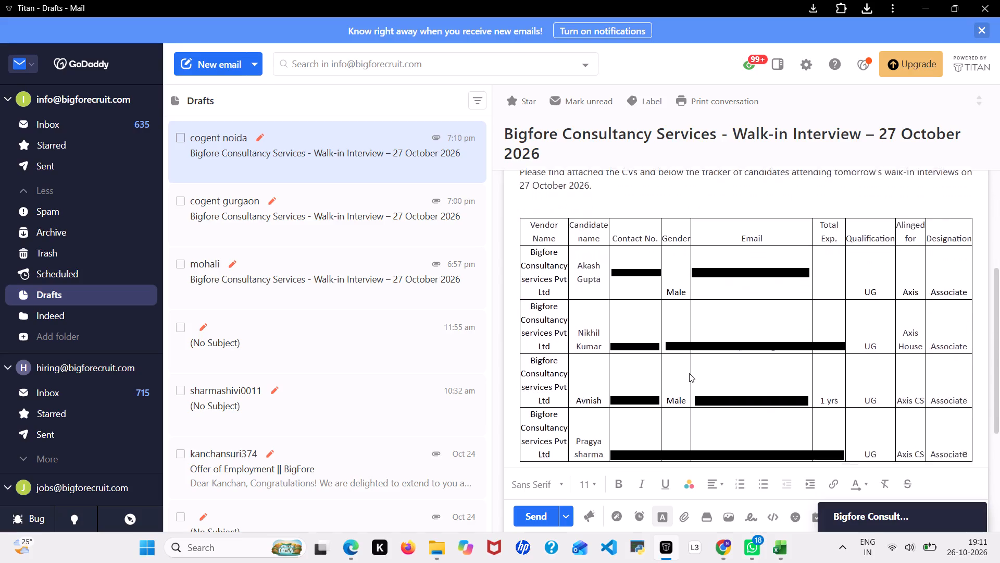
scroll(689, 373, "down", 1)
scroll(689, 373, "up", 2)
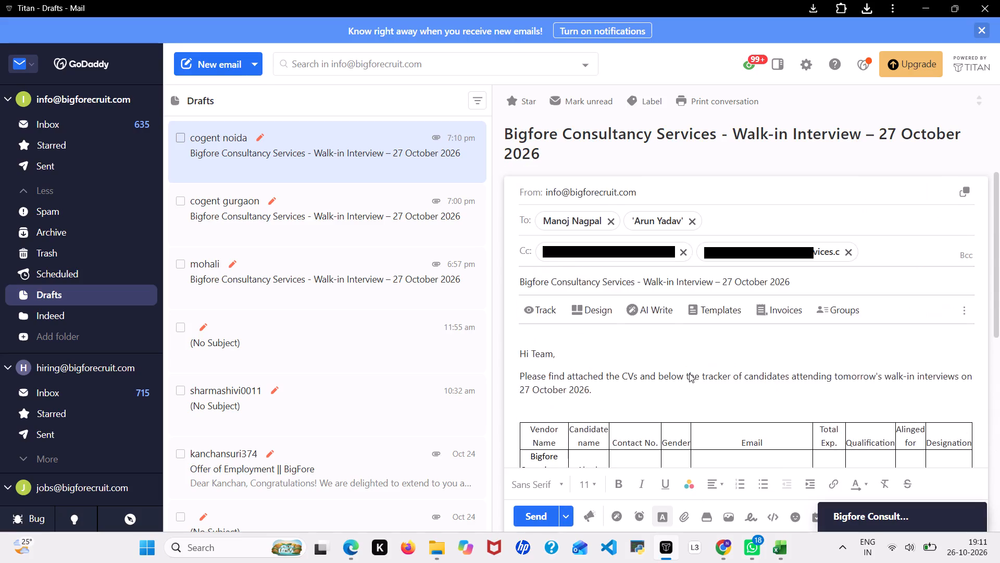
scroll(689, 373, "down", 2)
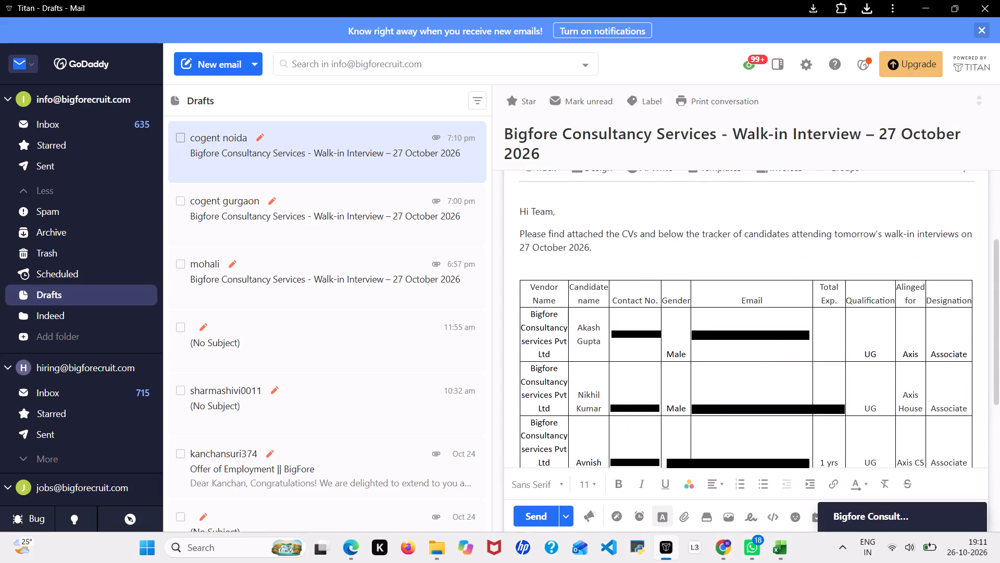
scroll(689, 373, "down", 3)
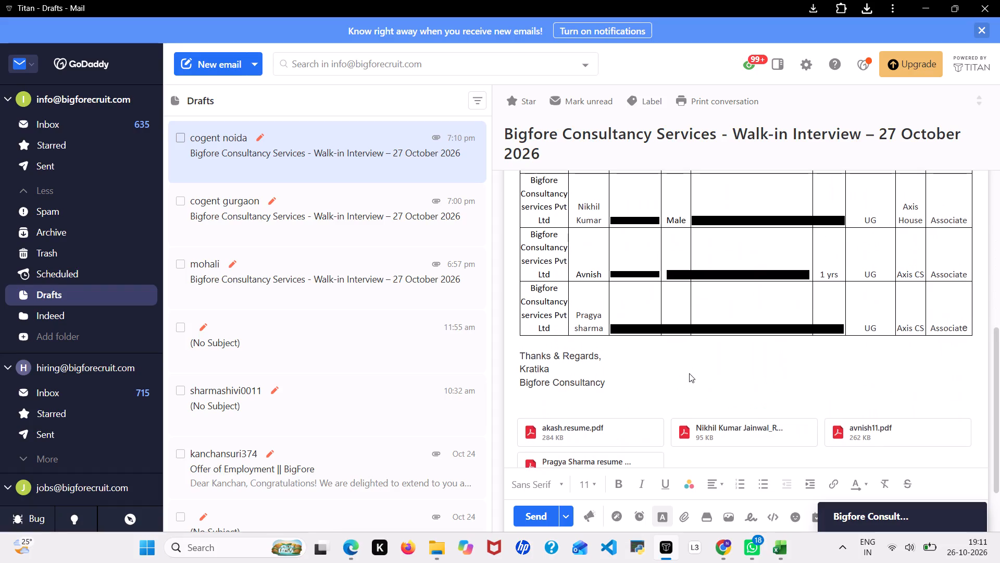
scroll(689, 373, "up", 1)
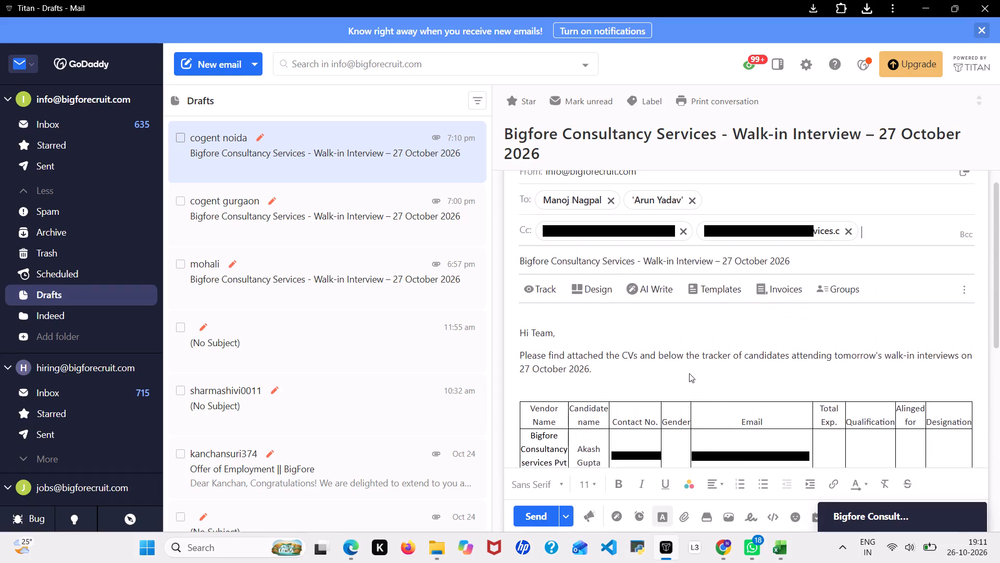
scroll(674, 382, "down", 1)
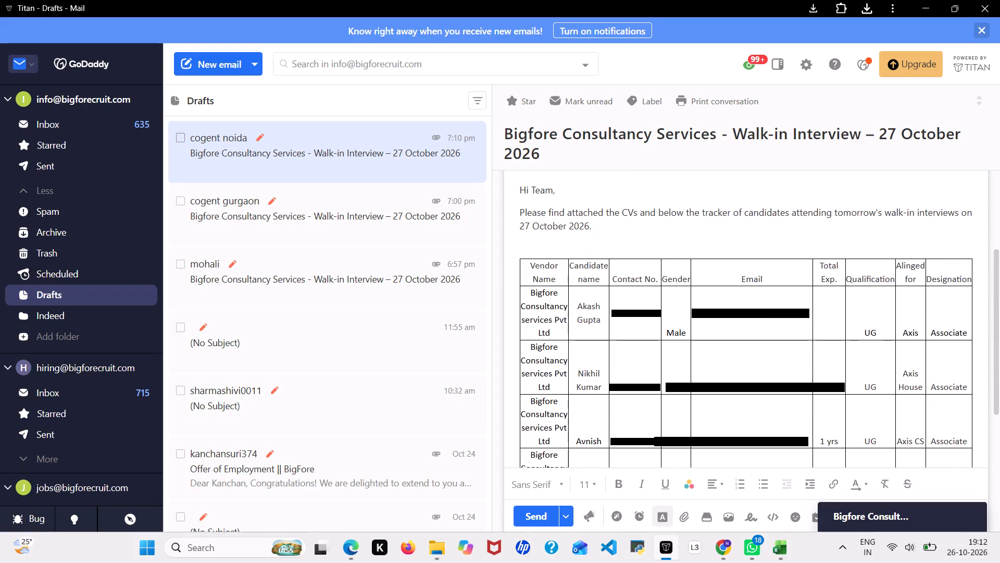
Send the cogent noida walk-in interview mail for 27 October 2026.
left_click(538, 515)
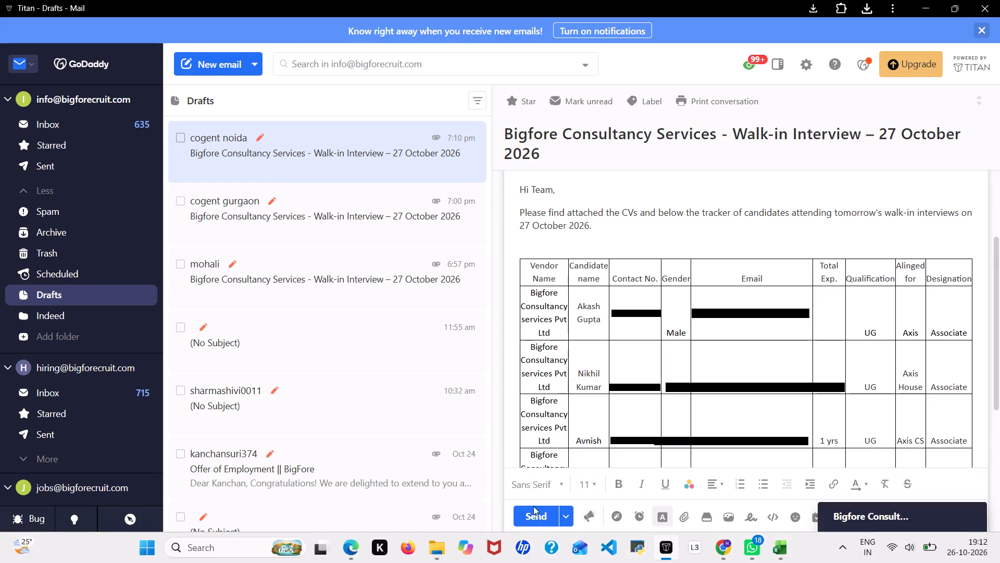
scroll(567, 395, "down", 1)
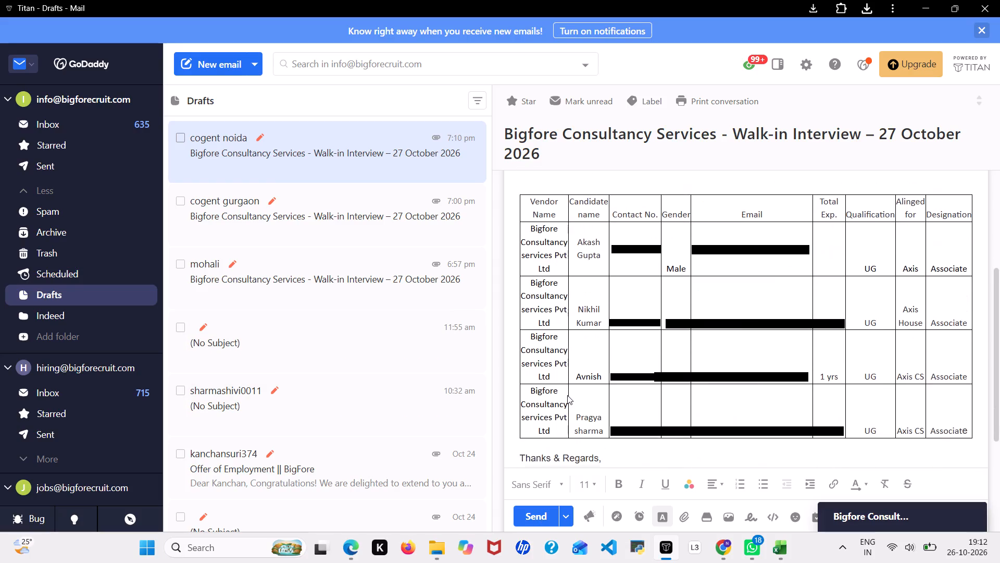
scroll(567, 395, "down", 1)
left_click(541, 510)
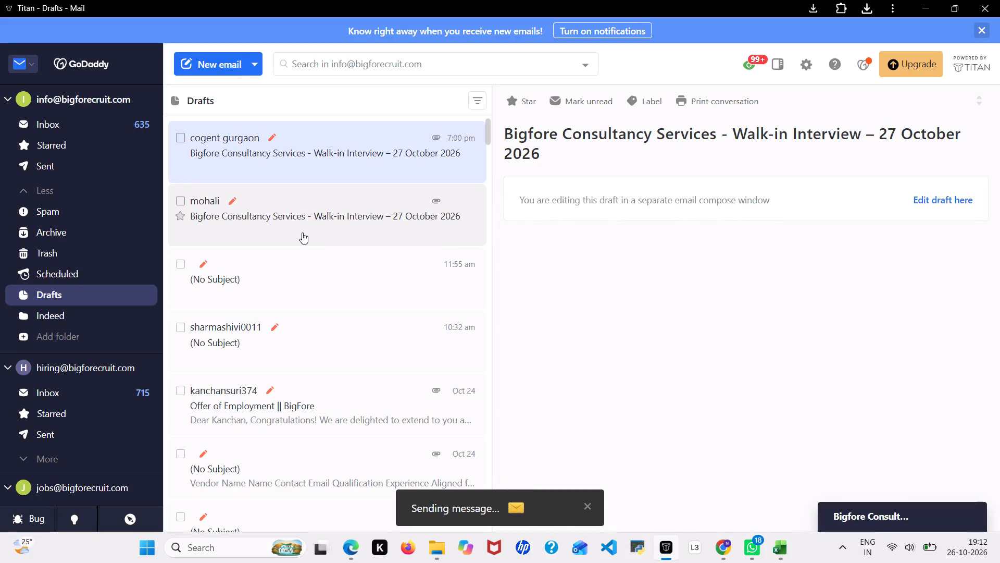
Open the cogent gurgaon walk-in interview draft for editing.
left_click(311, 155)
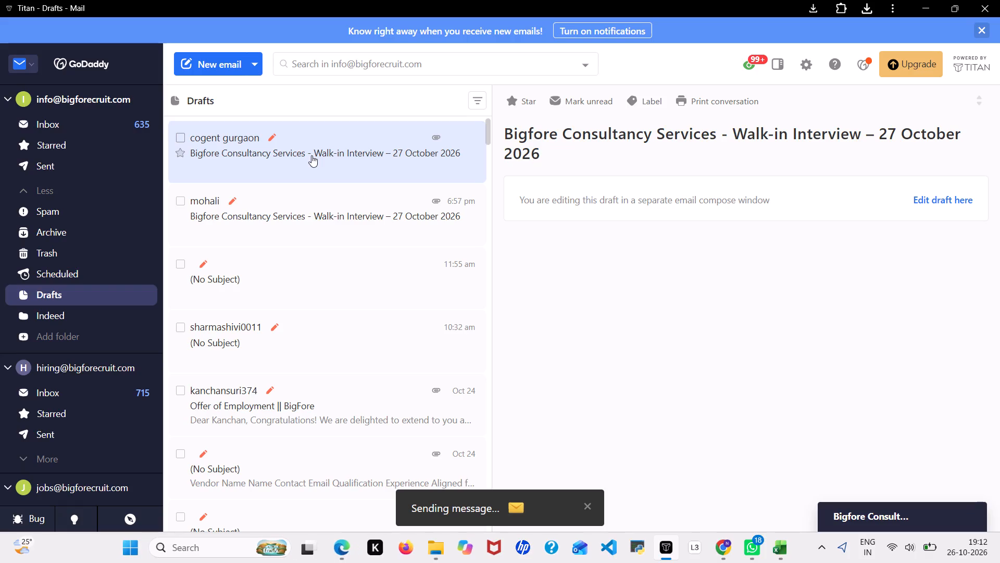
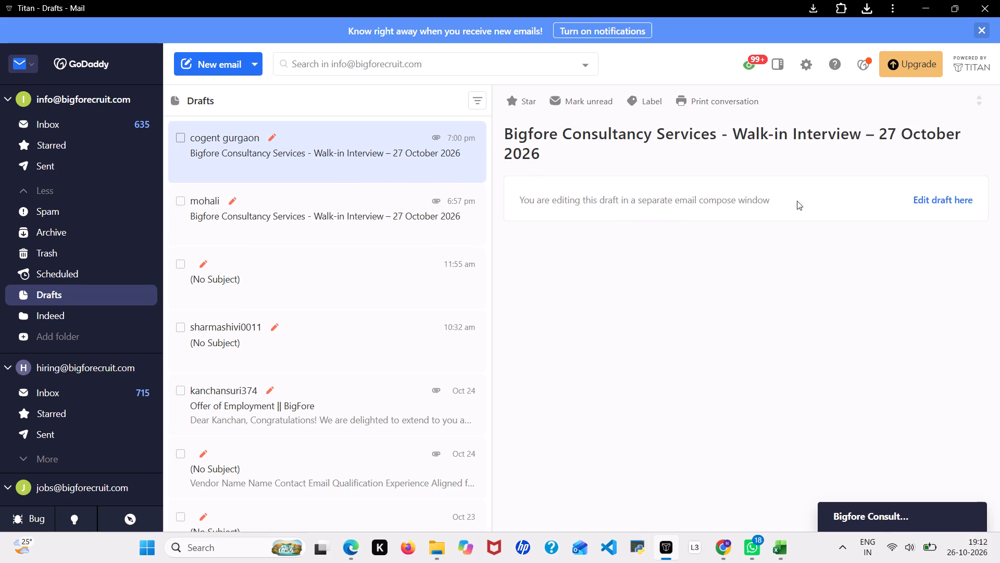
Bring the cogent gurgaon draft back for editing within the mail reading pane.
left_click(938, 201)
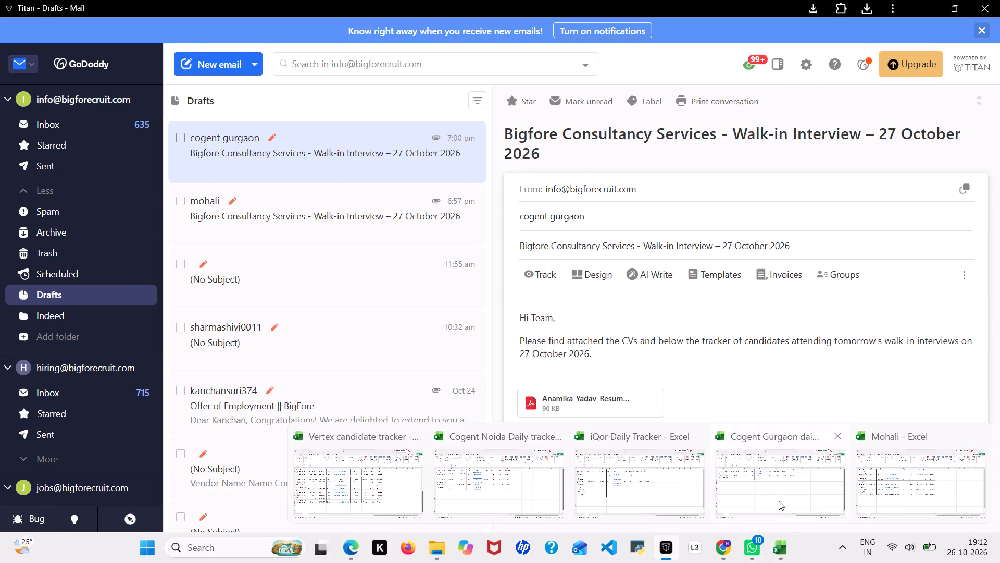
In Excel's Cogent Gurgaon daily Tracker, format the header and first candidate row as Calibri 11, without centre alignment, with cell borders.
left_click(779, 501)
left_click_drag(578, 188, 74, 170)
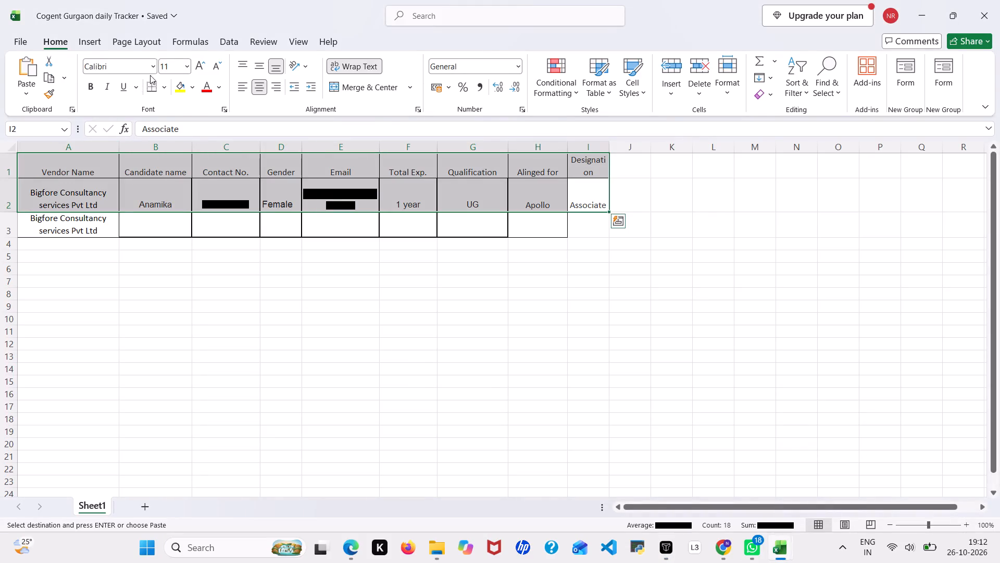
left_click(153, 66)
left_click(146, 121)
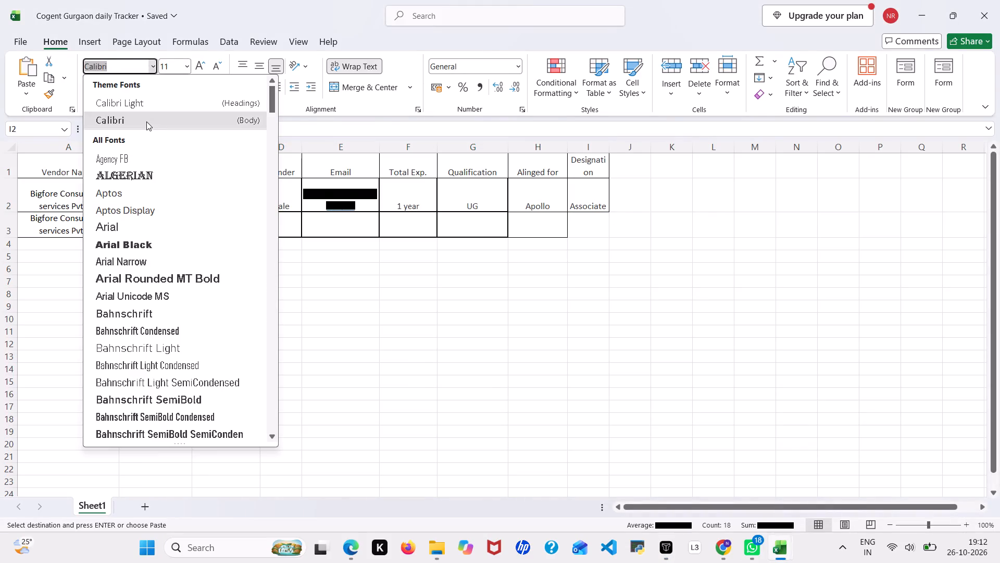
left_click(189, 61)
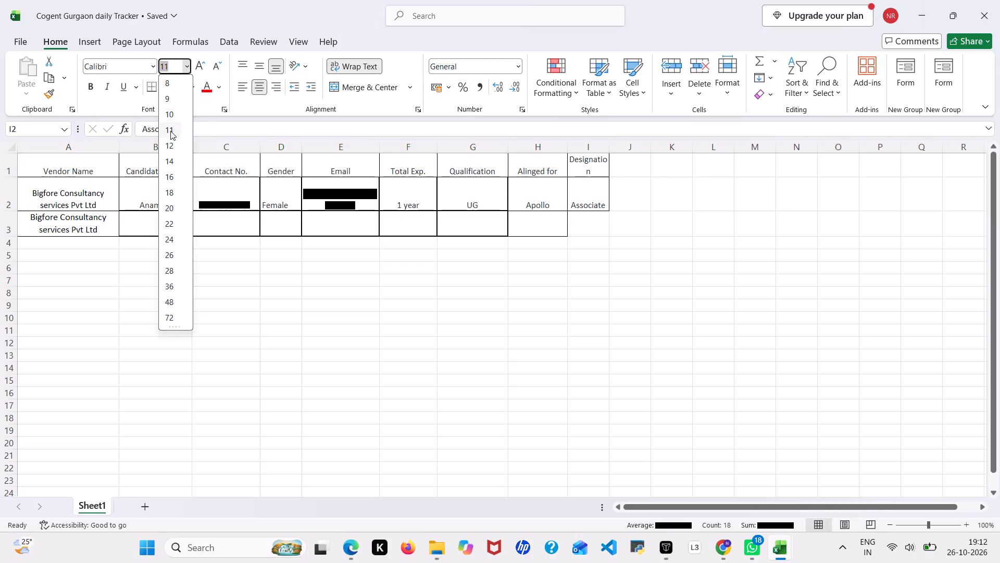
left_click(169, 131)
left_click(261, 86)
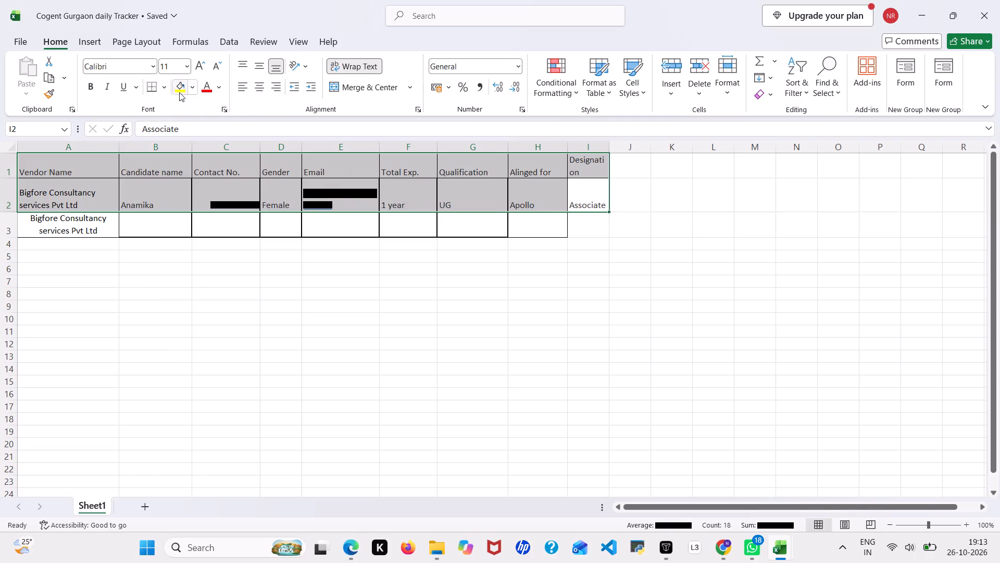
left_click(165, 91)
left_click(180, 218)
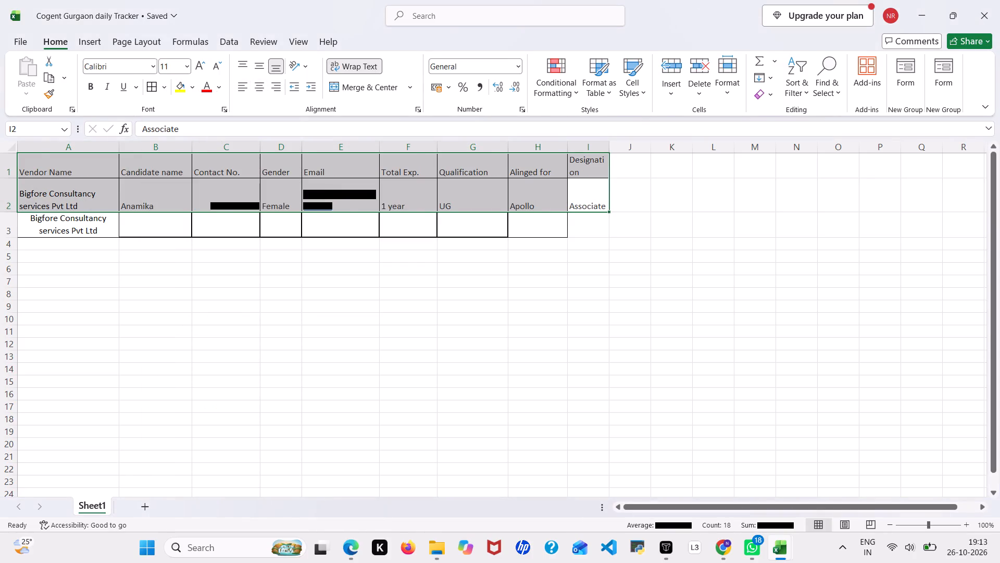
Copy the formatted header and candidate row into the cogent gurgaon draft in Titan Mail, below the introductory sentence.
key("ctrl+c")
left_click(670, 561)
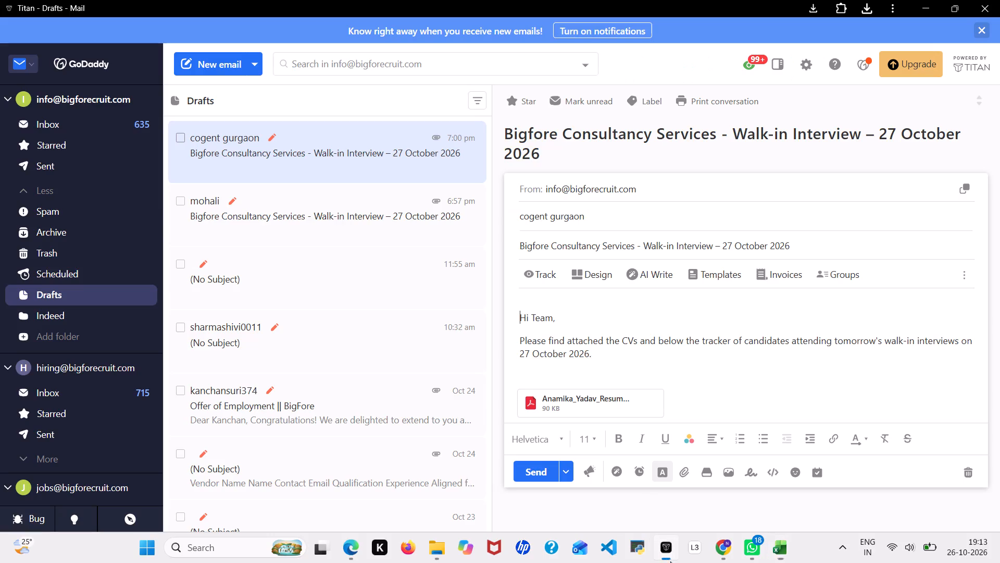
left_click(605, 363)
key("Return")
key("Return")
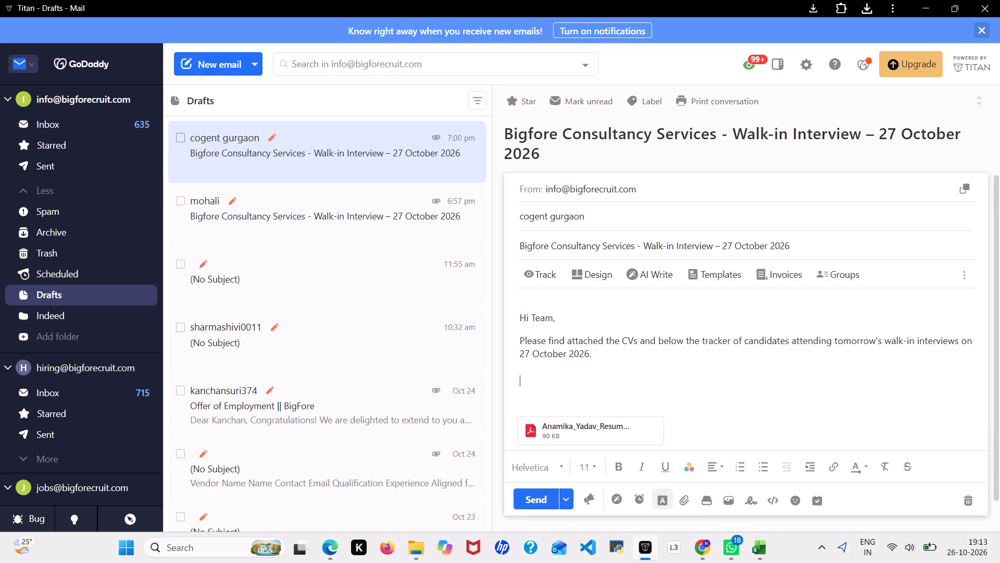
key("ctrl+v")
Add the sign-off "Thanks & Regards," and "Pawan" below the candidate table in the cogent gurgaon draft.
scroll(646, 350, "down", 1)
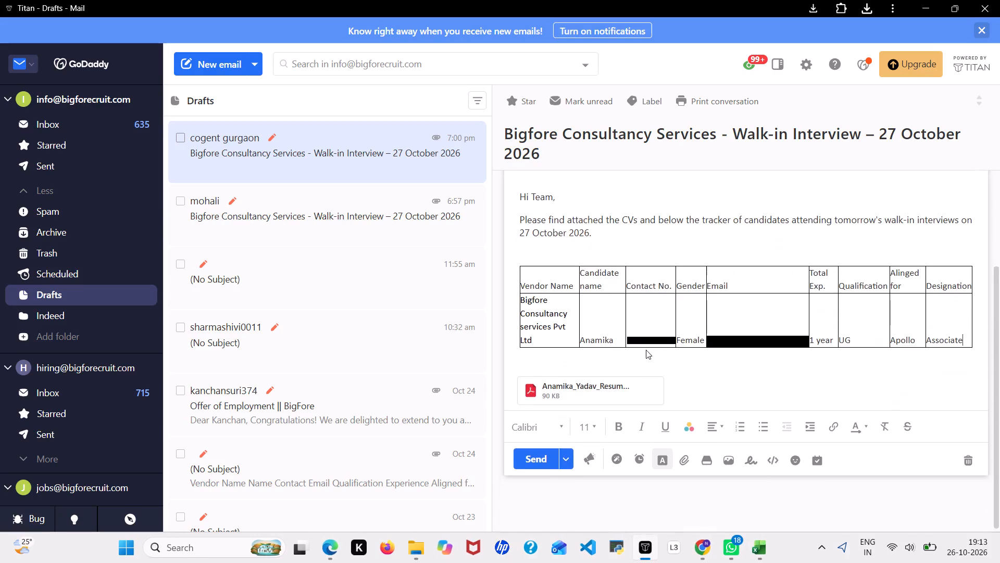
scroll(646, 350, "down", 1)
left_click(981, 344)
key("Return")
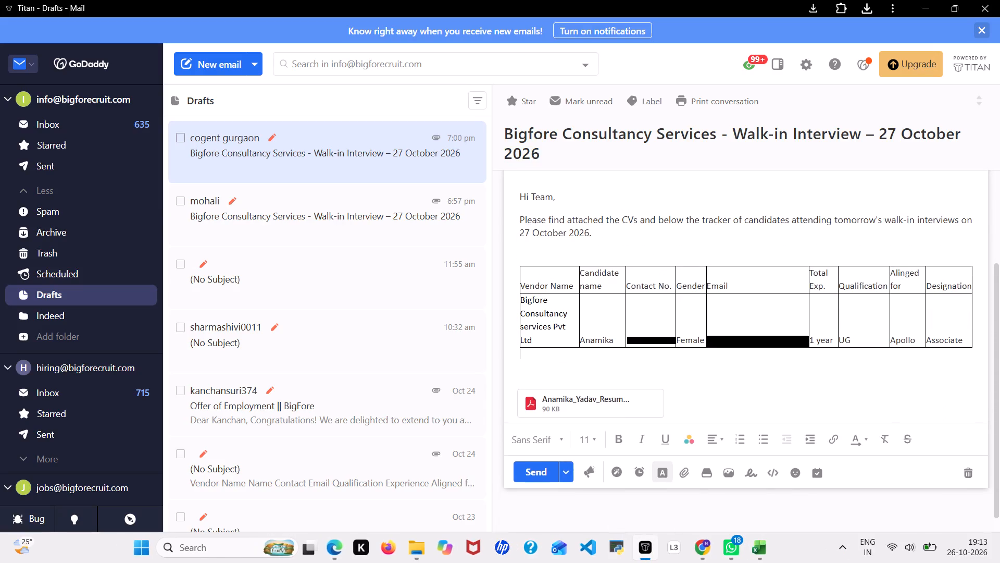
key("Return")
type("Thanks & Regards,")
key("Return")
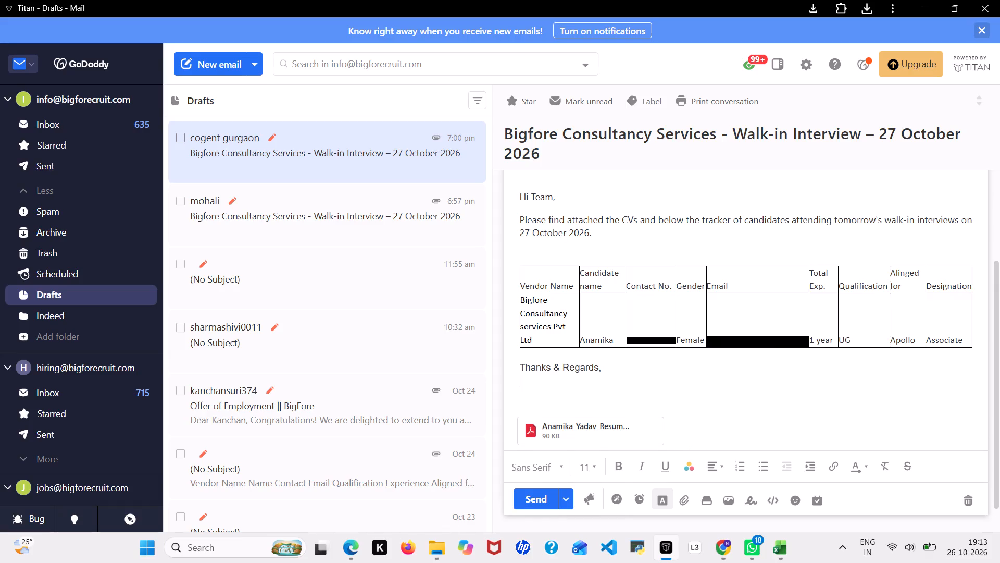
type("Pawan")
Add the first saved contacts matching "mano" and "arun" as To recipients, replacing the cogent gurgaon placeholder.
scroll(748, 266, "up", 3)
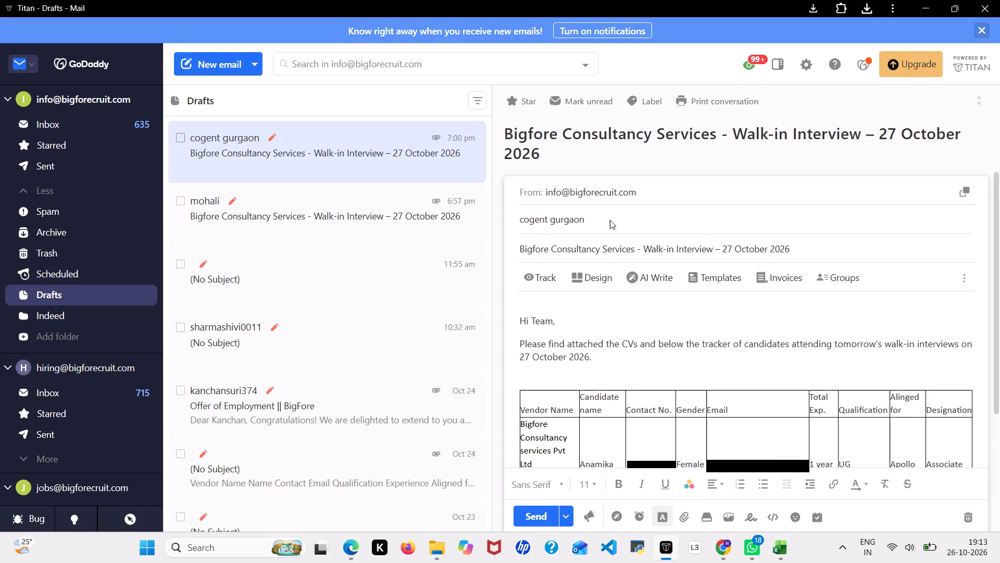
left_click(610, 220)
left_click(616, 220)
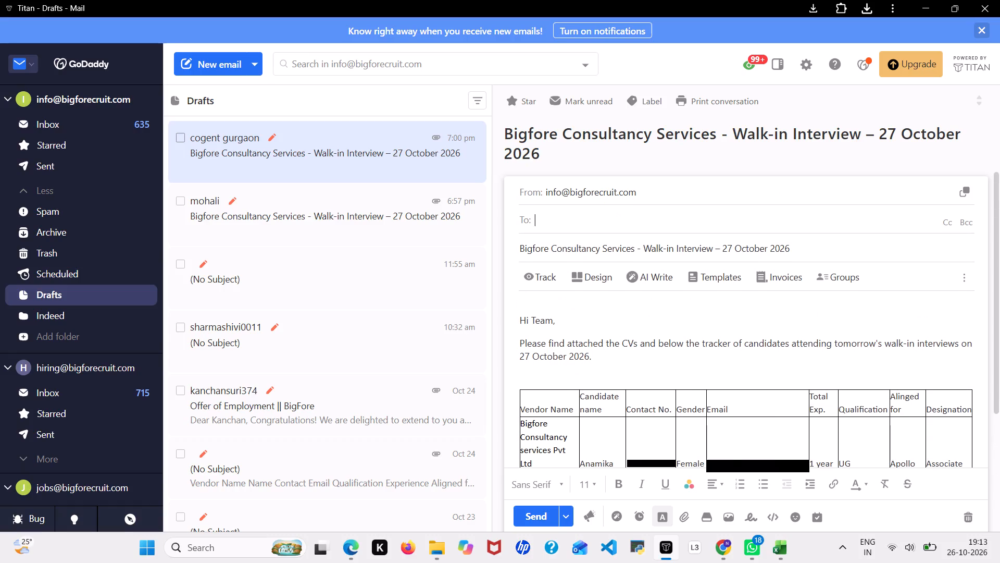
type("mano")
left_click(631, 244)
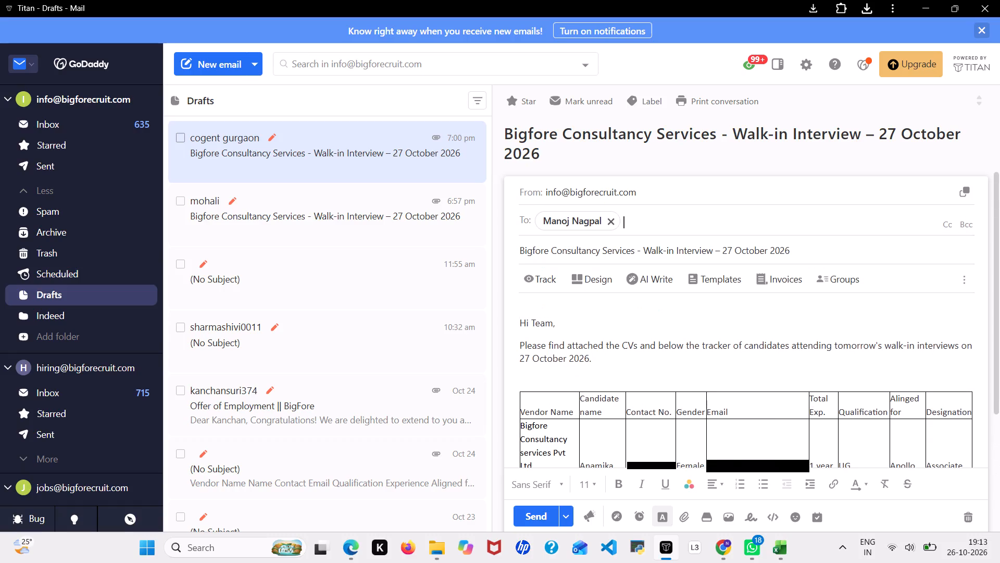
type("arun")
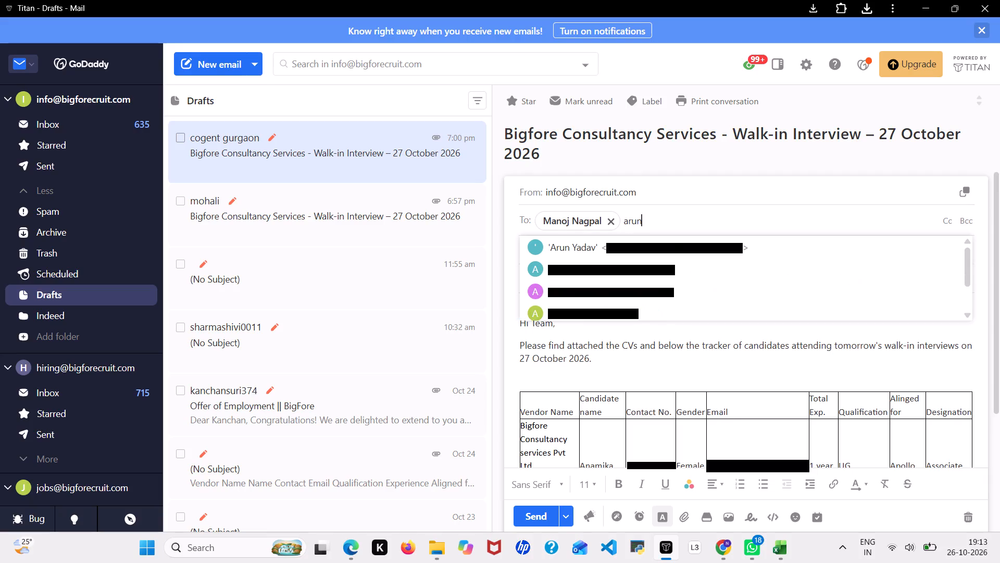
left_click(672, 241)
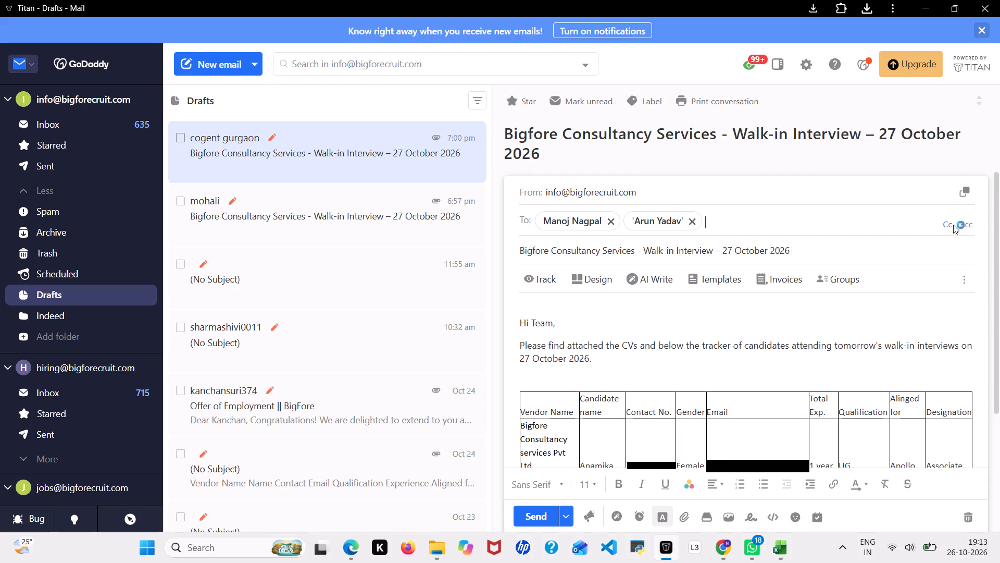
Add the first saved contacts matching "mun" and "mo" as Cc recipients.
left_click(952, 226)
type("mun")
left_click(797, 276)
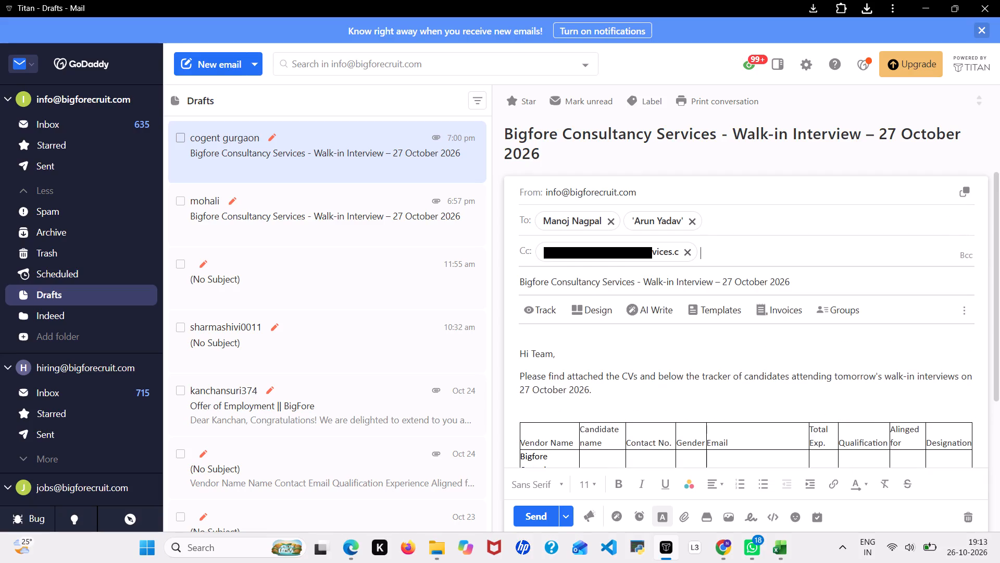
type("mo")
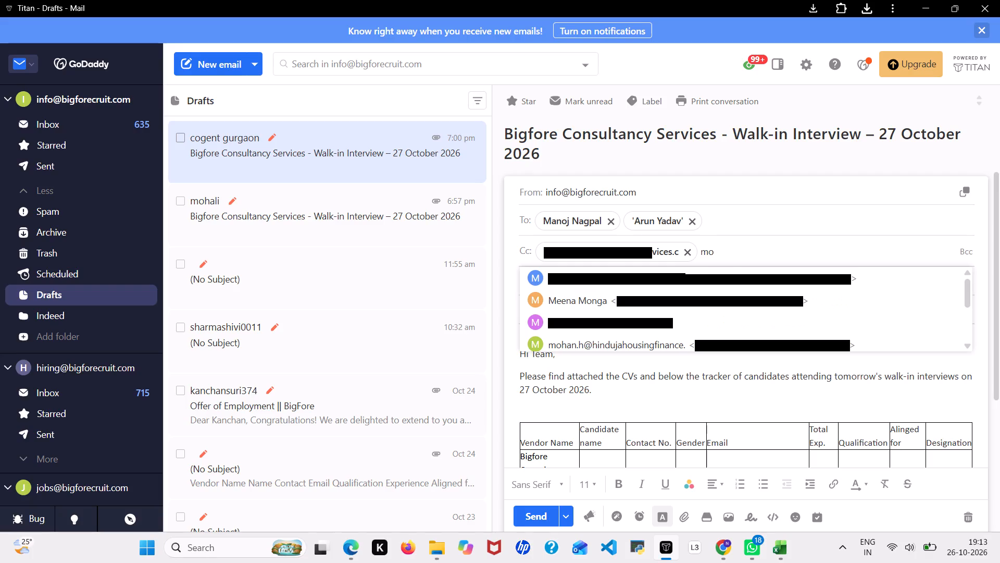
left_click(743, 277)
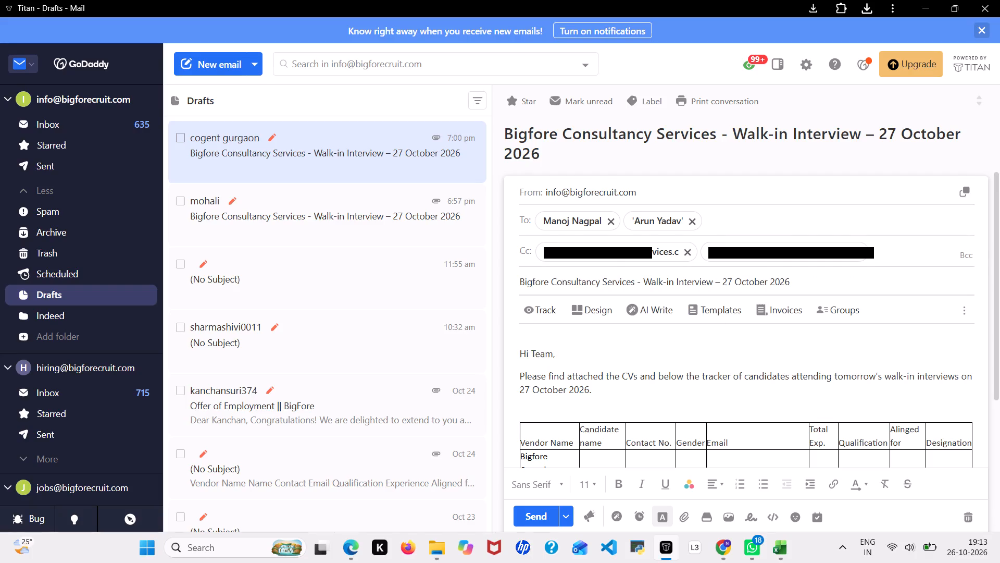
Check the candidate table, sign-off and attached resume, and send the cogent gurgaon walk-in interview mail for 27 October 2026.
scroll(691, 357, "down", 1)
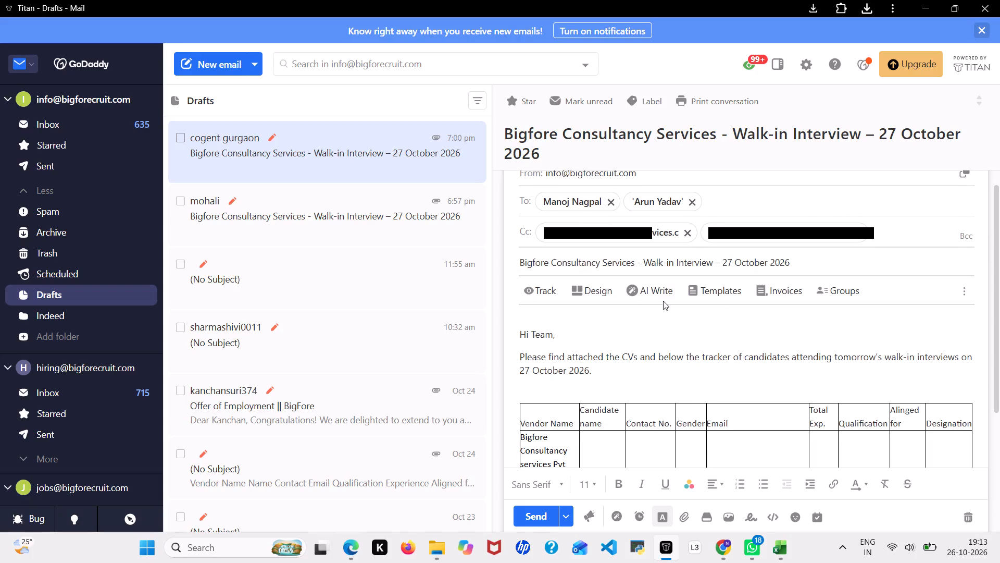
scroll(669, 371, "down", 1)
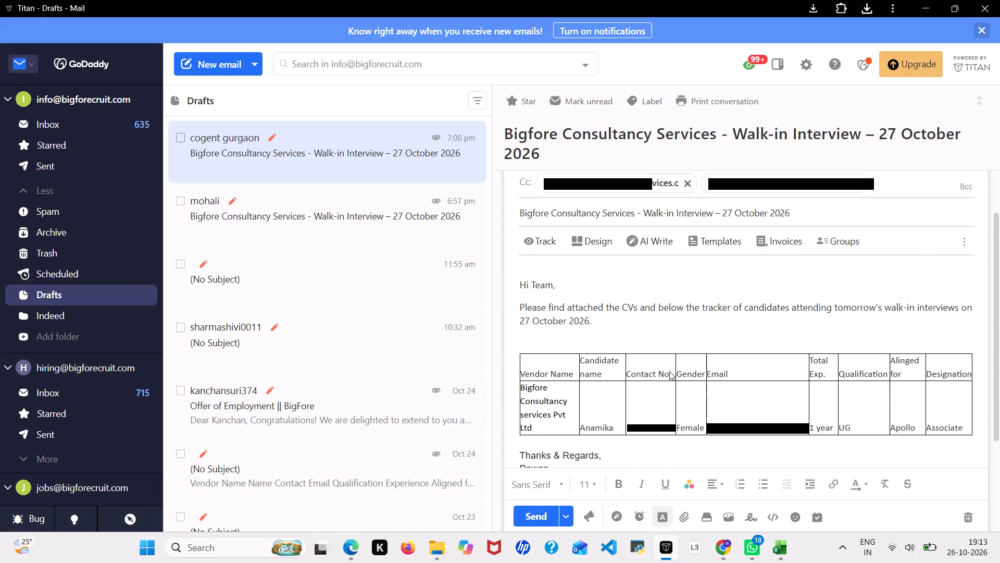
scroll(669, 371, "down", 1)
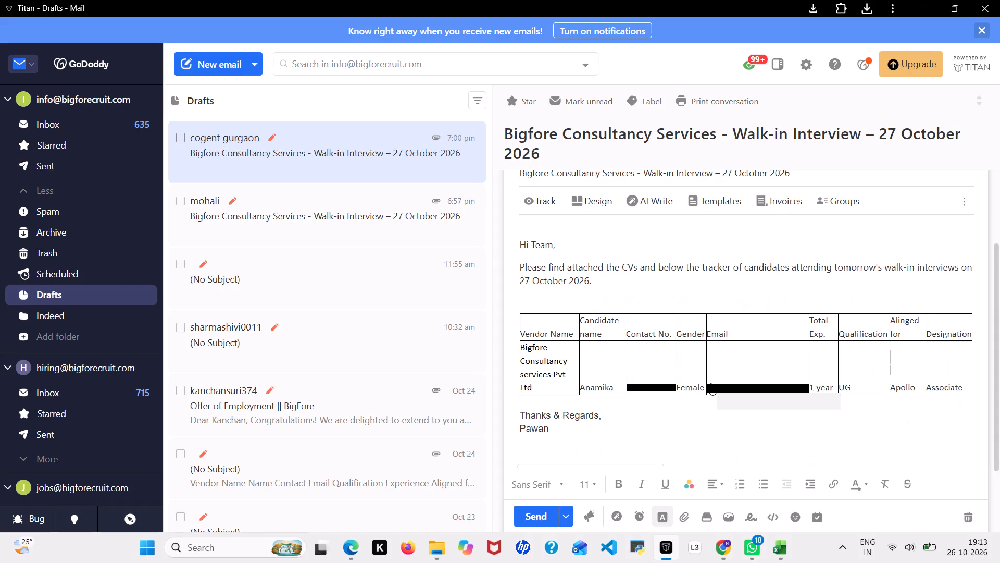
left_click(540, 511)
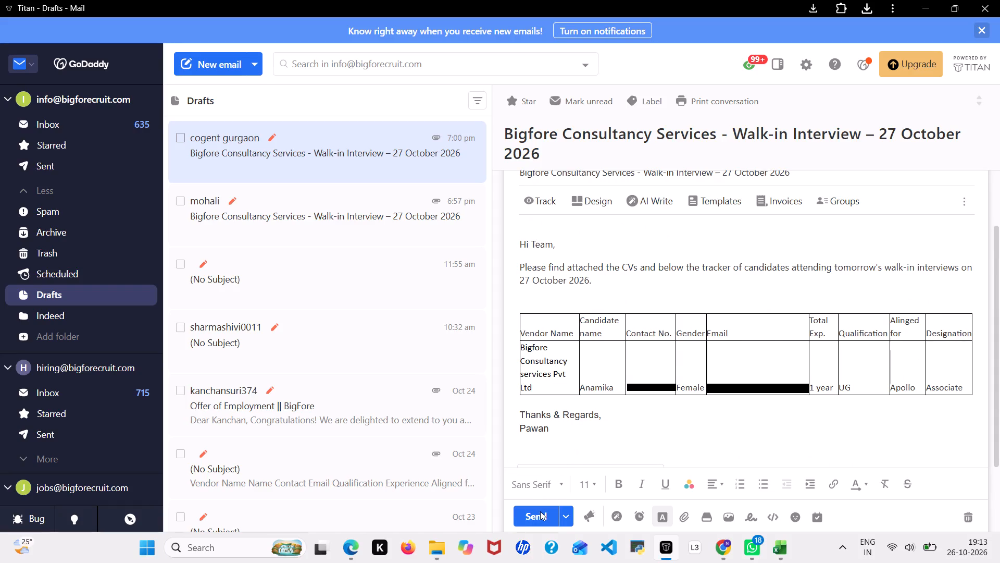
scroll(554, 398, "down", 1)
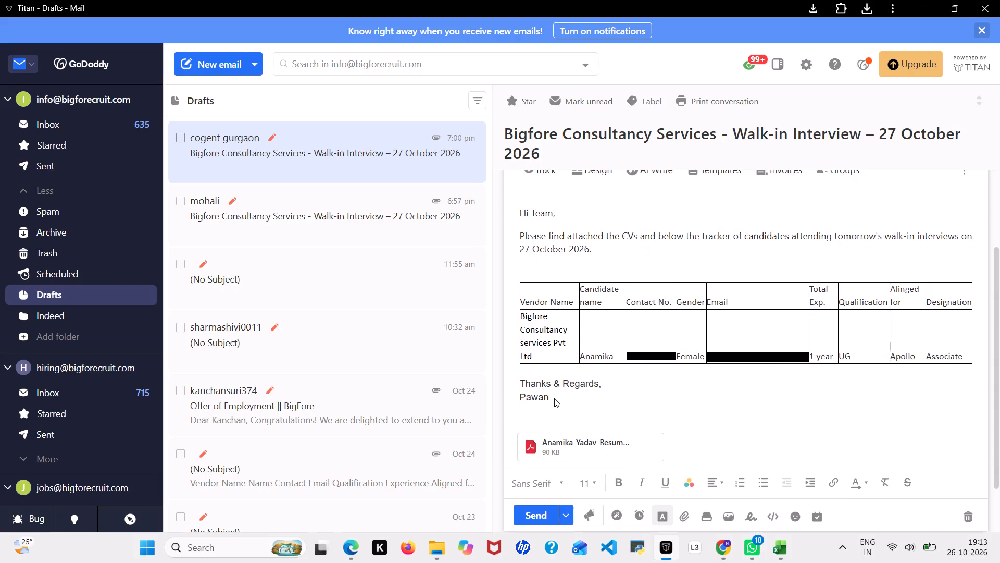
left_click(540, 515)
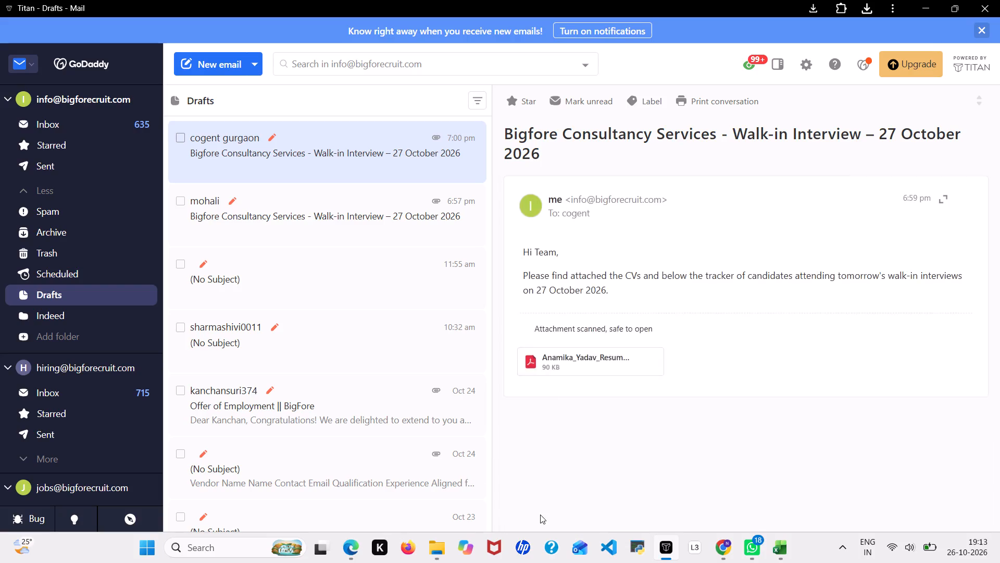
Open the mohali draft and insert the header and all five candidate rows copied from Excel's Mohali tracker below its introductory sentence.
left_click(359, 162)
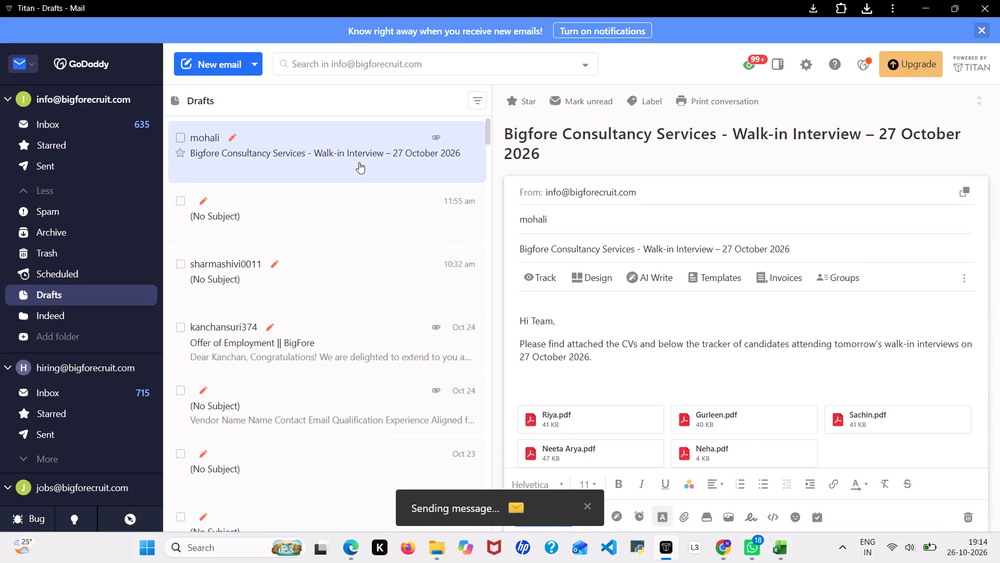
scroll(647, 326, "down", 1)
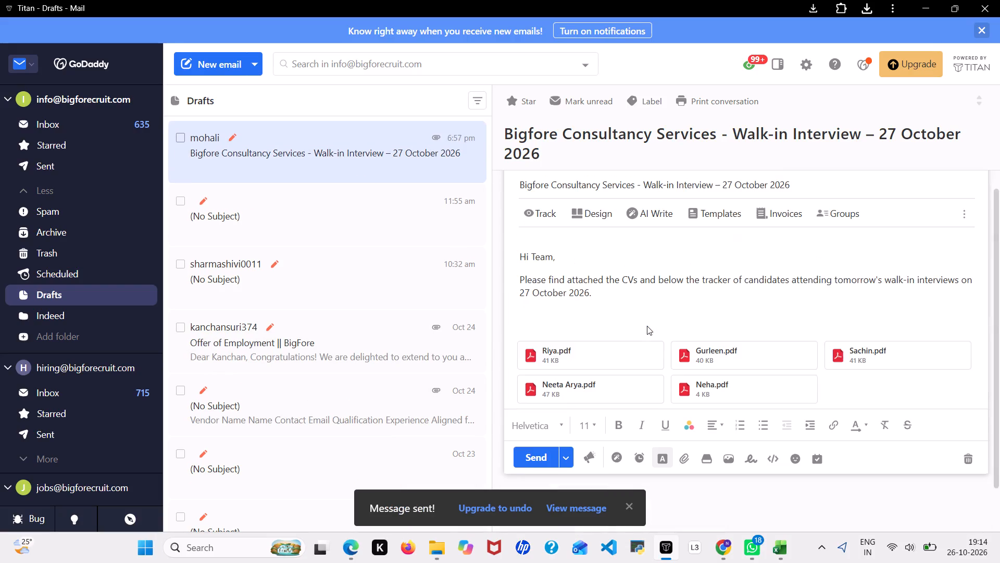
scroll(647, 326, "down", 1)
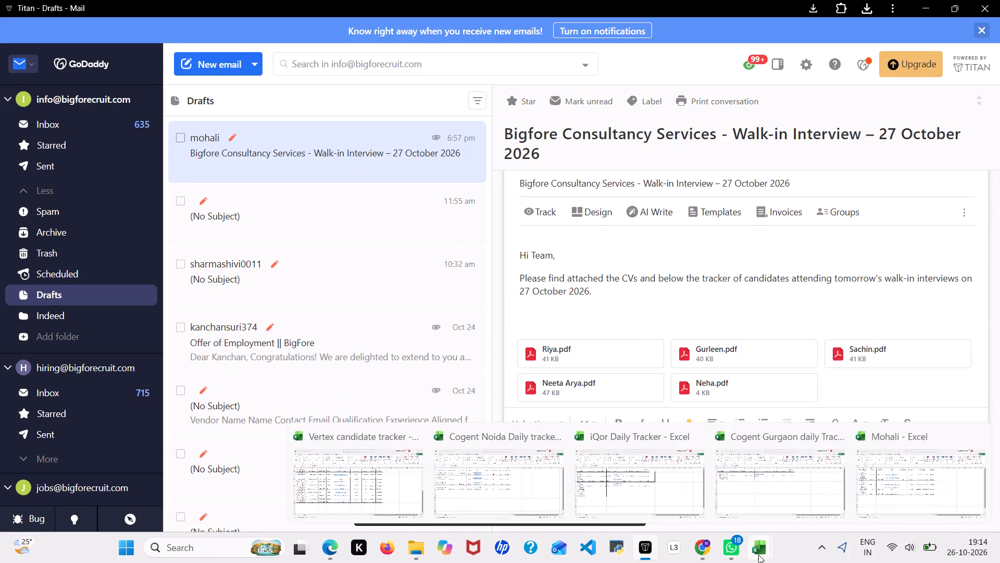
left_click(878, 457)
left_click_drag(589, 344, 409, 307)
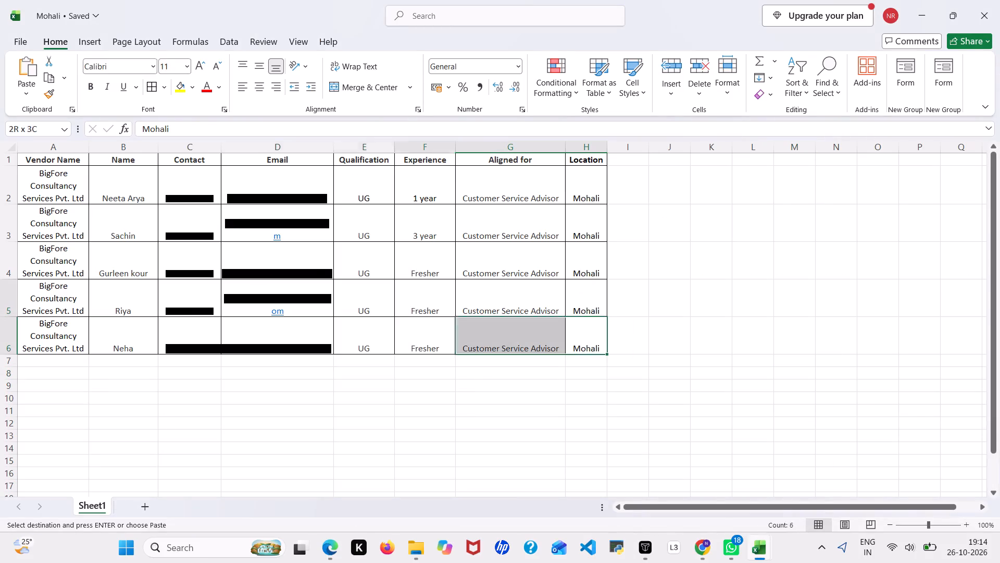
left_click_drag(409, 307, 65, 136)
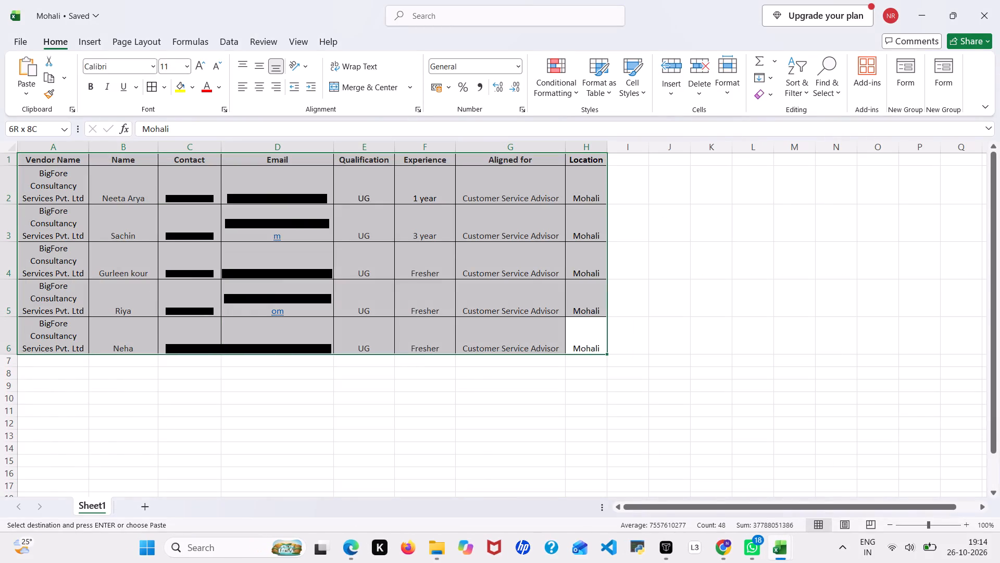
left_click_drag(65, 136, 65, 142)
key("ctrl+c")
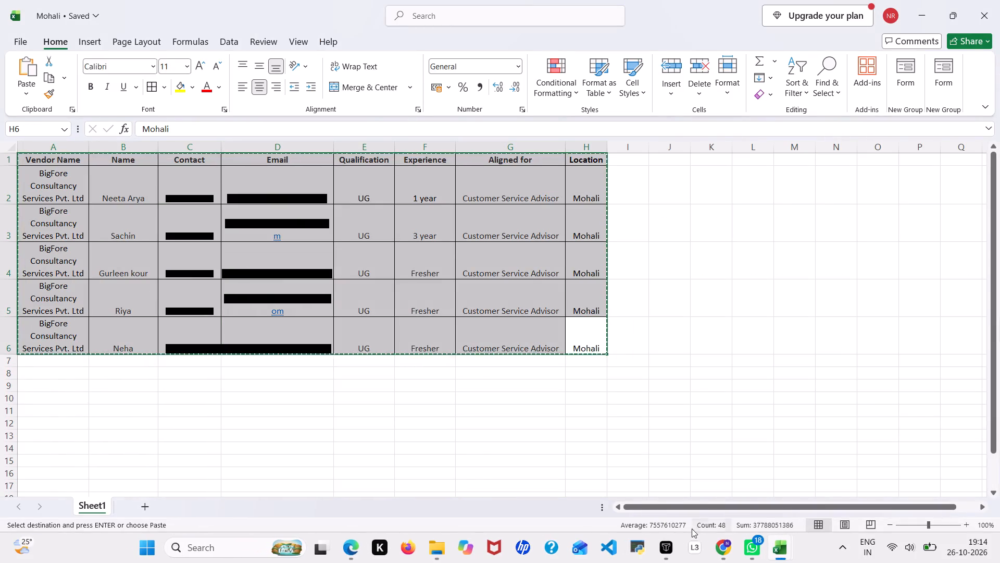
left_click(669, 545)
left_click(604, 297)
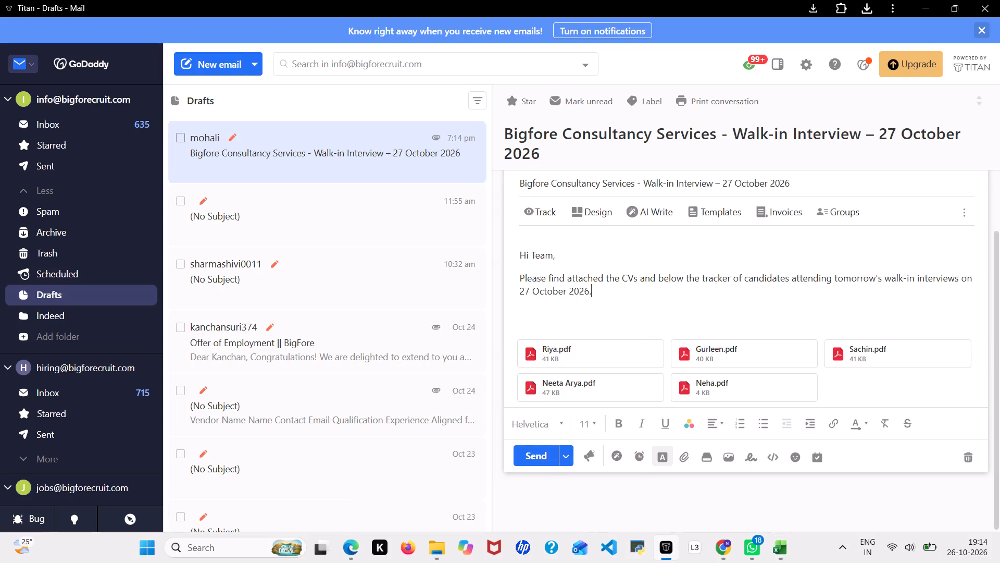
key("Return")
key("Return")
key("ctrl+v")
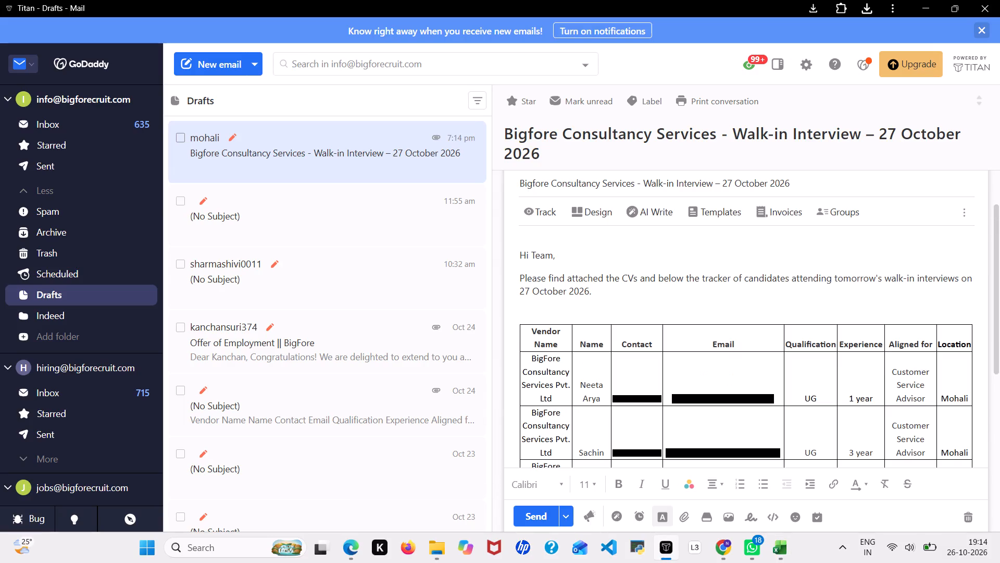
Add a sign-off below the mohali candidate table with "Thanks & Regards,", the sender's full name and "Bigfore Consultancy" on separate lines.
scroll(684, 307, "down", 3)
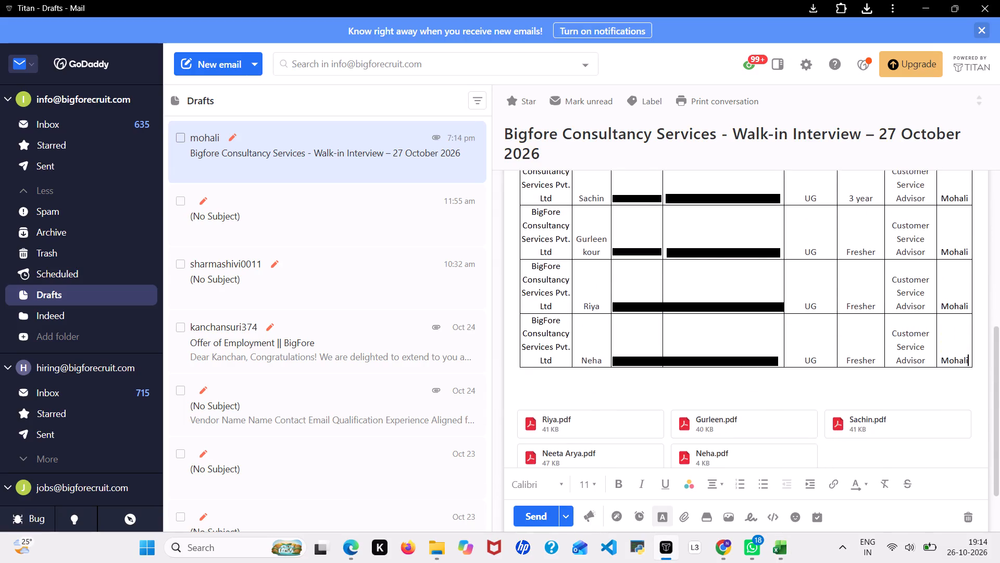
left_click(980, 361)
key("Return")
key("Return")
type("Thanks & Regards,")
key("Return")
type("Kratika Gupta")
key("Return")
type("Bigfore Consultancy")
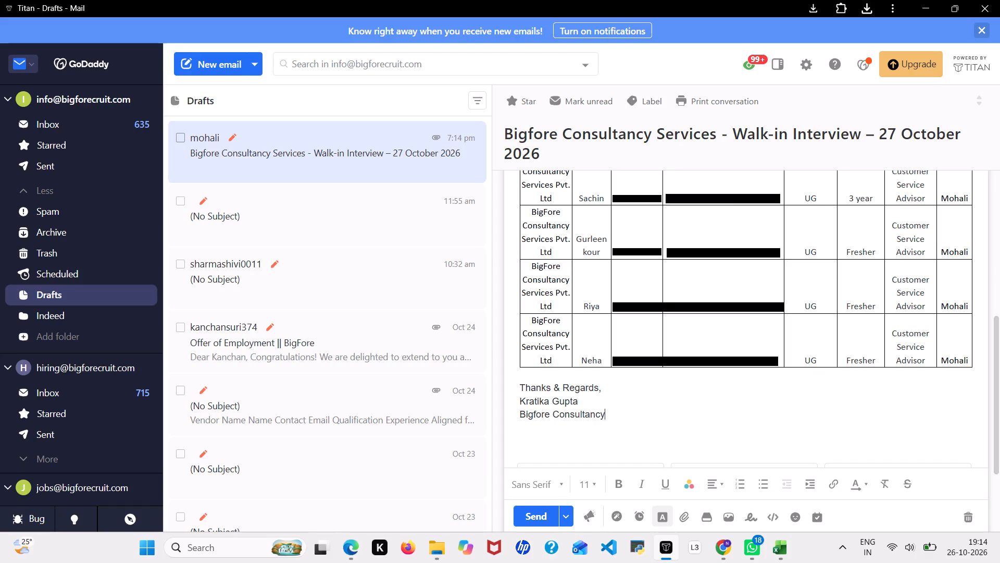
scroll(736, 351, "up", 4)
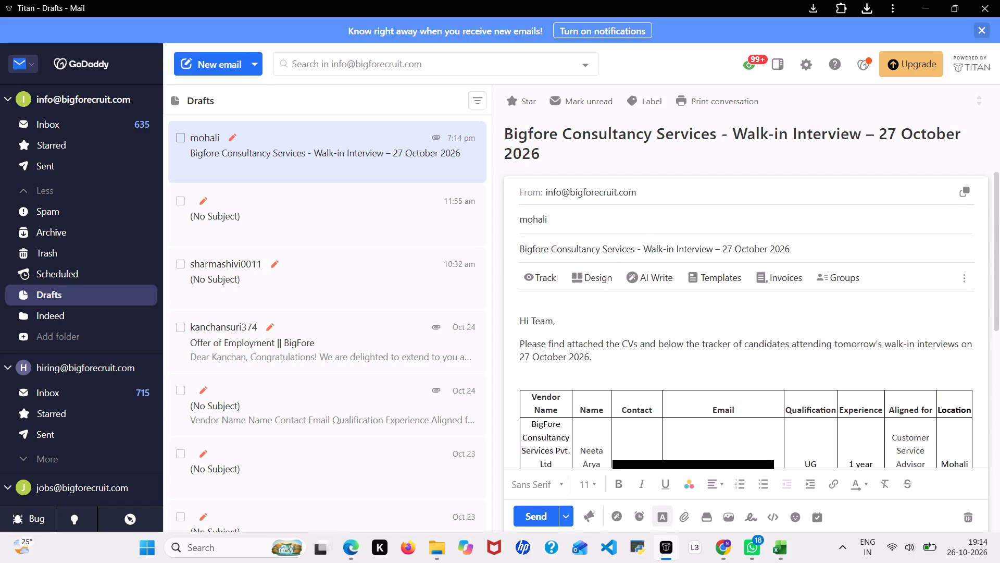
Replace the mohali placeholder recipient with the first saved contacts matching "nav" and "recr" as To recipients.
left_click(619, 227)
left_click(582, 217)
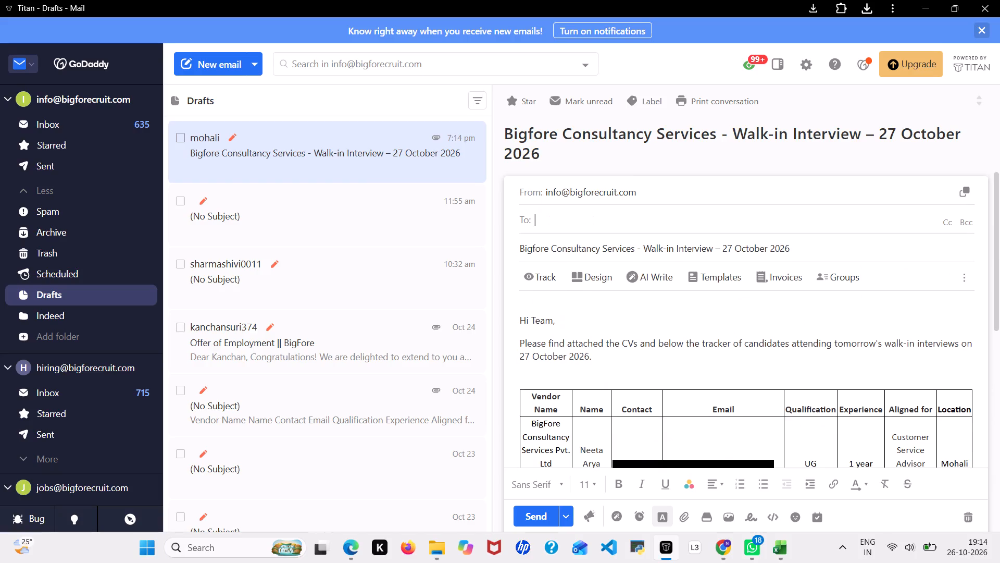
left_click(586, 219)
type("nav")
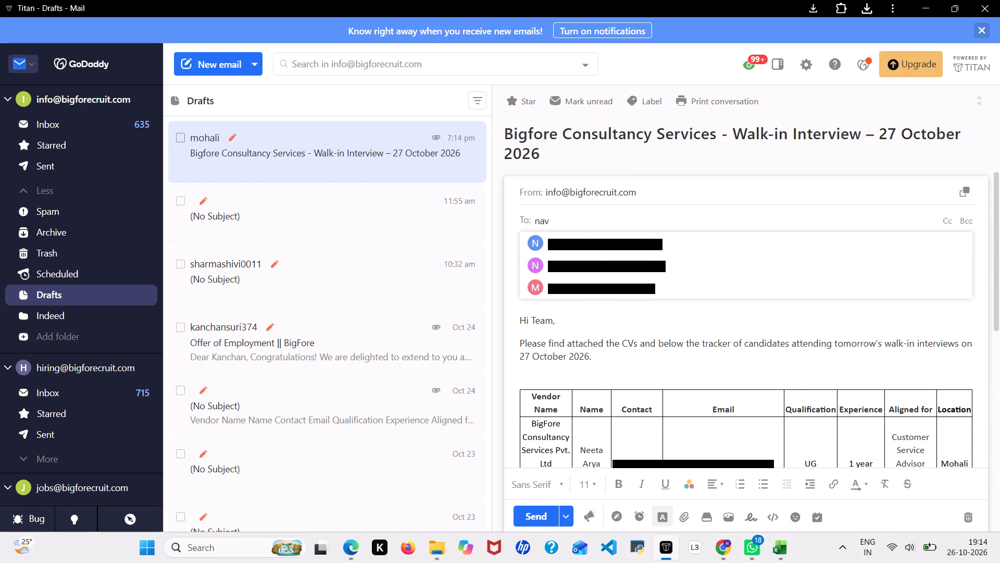
left_click(598, 247)
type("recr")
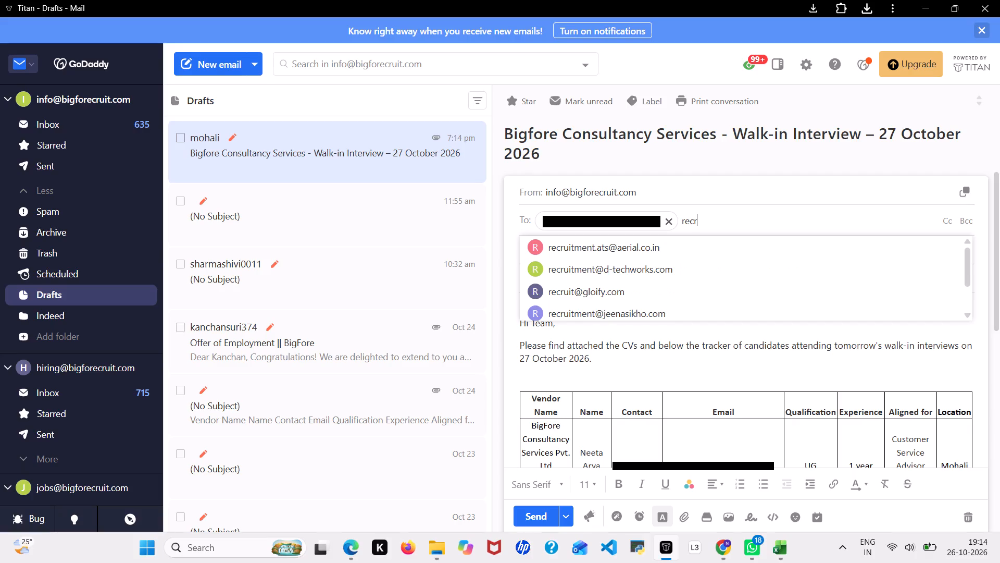
left_click(670, 246)
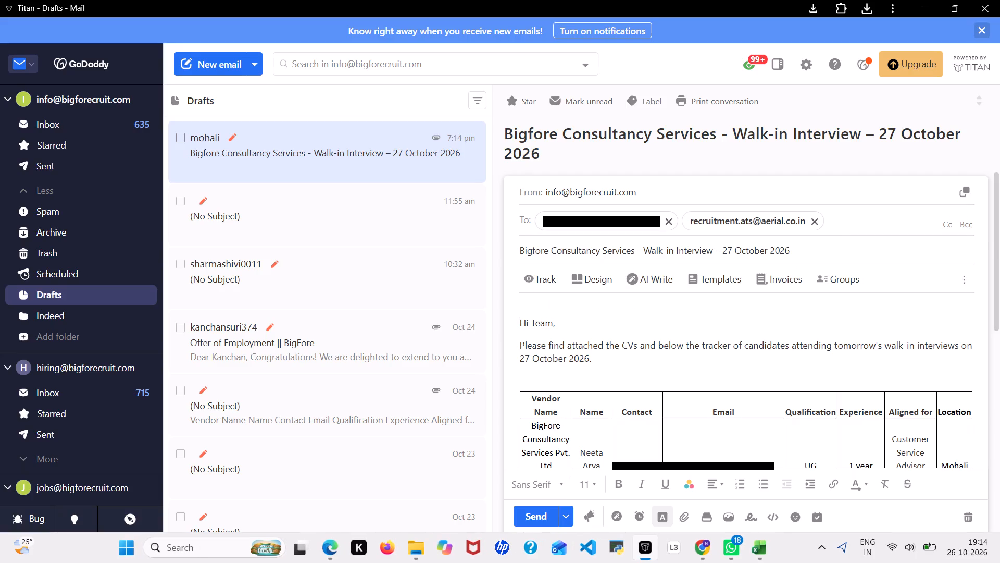
Check the candidate table, sign-off and attached CVs, and send the mohali walk-in interview mail for 27 October 2026.
scroll(677, 335, "down", 1)
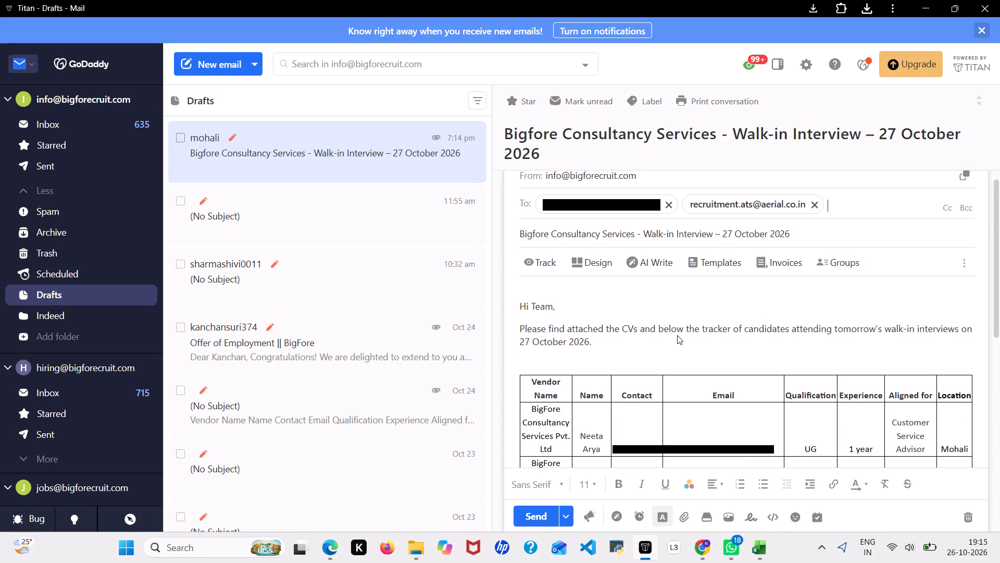
scroll(677, 335, "down", 4)
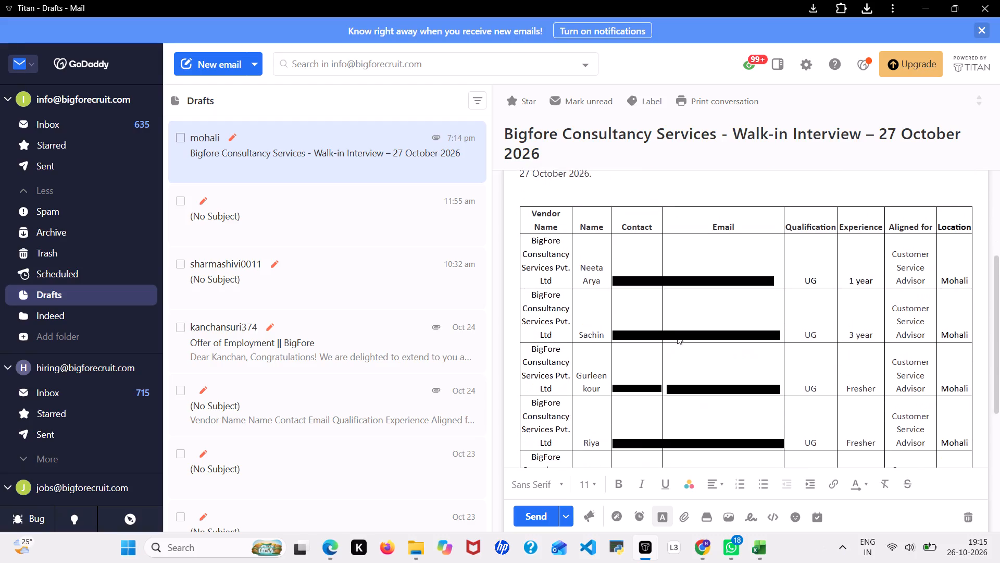
scroll(677, 335, "down", 2)
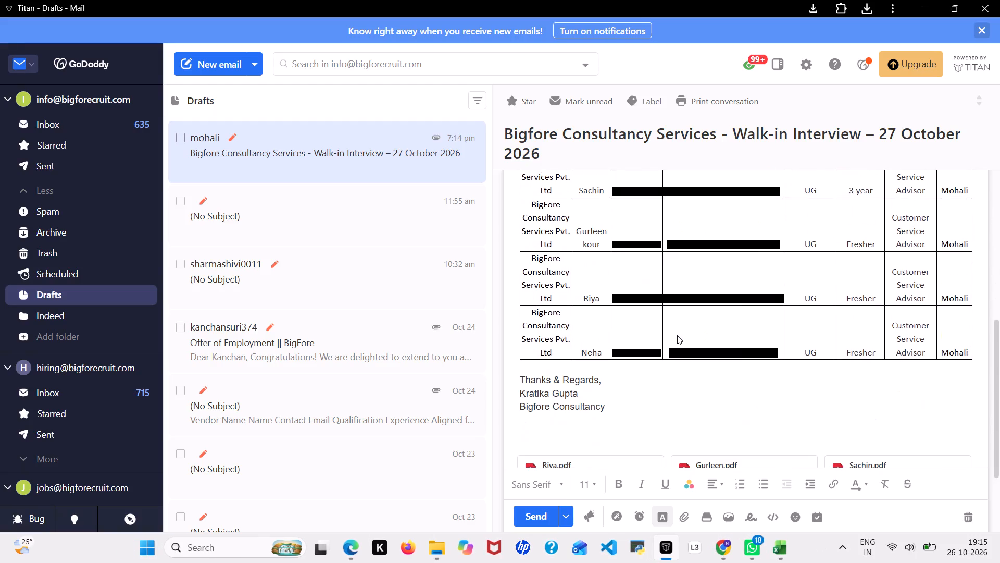
scroll(677, 335, "down", 3)
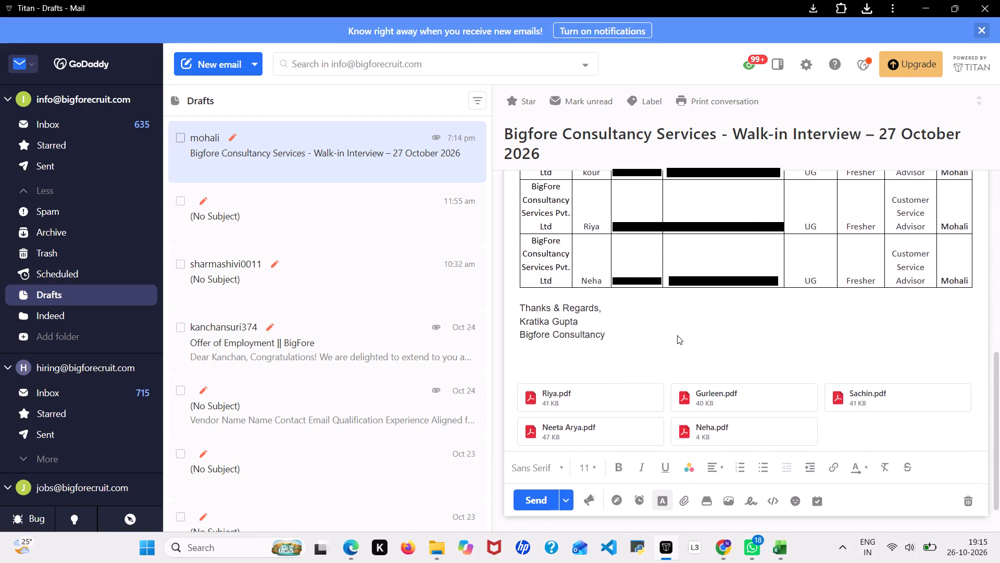
left_click(548, 497)
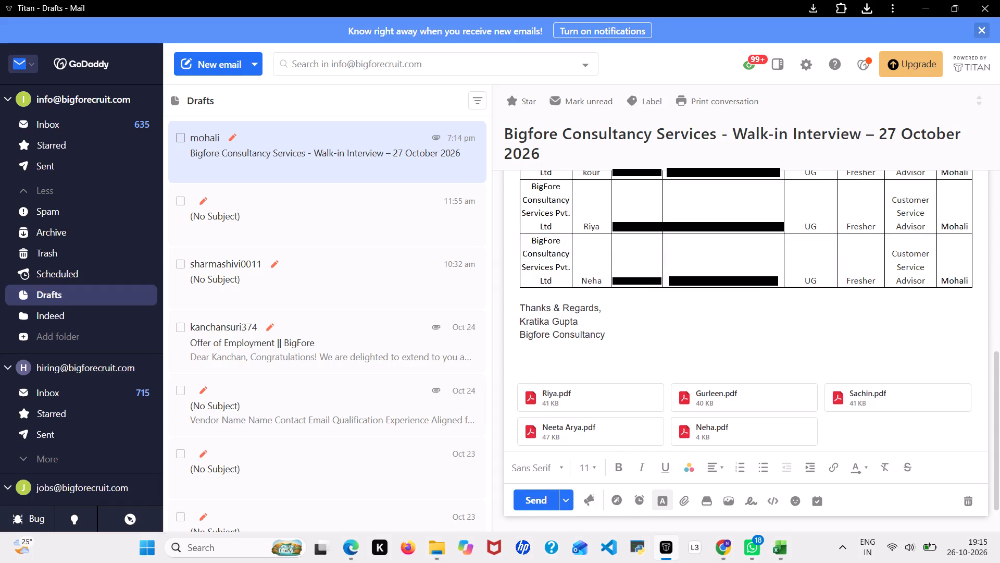
left_click(531, 479)
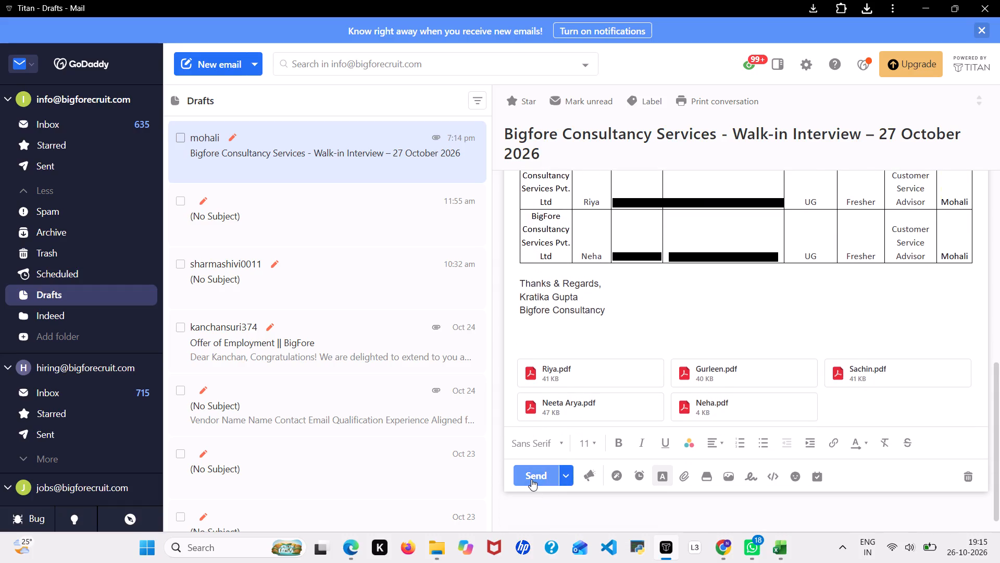
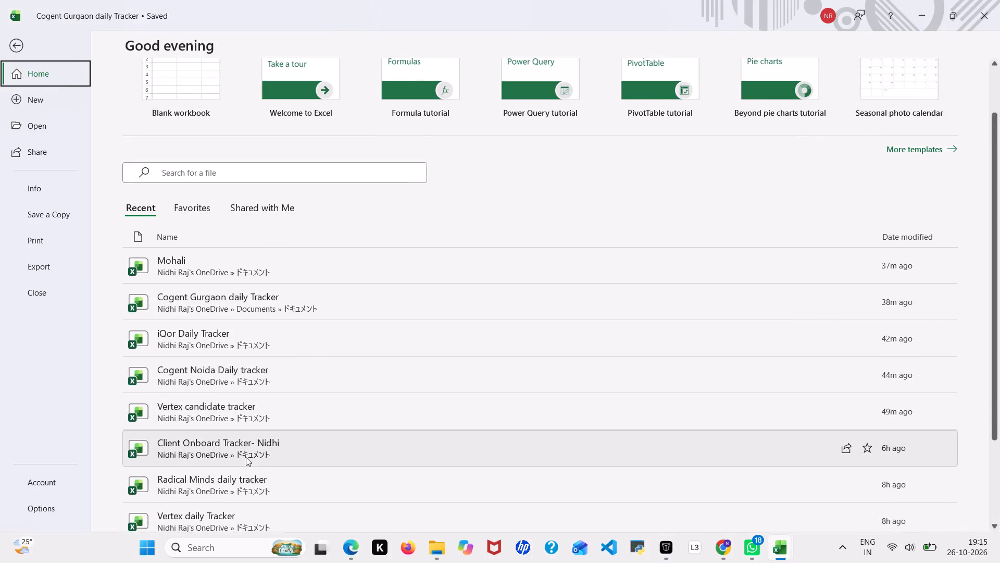
Open the Radical Minds daily tracker in Excel and clear both old candidates' name, contact number, gender and email cells.
scroll(246, 457, "down", 1)
left_click(246, 457)
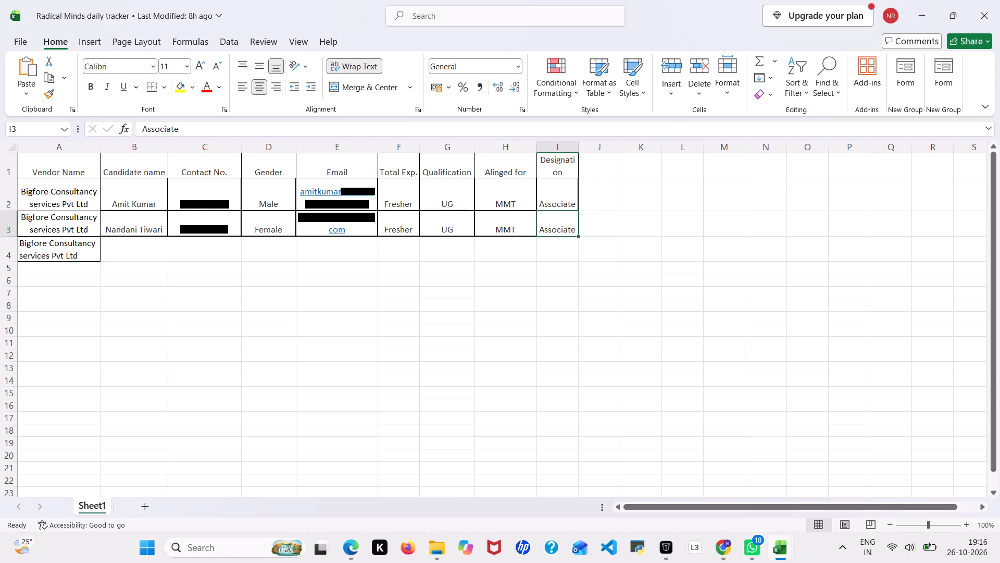
left_click_drag(372, 229, 160, 195)
key("Delete")
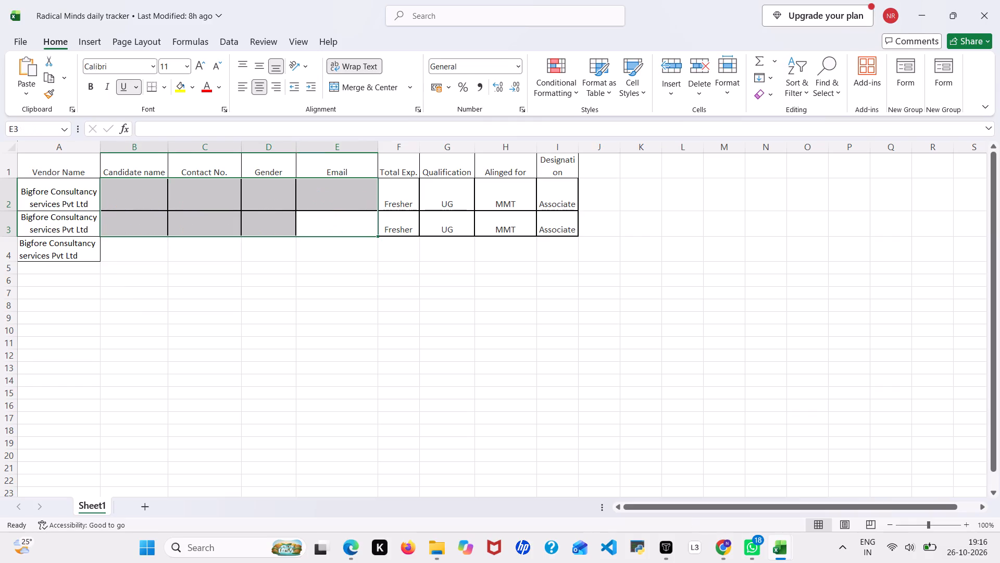
Paste the copied candidate's name and contact number into the first candidate row of the Radical Minds tracker.
left_click(160, 195)
key("ctrl+v")
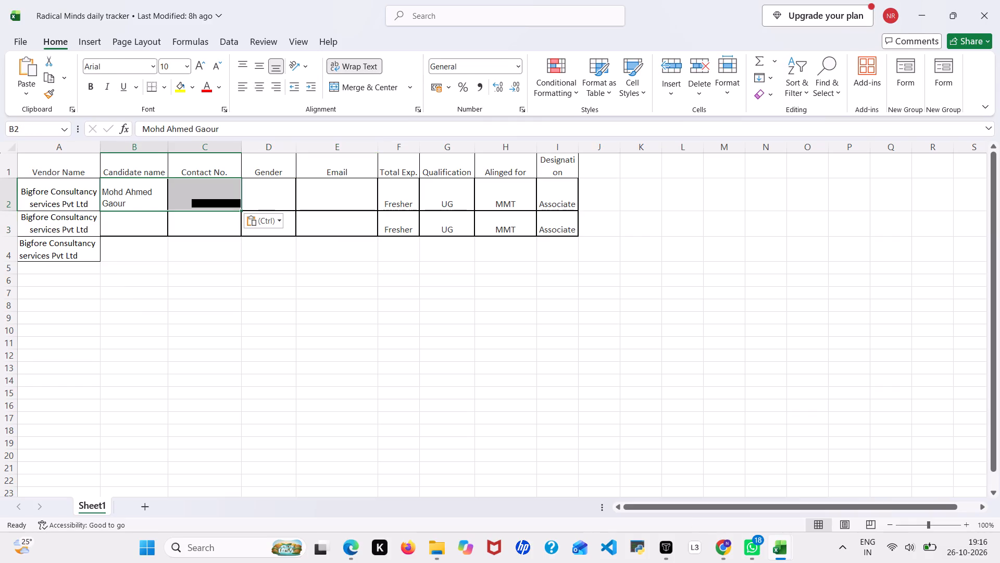
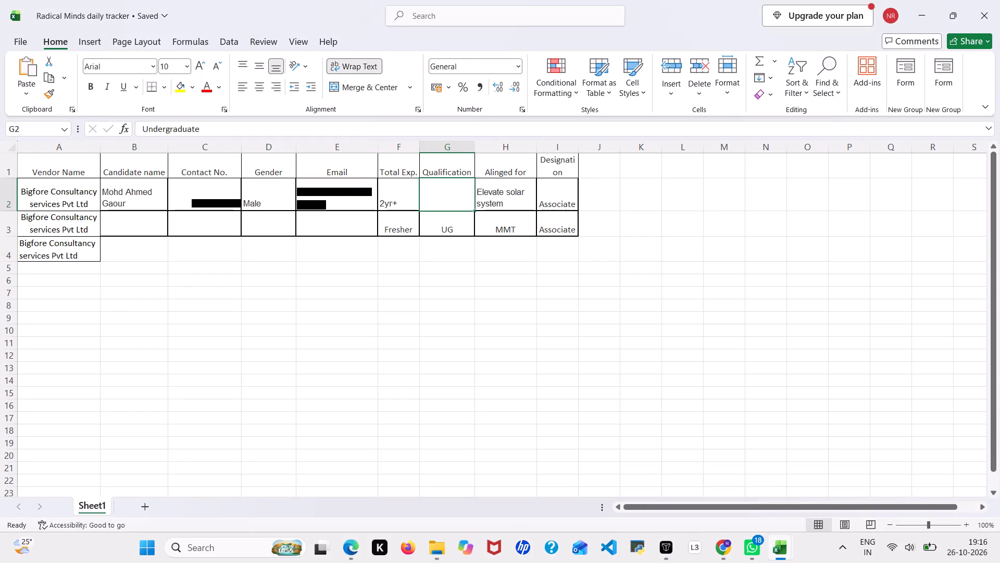
In the first candidate's row of the Radical Minds daily tracker, set Qualification to "UG" and Total Exp. to "2+ years".
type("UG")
left_click(499, 266)
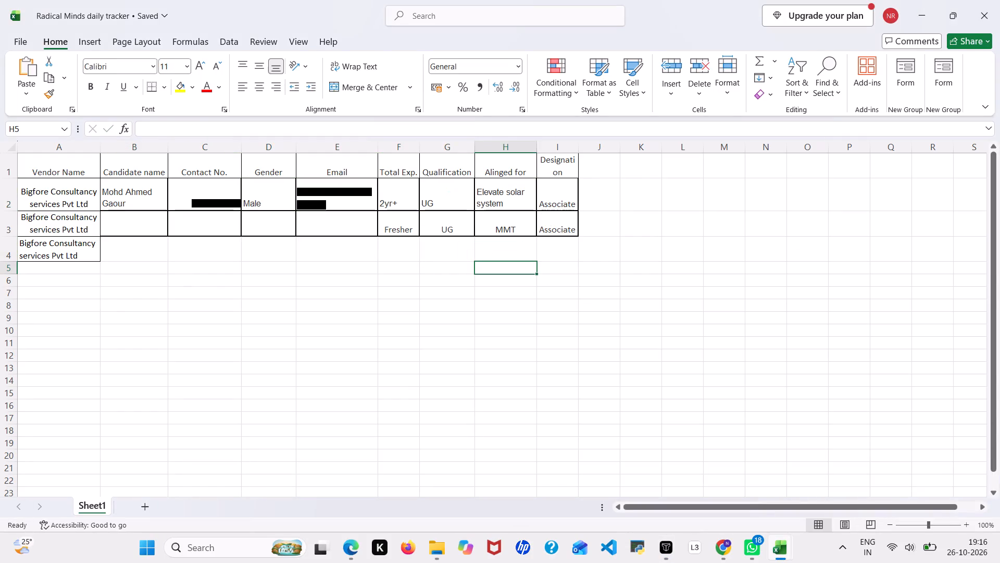
left_click(400, 201)
key("BackSpace")
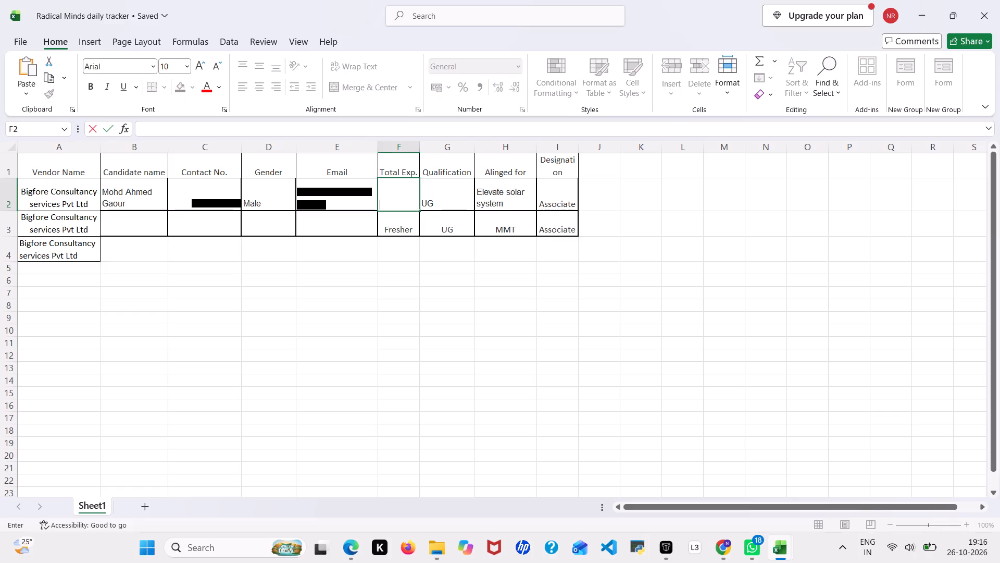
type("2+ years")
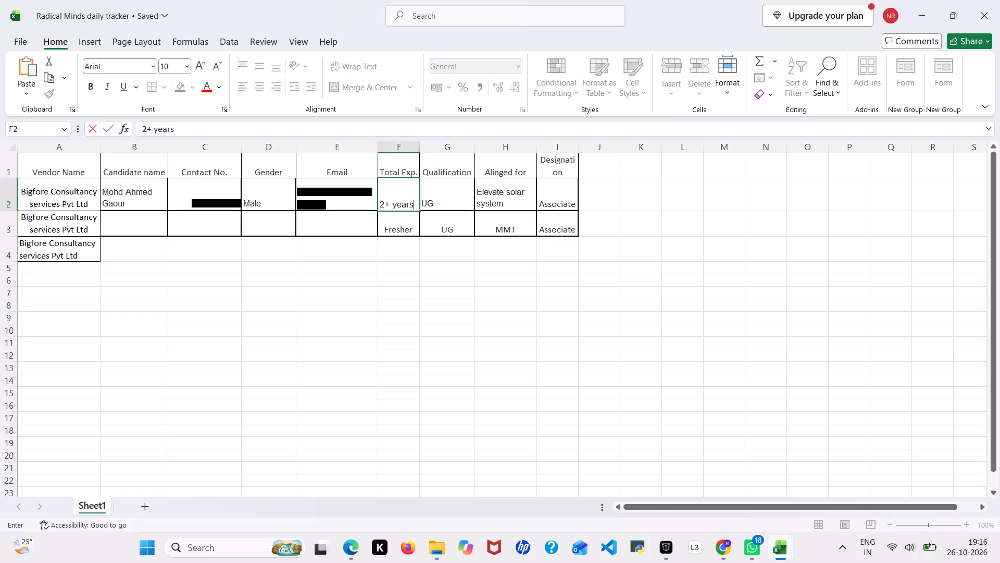
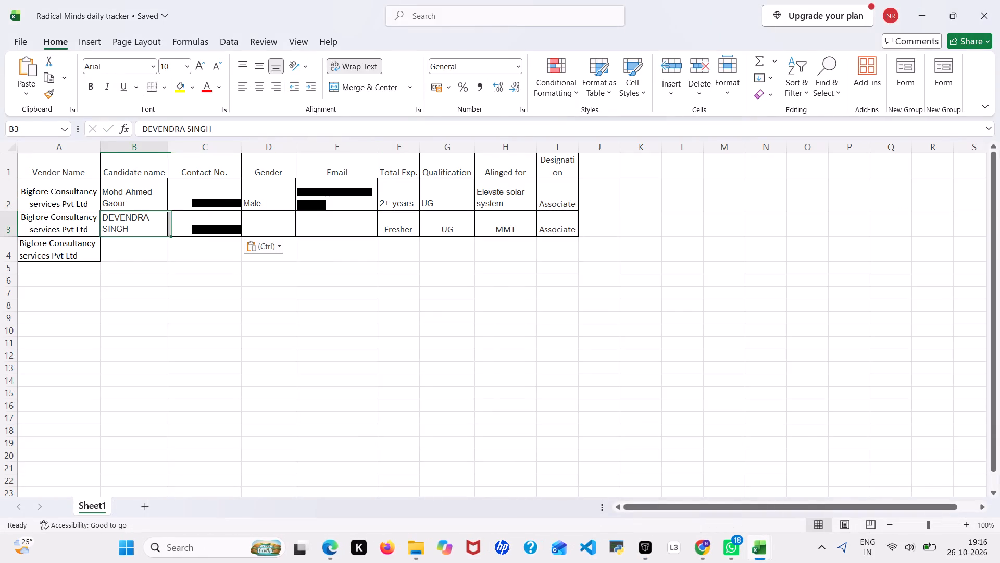
Replace the second candidate's all-capitals name in the Candidate name column with the same name in title case.
key("Delete")
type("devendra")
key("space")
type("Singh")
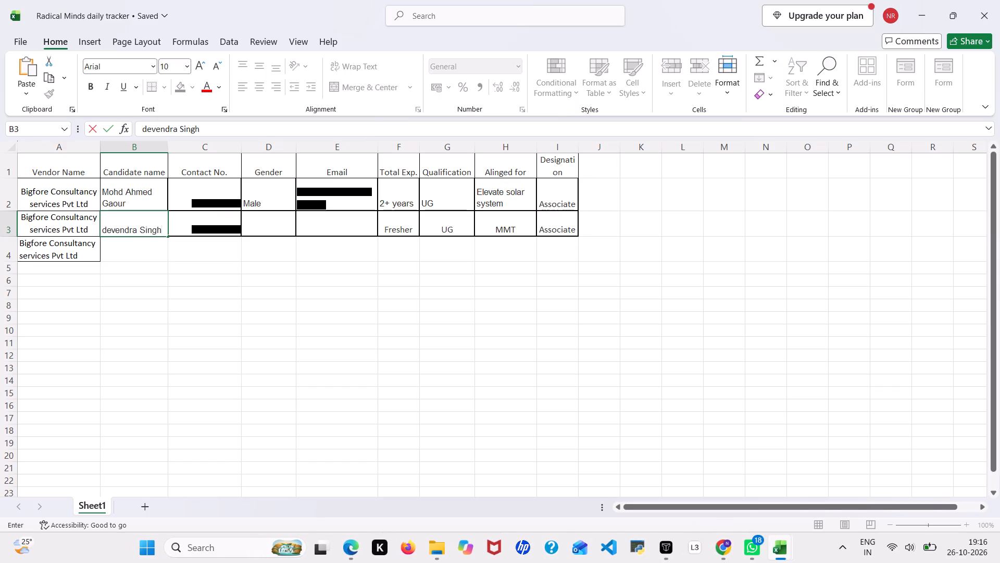
left_click(108, 231)
key("BackSpace")
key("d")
key("BackSpace")
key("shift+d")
Set the second candidate's Gender to "Male".
left_click(270, 228)
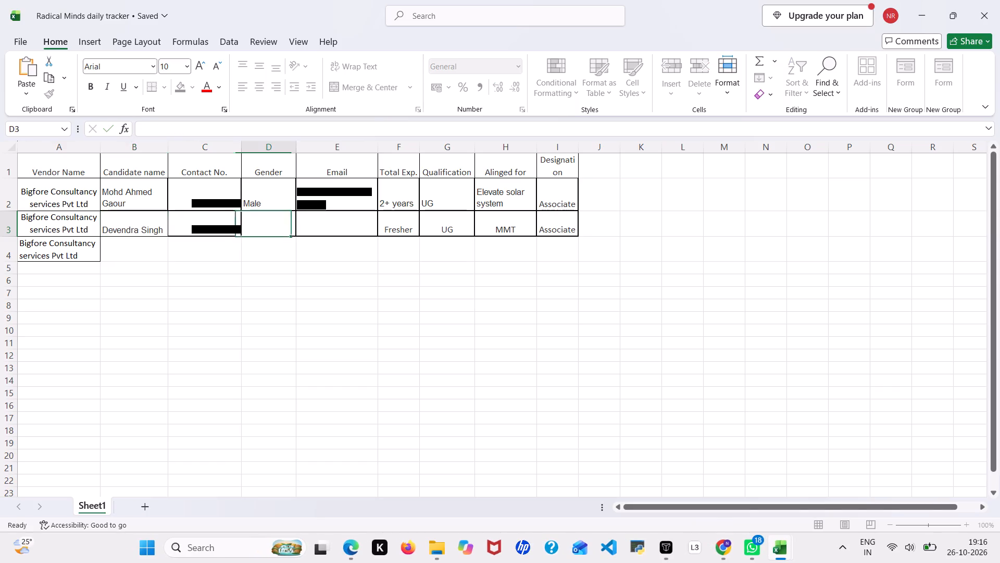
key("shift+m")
key("Right")
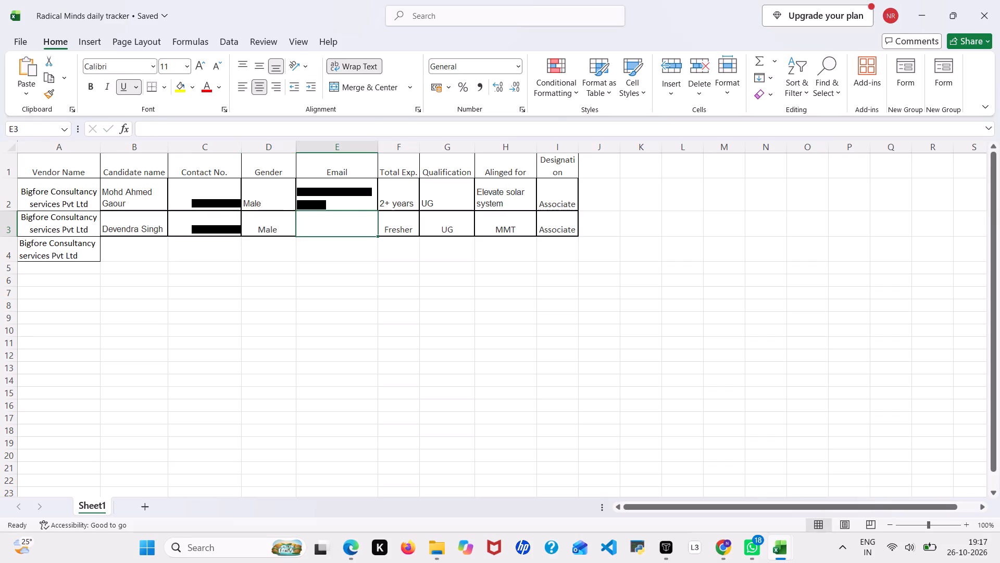
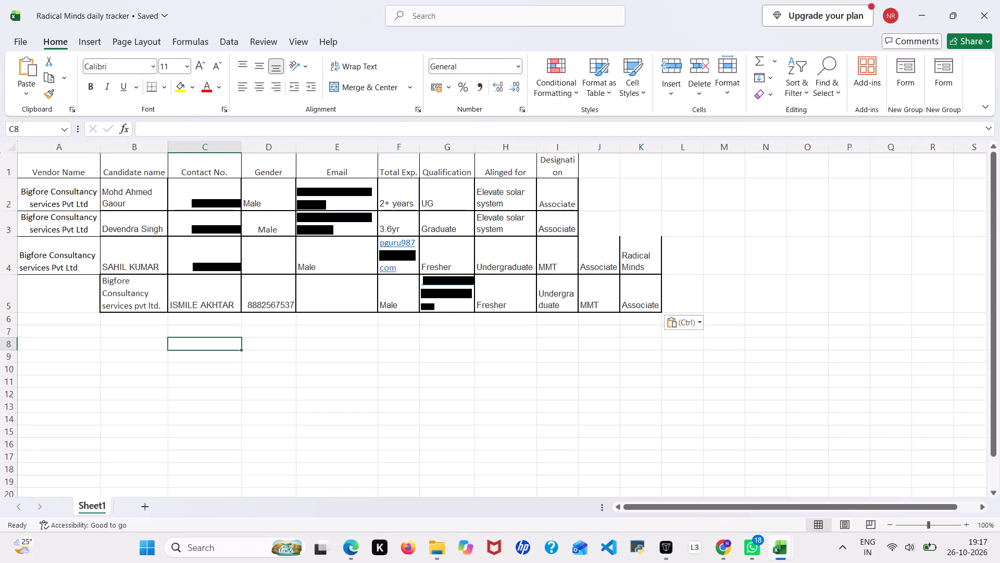
Copy row 4's misaligned entries from "Male" through "Associate" (E4:J4) into the Gender to Designation columns, starting at D4.
left_click_drag(343, 262, 510, 271)
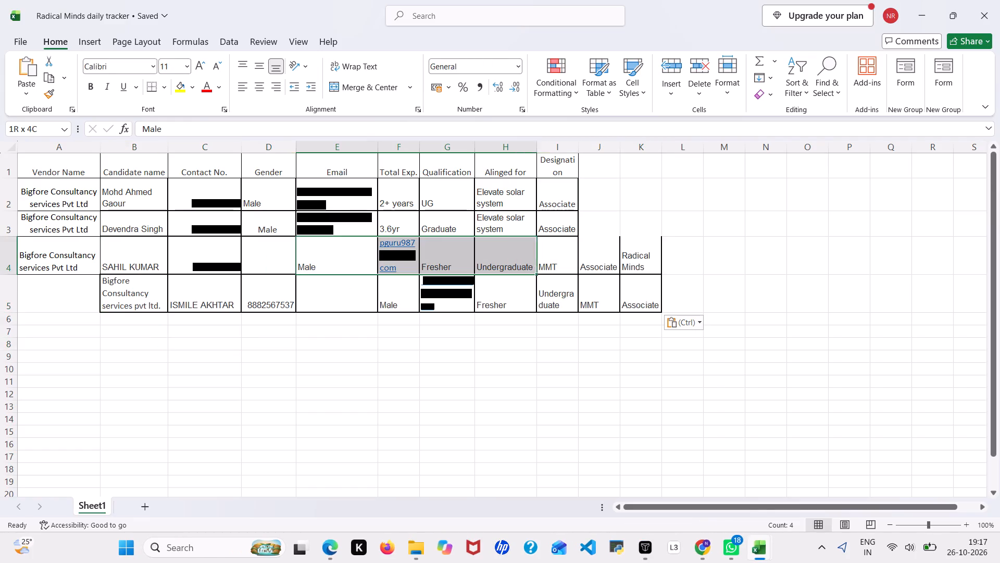
left_click_drag(510, 271, 597, 272)
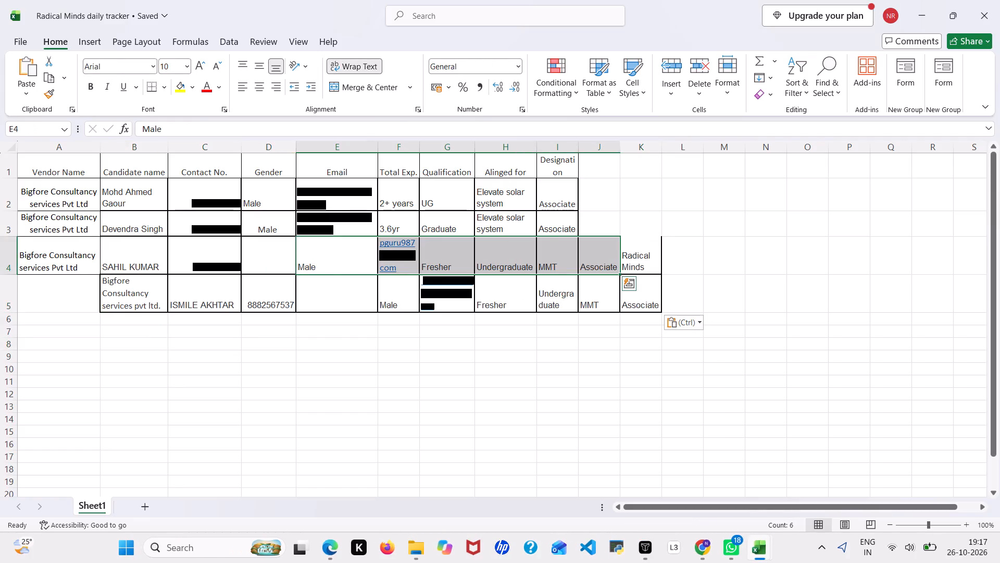
key("ctrl+c")
left_click(258, 272)
key("ctrl+v")
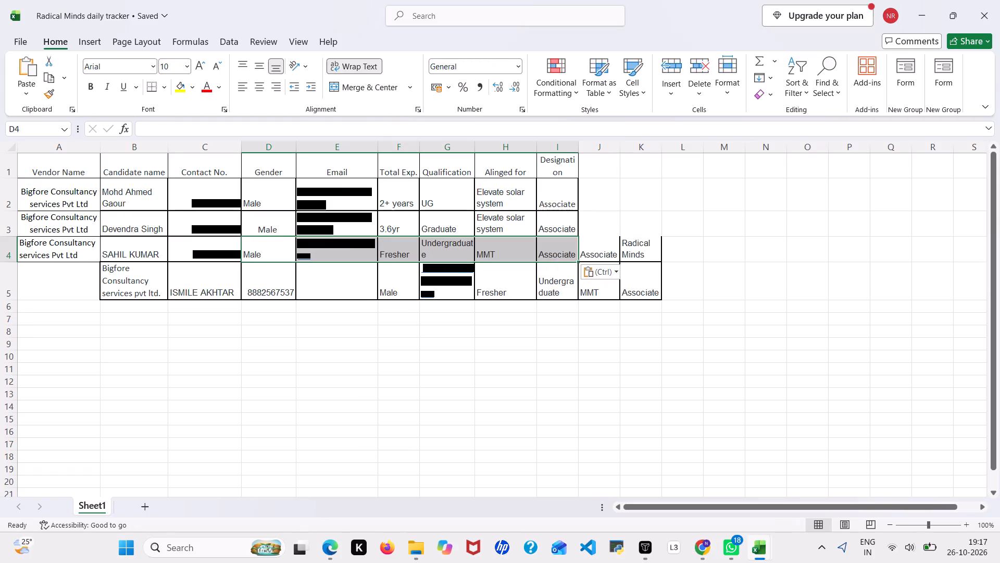
Copy row 5's candidate name and phone number one column over into Candidate name and Contact No., replacing the vendor text in B5.
left_click_drag(219, 293, 266, 289)
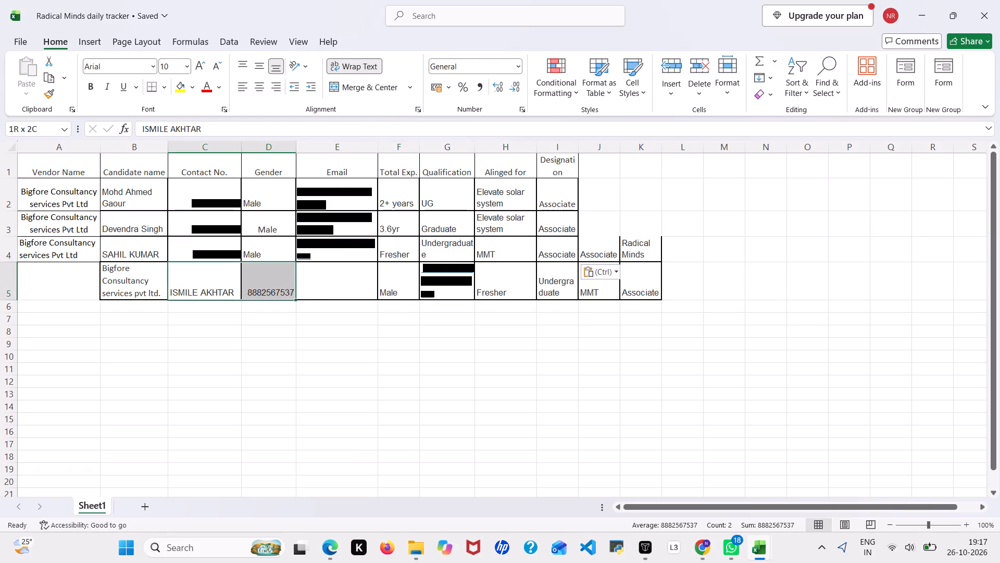
left_click_drag(266, 289, 266, 289)
left_click(266, 289)
left_click_drag(266, 289, 227, 289)
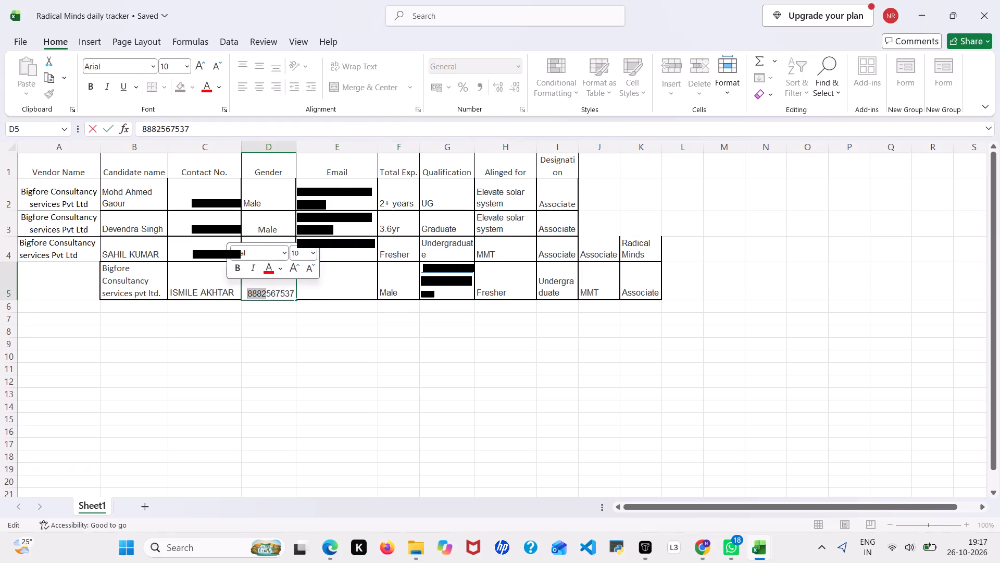
left_click_drag(217, 286, 256, 286)
key("ctrl+c")
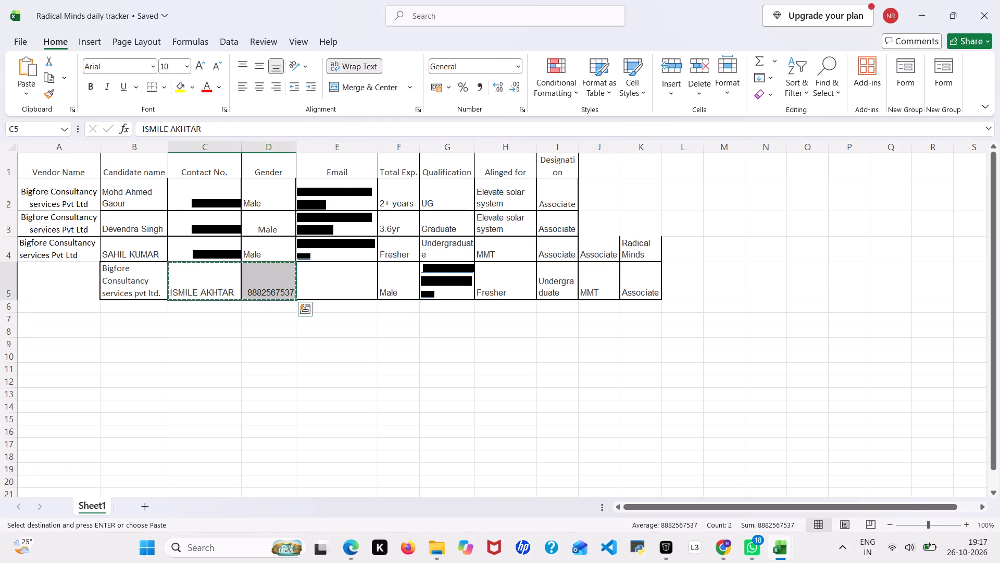
left_click(149, 288)
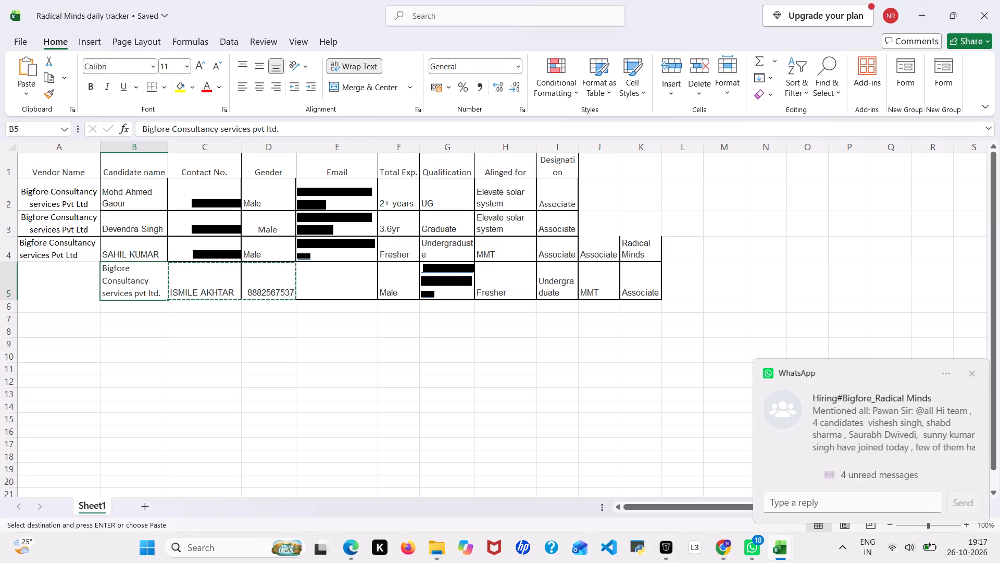
key("ctrl+v")
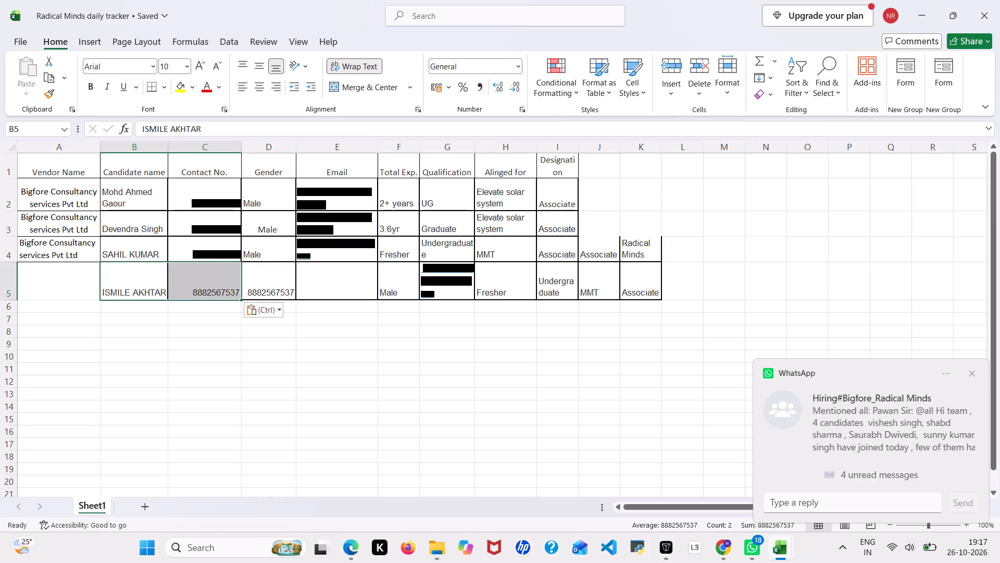
Copy row 5's entries from "Male" through "Associate" (F5:K5) into the Gender to Designation columns, starting at D5.
left_click_drag(384, 284, 646, 291)
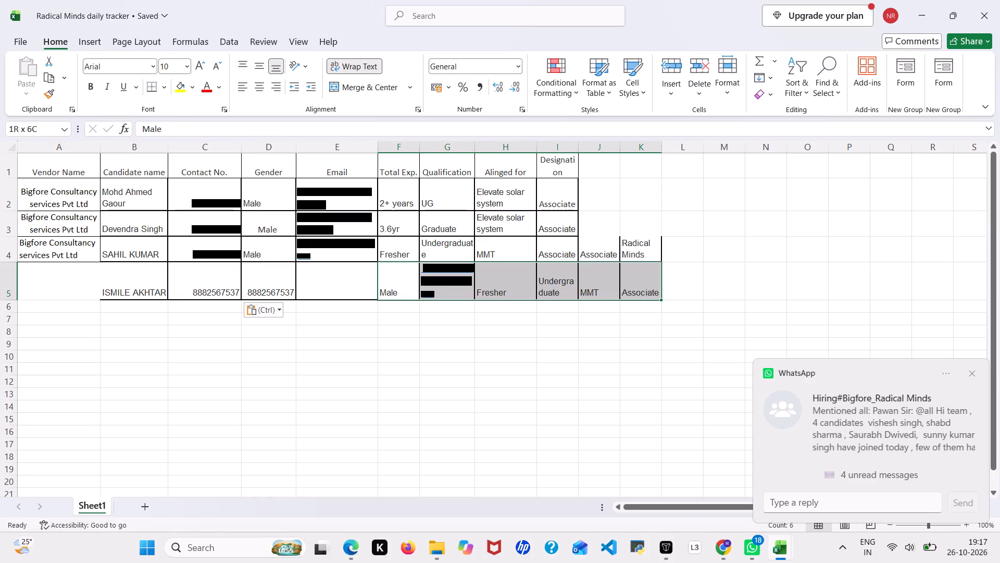
left_click_drag(646, 291, 651, 291)
key("ctrl+c")
left_click(281, 268)
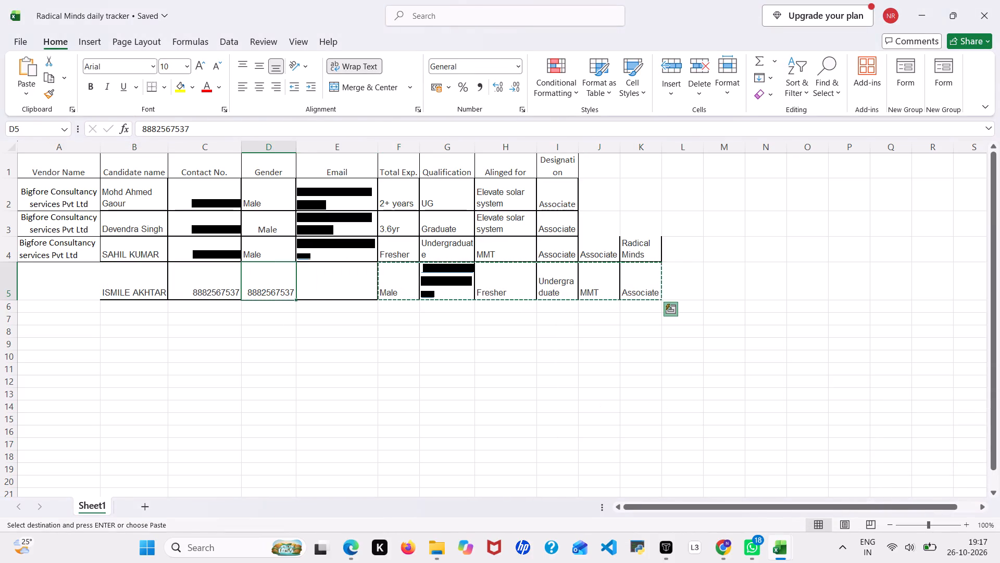
key("ctrl+v")
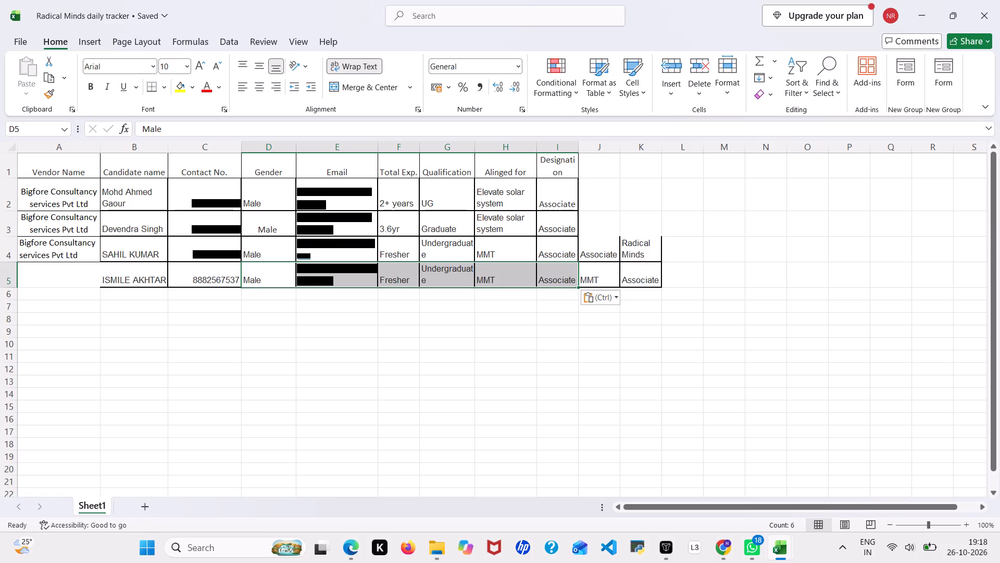
Clear the leftover entries beyond the Designation column in J4:K5.
left_click_drag(647, 268, 594, 258)
key("Delete")
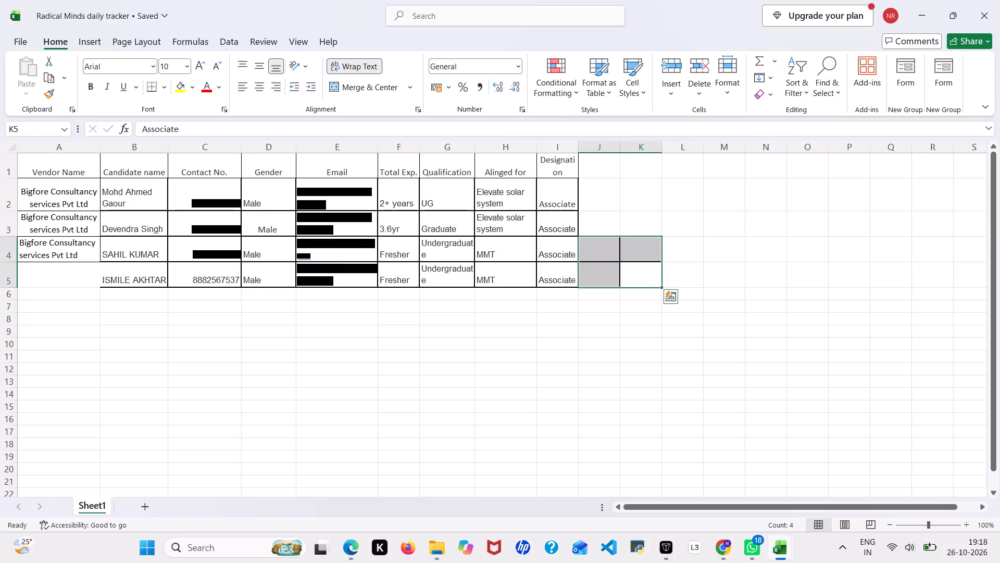
left_click(525, 391)
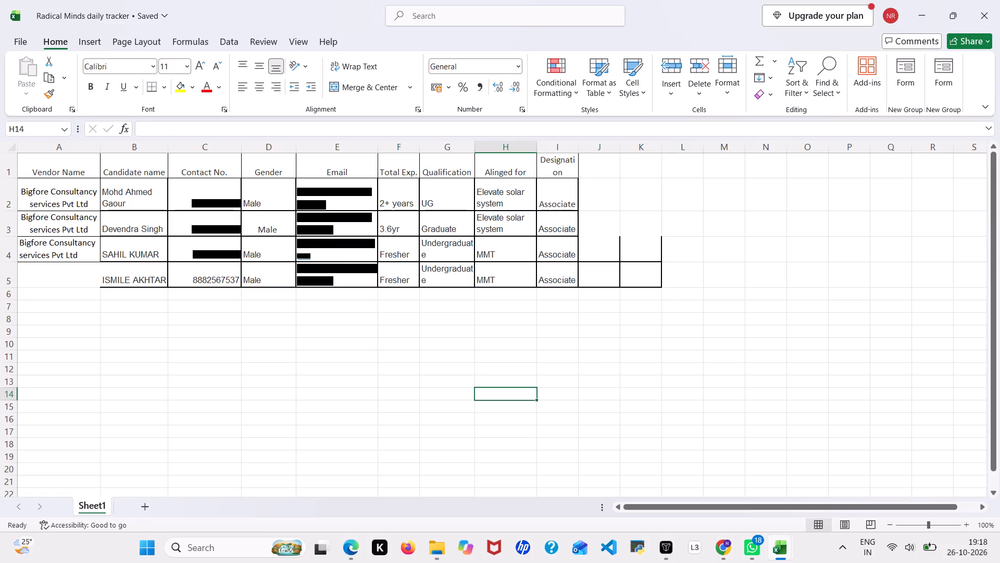
Fill the vendor name "Bigfore Consultancy services Pvt Ltd" down from A4 into A5.
left_click(64, 260)
left_click_drag(98, 260, 98, 279)
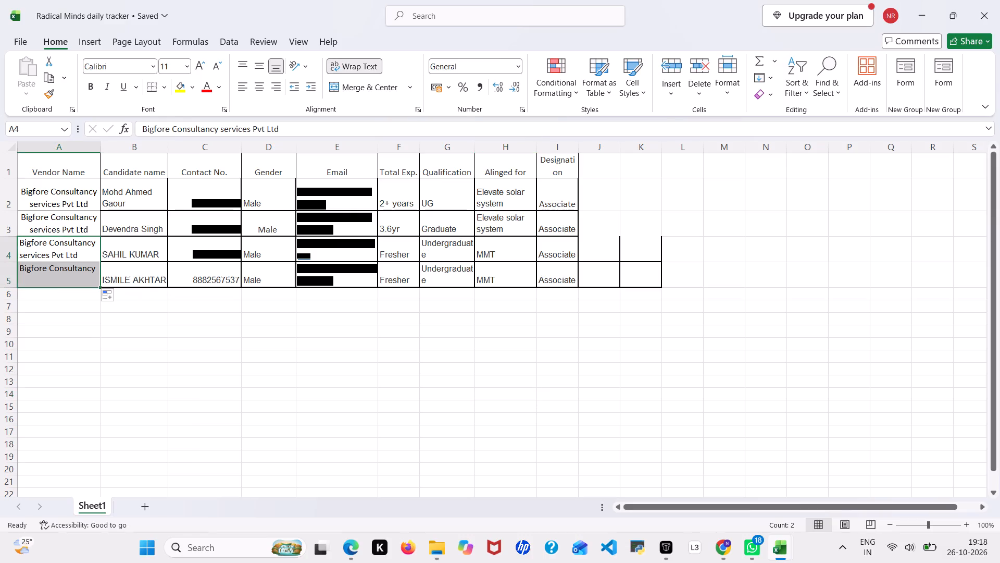
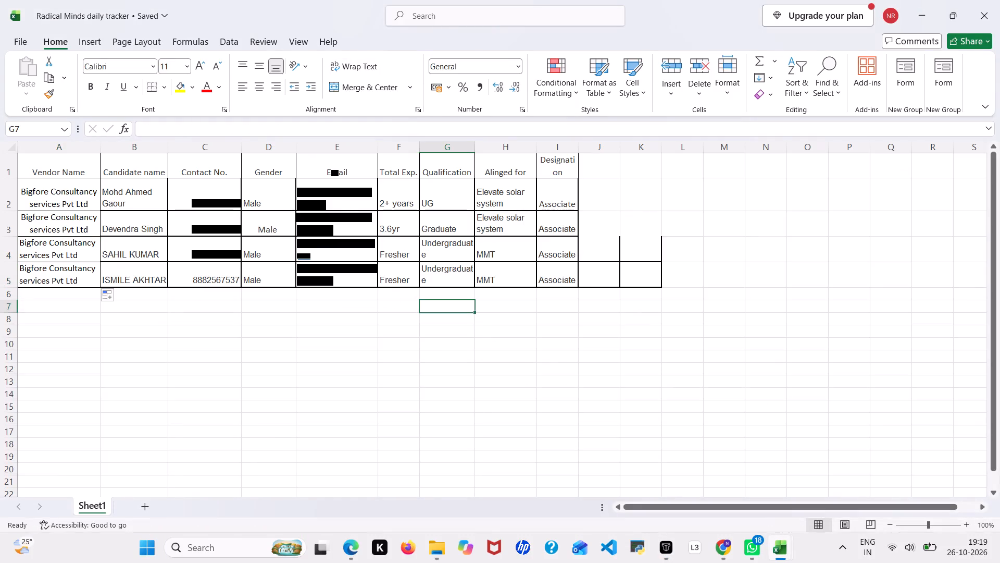
Set the font of the whole tracker table, A1:I5, to Calibri at size 11.
left_click_drag(556, 280, 89, 170)
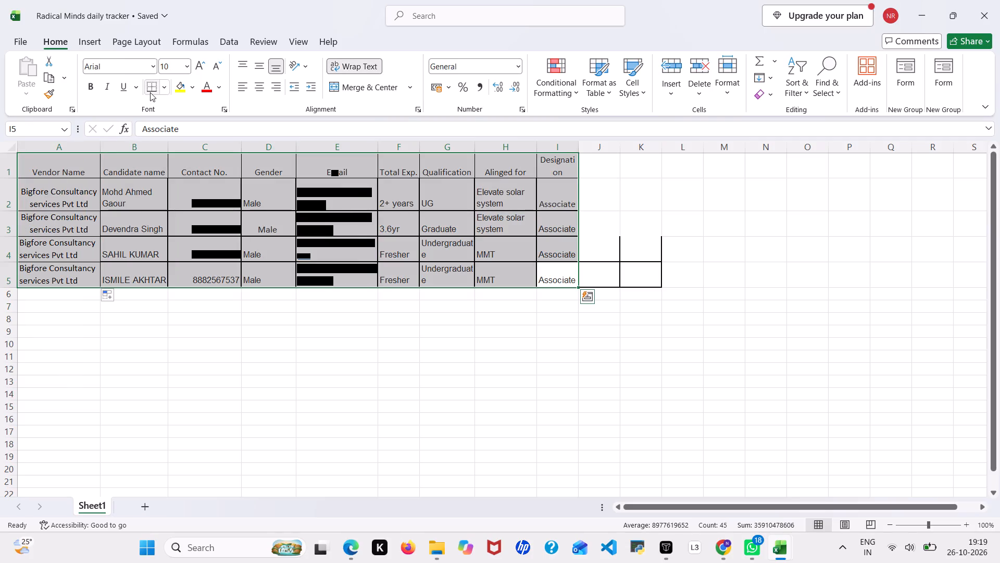
left_click(152, 69)
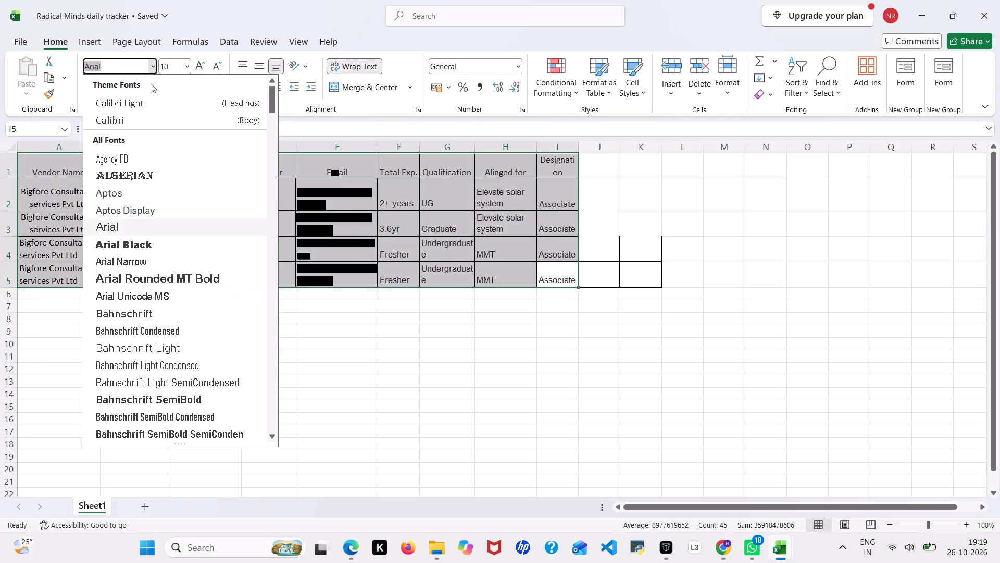
left_click(146, 115)
left_click(189, 64)
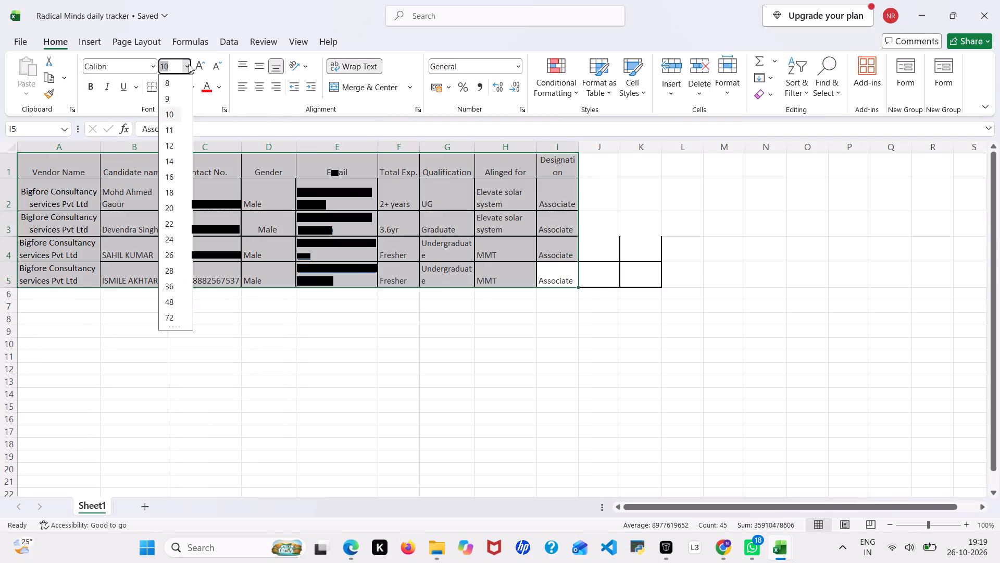
left_click(173, 130)
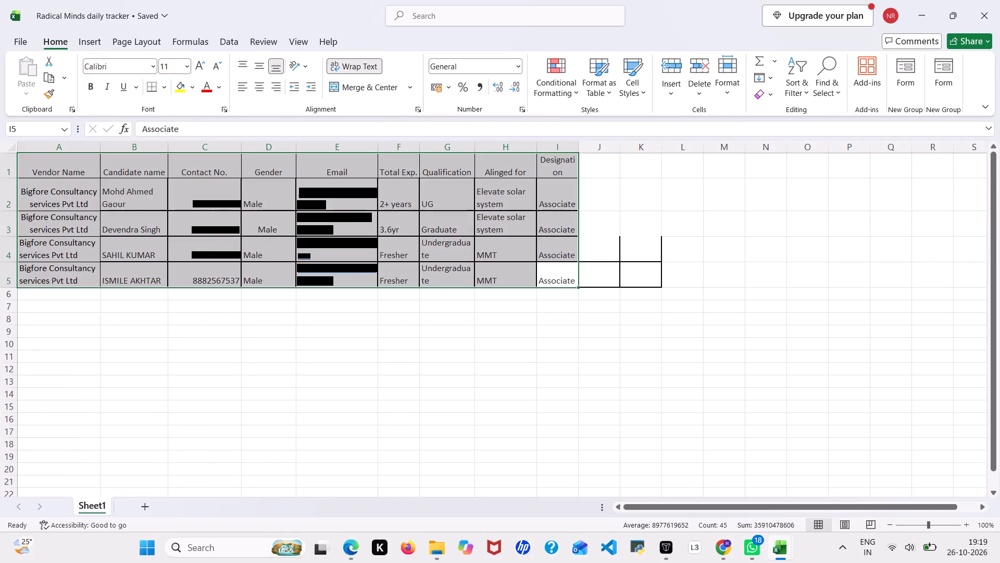
Center the text horizontally and apply all borders across the tracker table A1:I5.
left_click(257, 83)
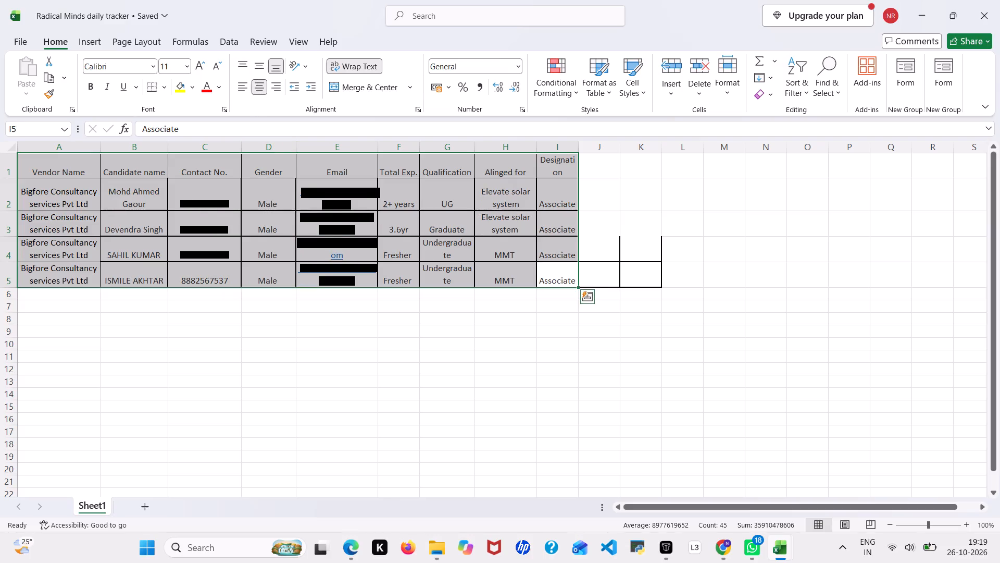
left_click(164, 90)
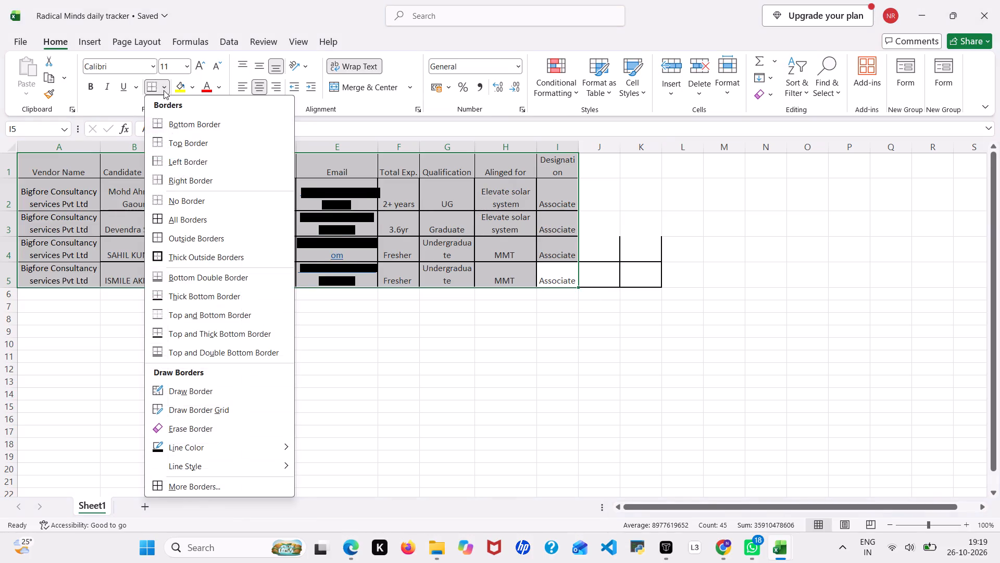
left_click(185, 220)
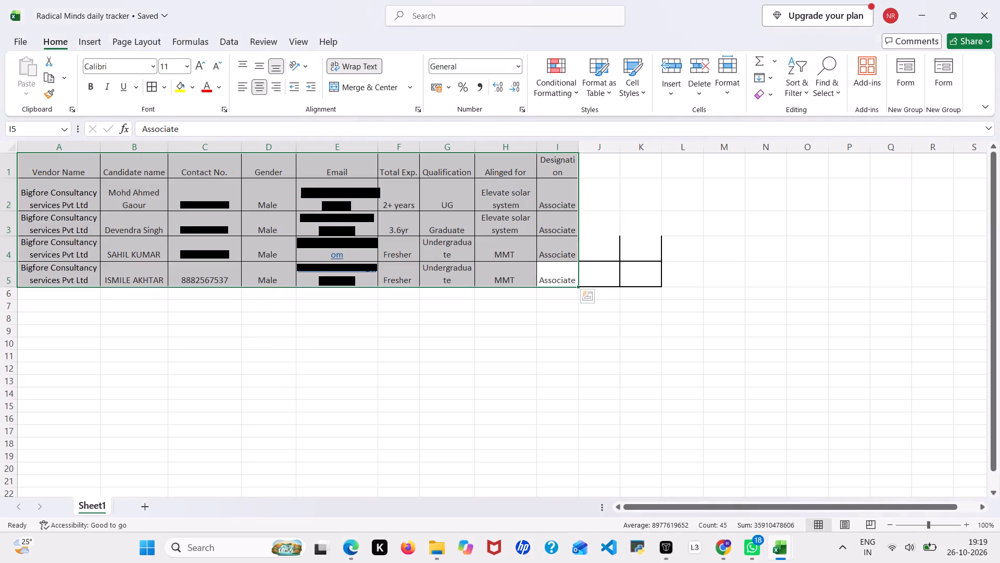
Copy the formatted tracker table A1:I5, including its header row.
key("ctrl+c")
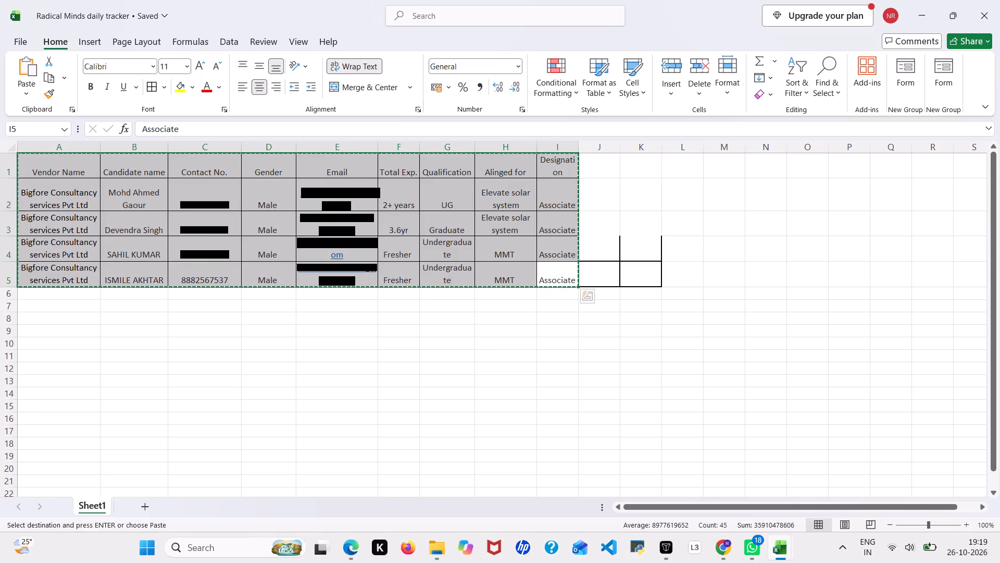
key("ctrl+c")
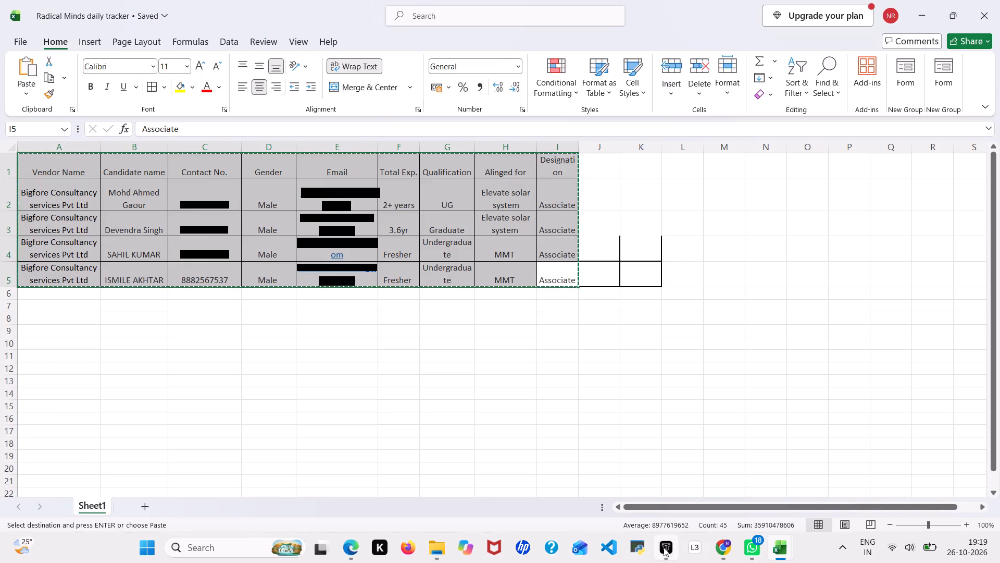
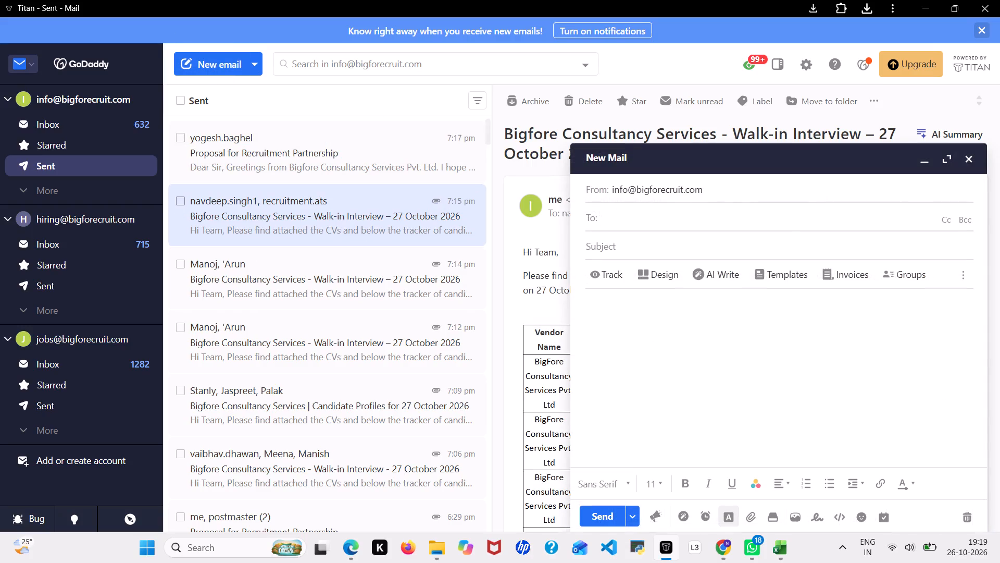
Set the new mail's subject to "Bigfore Consultancy Services - Walk-in Interview – 27 October 2026", reusing the opened sent mail's subject.
left_click_drag(505, 133, 561, 153)
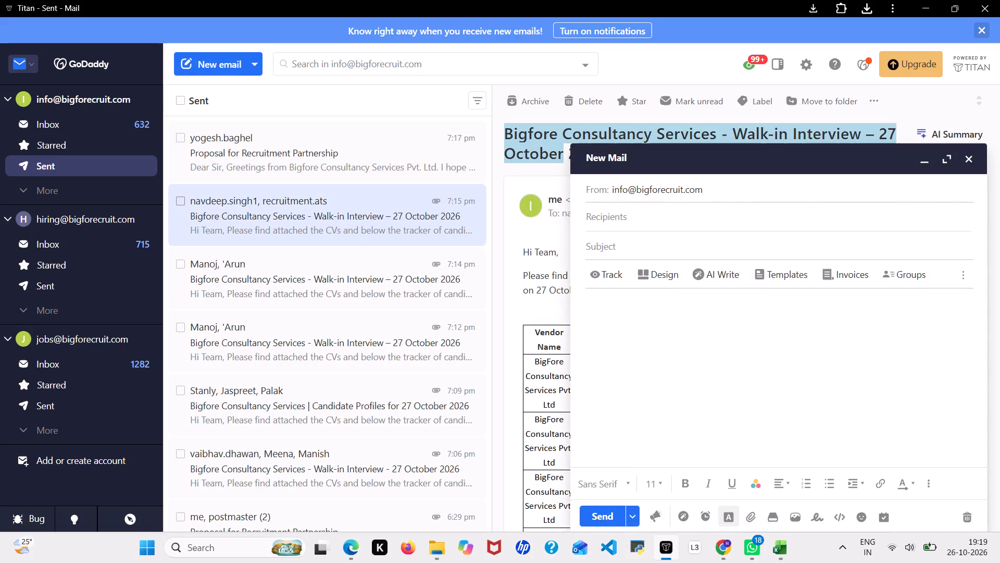
left_click_drag(561, 153, 562, 154)
key("ctrl+c")
left_click(640, 245)
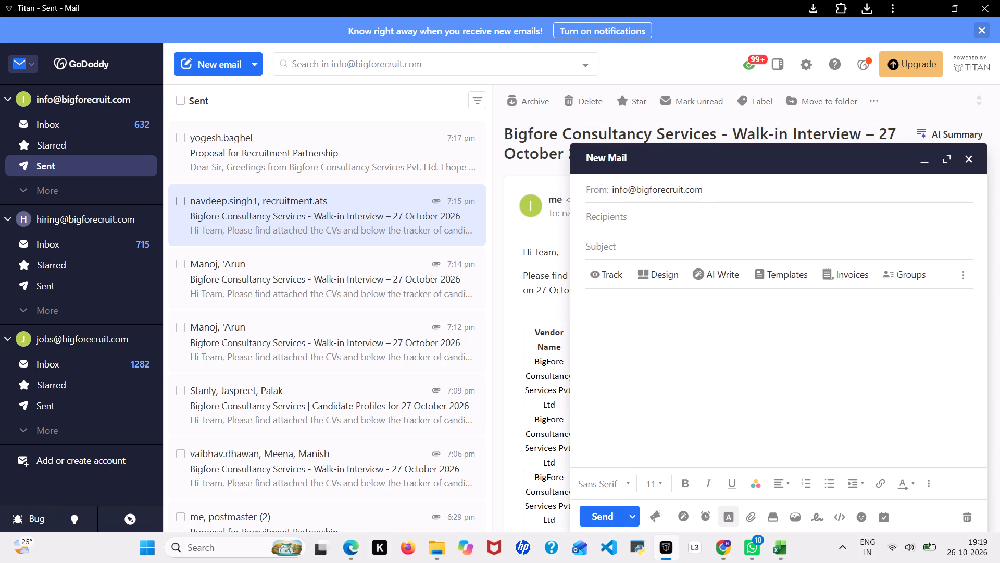
key("ctrl+v")
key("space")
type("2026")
Copy the "Hi Team," greeting and introductory paragraph from the opened sent mail into the new mail's body.
left_click(659, 309)
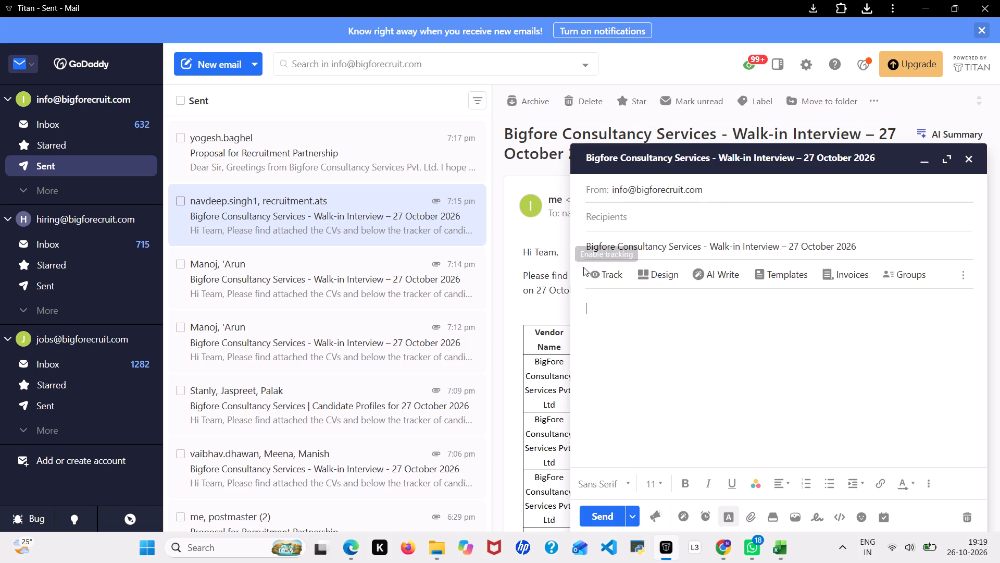
left_click_drag(524, 250, 535, 256)
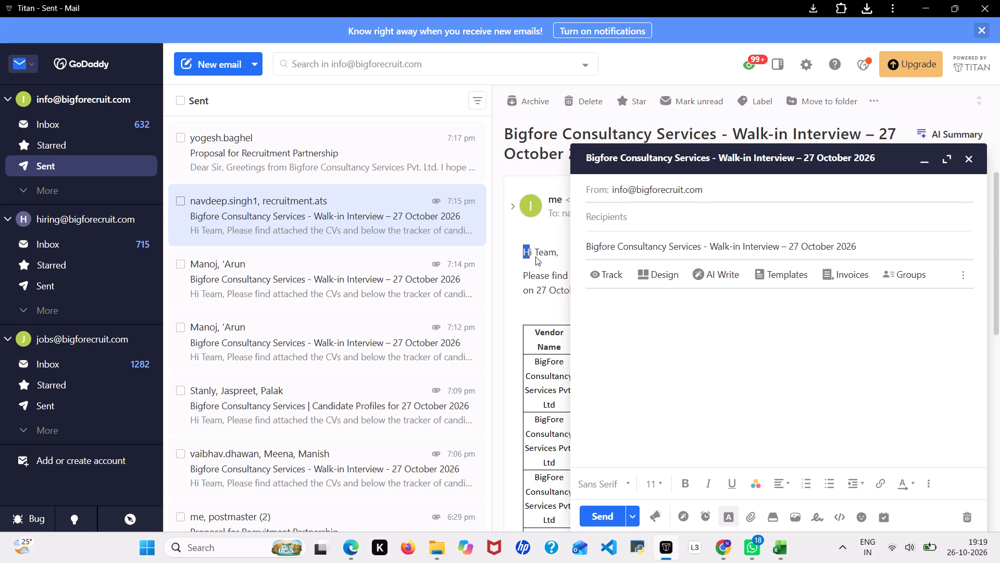
left_click_drag(535, 256, 664, 309)
key("ctrl+c")
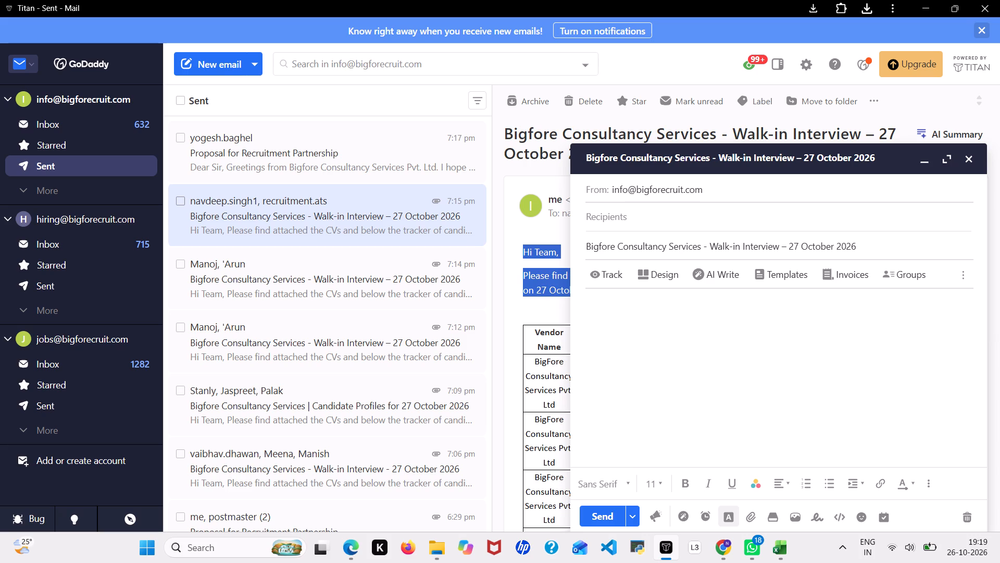
left_click(609, 302)
key("ctrl+v")
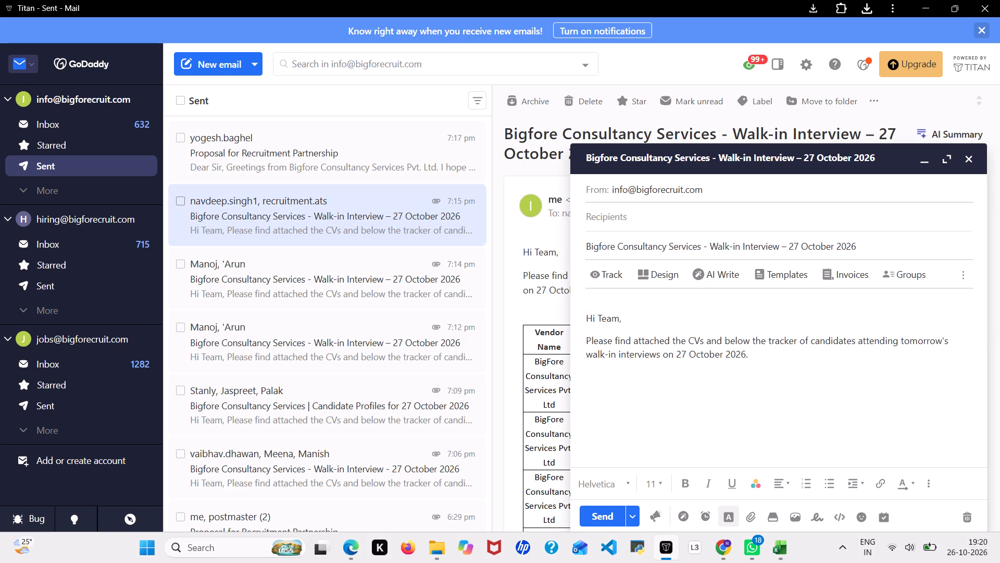
Attach the PDF resumes of the tracker's first two candidates from the Downloads folder to the new mail.
left_click(749, 511)
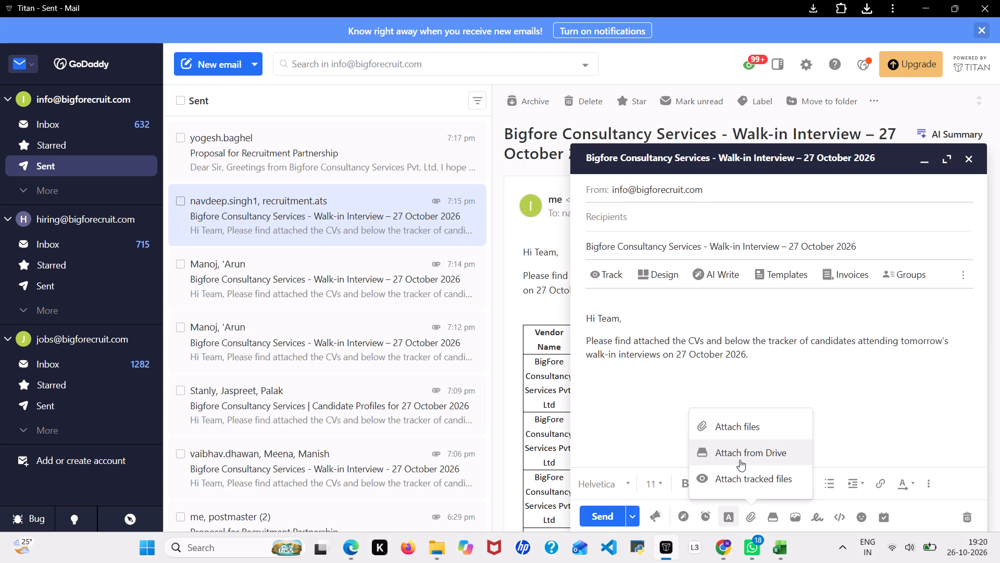
left_click(737, 432)
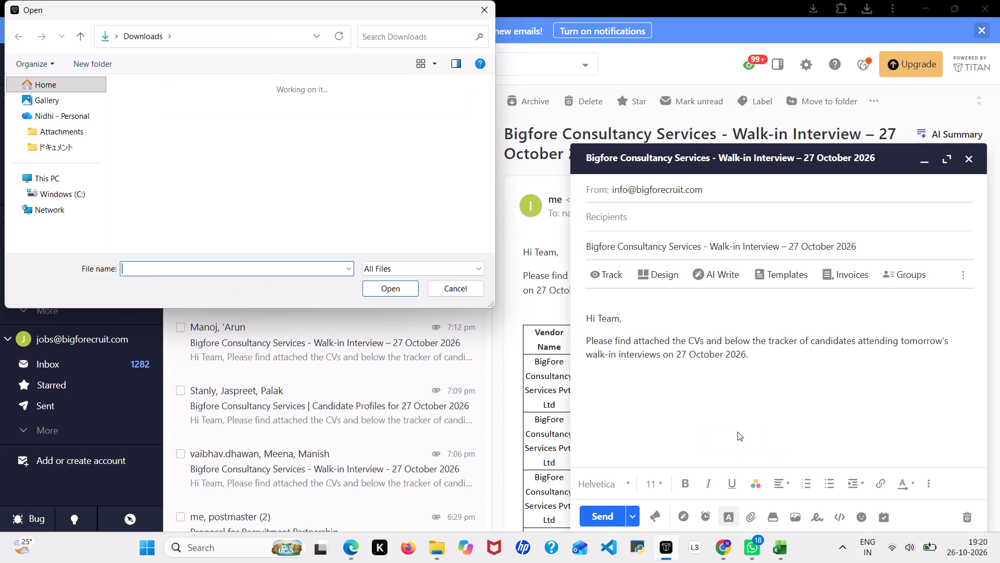
left_click(185, 142)
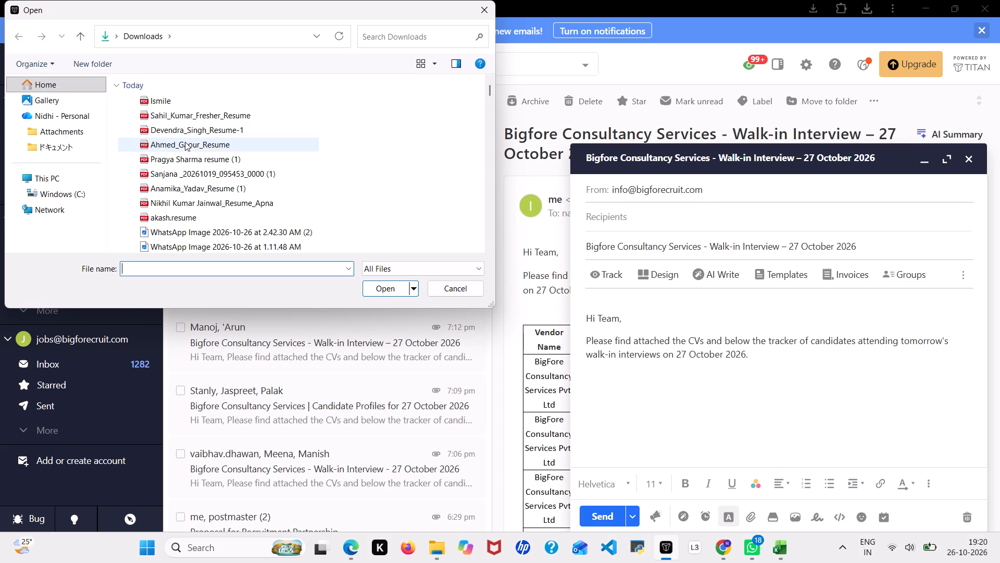
left_click(366, 288)
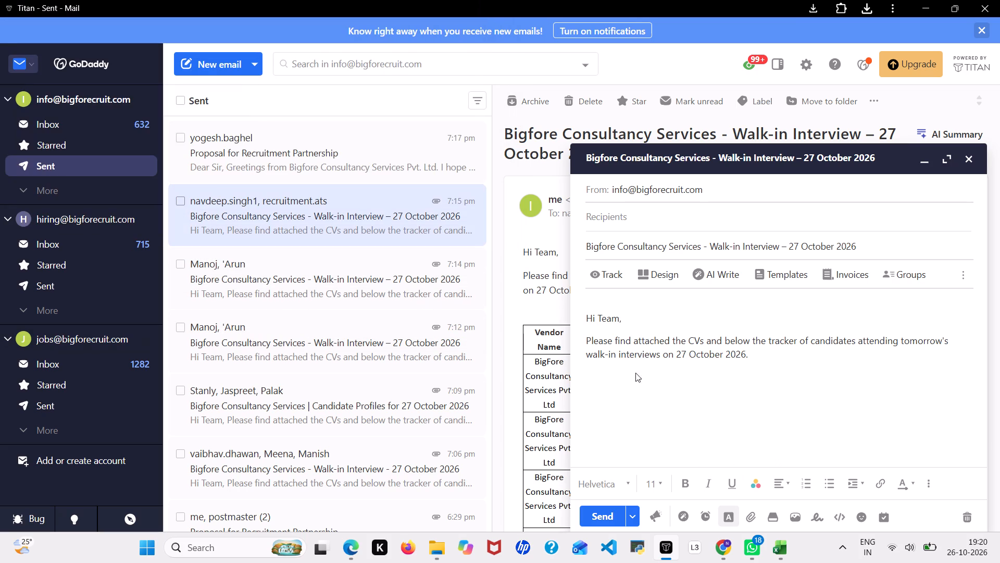
left_click(748, 520)
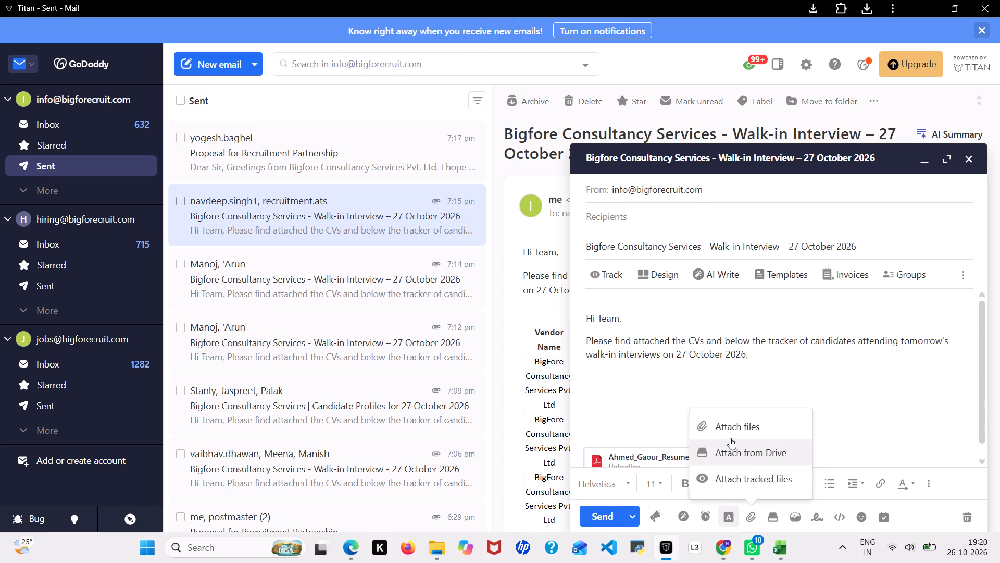
left_click(730, 438)
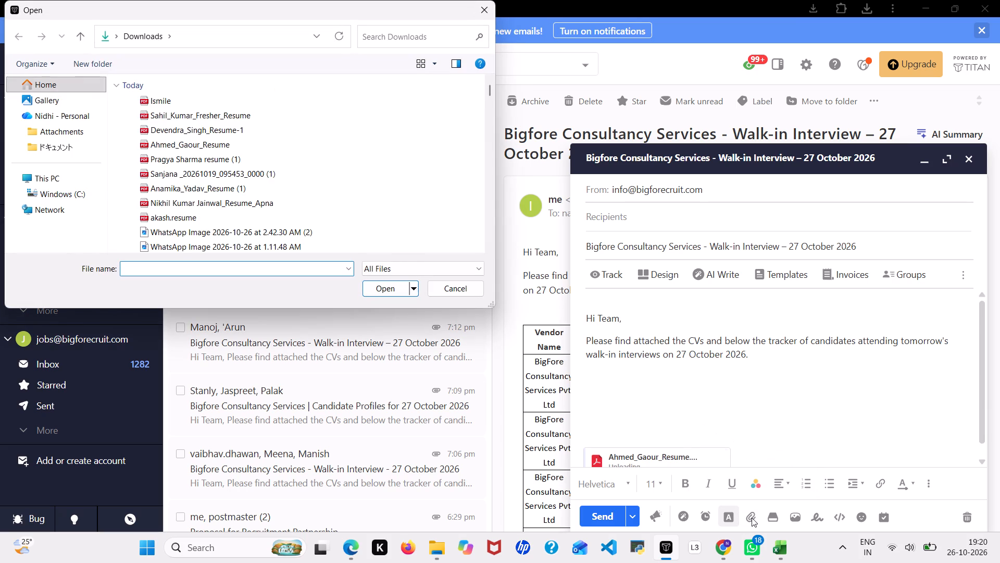
left_click(182, 133)
left_click(402, 287)
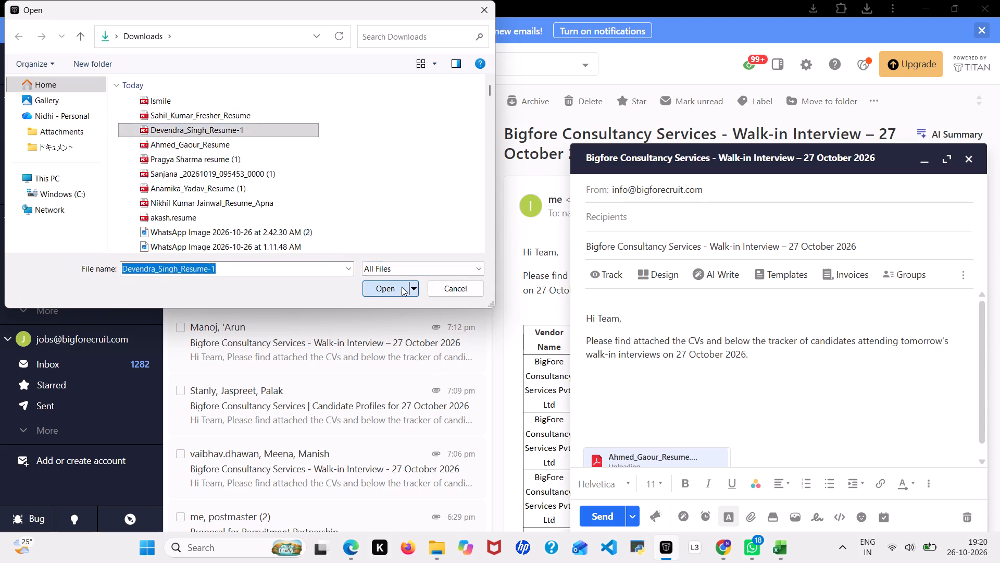
Attach the PDF resumes of the tracker's third and fourth candidates from the Downloads folder.
left_click(756, 515)
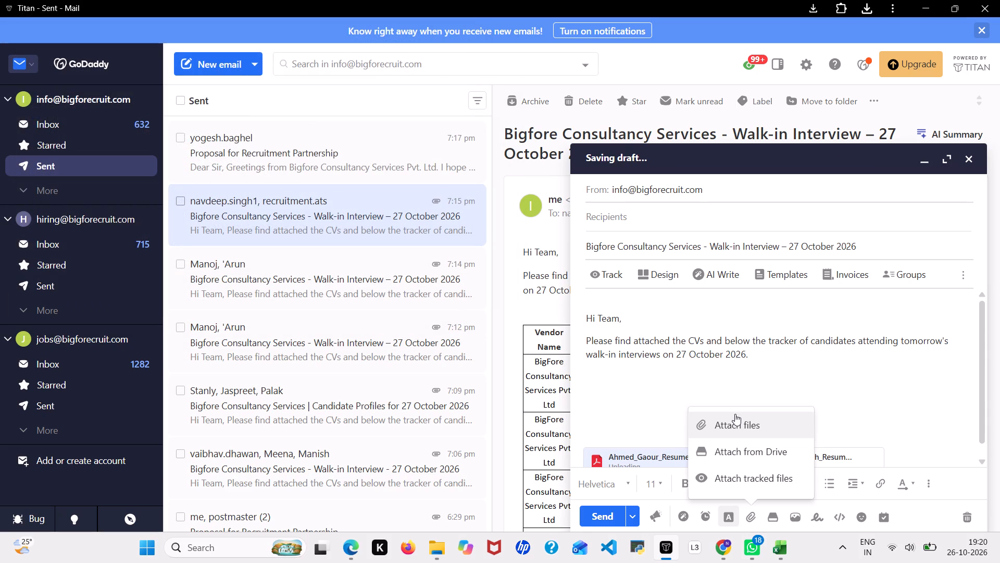
left_click(736, 421)
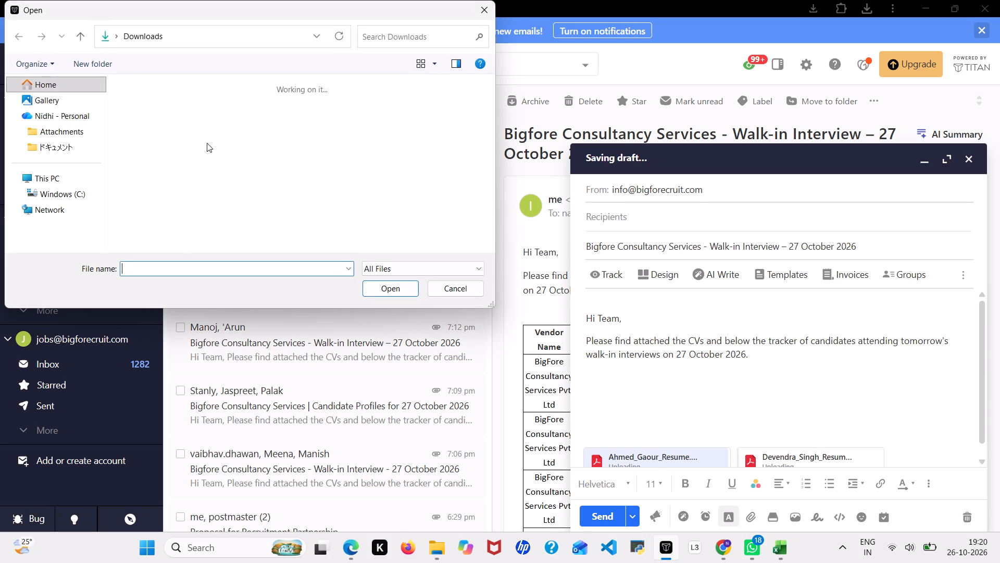
left_click(146, 118)
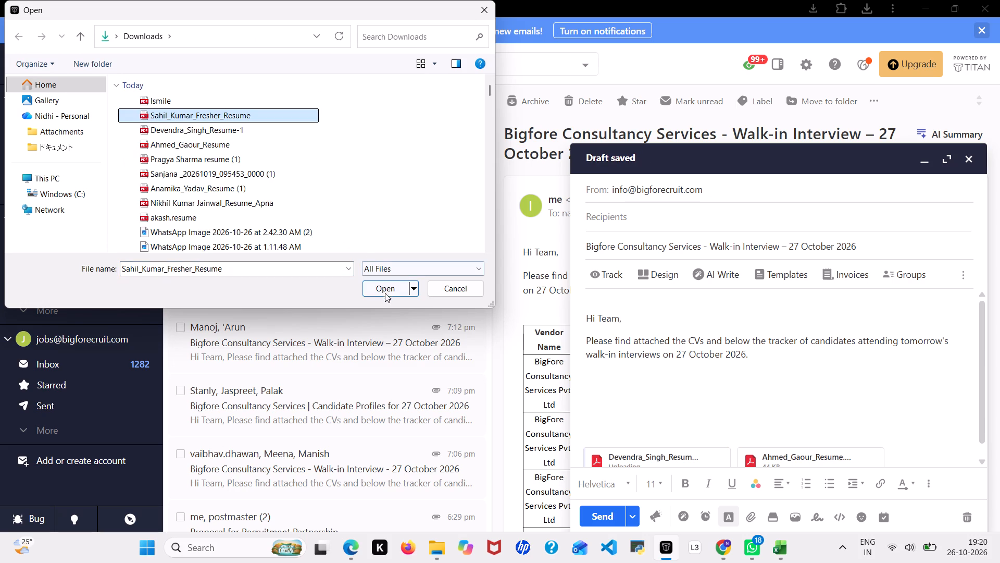
left_click(386, 296)
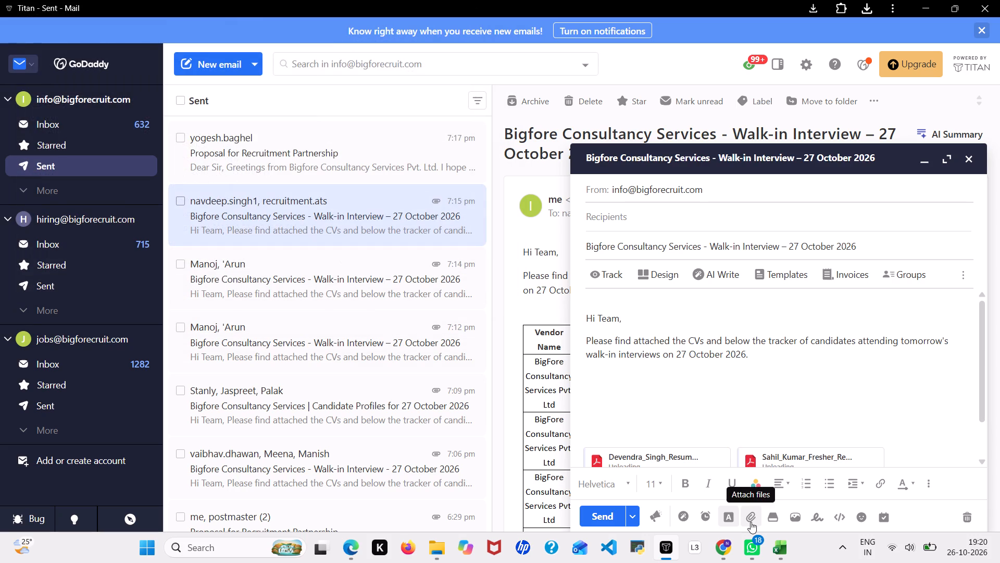
left_click(751, 522)
left_click(739, 427)
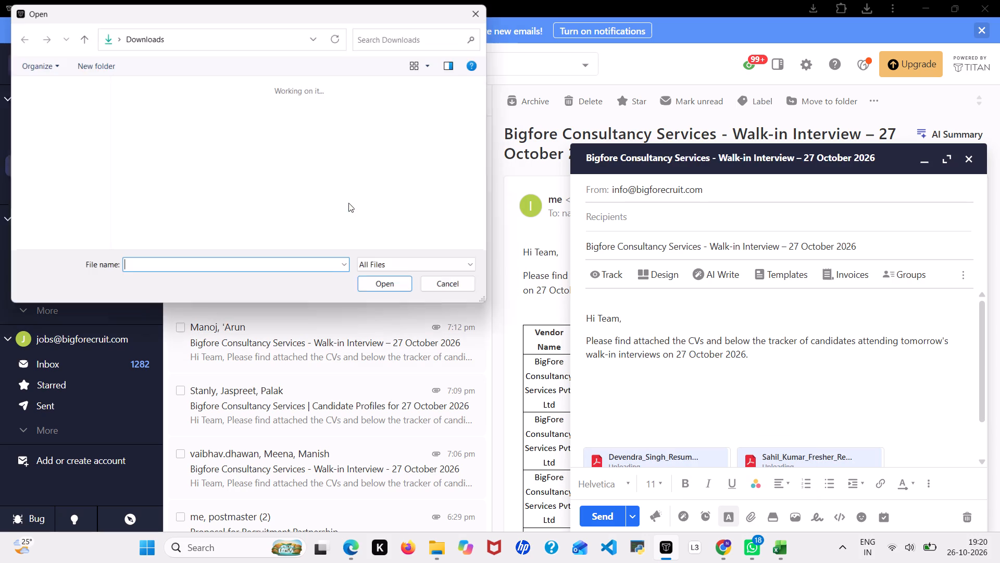
left_click(147, 101)
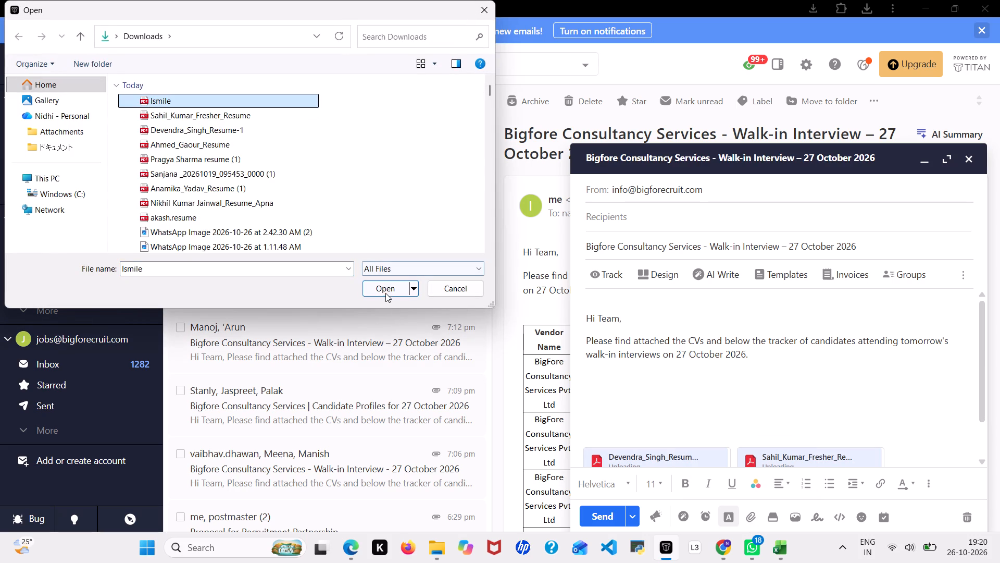
left_click(385, 295)
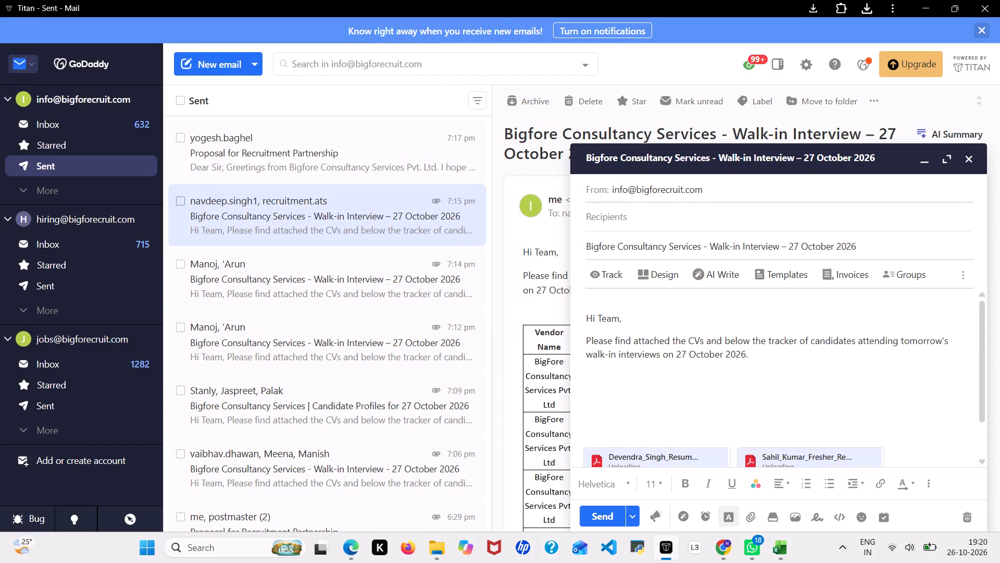
scroll(782, 354, "down", 1)
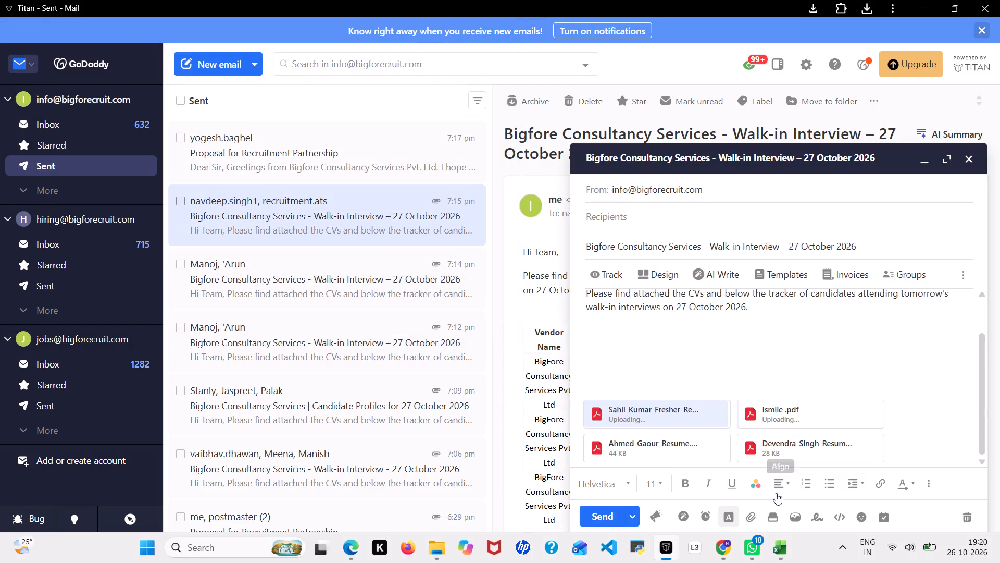
Copy table A1:I5 from the Radical Minds daily tracker in Excel and paste it below the mail's introductory paragraph, after a blank line.
left_click(894, 488)
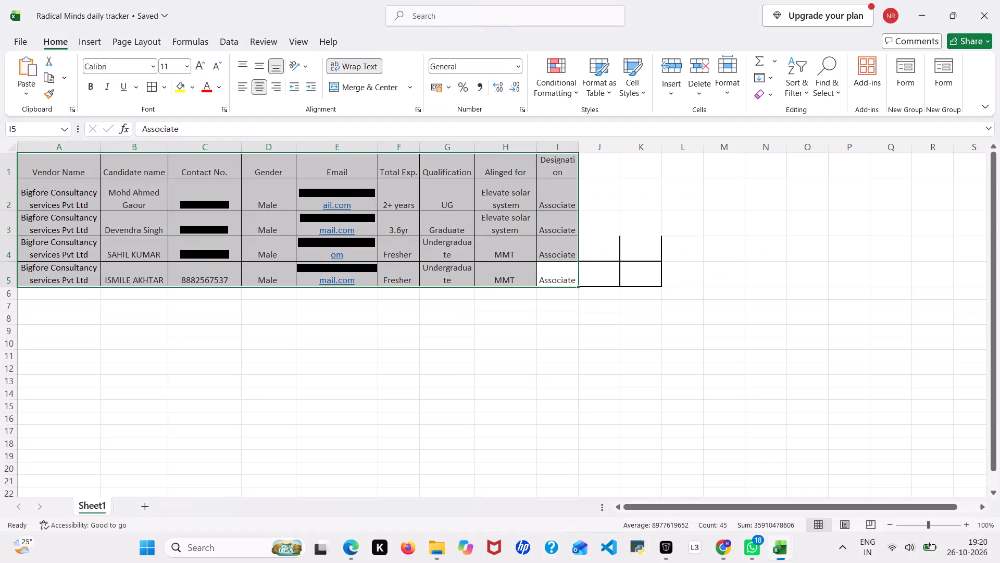
key("ctrl+c")
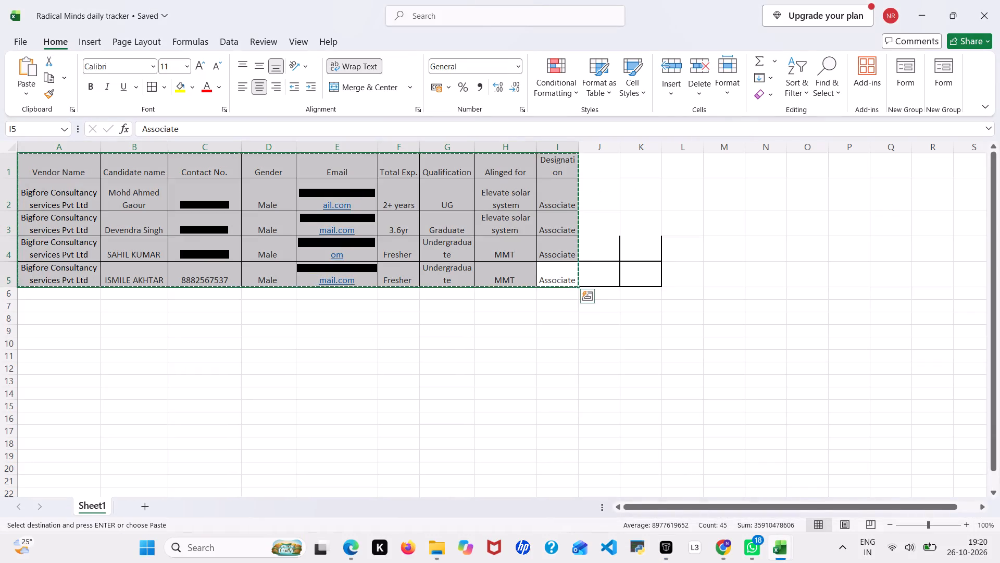
left_click(666, 539)
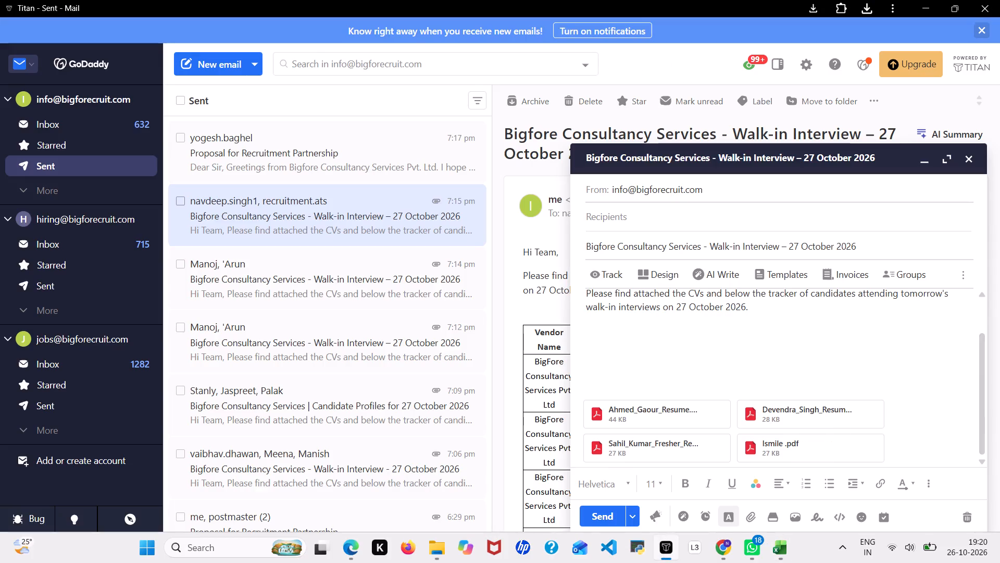
left_click(753, 311)
key("Return")
key("Return")
key("ctrl+v")
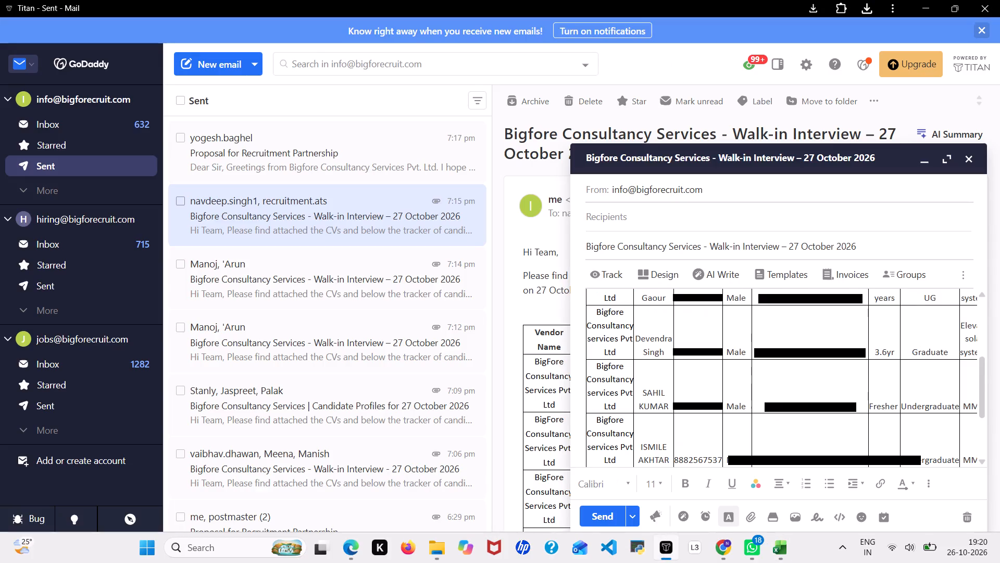
Set the Qualification to UG for the last two candidates in the mail's pasted table.
scroll(753, 311, "down", 1)
scroll(842, 283, "left", 2)
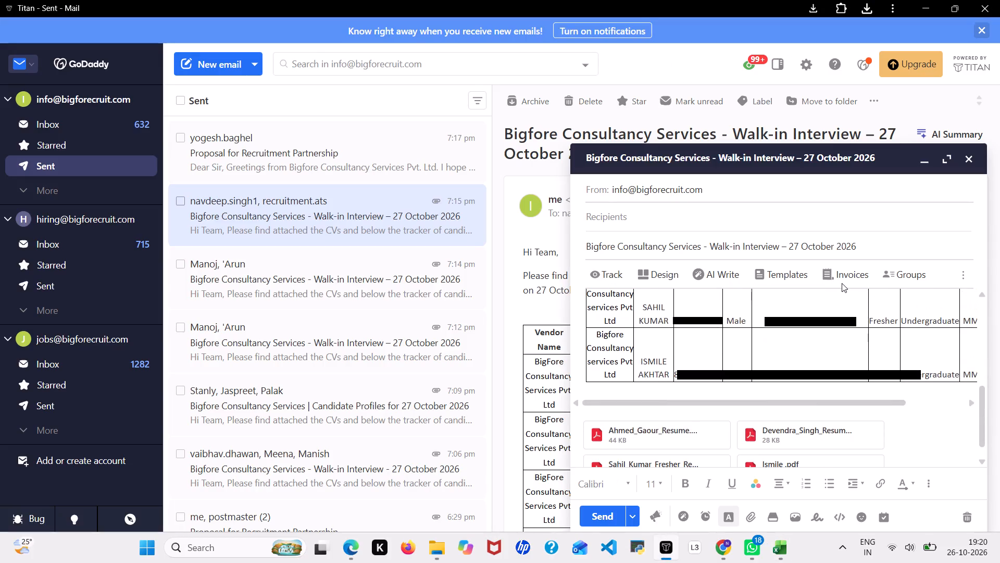
scroll(911, 365, "left", 2)
scroll(911, 365, "up", 1)
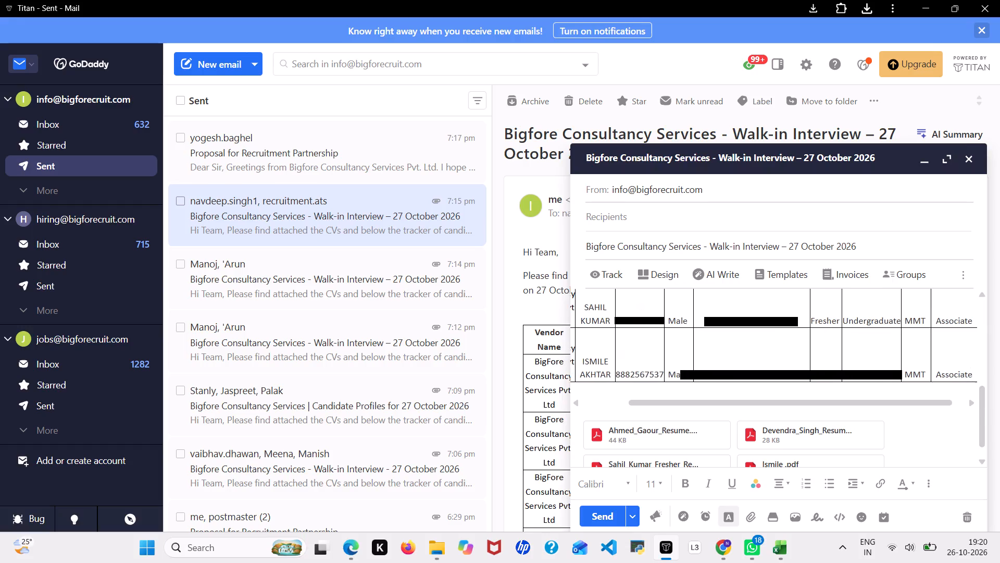
scroll(911, 365, "up", 2)
scroll(911, 365, "down", 1)
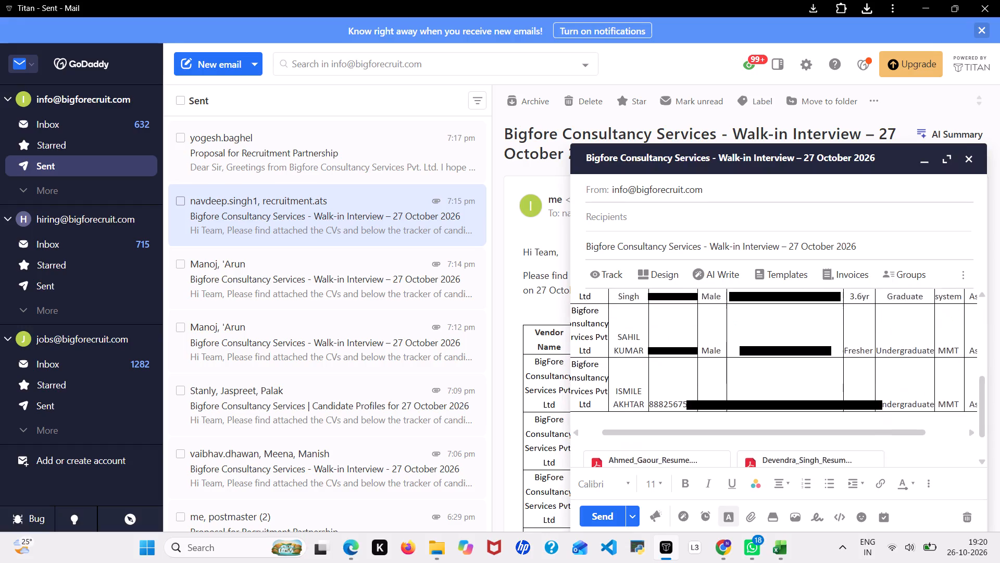
scroll(911, 365, "down", 1)
left_click_drag(933, 346, 928, 345)
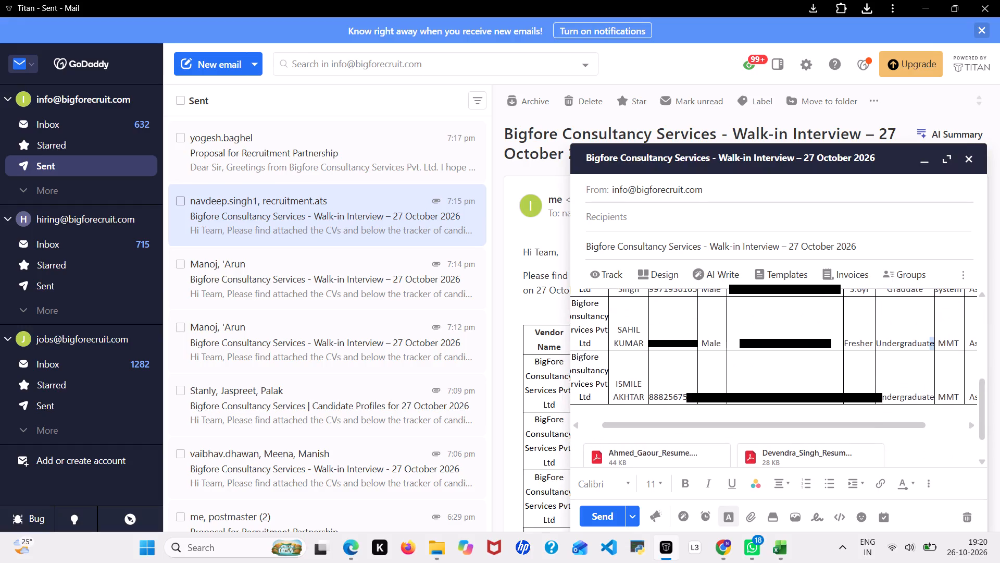
left_click_drag(928, 345, 885, 344)
key("Delete")
key("BackSpace")
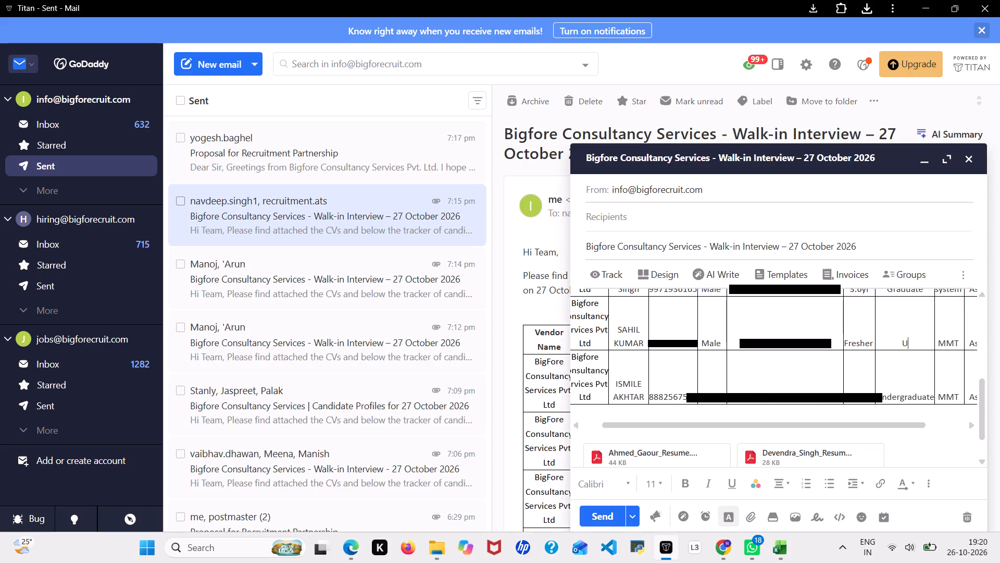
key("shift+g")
left_click_drag(933, 397, 881, 397)
key("Delete")
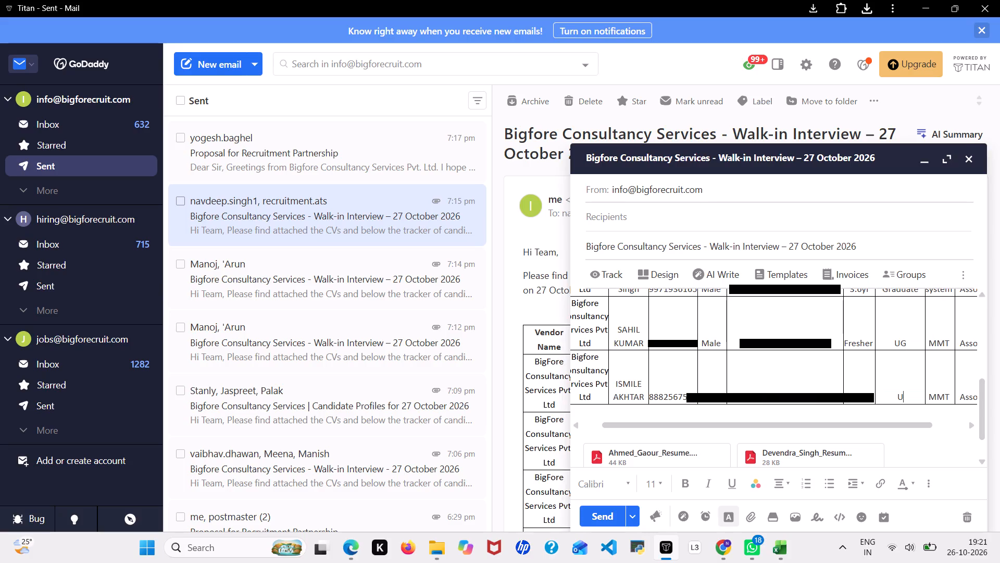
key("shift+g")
Add the sign-off "Thanks & Regards," with Pawan on the following line, below the mail's candidate table.
scroll(896, 391, "down", 1)
scroll(896, 391, "left", 2)
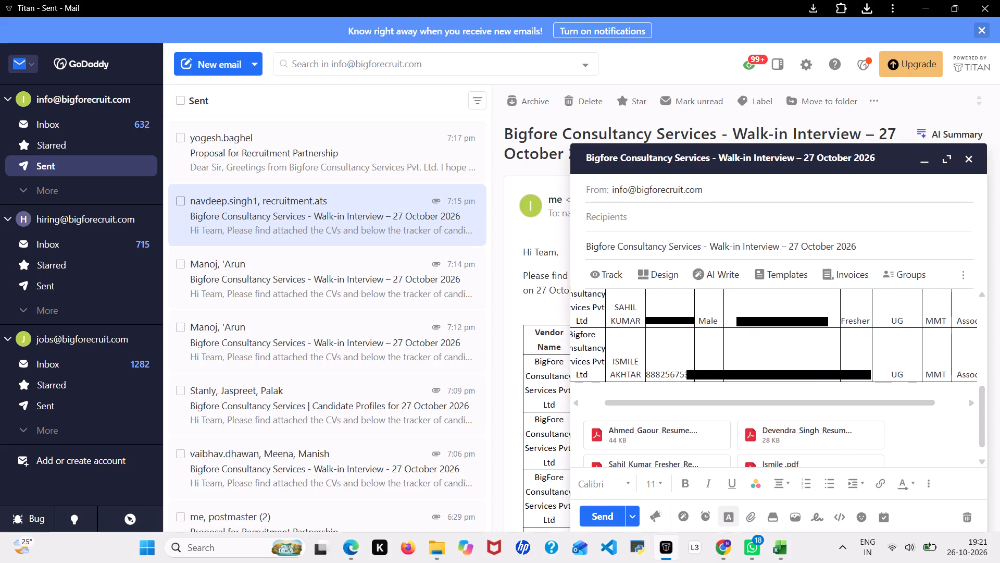
left_click(967, 377)
key("Return")
key("Return")
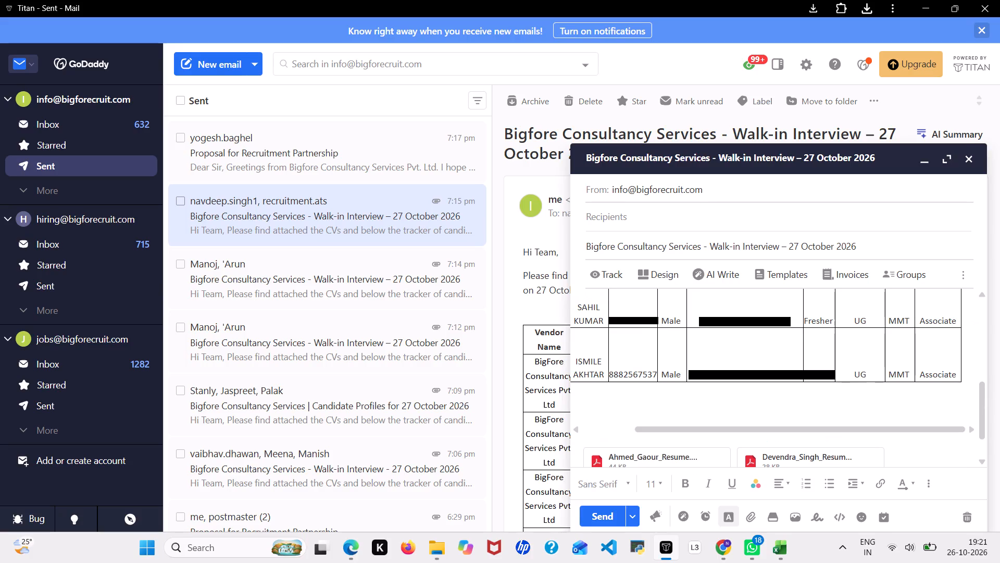
scroll(831, 375, "right", 6)
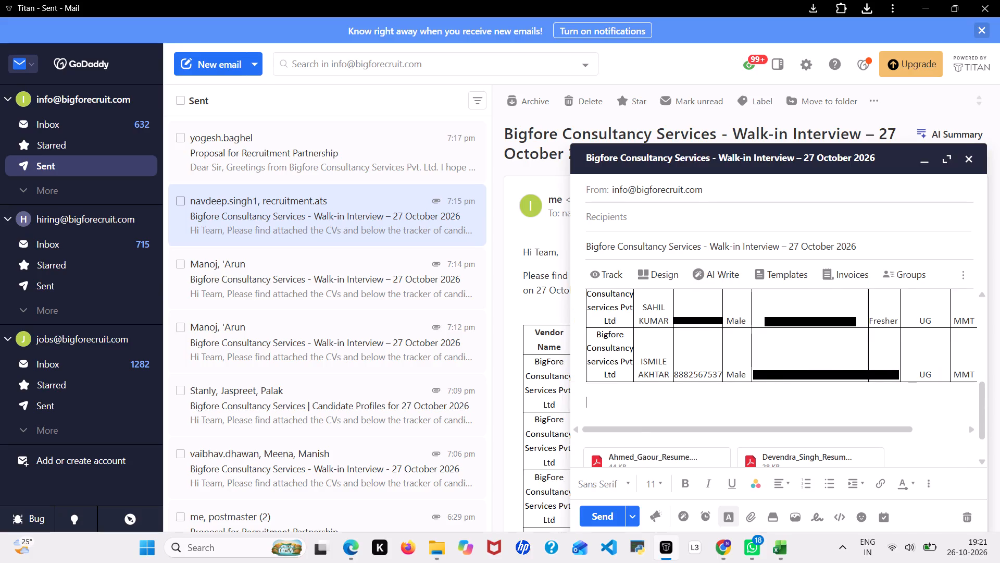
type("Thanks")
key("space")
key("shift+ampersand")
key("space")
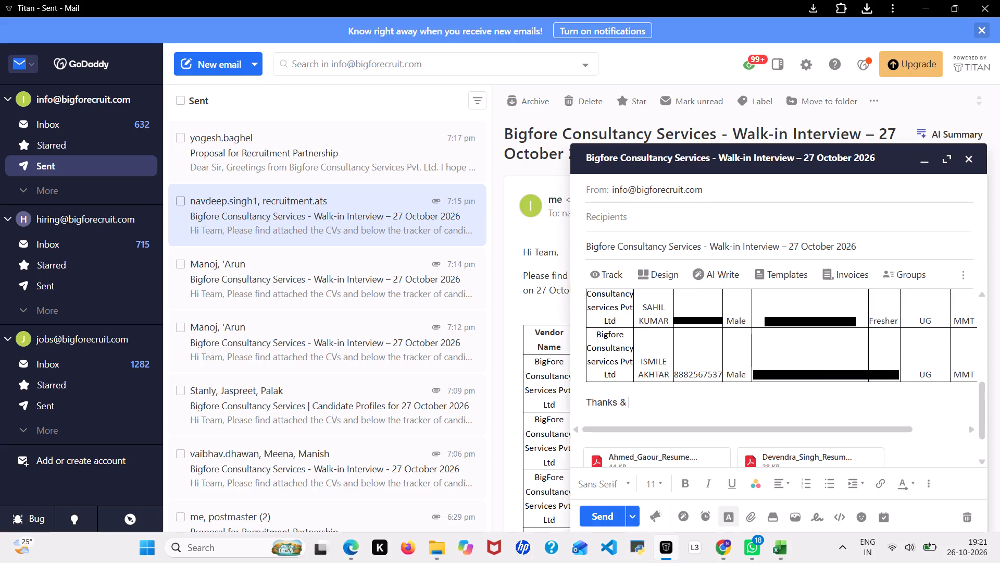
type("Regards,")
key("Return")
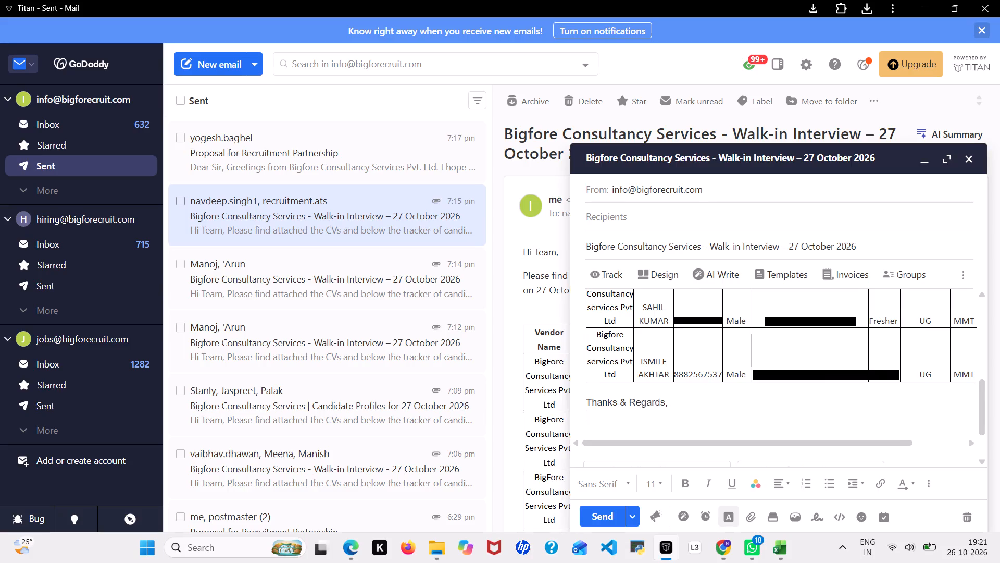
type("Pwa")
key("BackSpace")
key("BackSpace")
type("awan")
Review the drafted mail from its greeting through the candidate table, sign-off and attachments.
scroll(707, 386, "up", 1)
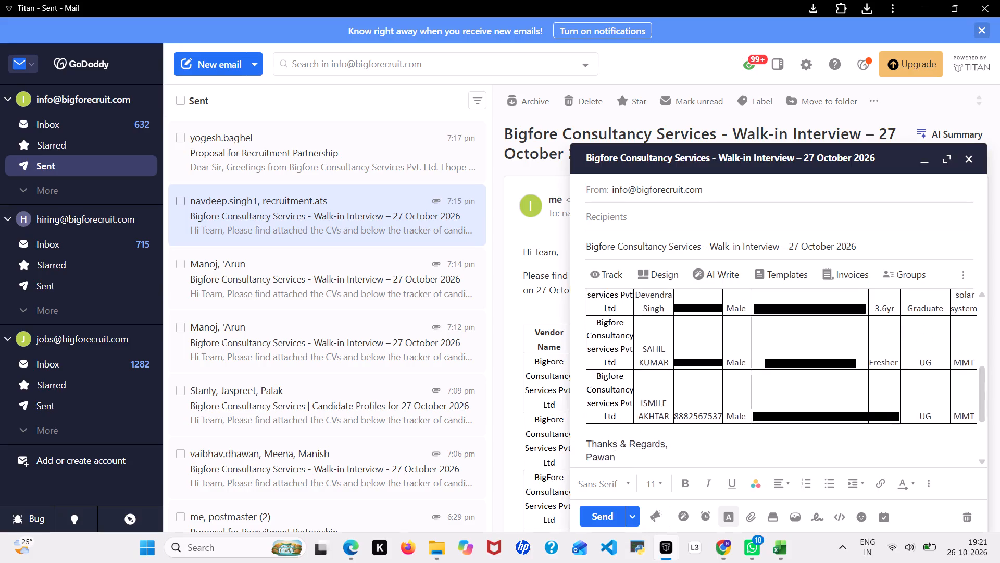
scroll(707, 386, "up", 1)
scroll(707, 386, "left", 2)
scroll(707, 386, "up", 1)
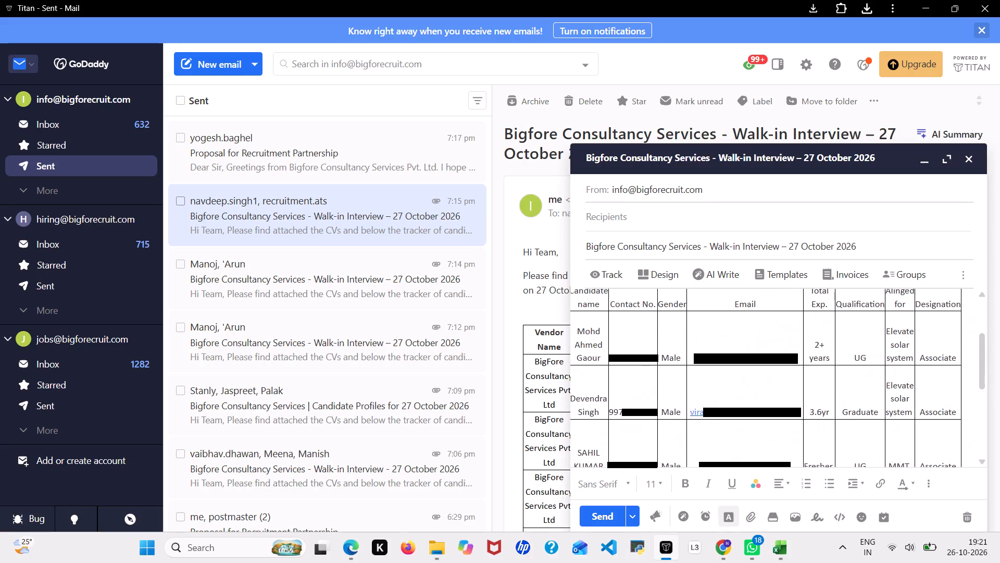
scroll(707, 386, "right", 4)
scroll(707, 386, "down", 3)
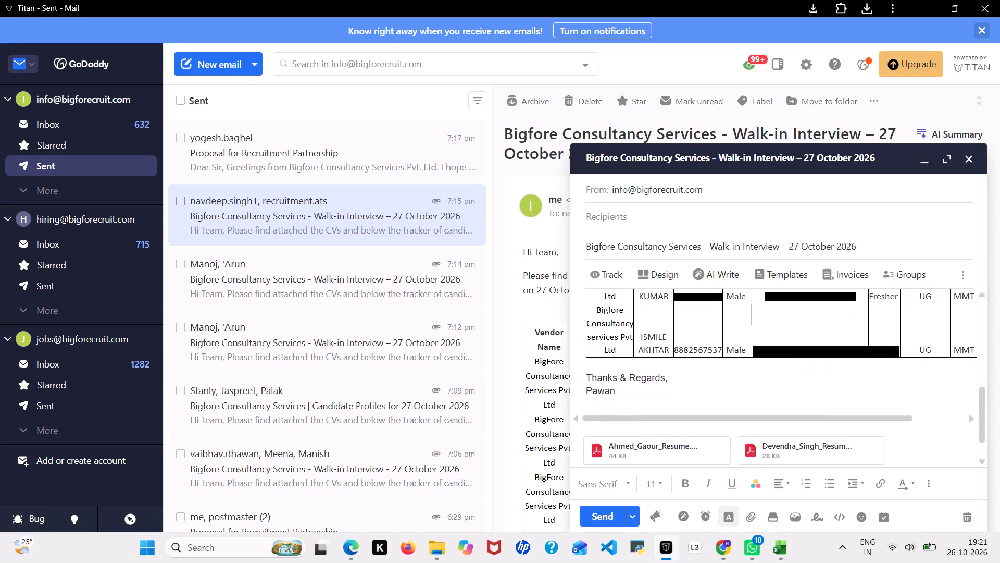
scroll(707, 386, "down", 2)
scroll(707, 386, "up", 2)
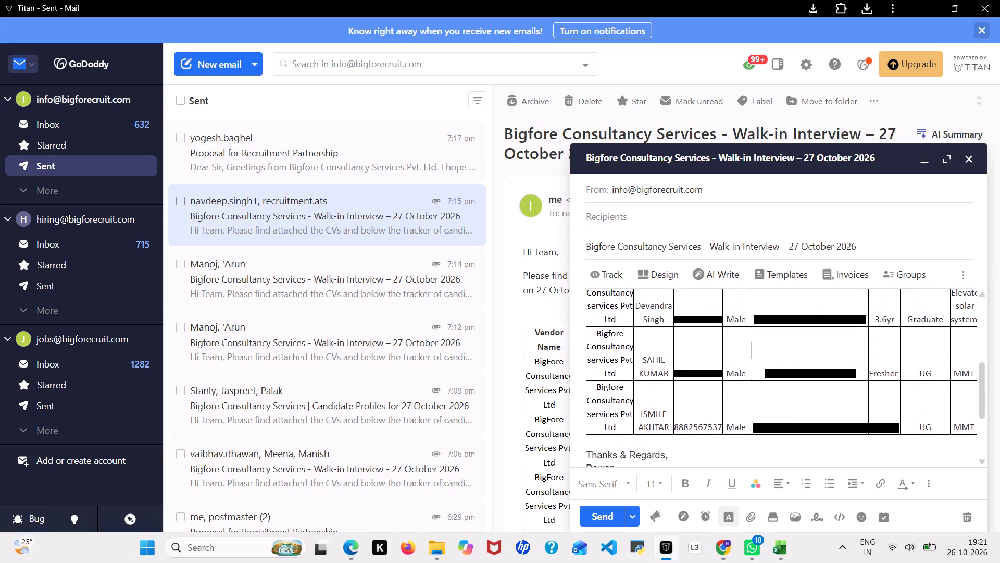
scroll(707, 386, "up", 3)
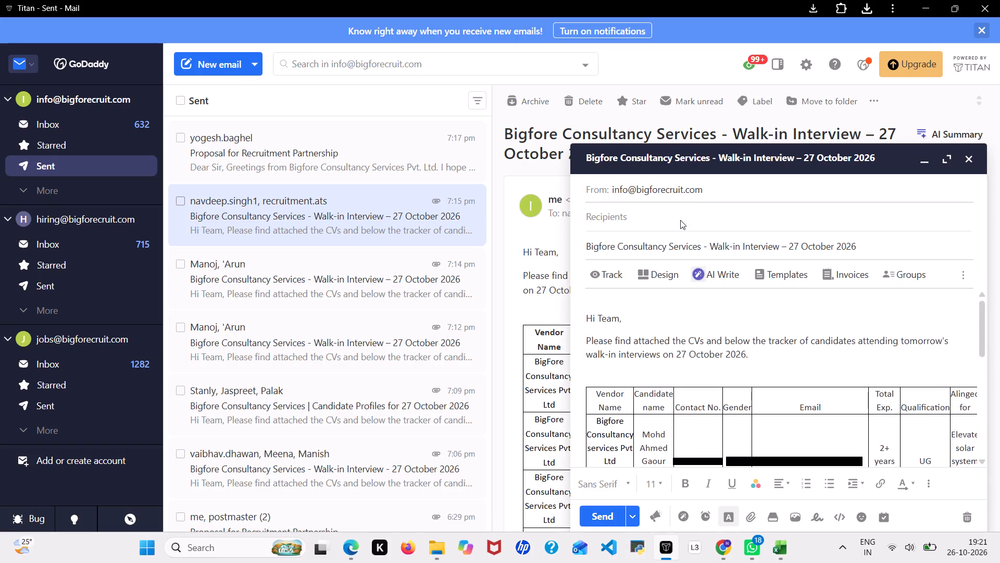
Address the mail to the saved contacts Ishita, Rajat and Harsh.
left_click(679, 219)
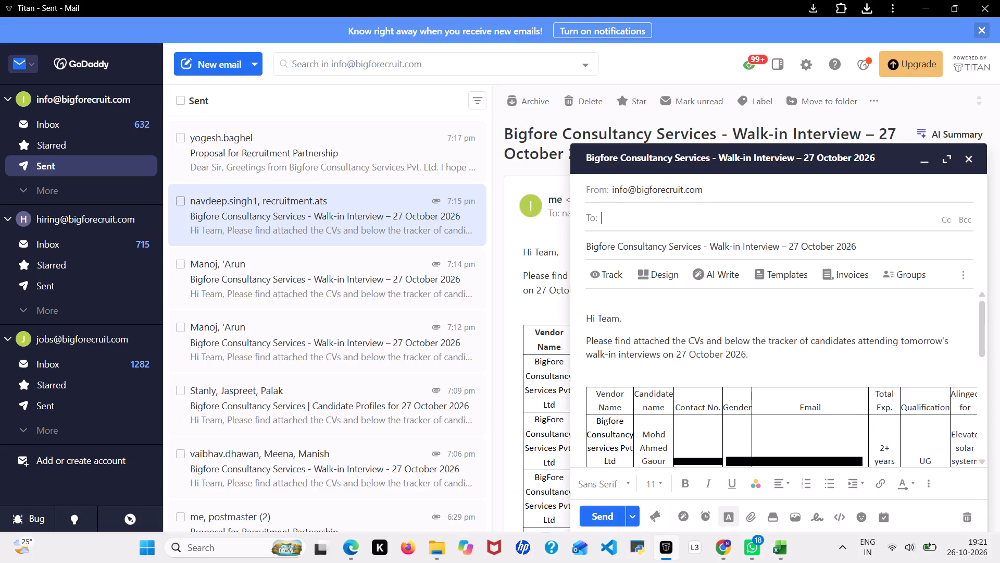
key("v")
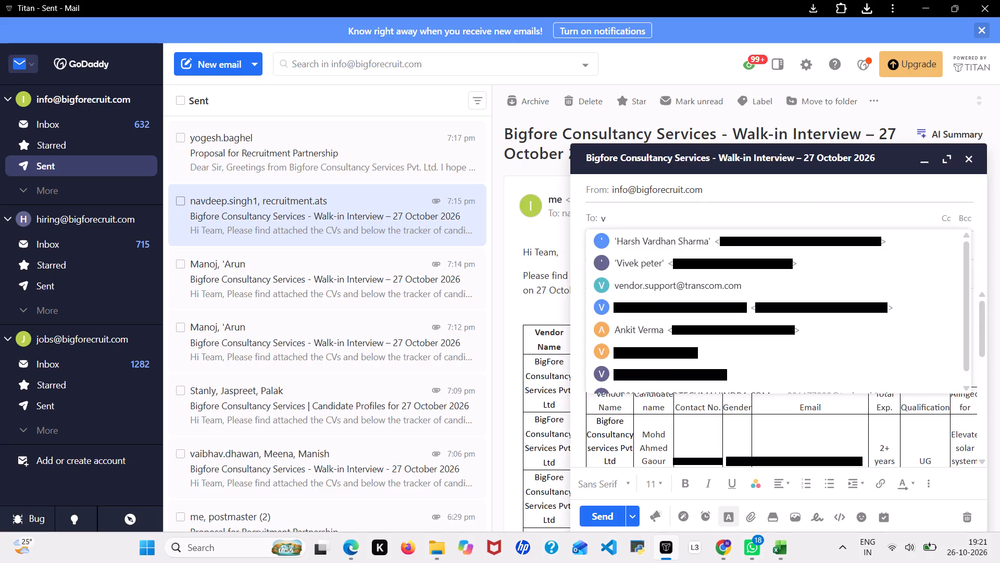
key("BackSpace")
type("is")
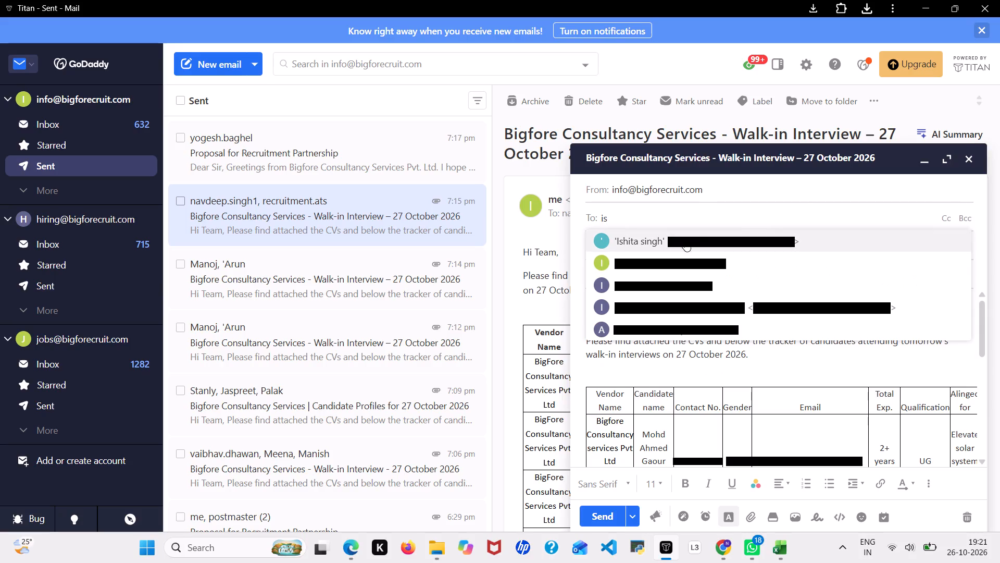
left_click(687, 245)
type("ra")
left_click(717, 251)
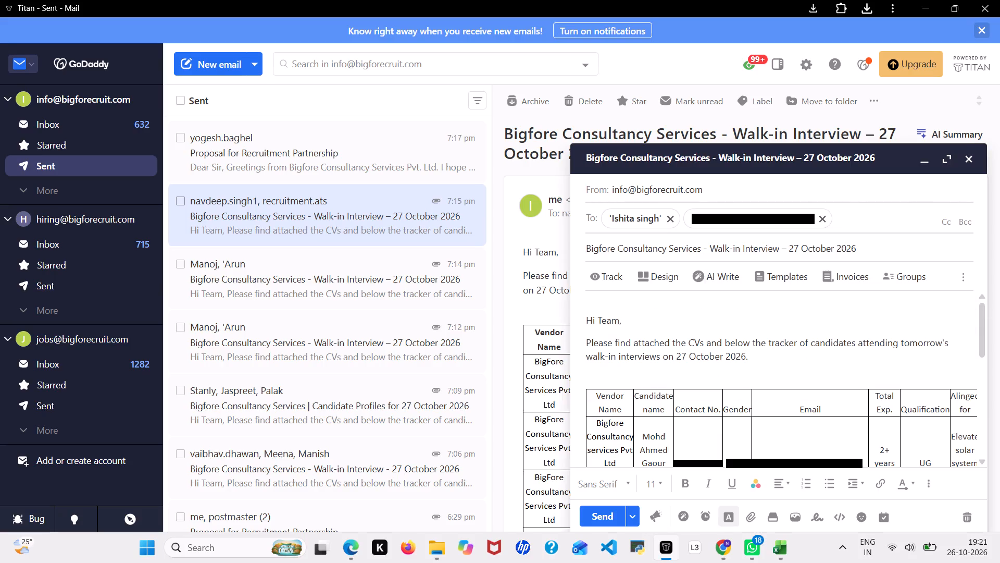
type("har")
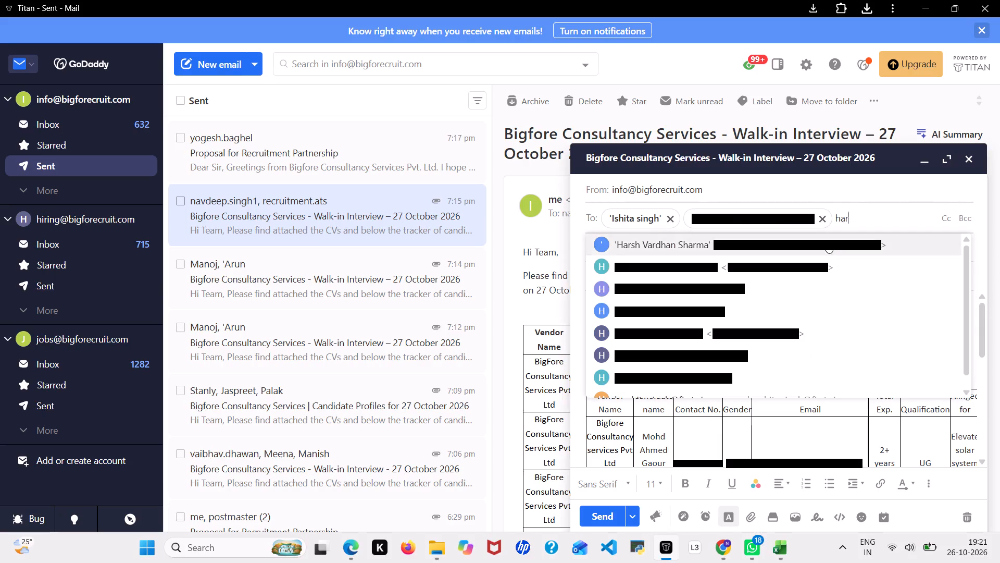
left_click(823, 251)
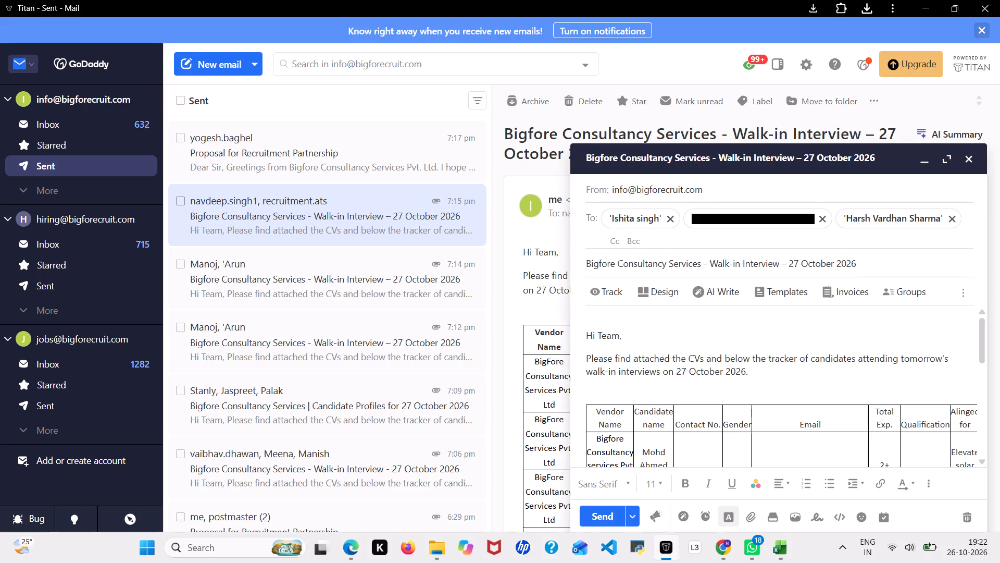
Rewrite the fourth candidate's all-capitals name in title case in the mail's table.
scroll(732, 384, "down", 4)
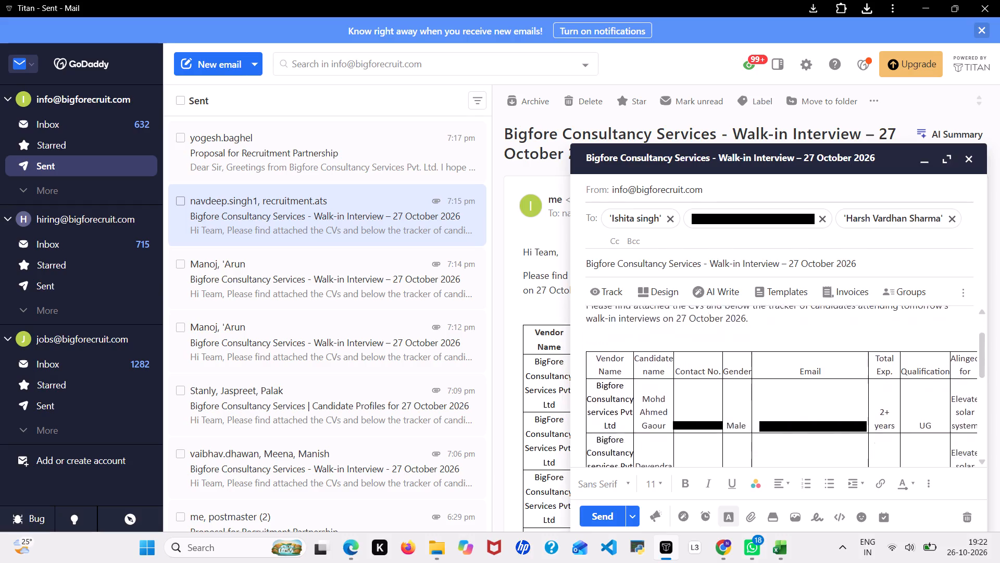
scroll(732, 384, "down", 1)
scroll(680, 373, "up", 1)
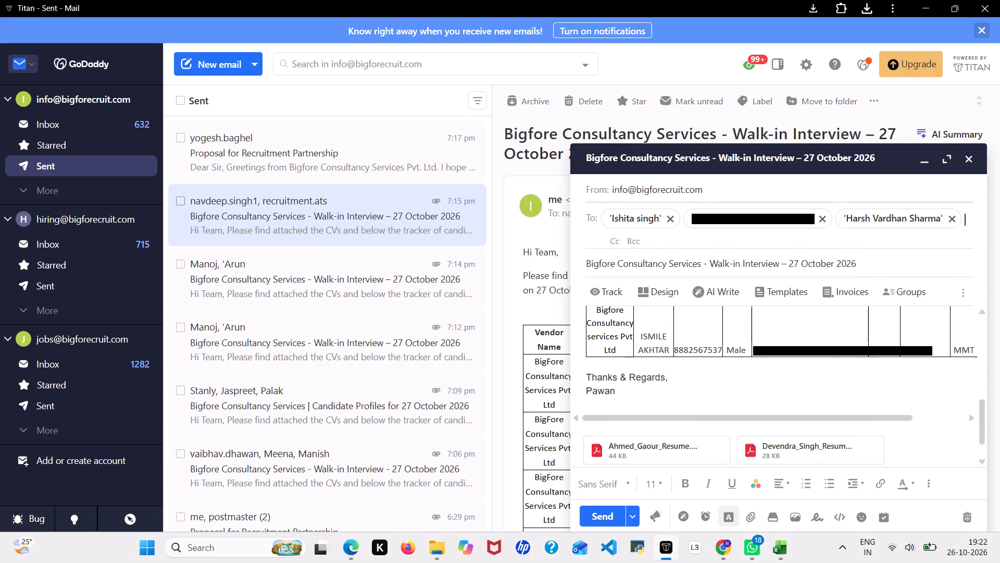
scroll(680, 373, "up", 2)
scroll(680, 373, "down", 2)
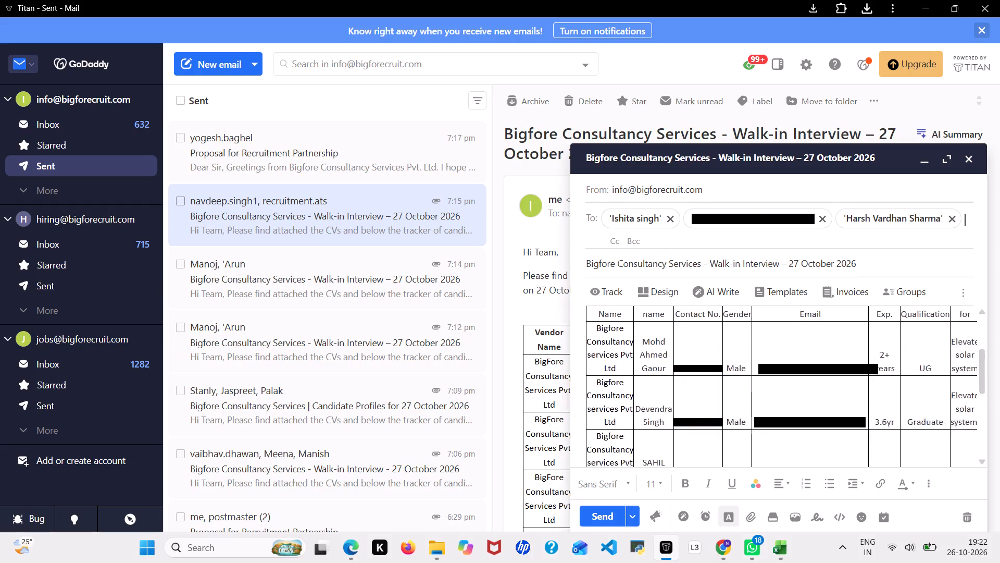
scroll(680, 373, "down", 1)
scroll(680, 373, "up", 1)
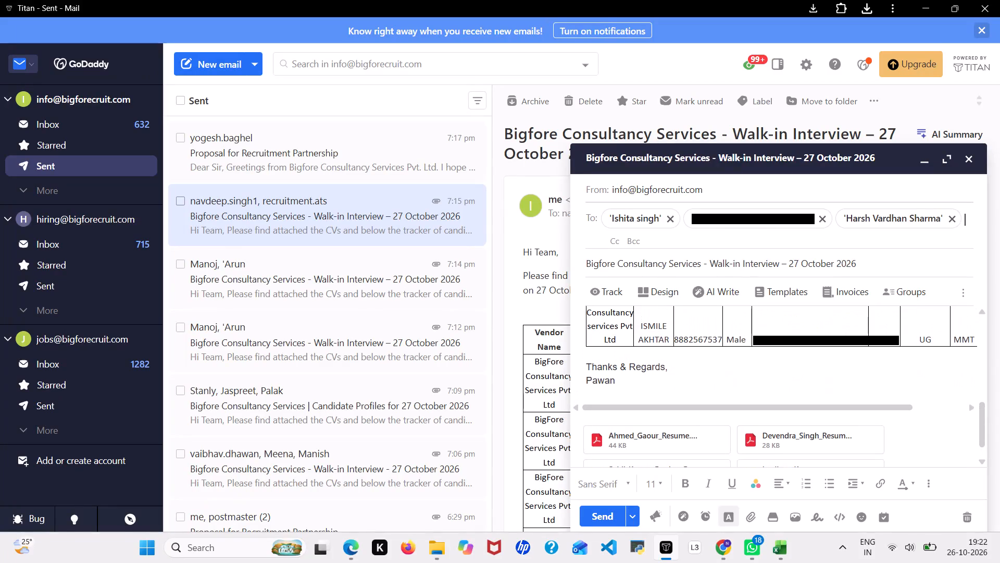
left_click(642, 327)
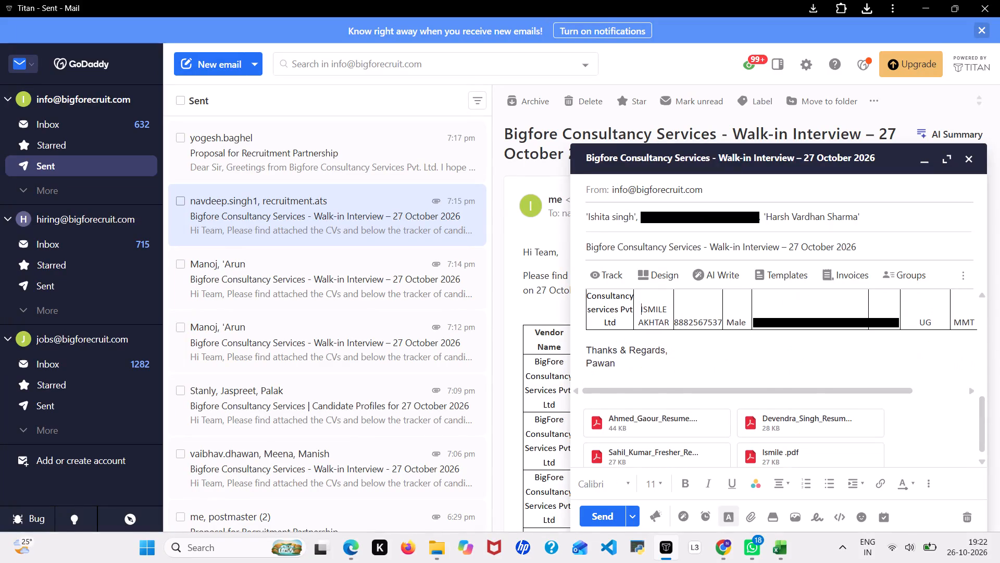
left_click(643, 311)
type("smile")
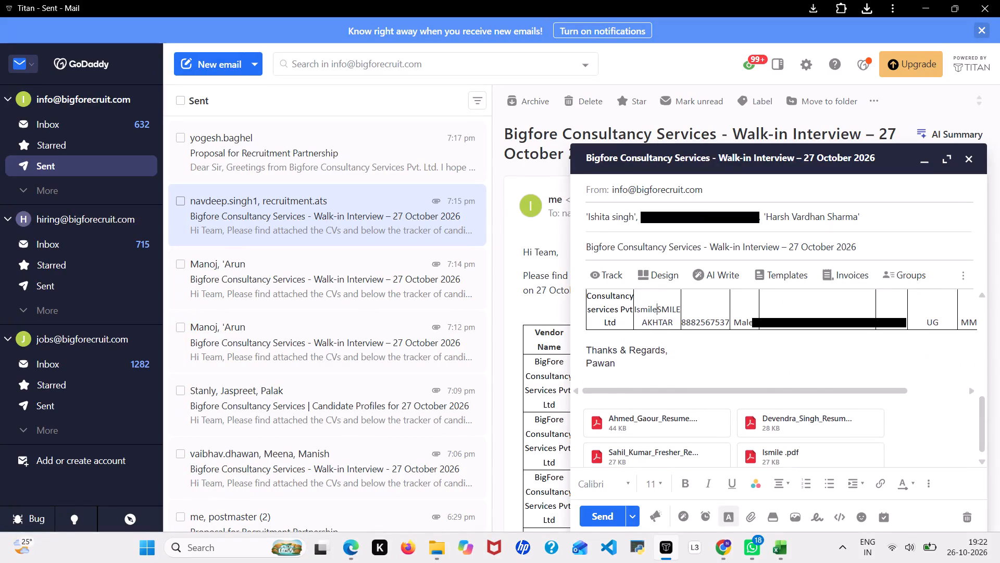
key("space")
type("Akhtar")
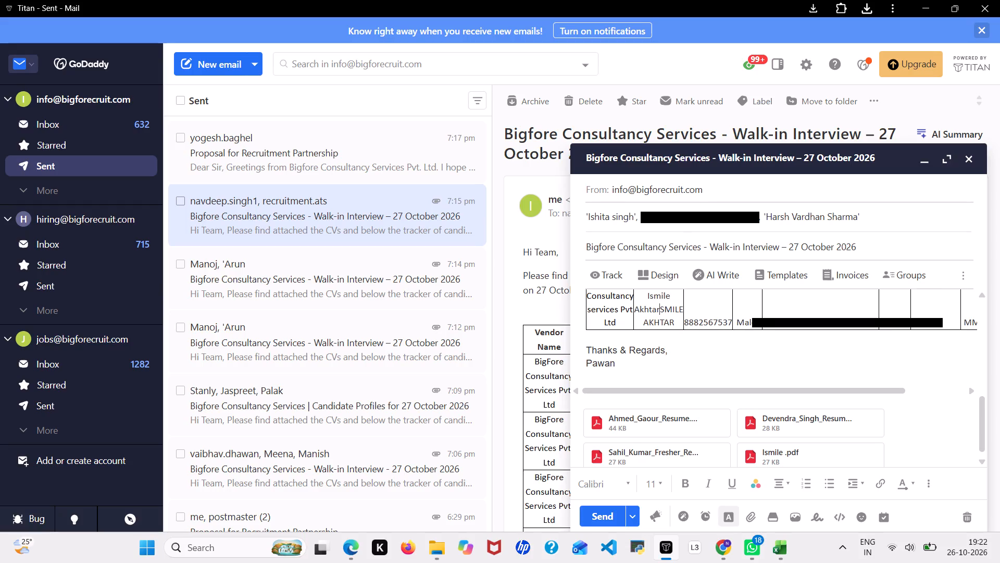
left_click_drag(661, 310, 672, 321)
key("Delete")
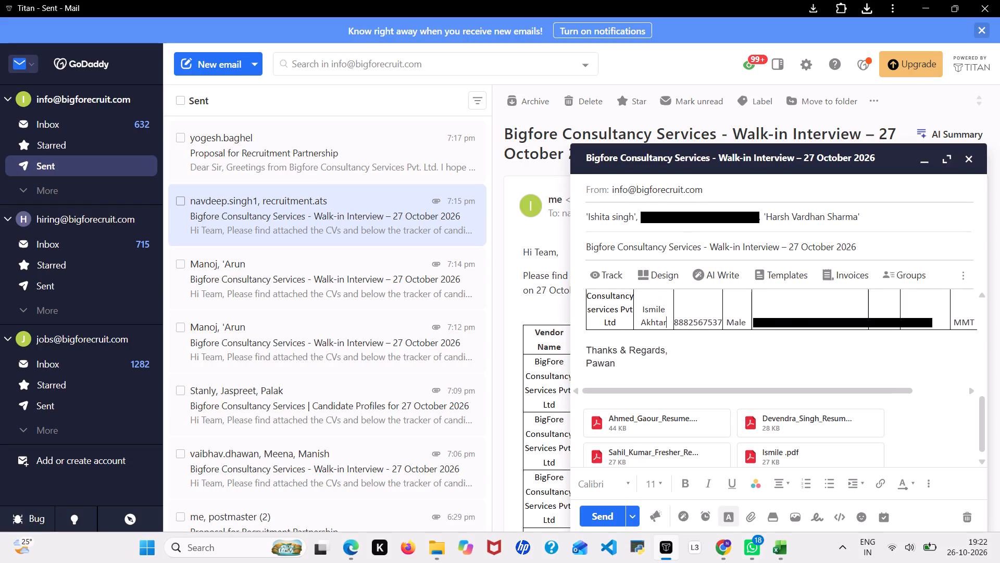
Rewrite the third candidate's all-capitals name in title case in the mail's table.
scroll(672, 321, "up", 1)
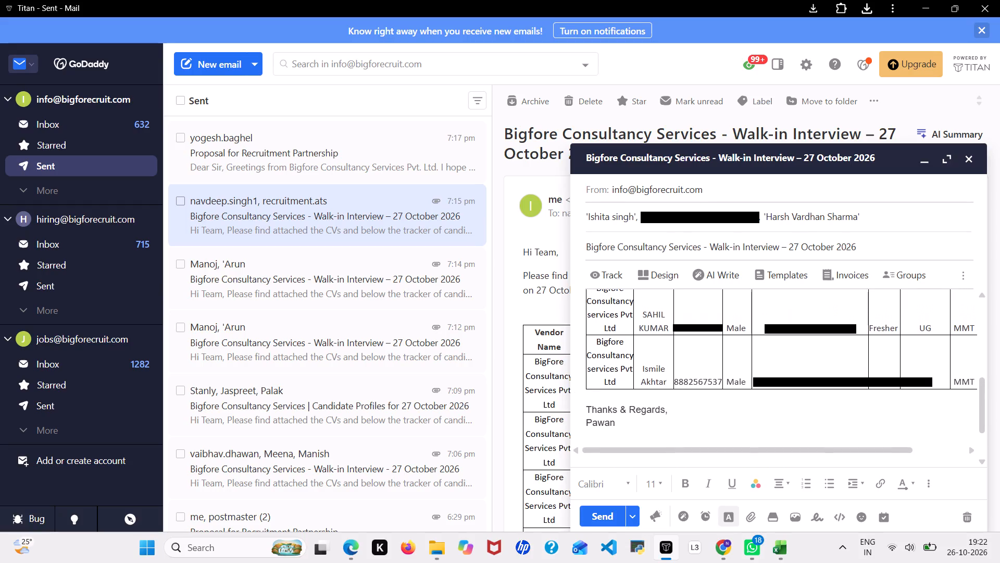
left_click(647, 315)
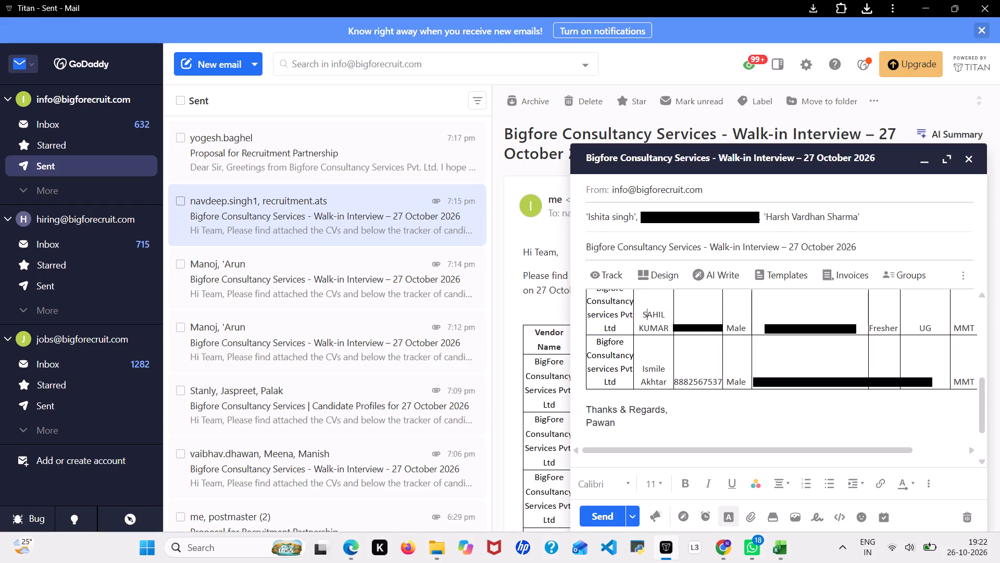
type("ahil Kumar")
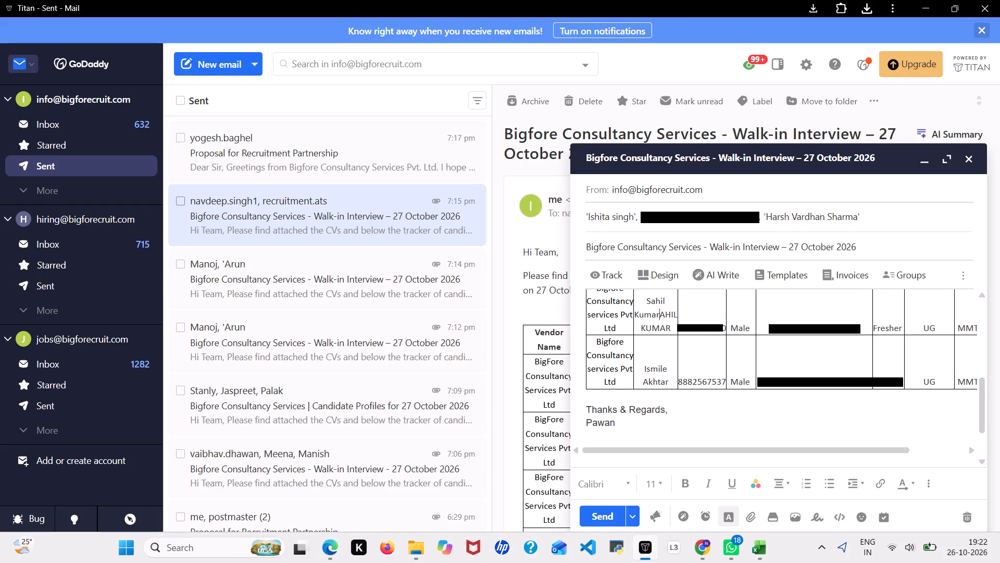
left_click_drag(661, 317, 670, 326)
key("Delete")
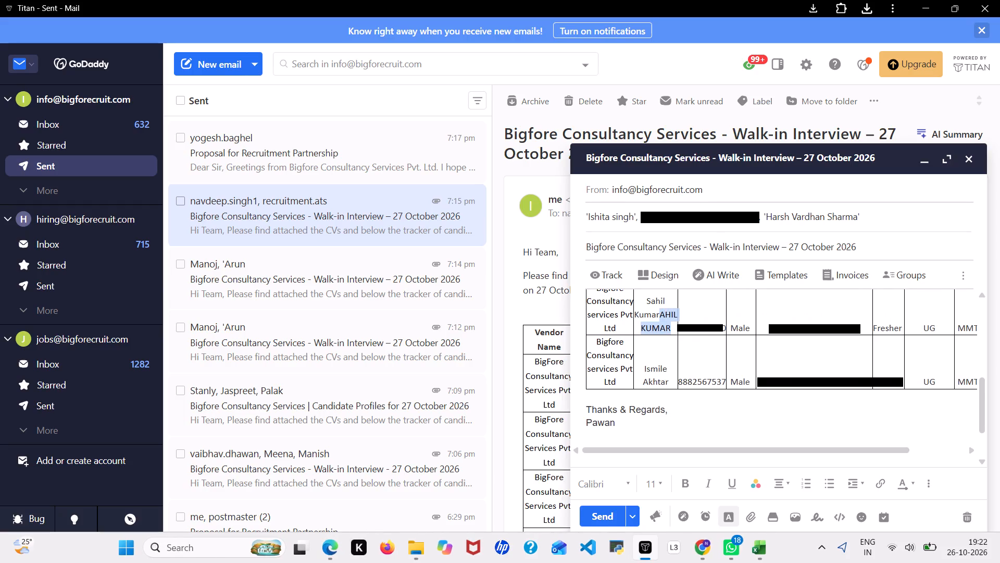
left_click(734, 405)
Check the finished table, sign-off and four attached resumes, and send the walk-in interview mail.
scroll(734, 405, "down", 1)
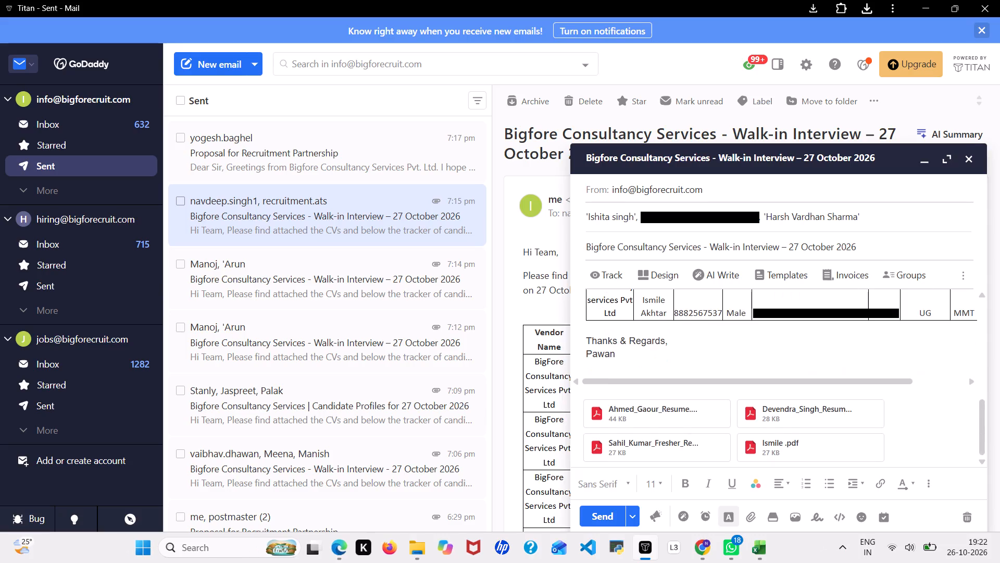
scroll(734, 405, "down", 1)
scroll(734, 405, "up", 3)
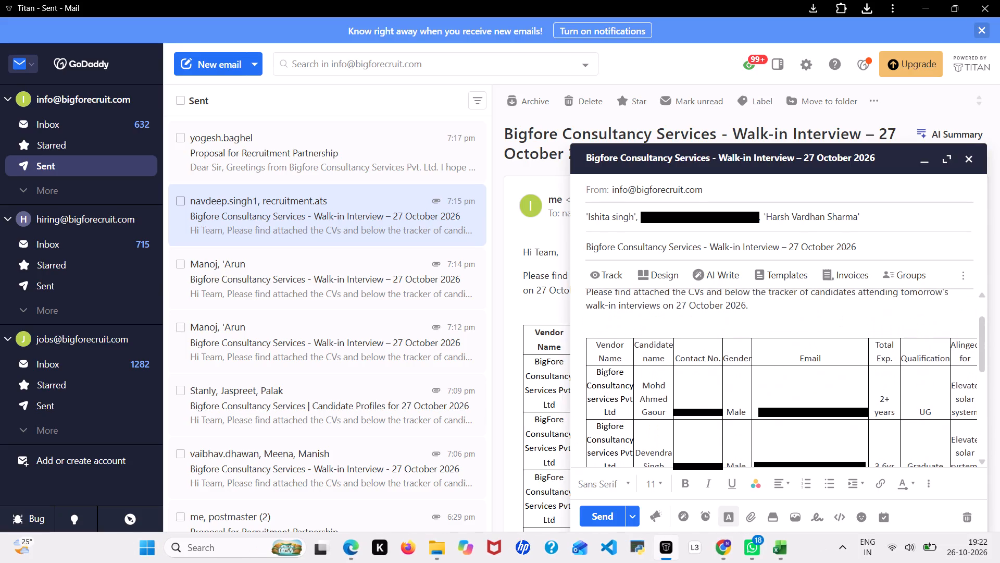
scroll(734, 405, "up", 2)
scroll(734, 405, "down", 4)
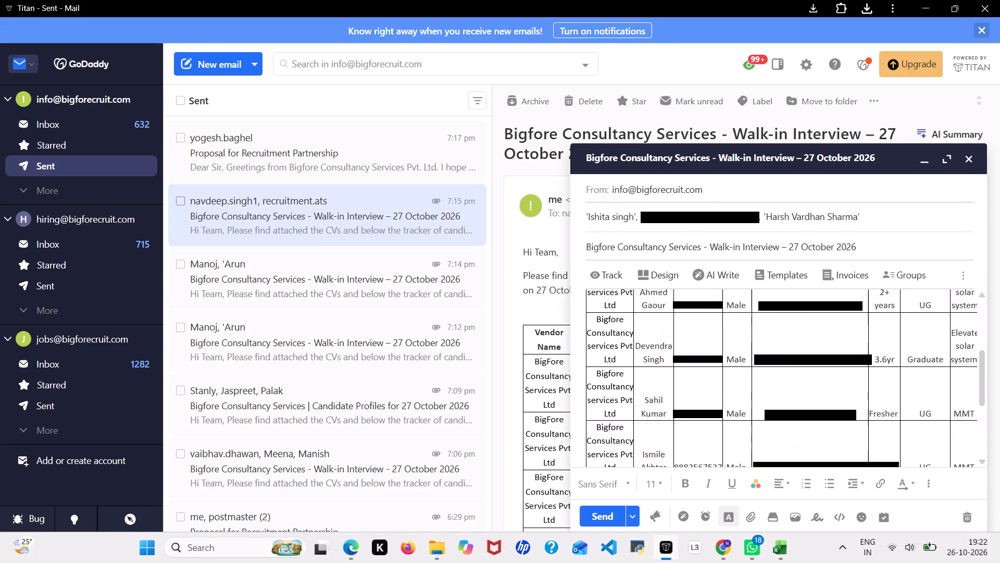
left_click(595, 520)
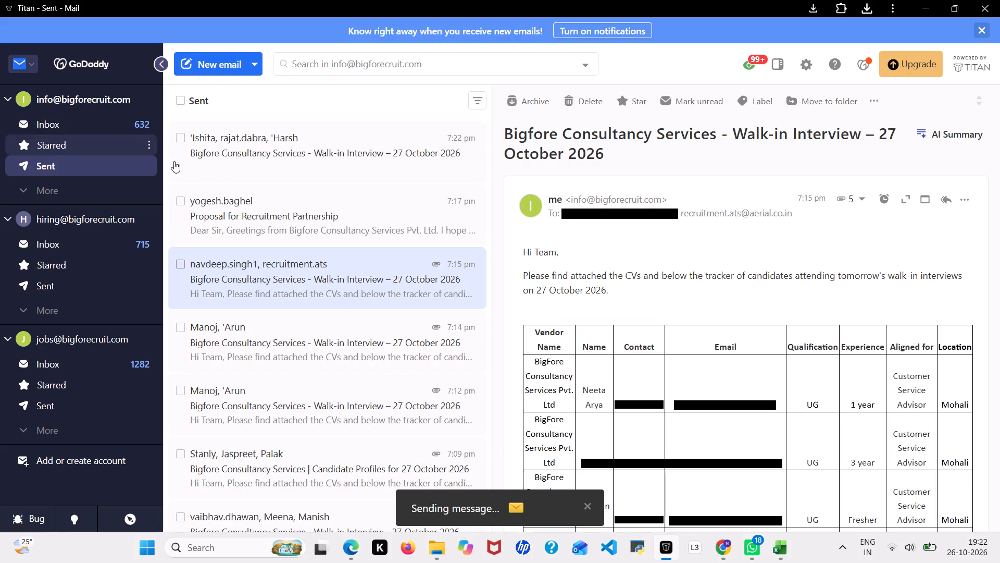
Compare the recipient addresses of the 7:17 pm Proposal for Recruitment Partnership mail and the two earlier copies with postmaster replies.
left_click(261, 199)
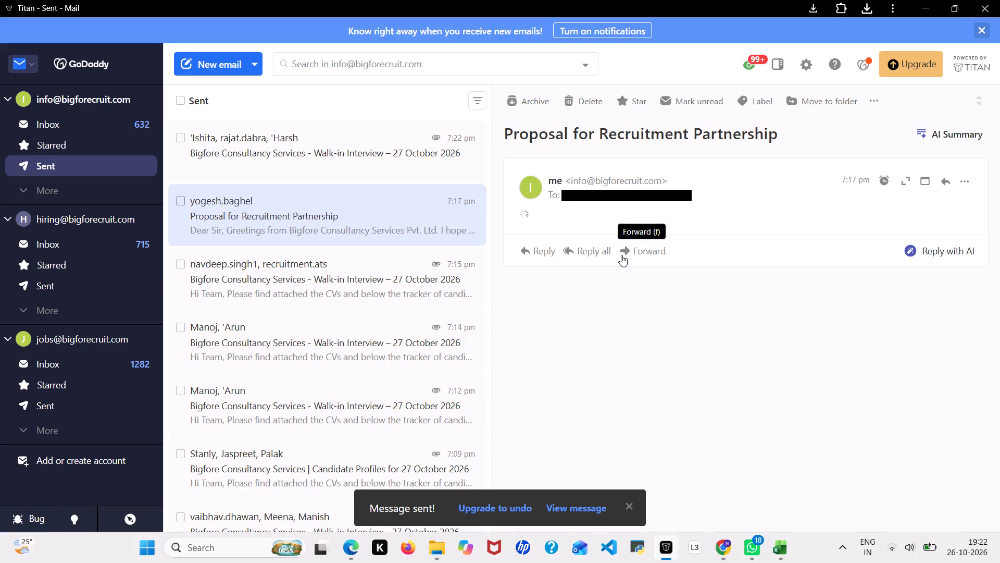
scroll(311, 304, "down", 2)
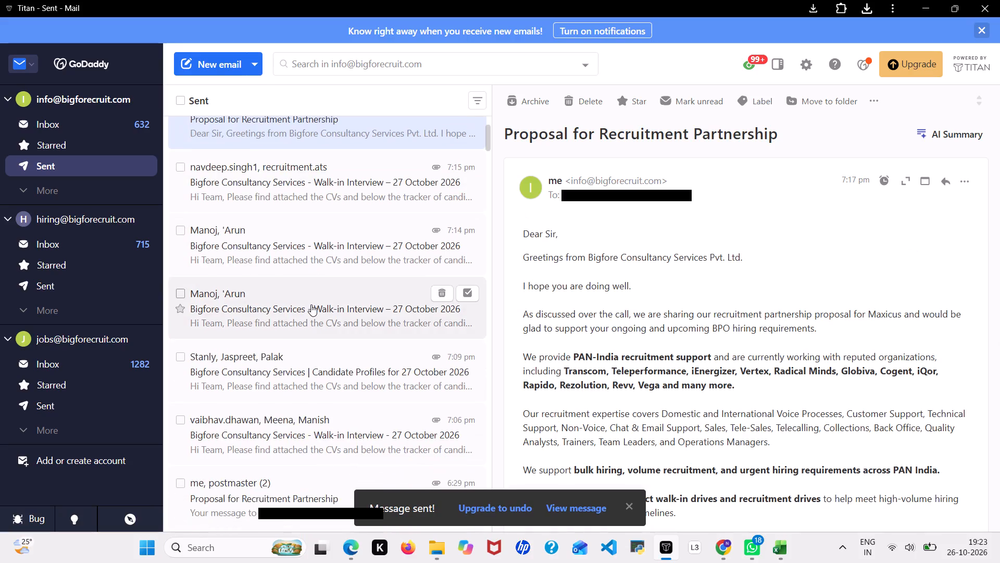
scroll(311, 304, "down", 2)
left_click(310, 320)
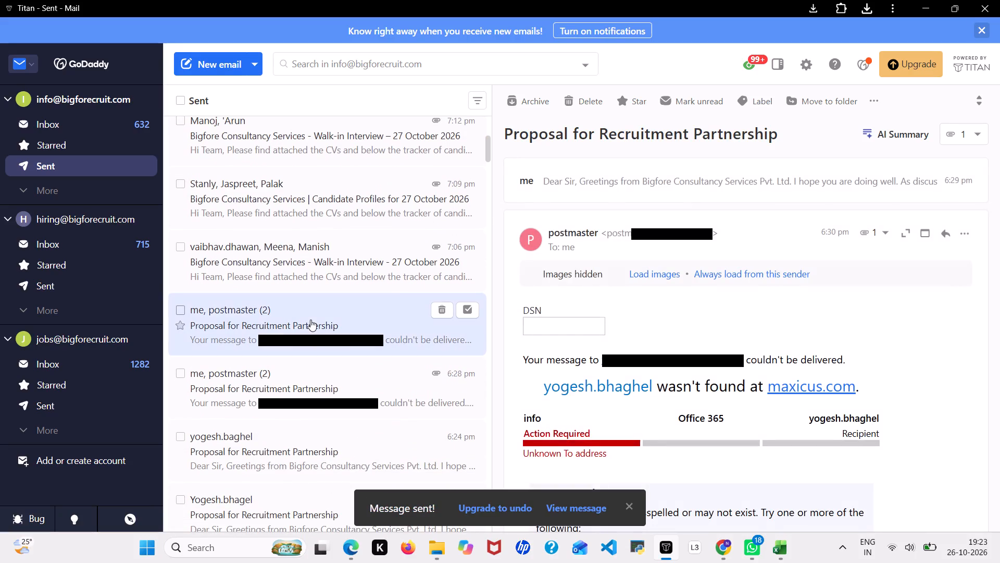
left_click(643, 201)
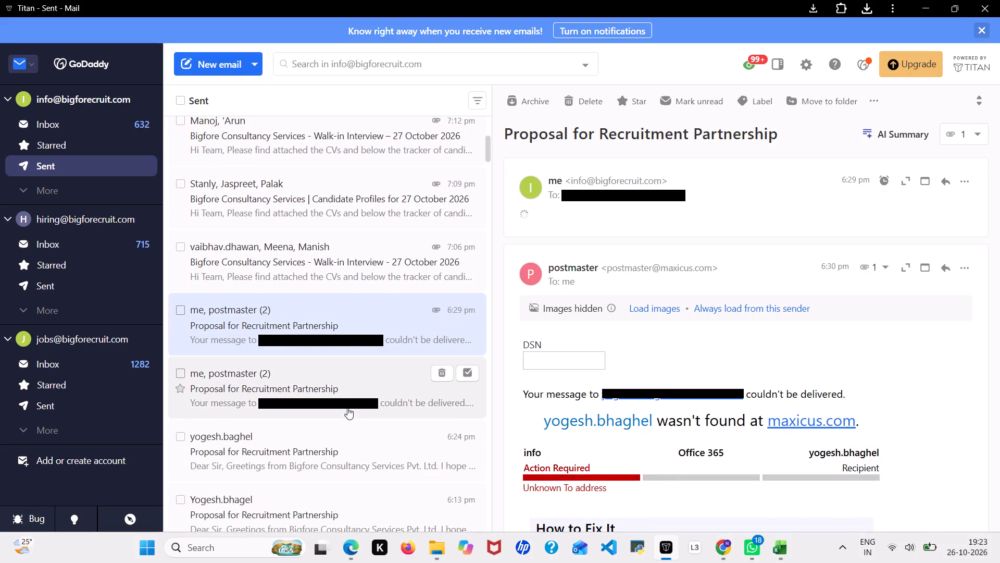
left_click(347, 408)
left_click(657, 181)
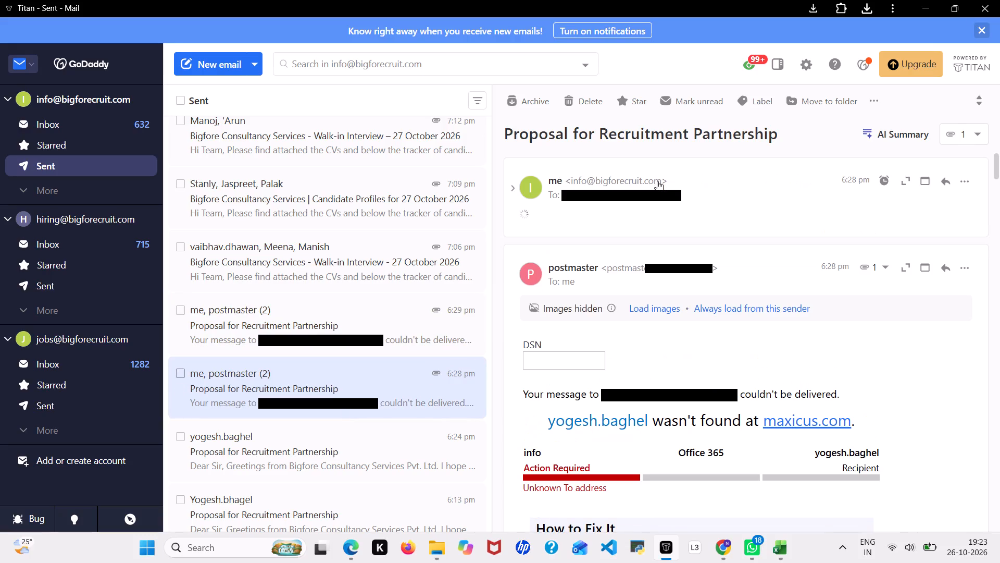
scroll(322, 185, "up", 4)
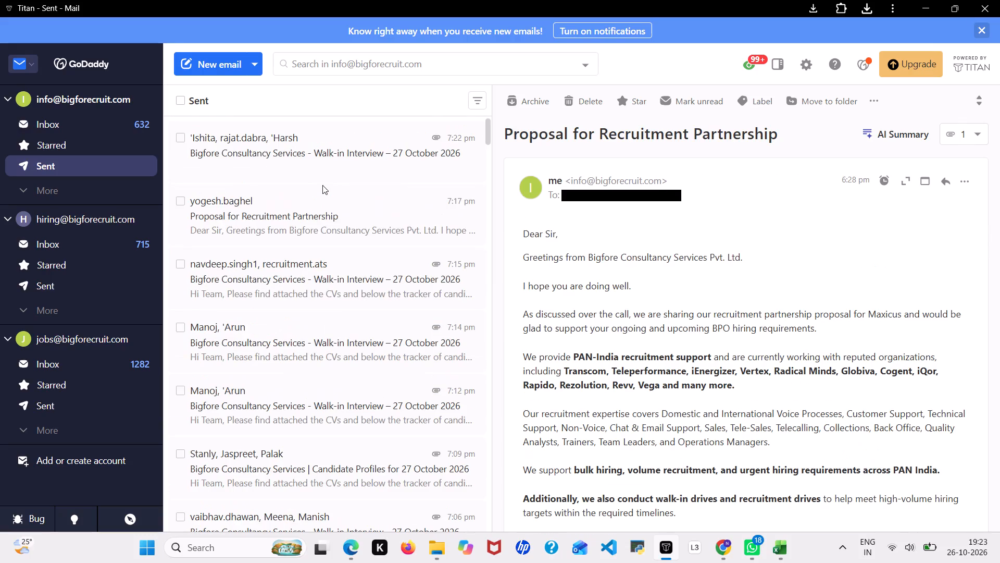
left_click(311, 208)
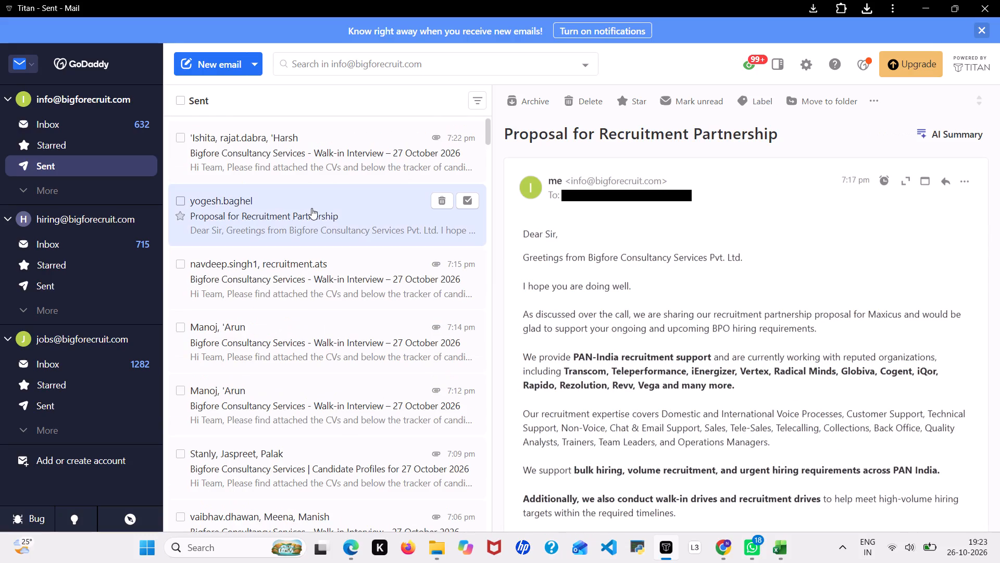
Open the newly sent walk-in interview mail for 27 October 2026 addressed to Ishita, Rajat and Harsh.
left_click(313, 160)
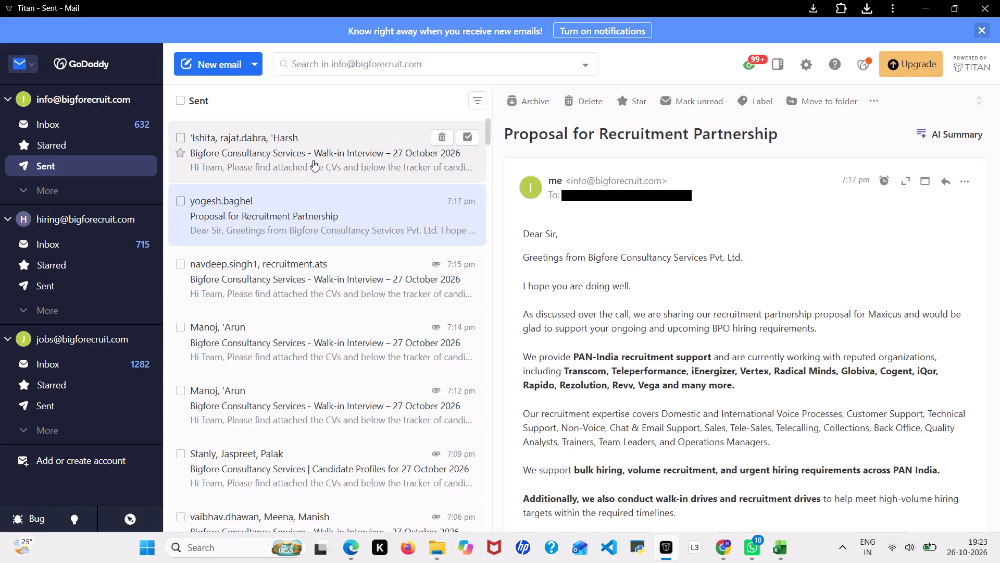
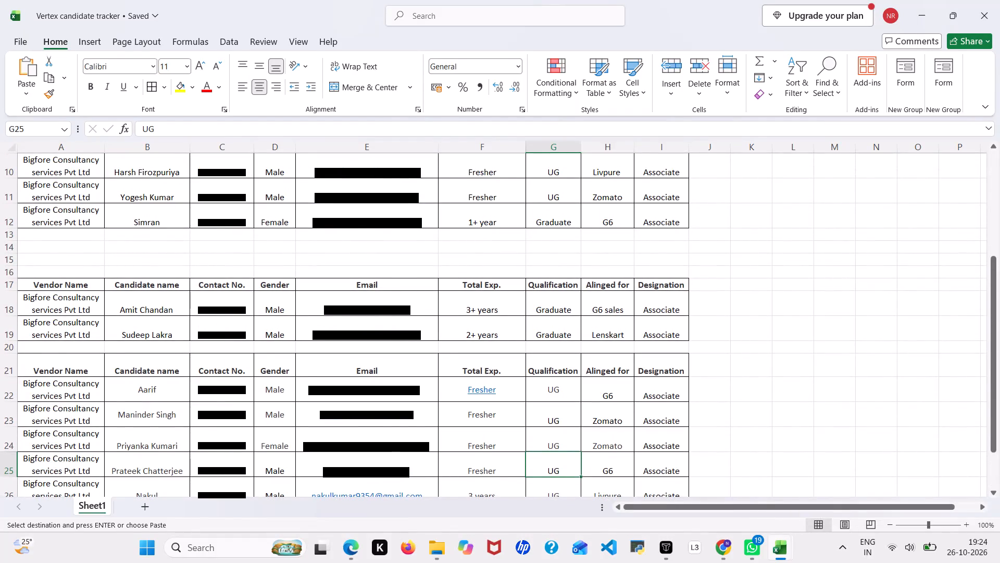
Clear the first candidate's details in row 2 of the Vertex tracker, from Candidate name through Qualification.
scroll(619, 303, "up", 4)
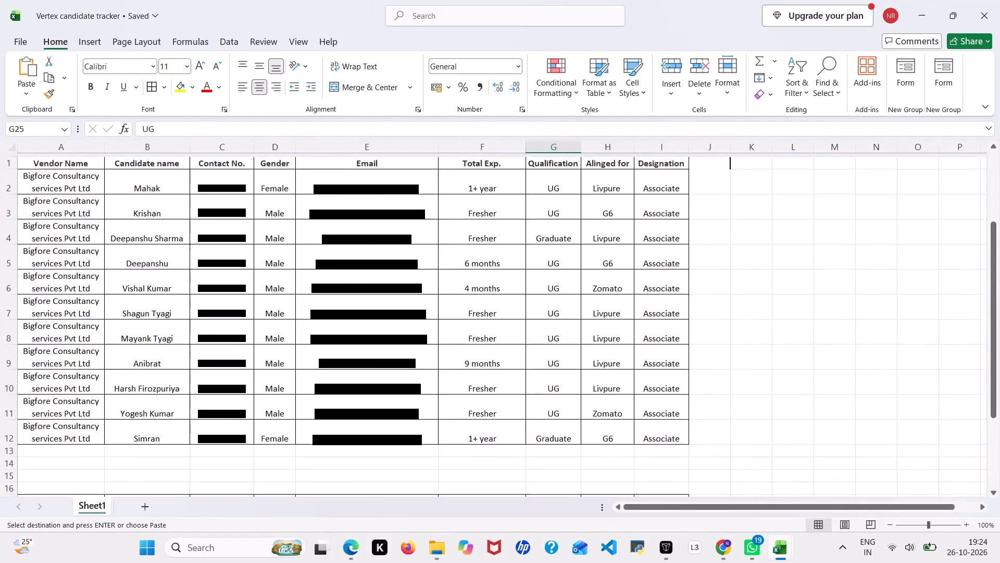
scroll(619, 303, "up", 1)
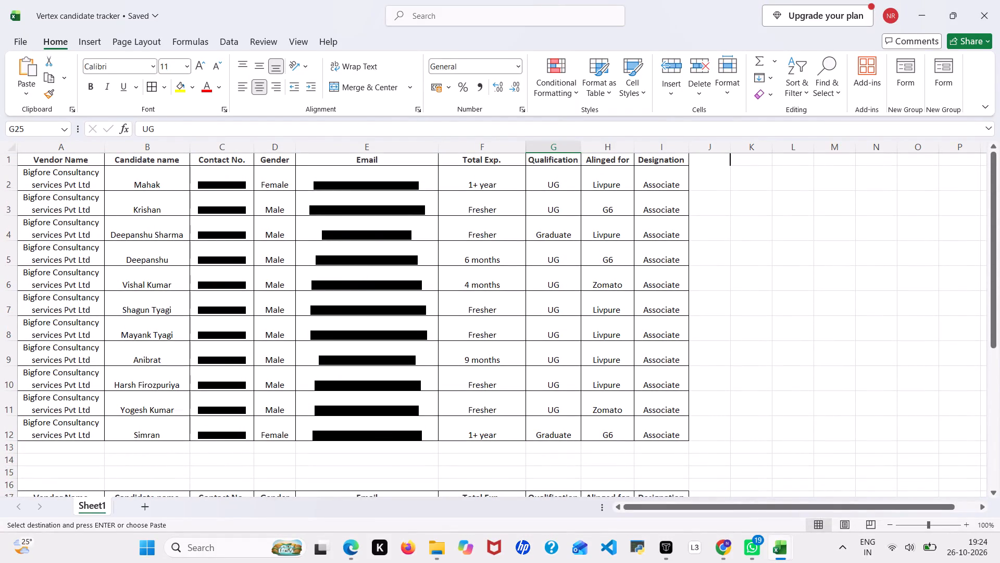
left_click_drag(557, 179, 168, 177)
key("Delete")
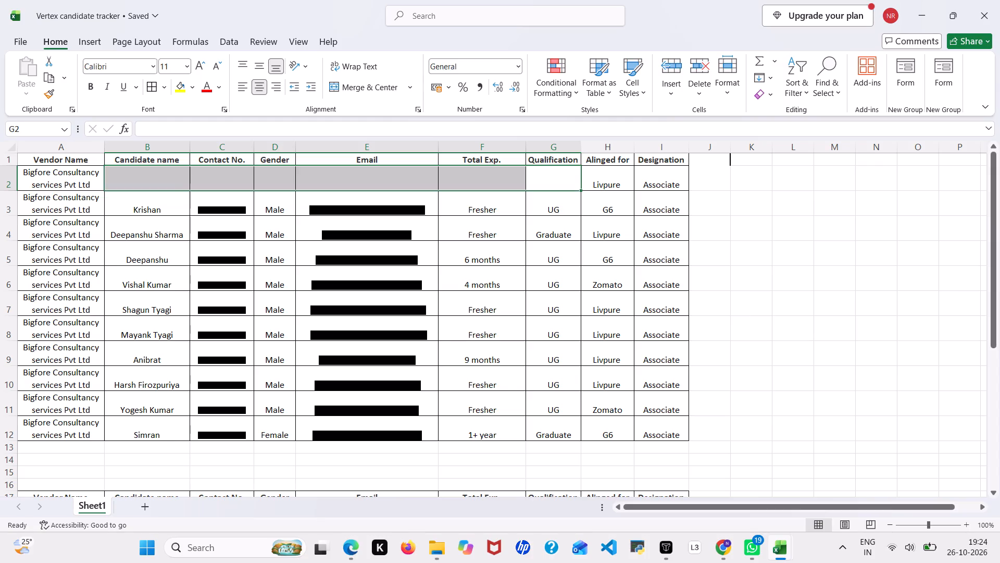
Enter the new candidate's full name in the empty Candidate name cell of the first Livpure row in the Vertex candidate tracker.
double_click(158, 181)
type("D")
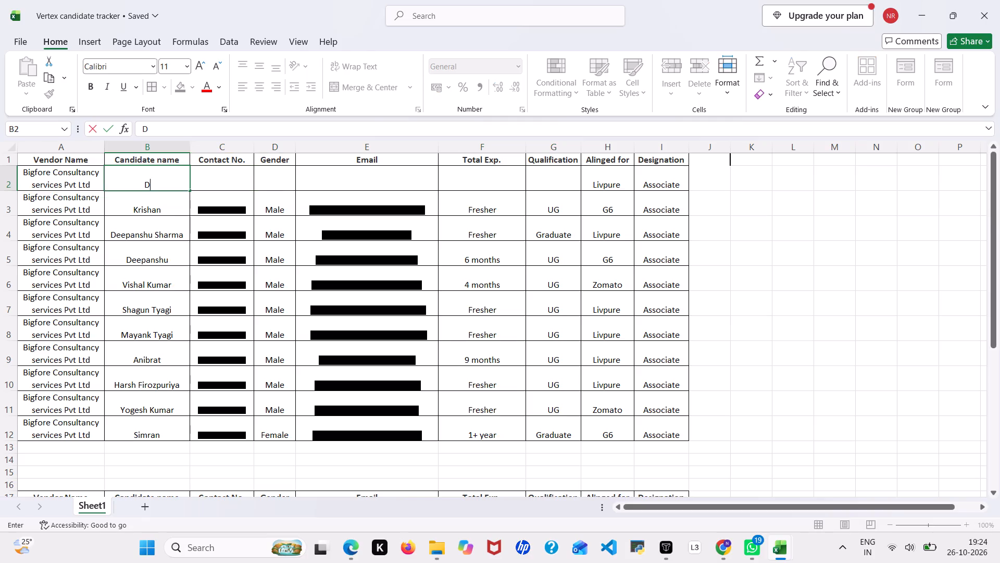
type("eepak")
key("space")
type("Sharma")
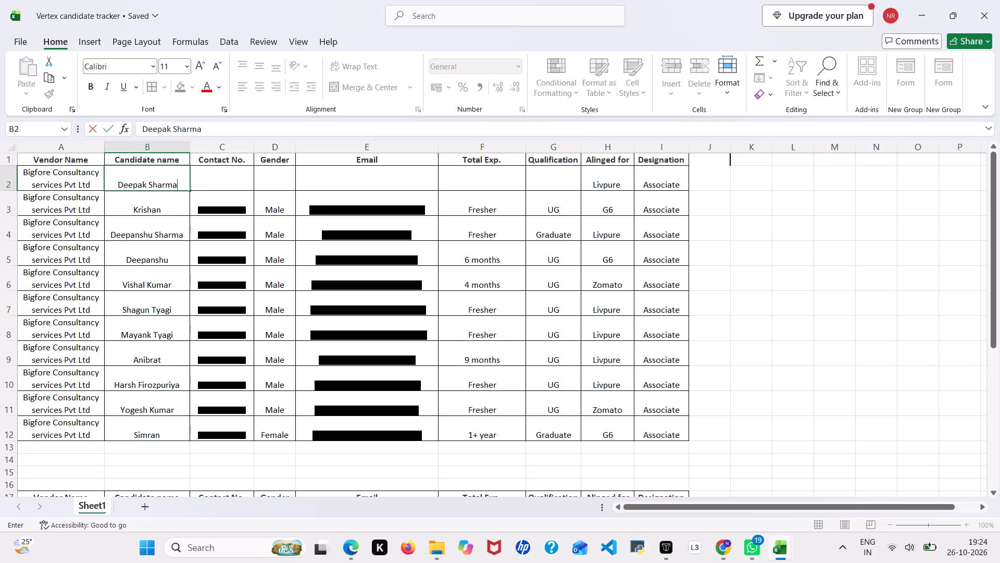
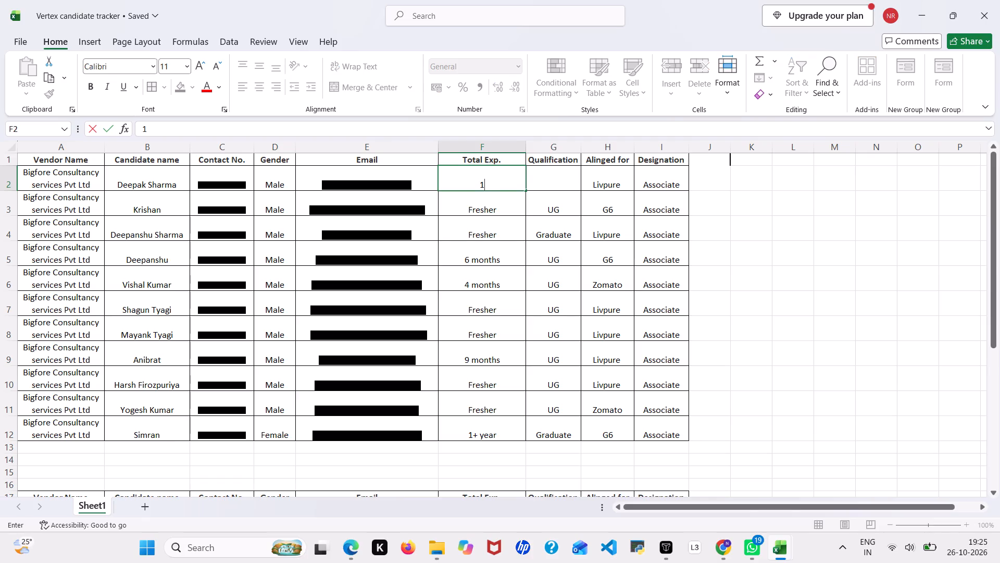
Complete the first candidate's row in the tracker with total experience 1+ years and qualification UG.
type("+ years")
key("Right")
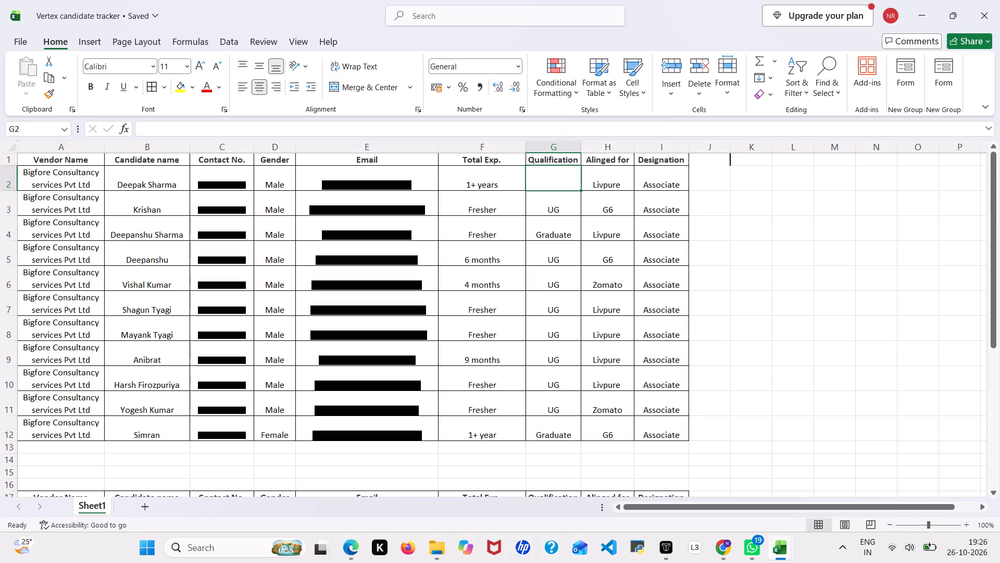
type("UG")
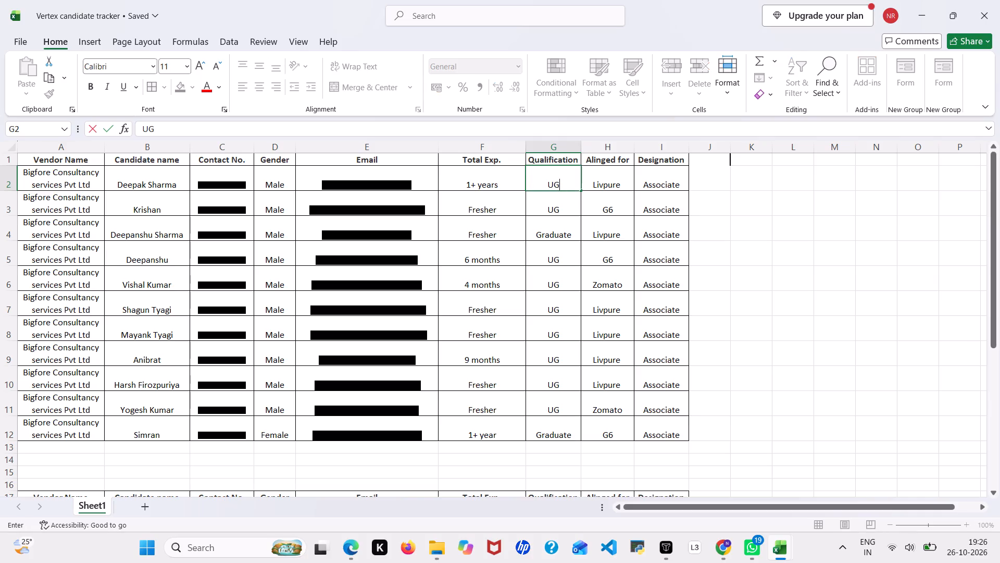
Copy the header row and the first Livpure candidate's row, from Vendor Name through Designation.
left_click_drag(647, 182, 114, 172)
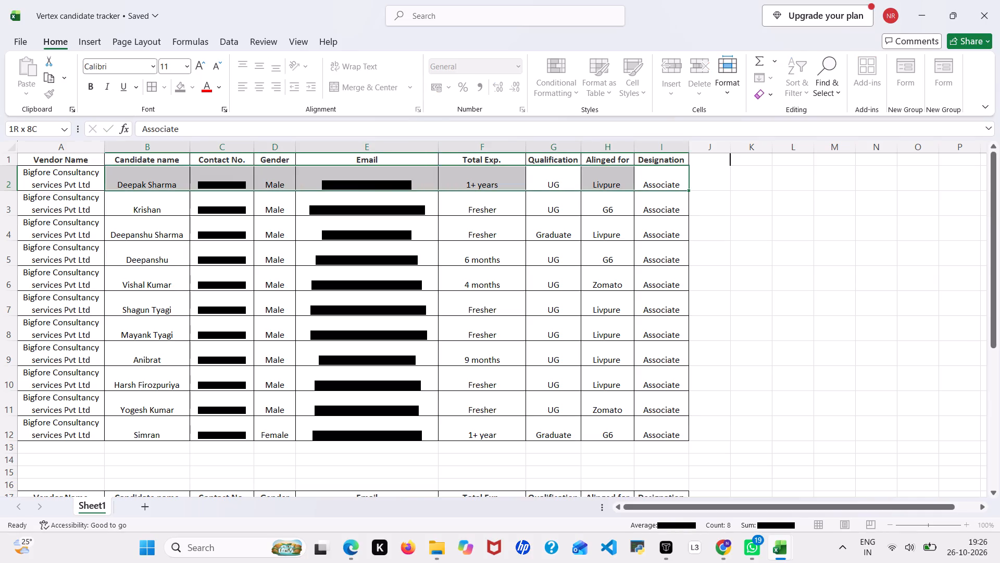
left_click_drag(114, 172, 0, 159)
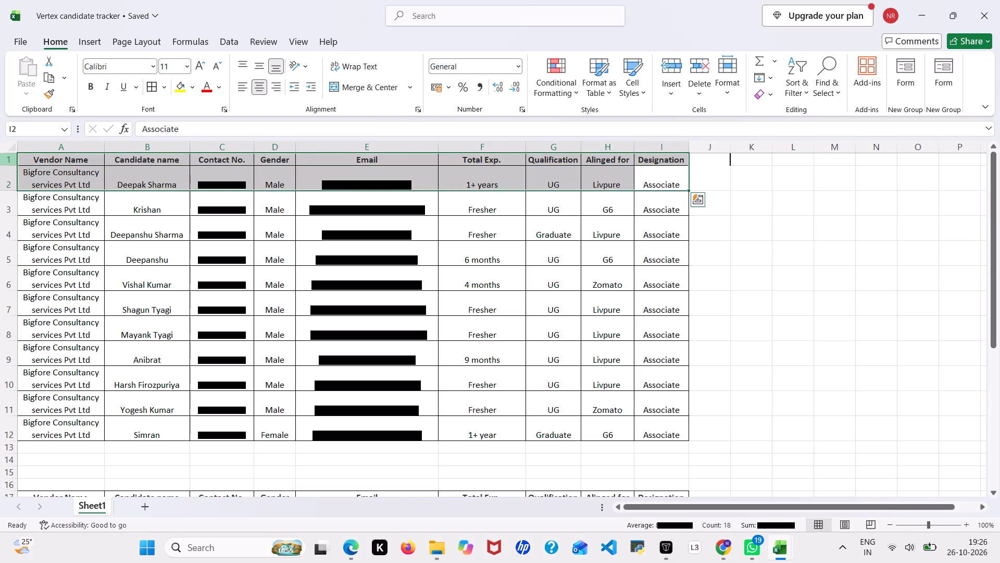
key("ctrl+c")
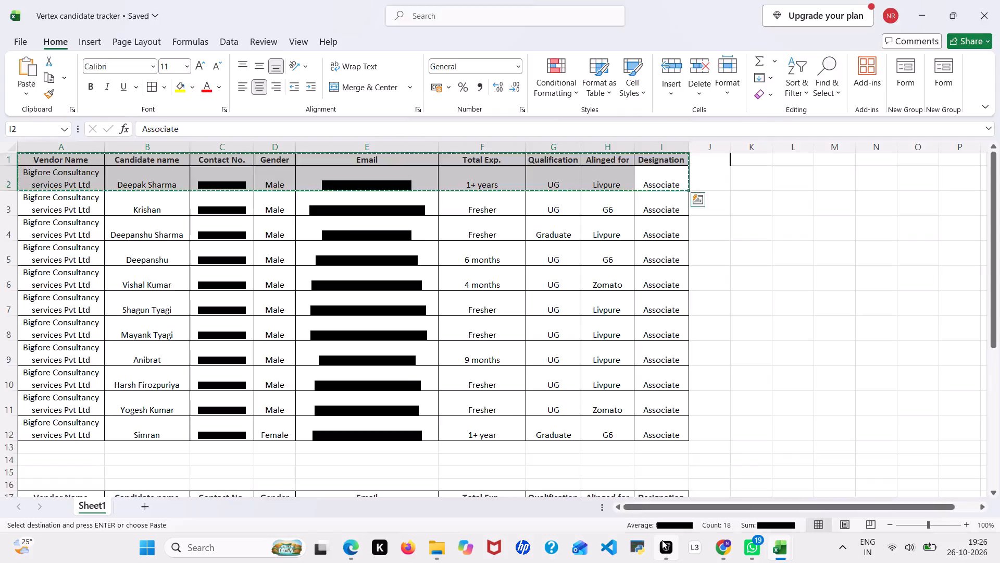
left_click(662, 540)
scroll(304, 215, "down", 1)
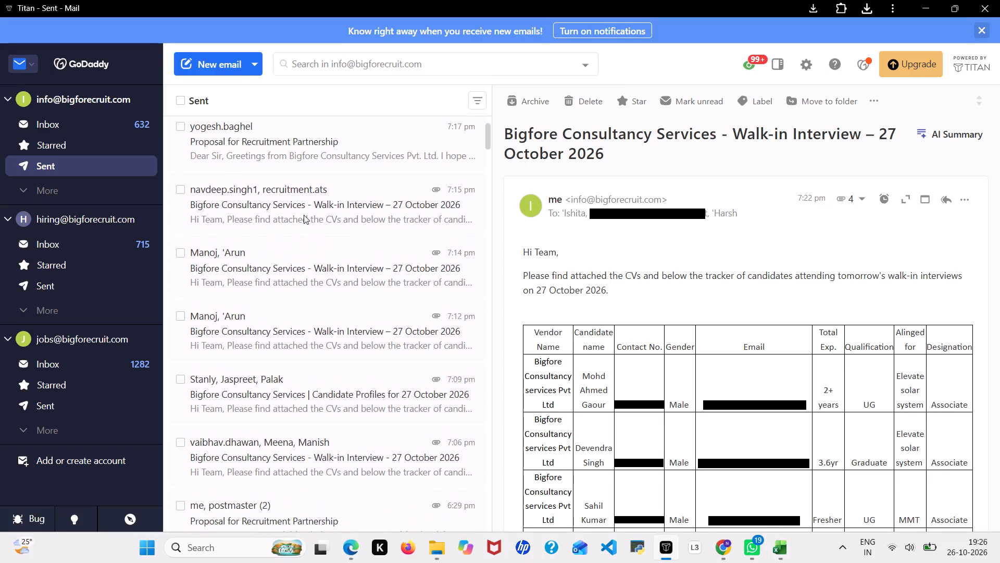
scroll(304, 215, "down", 2)
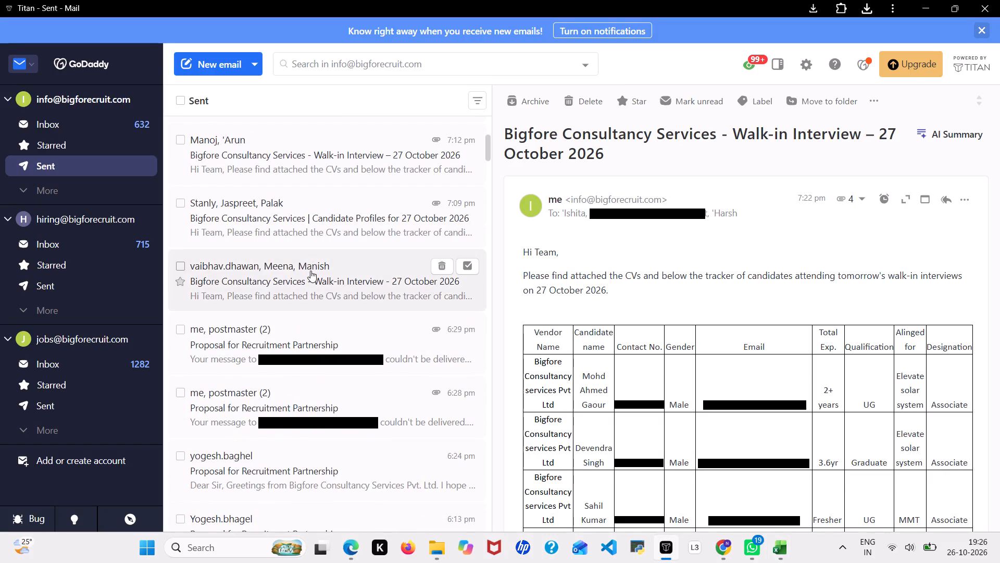
scroll(310, 271, "down", 5)
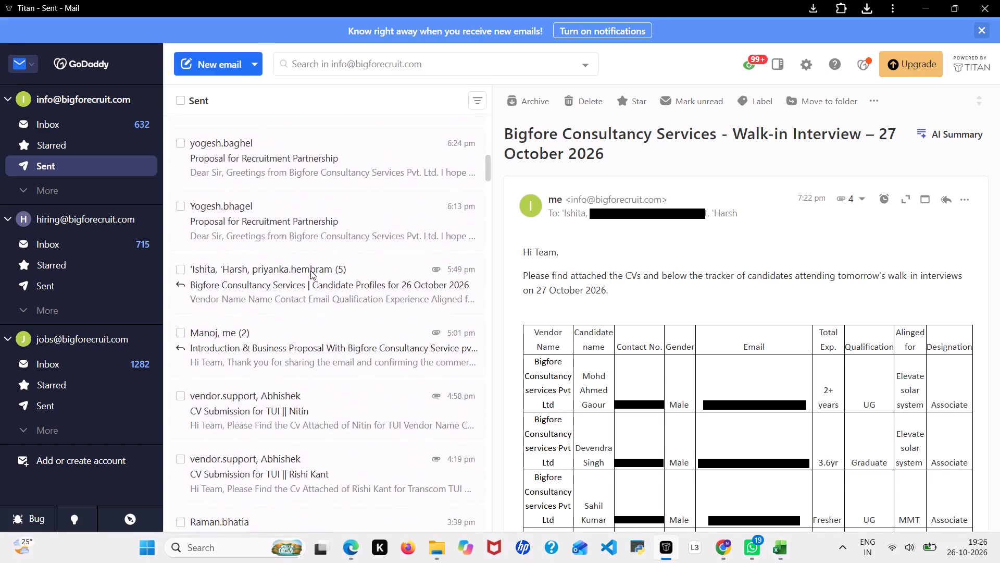
scroll(310, 271, "down", 3)
left_click(320, 366)
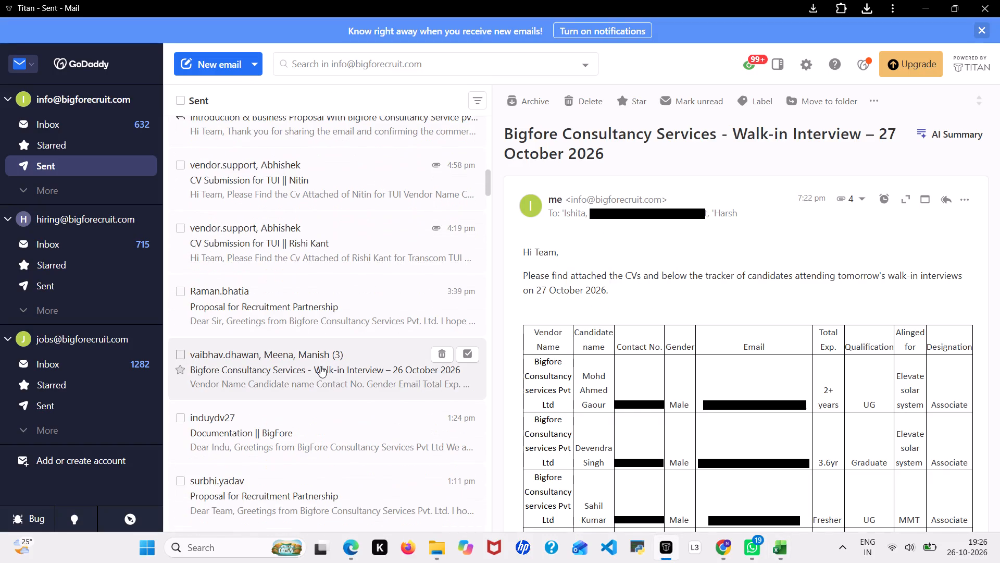
scroll(542, 364, "down", 3)
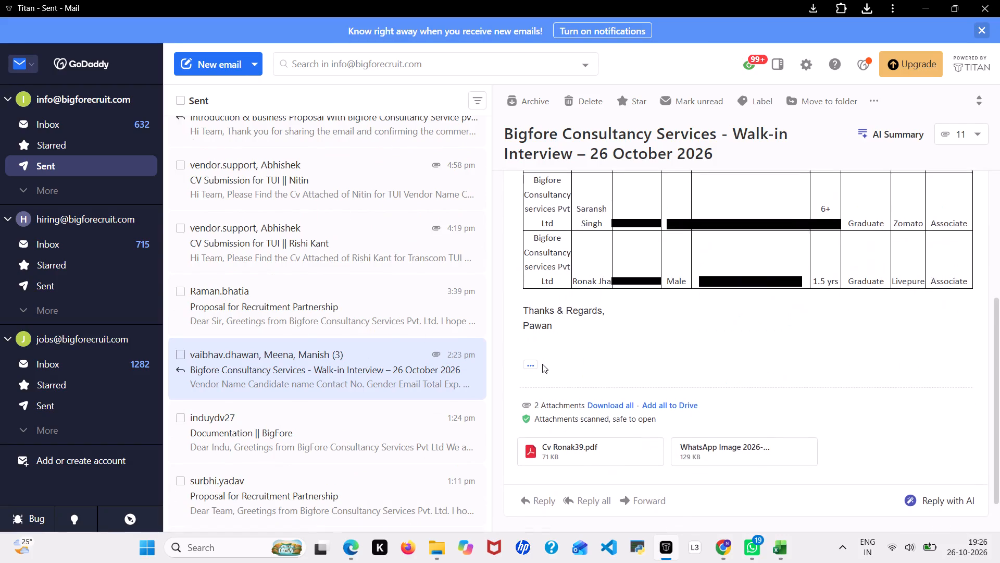
scroll(542, 364, "down", 1)
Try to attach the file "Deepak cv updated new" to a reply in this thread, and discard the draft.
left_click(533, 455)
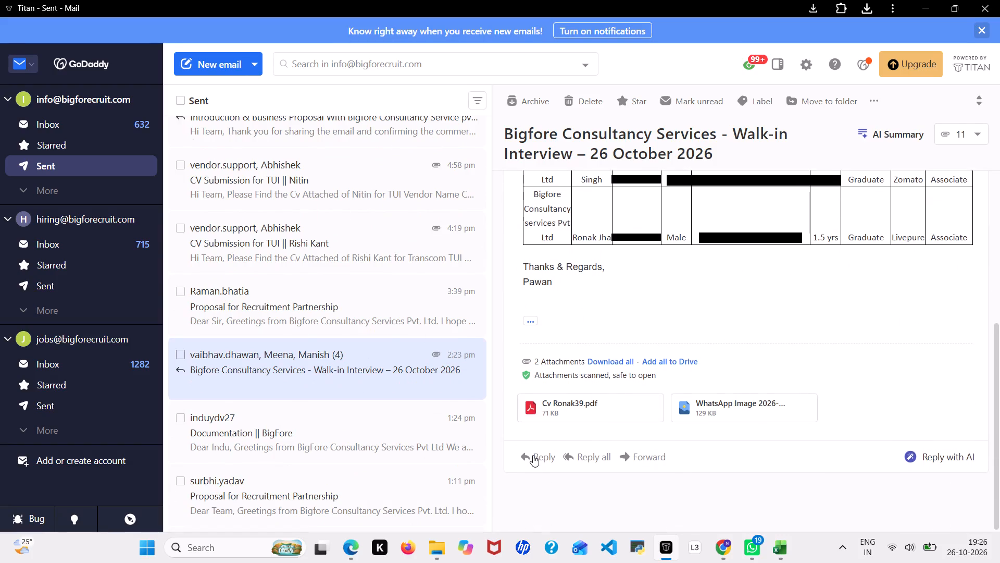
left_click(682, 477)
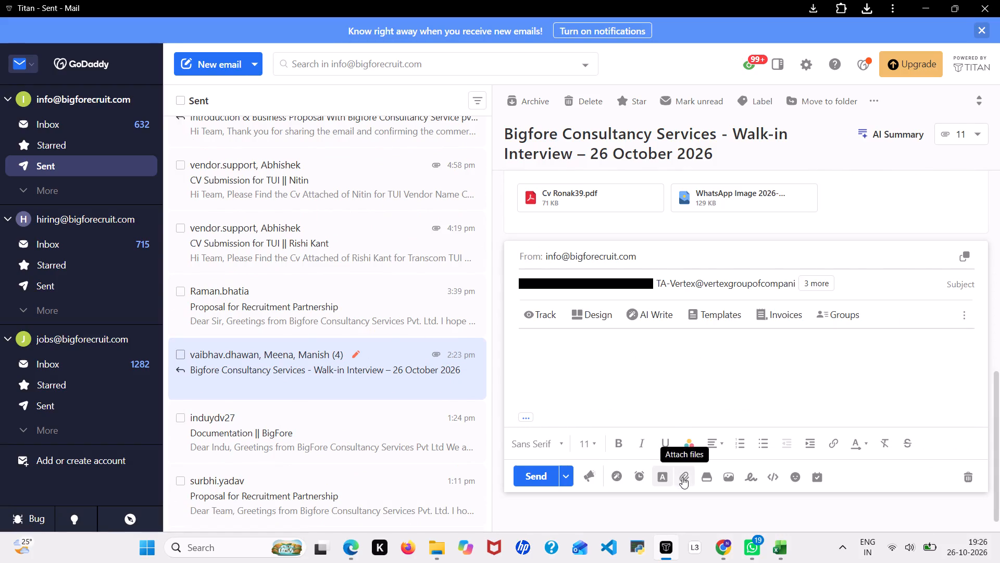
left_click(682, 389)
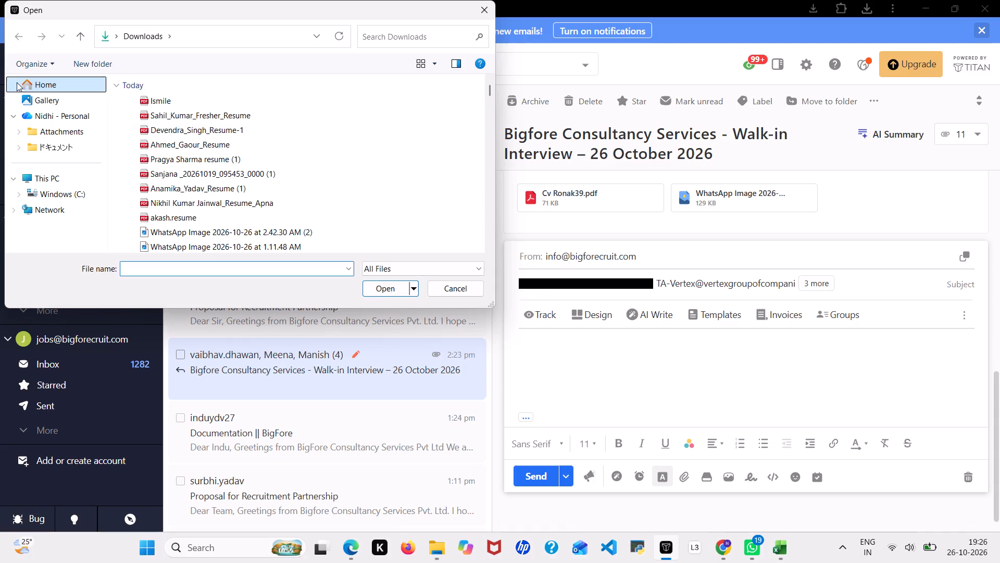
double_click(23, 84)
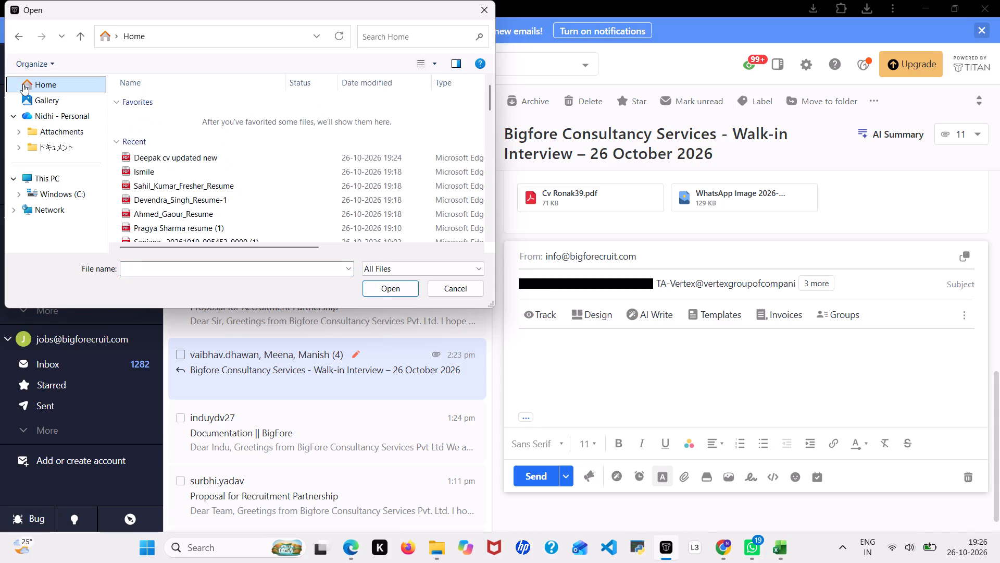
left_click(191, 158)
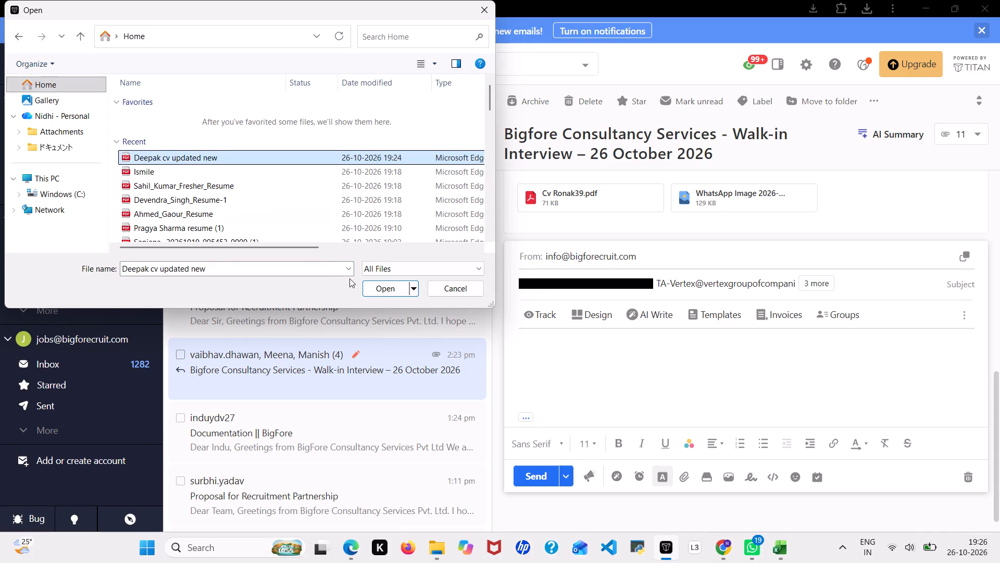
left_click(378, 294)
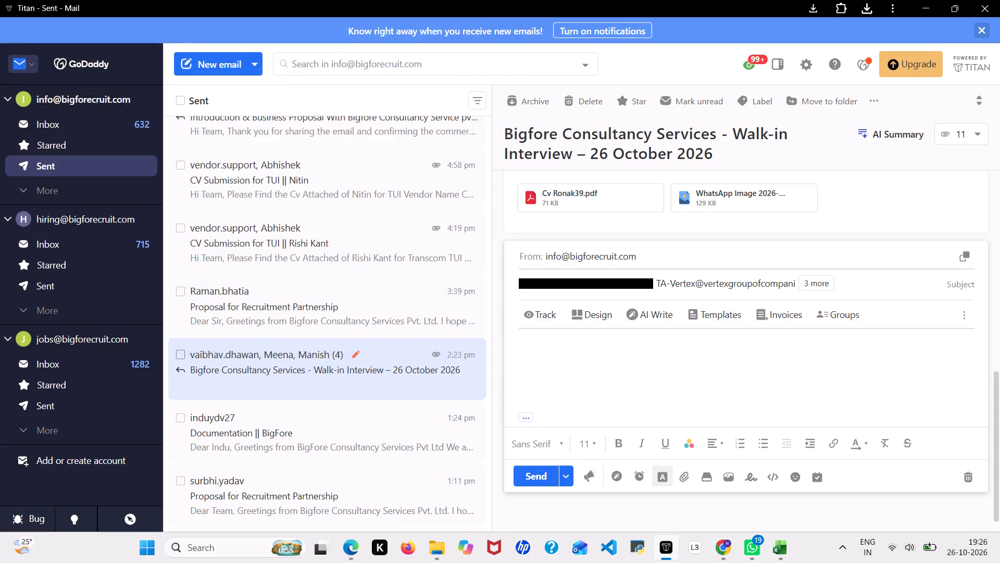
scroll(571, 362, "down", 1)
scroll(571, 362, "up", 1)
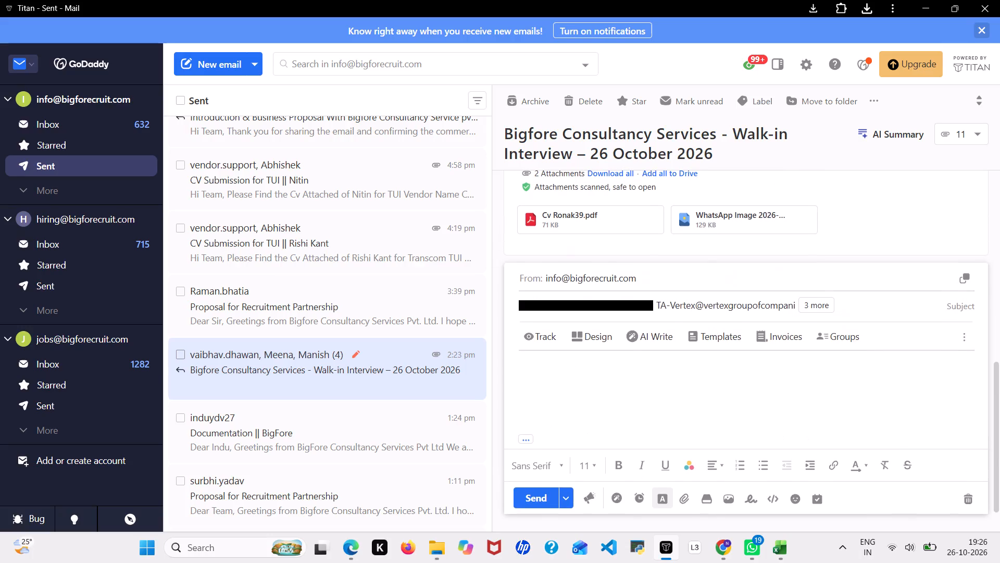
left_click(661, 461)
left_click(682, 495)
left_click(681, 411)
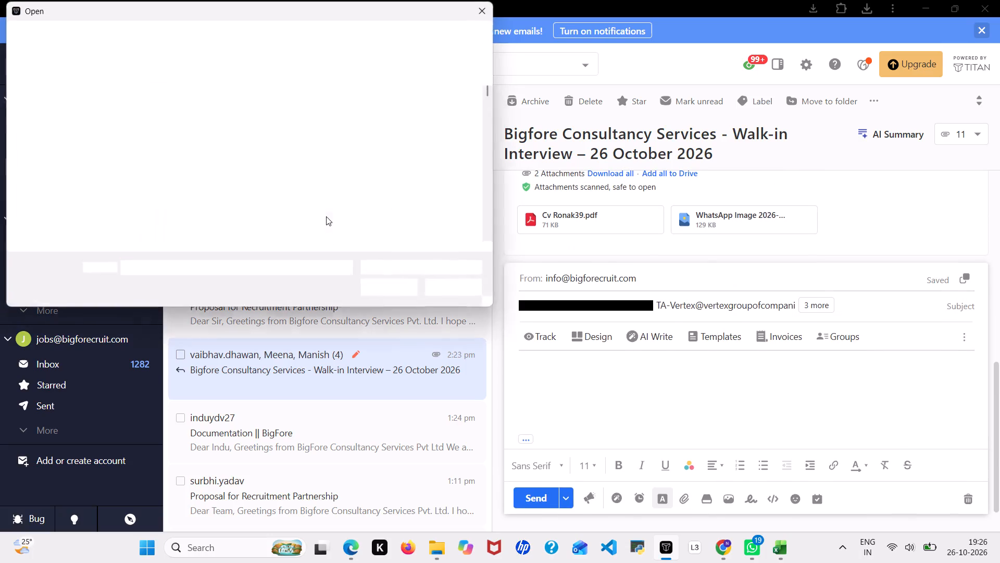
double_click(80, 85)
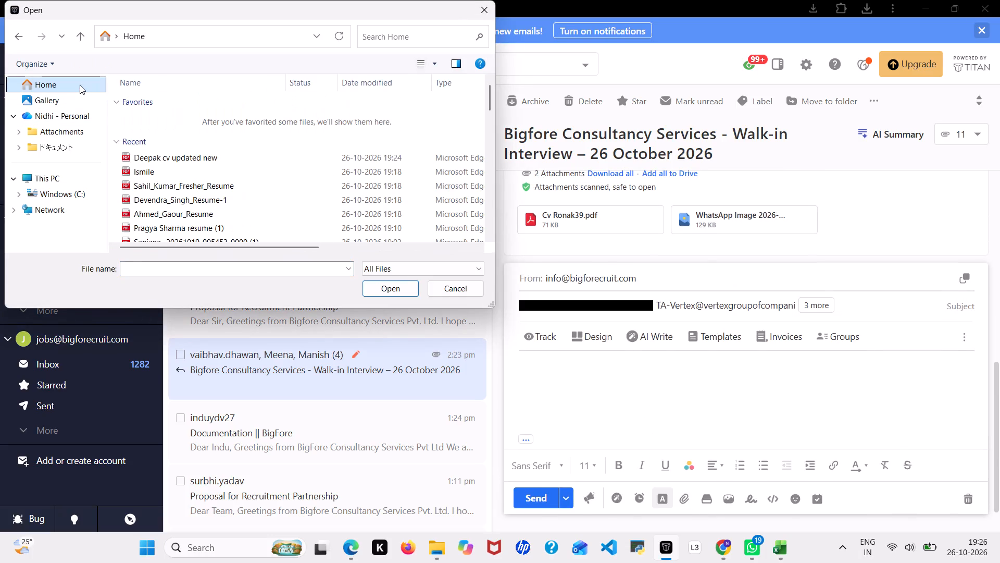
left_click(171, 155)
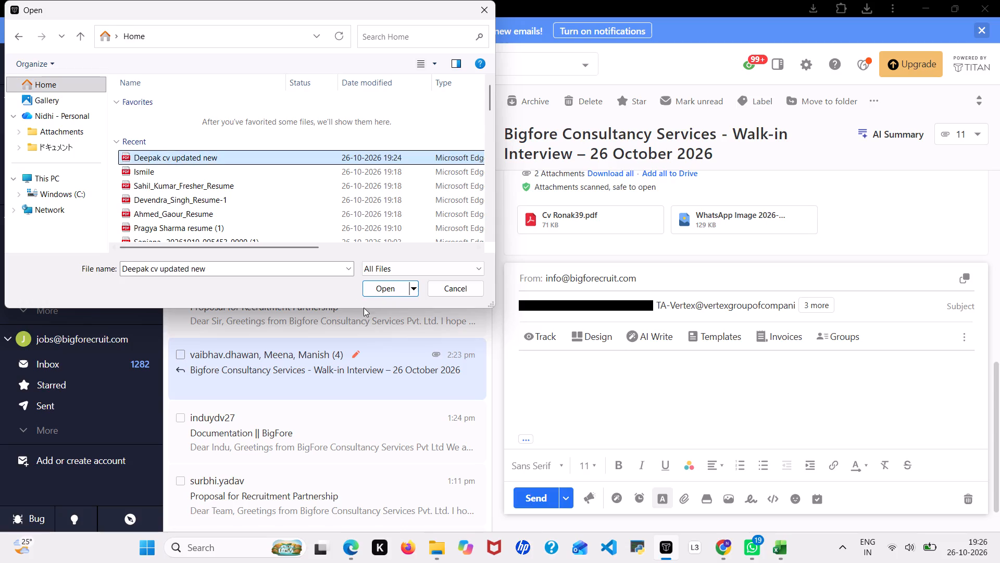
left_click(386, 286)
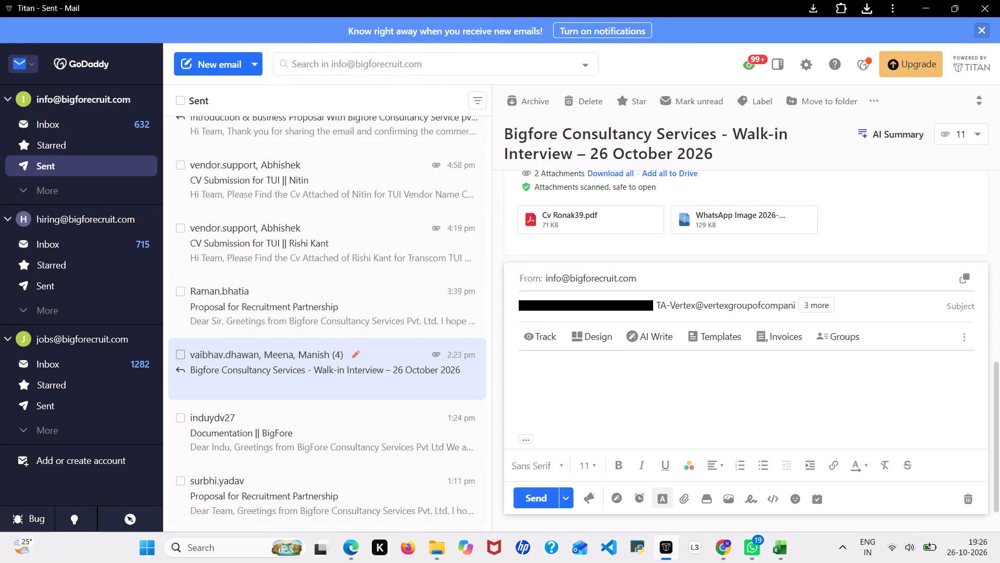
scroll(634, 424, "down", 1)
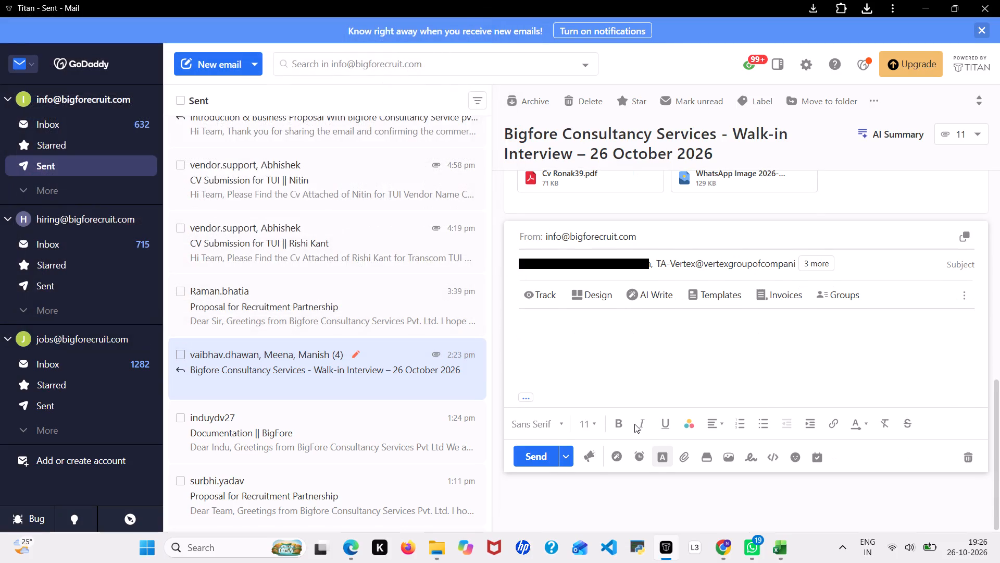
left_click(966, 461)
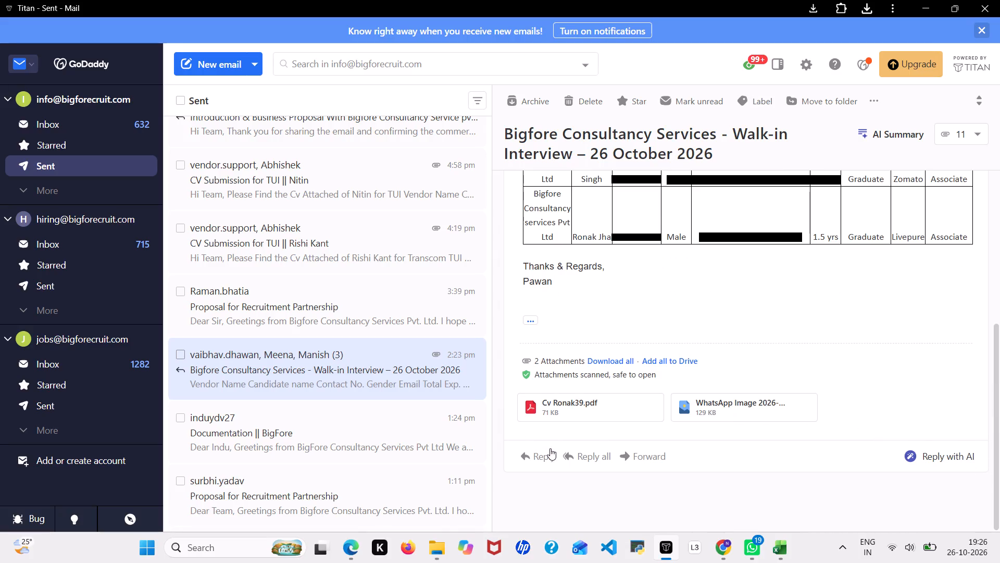
Start a fresh reply to the 26 October walk-in mail and attach the recent file "Deepak cv updated new".
left_click(546, 454)
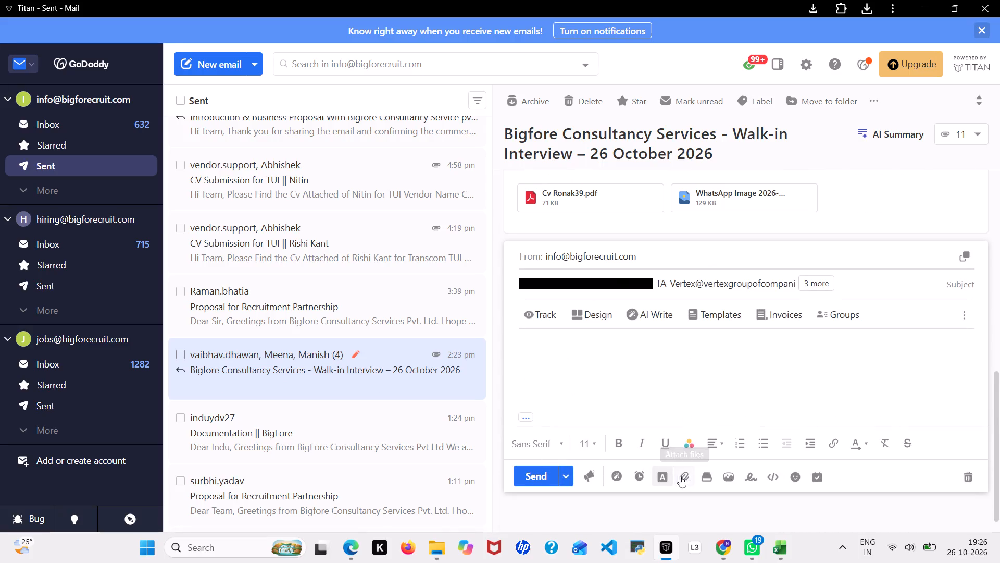
left_click(682, 476)
left_click(681, 382)
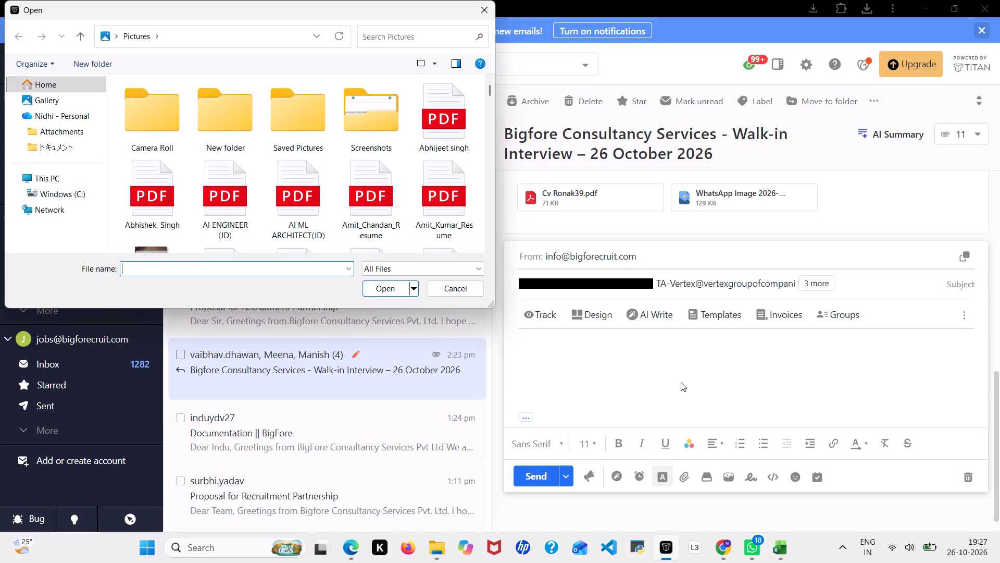
double_click(84, 81)
left_click(147, 160)
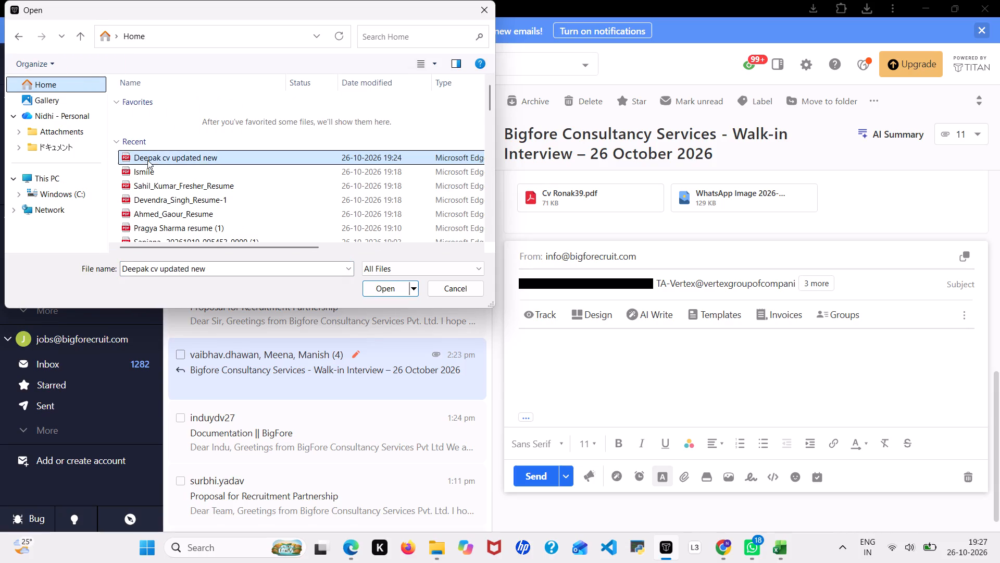
left_click(389, 291)
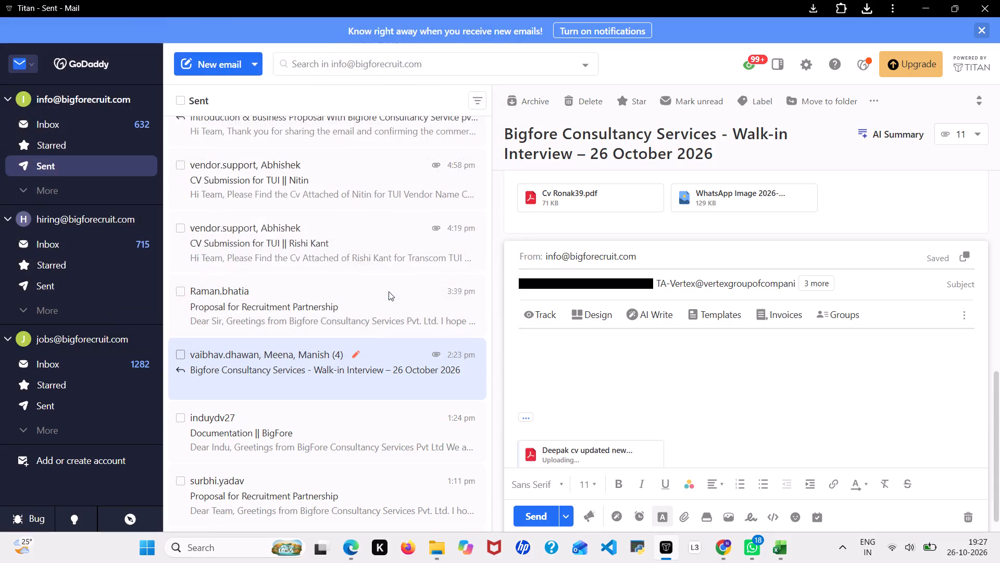
Paste the copied tracker header and candidate row into the reply body, and add blank lines below the table.
left_click(561, 353)
key("ctrl+v")
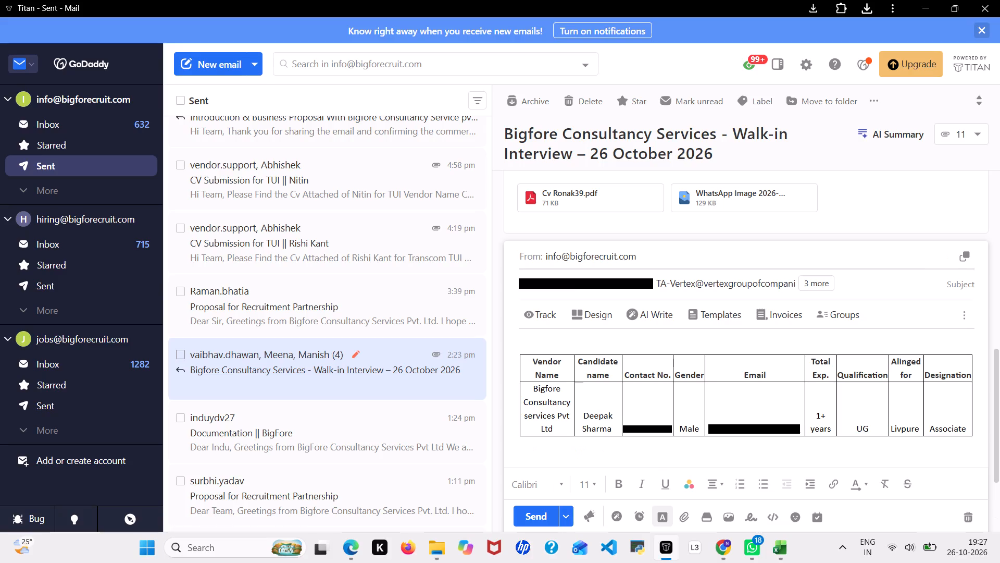
left_click(976, 426)
key("Return")
key("Return")
Copy the "Thanks & Regards, Pawan" sign-off from the earlier mail, paste it below the reply's table, and check the draft.
scroll(786, 339, "up", 1)
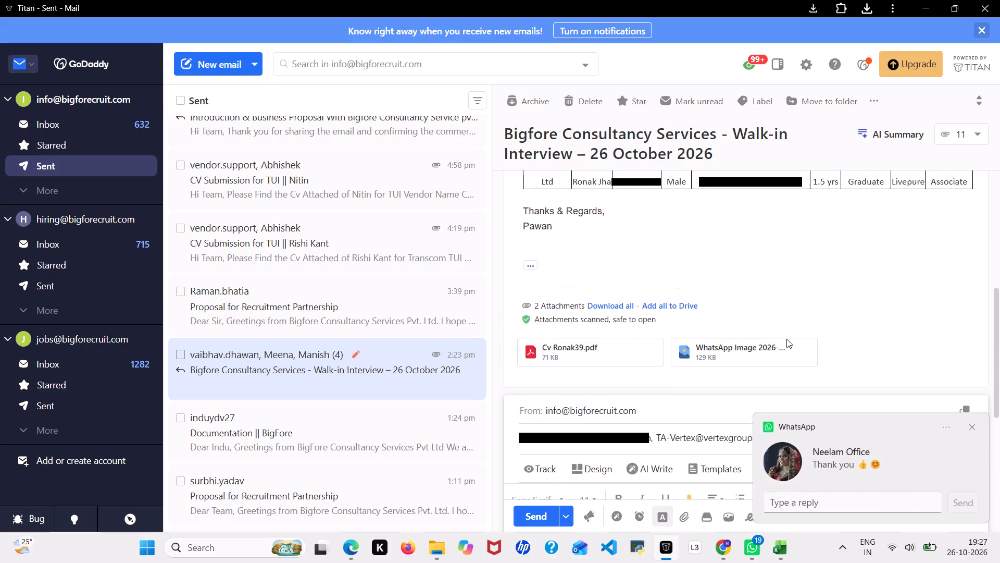
scroll(786, 339, "up", 1)
left_click_drag(552, 229, 534, 225)
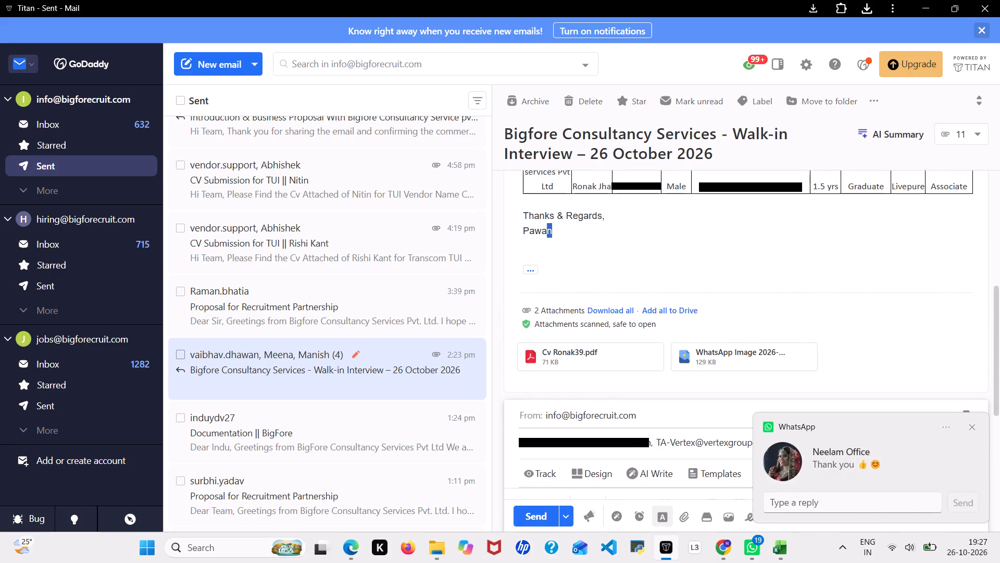
left_click_drag(534, 225, 525, 216)
key("ctrl+c")
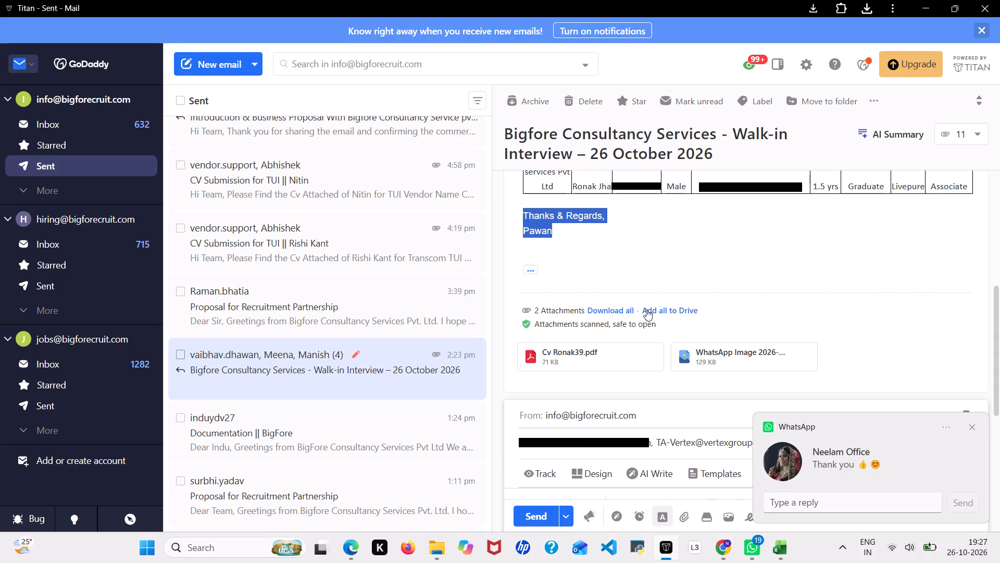
scroll(646, 309, "down", 2)
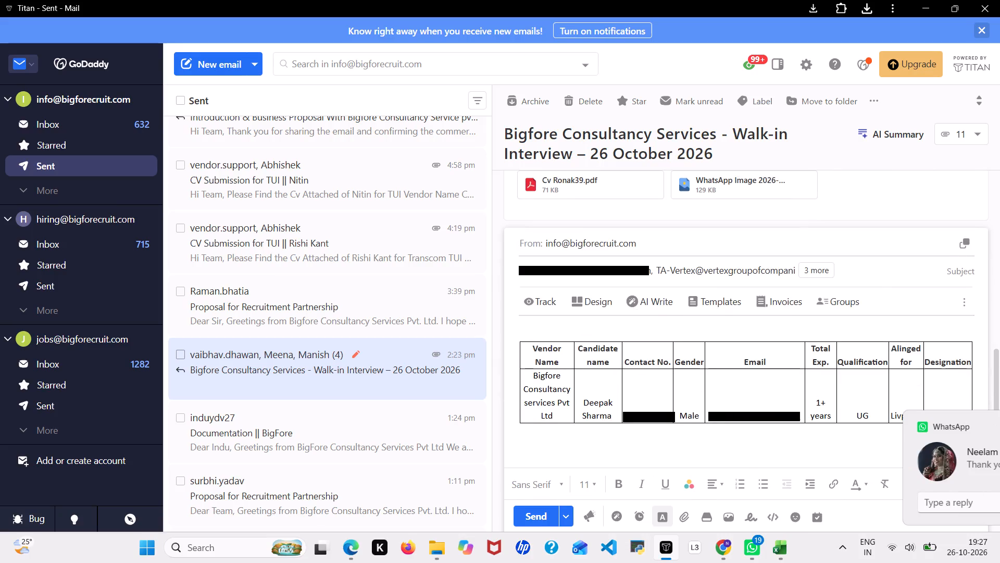
left_click(524, 439)
key("ctrl+v")
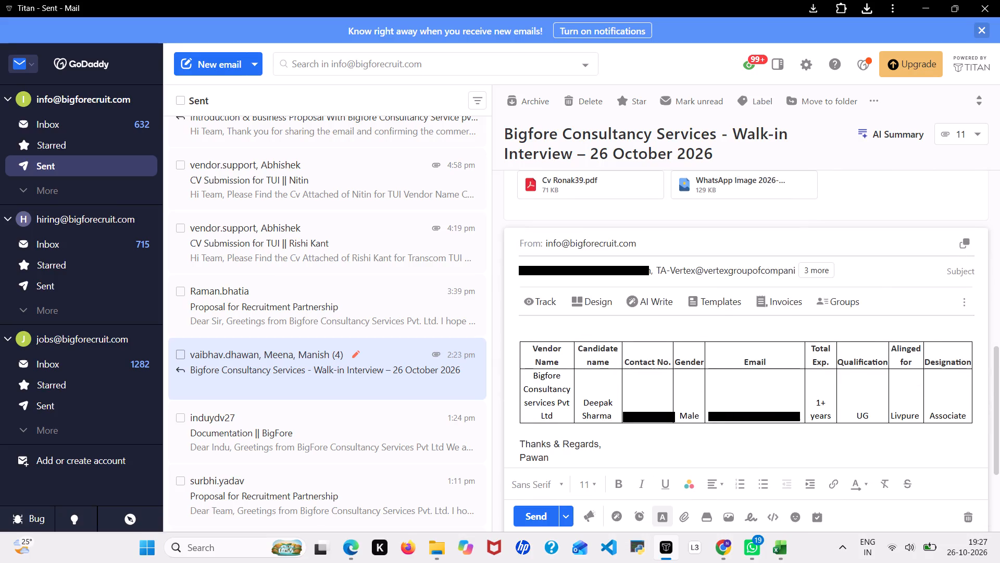
scroll(590, 429, "down", 1)
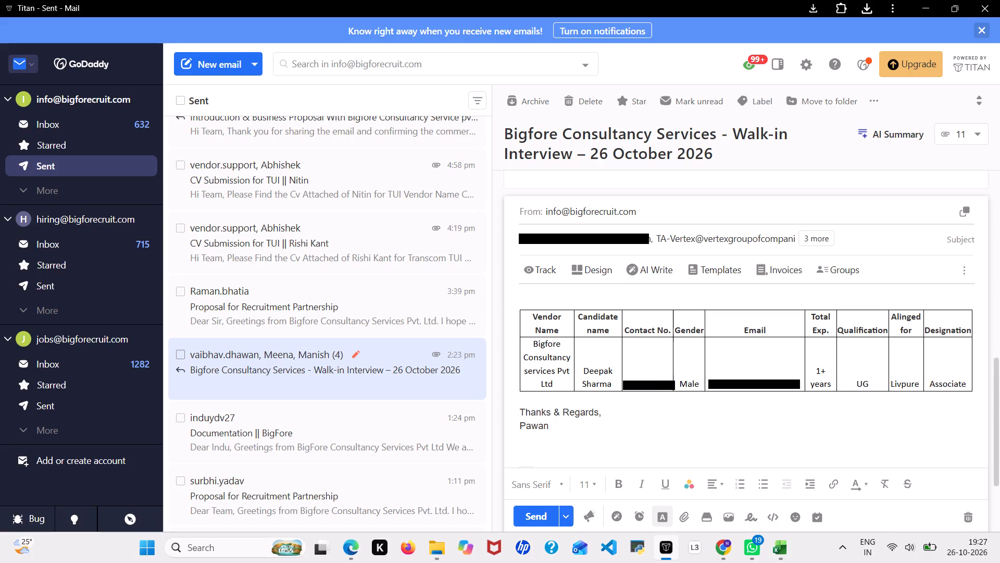
scroll(615, 385, "up", 1)
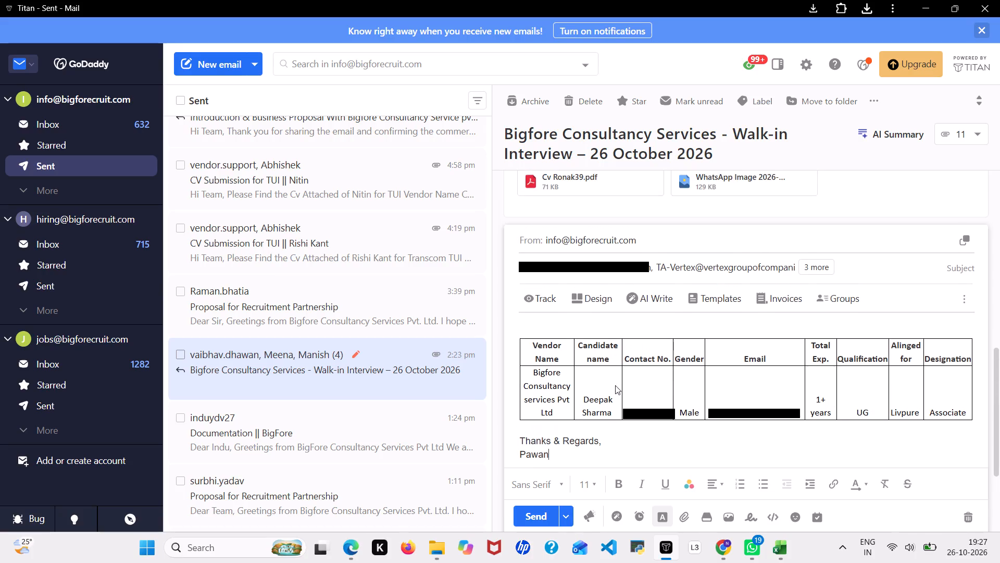
scroll(615, 385, "up", 1)
scroll(615, 385, "down", 1)
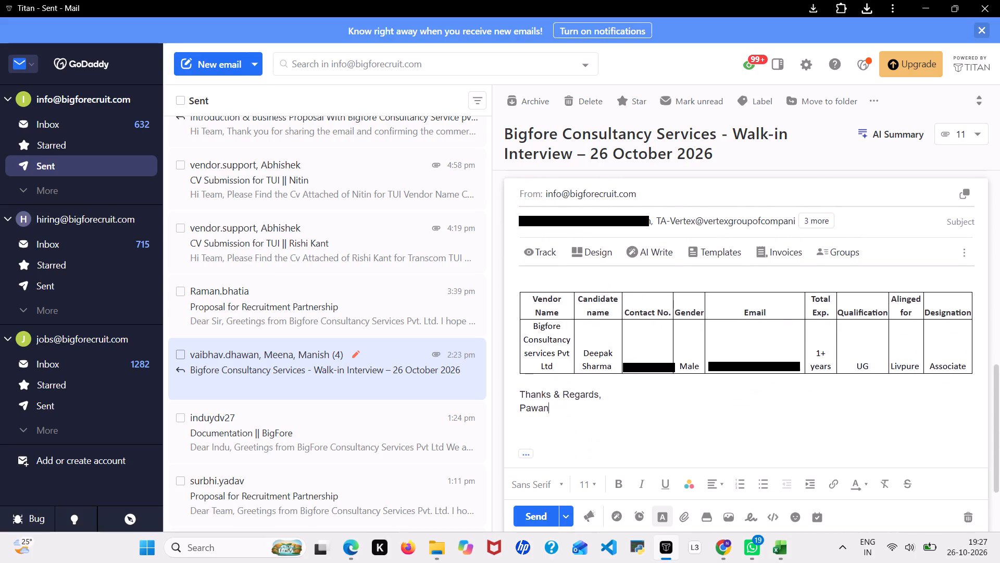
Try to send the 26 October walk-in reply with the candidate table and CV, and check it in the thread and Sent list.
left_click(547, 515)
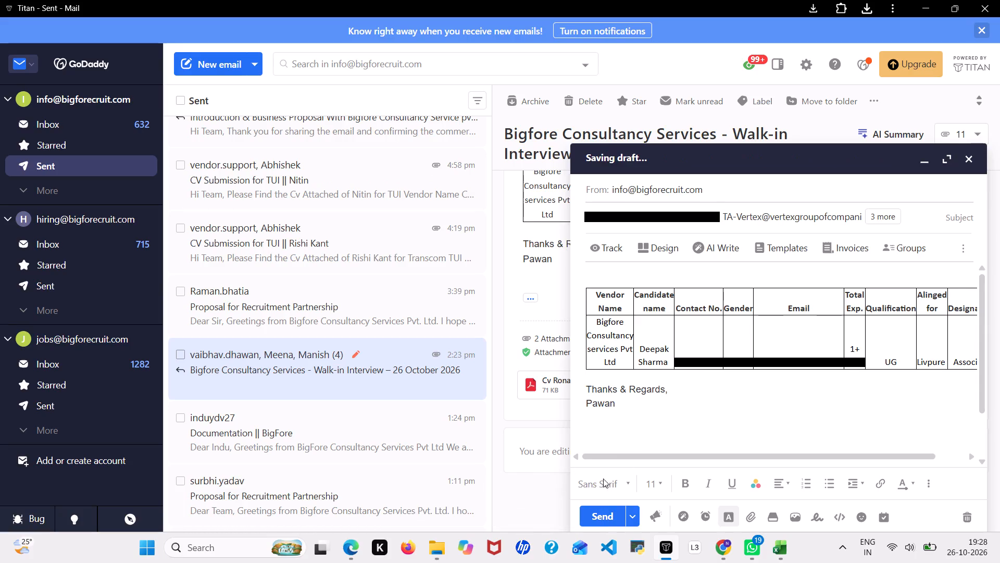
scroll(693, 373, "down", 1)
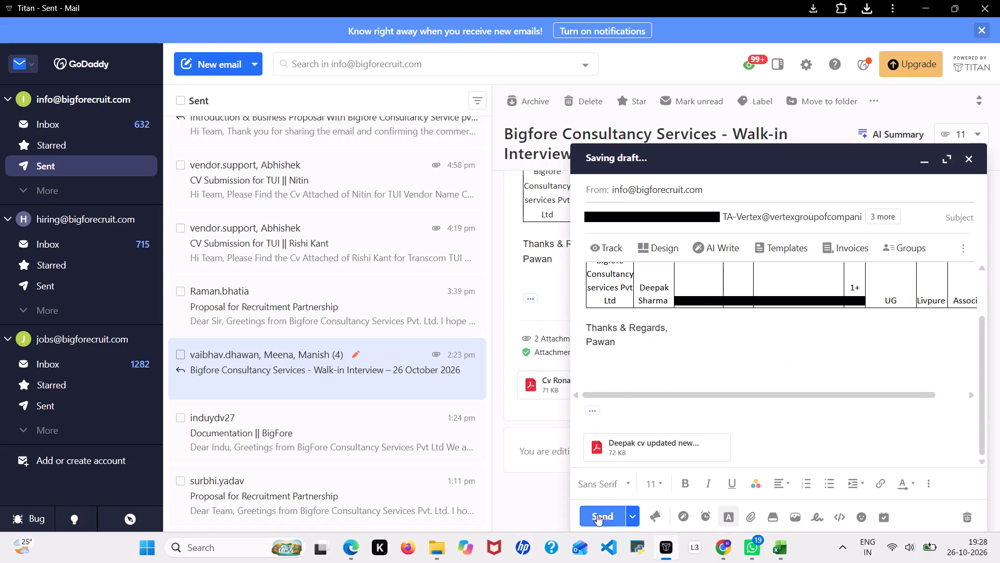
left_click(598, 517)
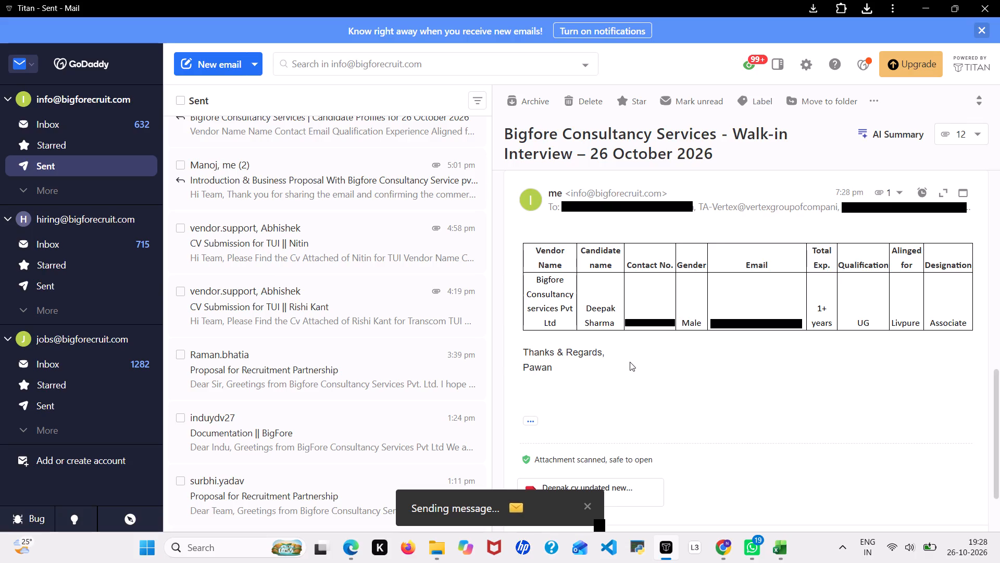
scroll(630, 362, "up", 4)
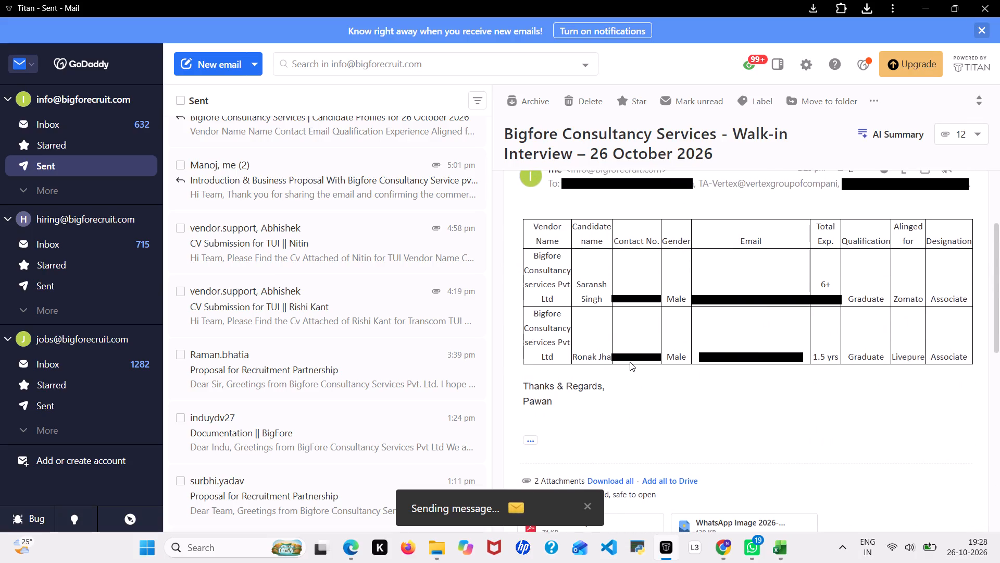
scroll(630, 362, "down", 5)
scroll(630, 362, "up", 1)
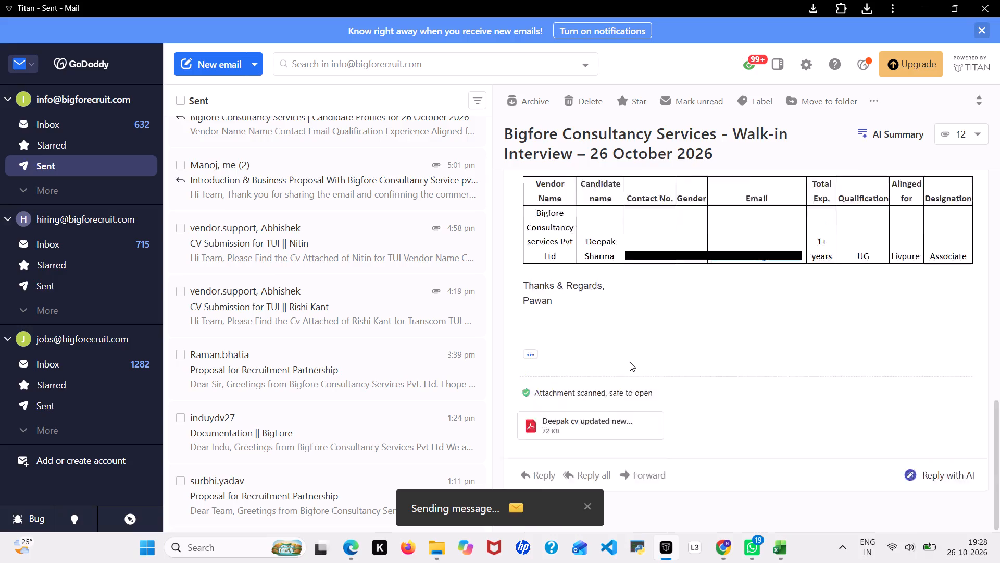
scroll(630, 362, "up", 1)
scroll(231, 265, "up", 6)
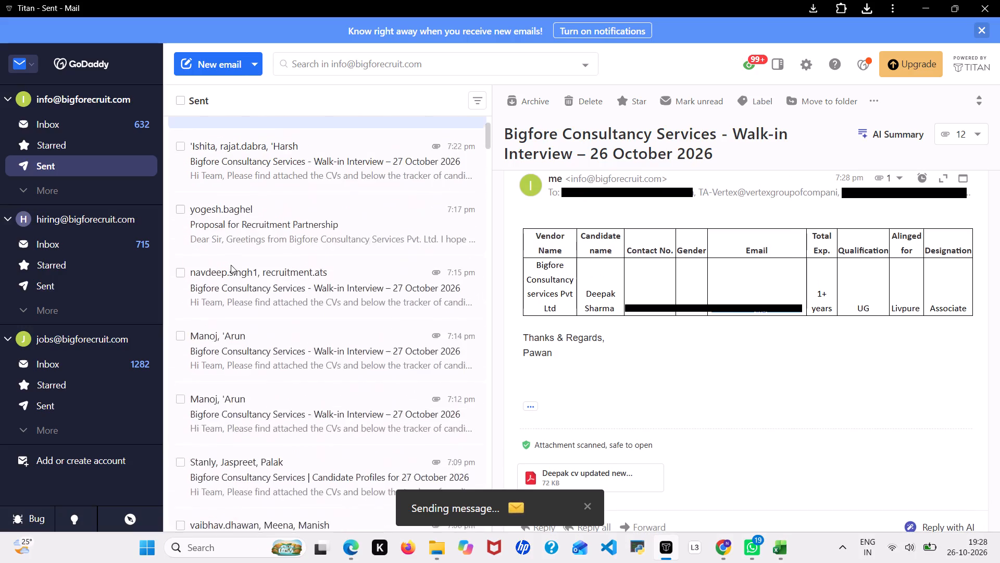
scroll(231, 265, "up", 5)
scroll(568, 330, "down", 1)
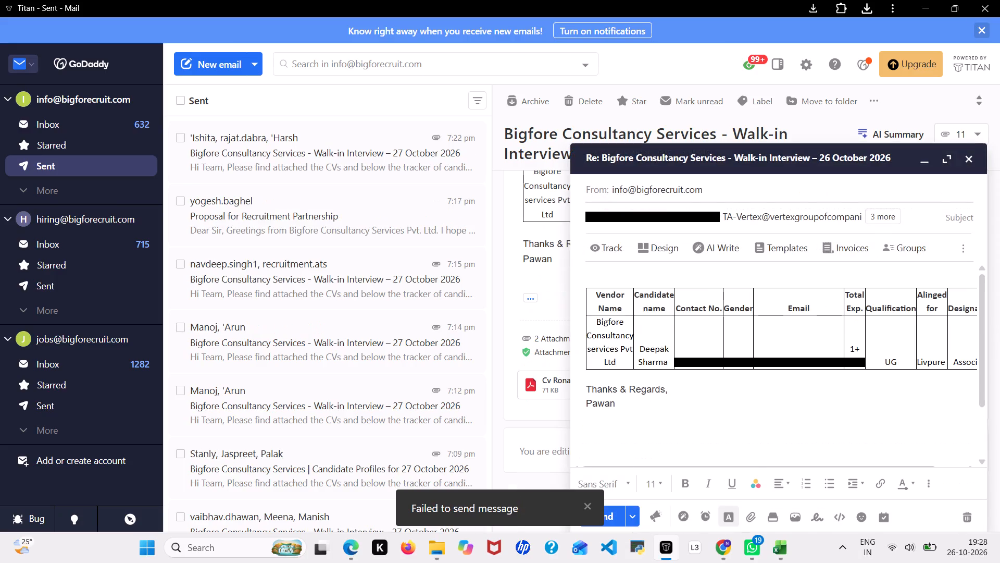
Check that "Deepak cv updated new" is attached to the reopened 26 October walk-in reply, and send it again.
scroll(653, 393, "down", 1)
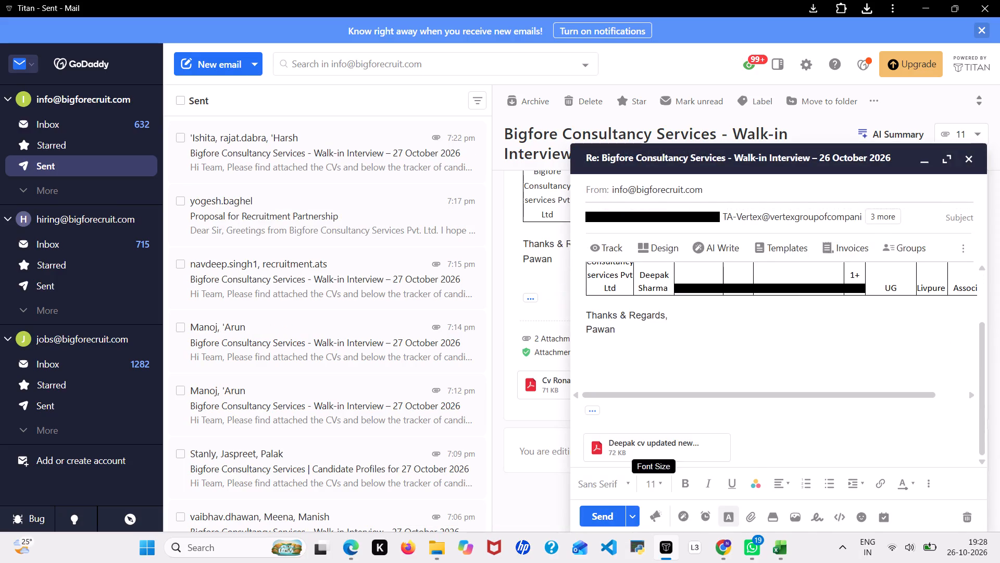
left_click(618, 515)
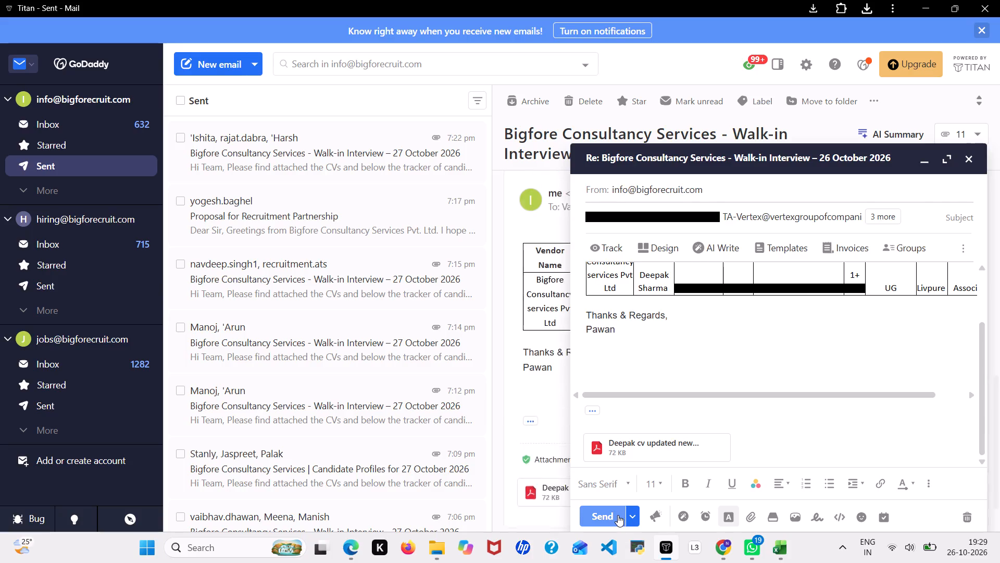
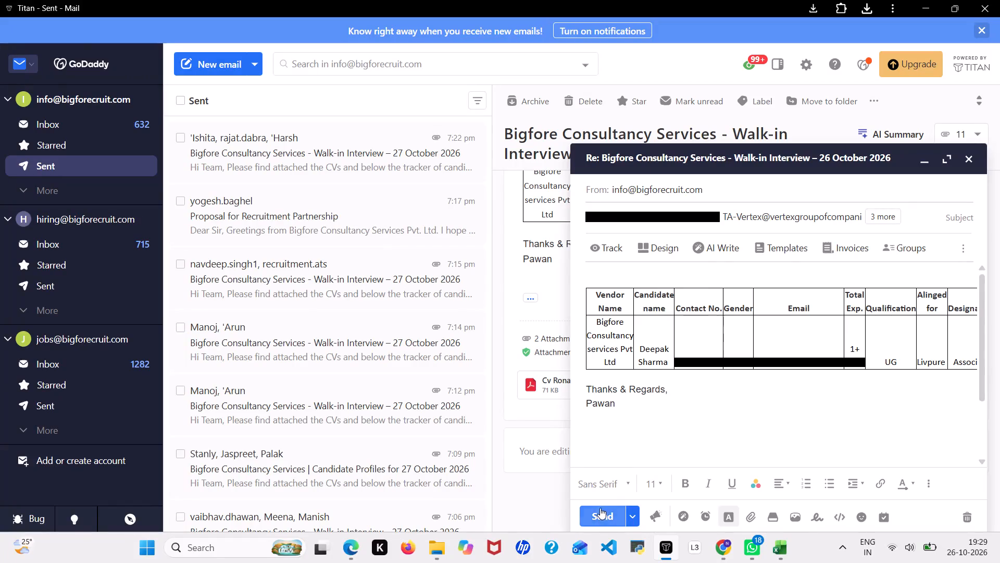
Send the 26 October walk-in interview reply with the Livpure candidate's table and CV to the Vertex team.
left_click(600, 510)
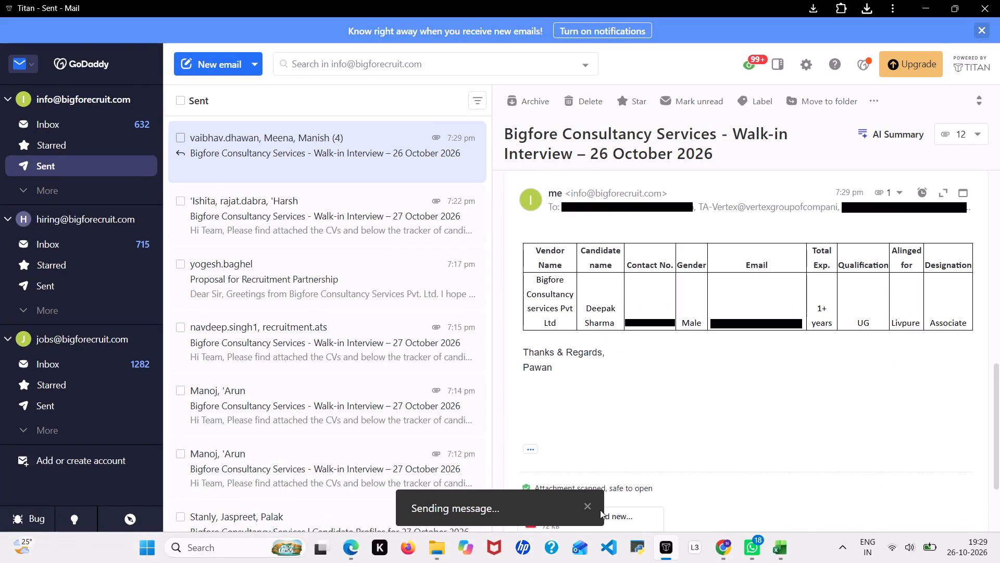
scroll(344, 307, "up", 5)
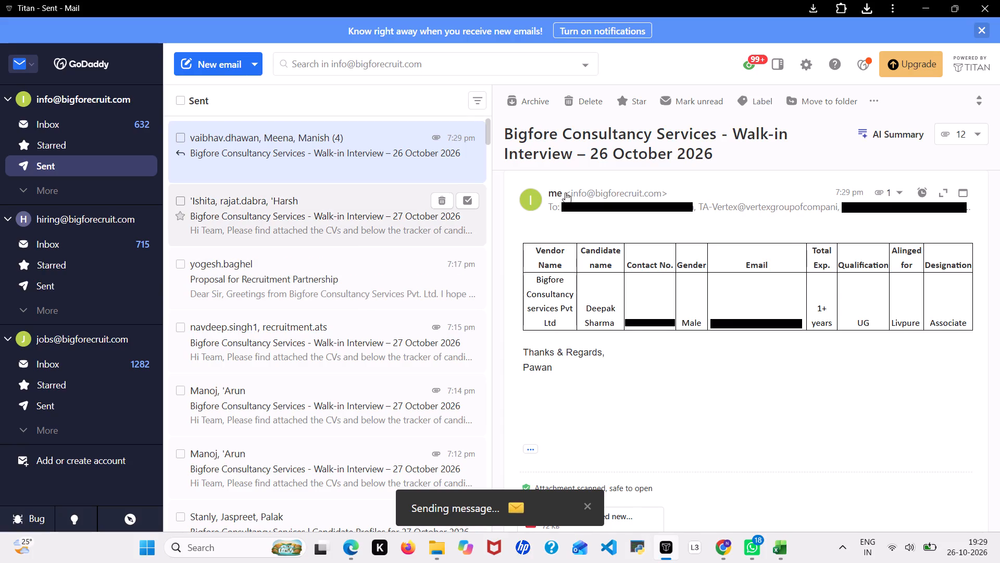
Check the table, sign-off and attached CV of the sent 26 October walk-in reply, and open the 27 October walk-in mail sent at 7:22 pm.
scroll(612, 331, "down", 1)
scroll(612, 331, "up", 4)
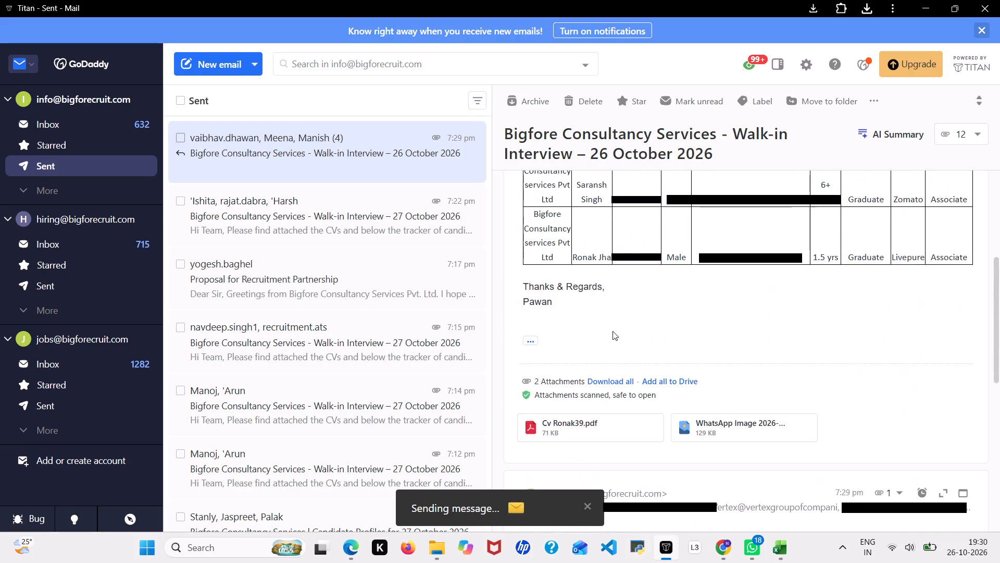
scroll(612, 331, "down", 3)
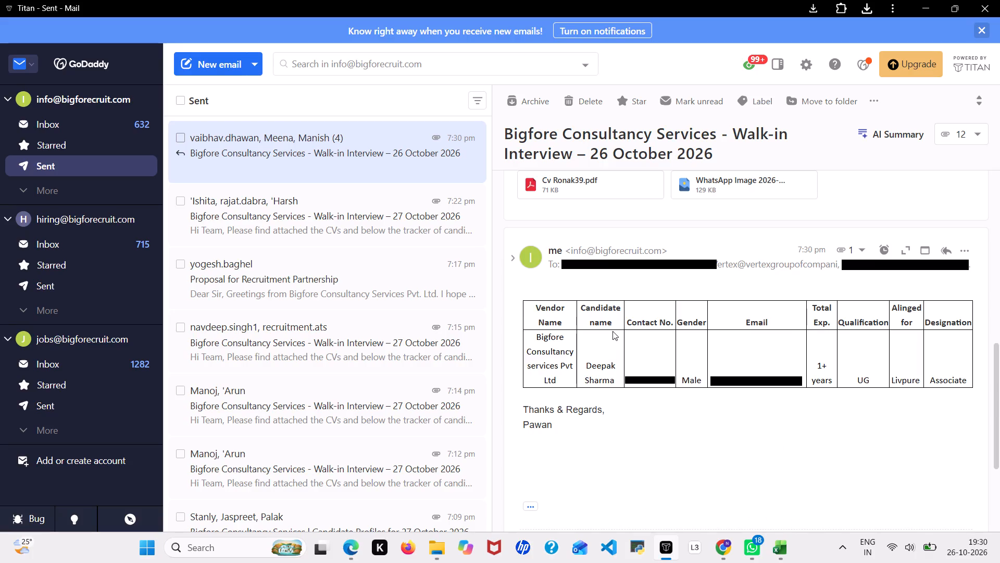
scroll(612, 331, "down", 1)
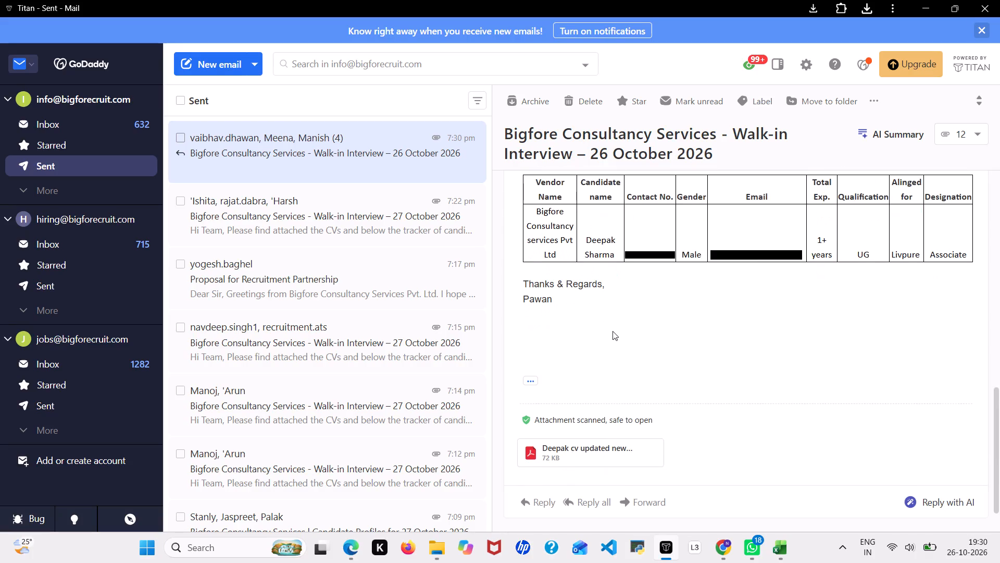
scroll(612, 331, "down", 1)
left_click(268, 216)
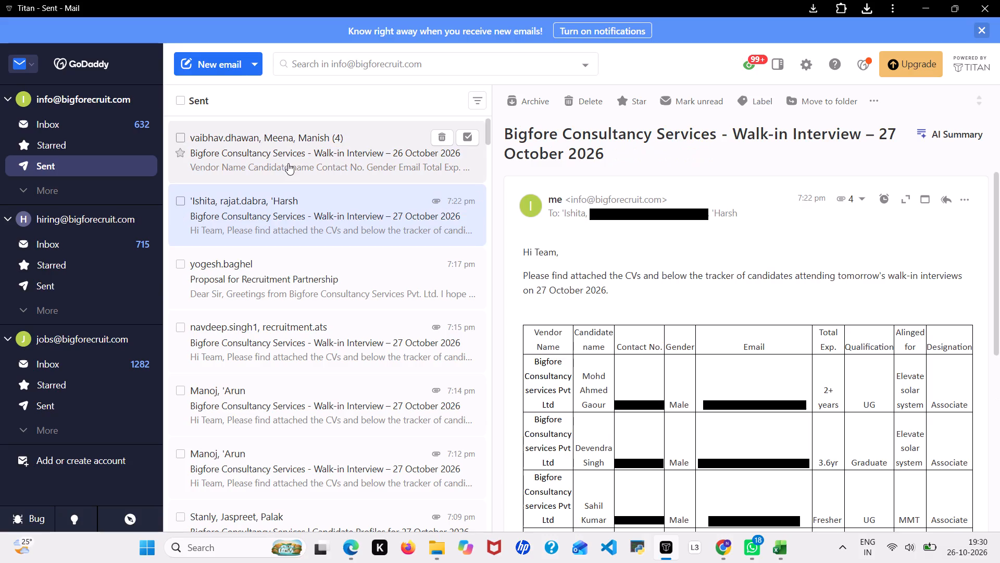
Compare the sent 26 October walk-in reply with the recent 27 October walk-in mails and the recruitment partnership proposal in Sent.
left_click(288, 162)
left_click(304, 232)
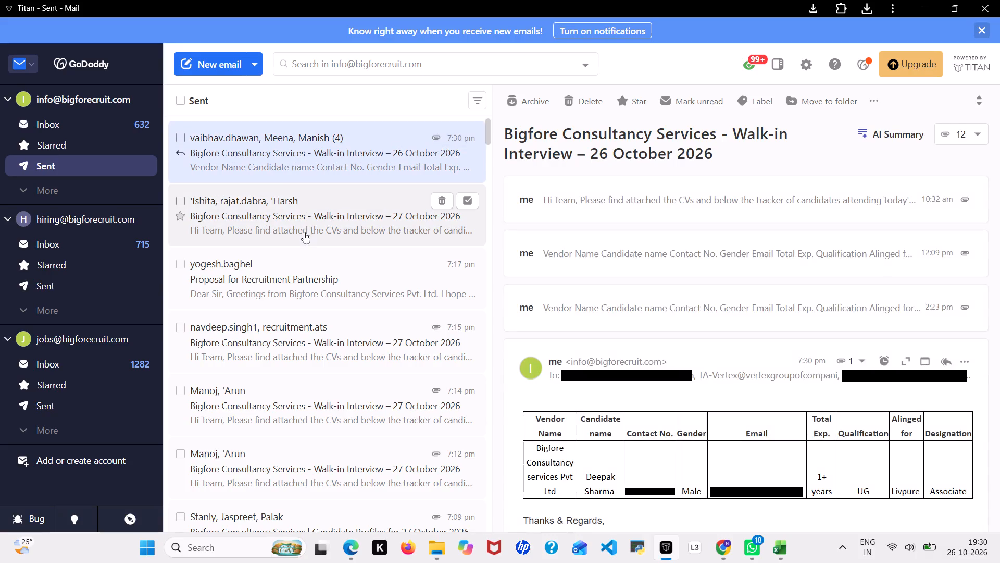
left_click(310, 271)
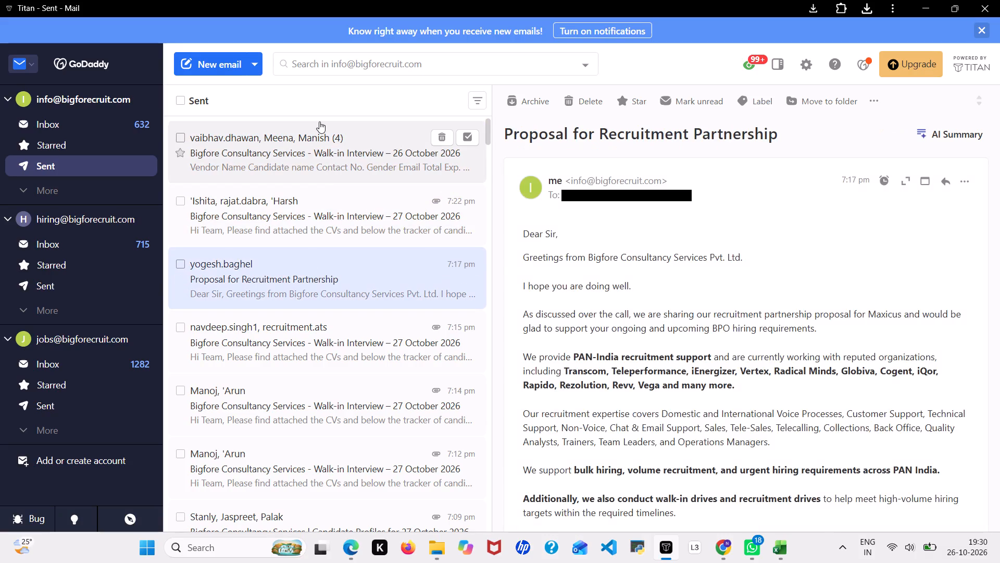
left_click(319, 121)
left_click(337, 231)
left_click(342, 301)
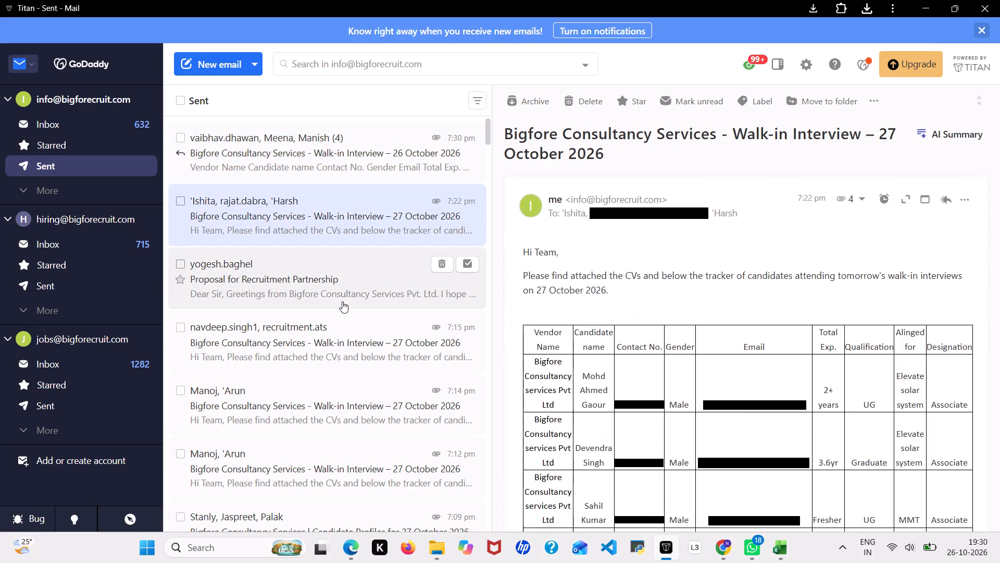
left_click(344, 353)
left_click(332, 157)
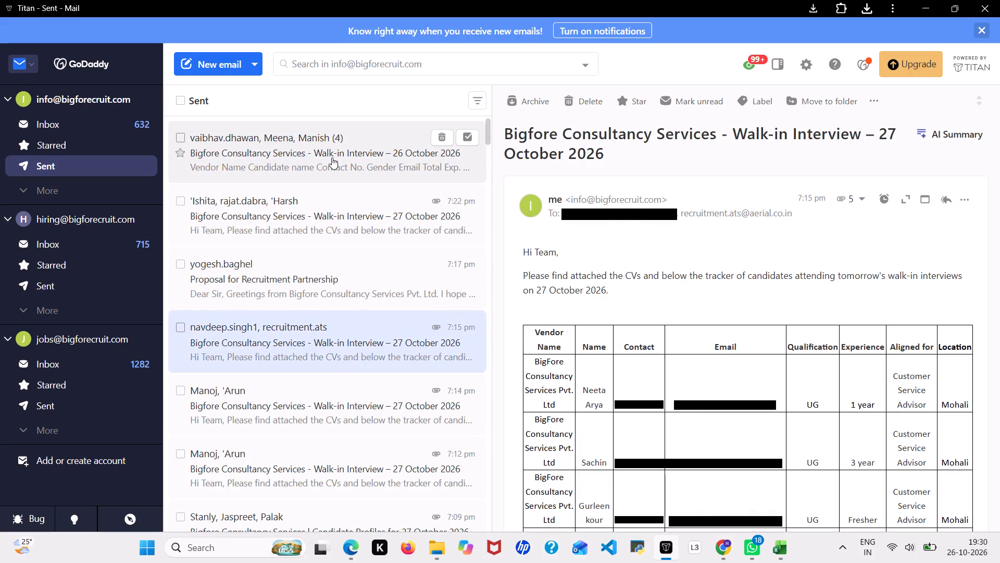
left_click(337, 214)
left_click(341, 263)
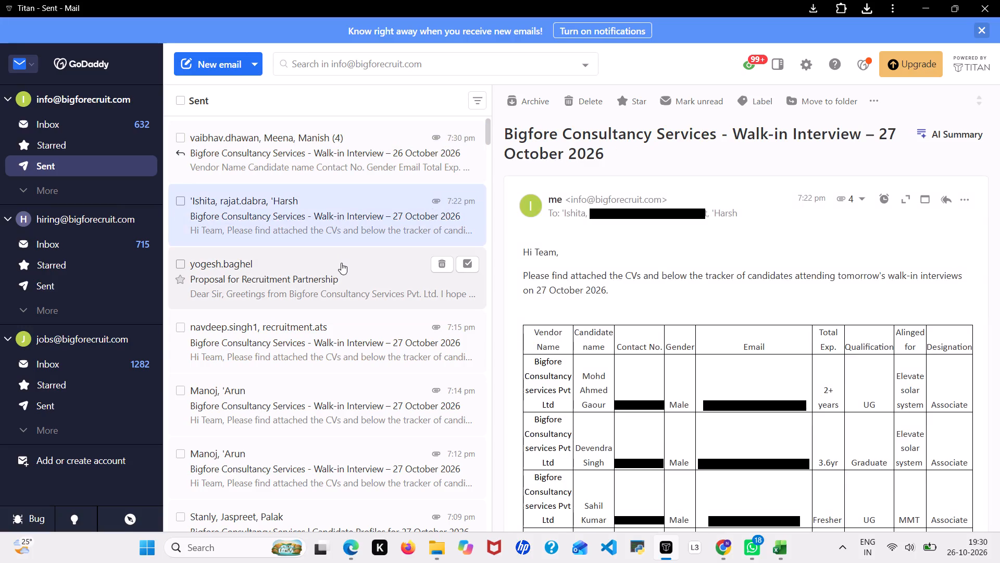
left_click(341, 172)
left_click(344, 246)
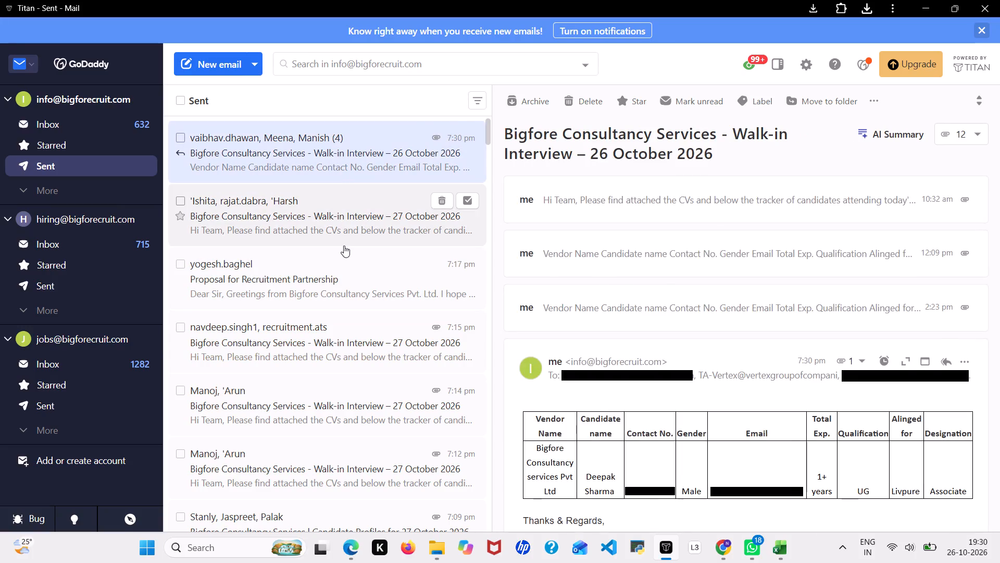
left_click(357, 295)
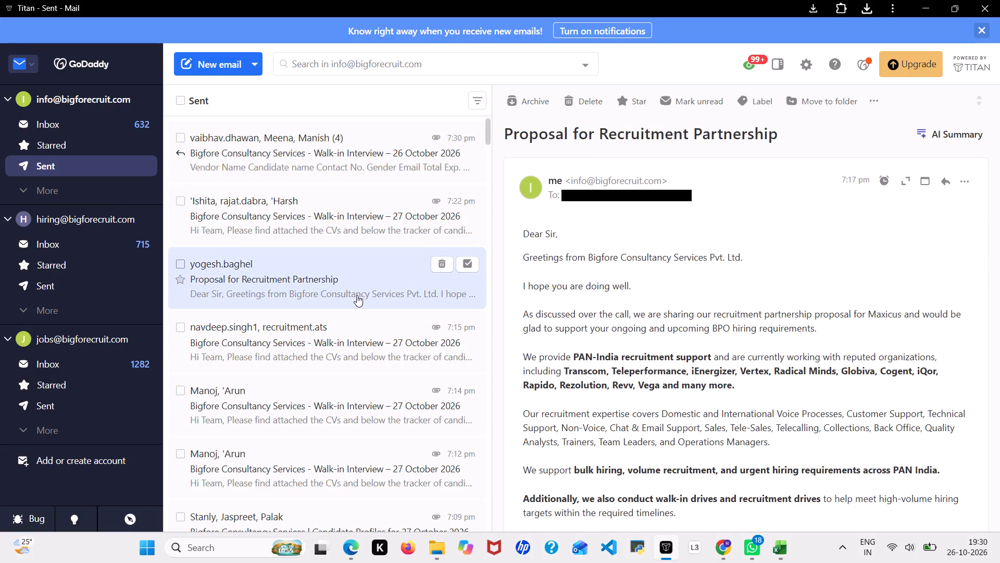
left_click(356, 168)
left_click(360, 218)
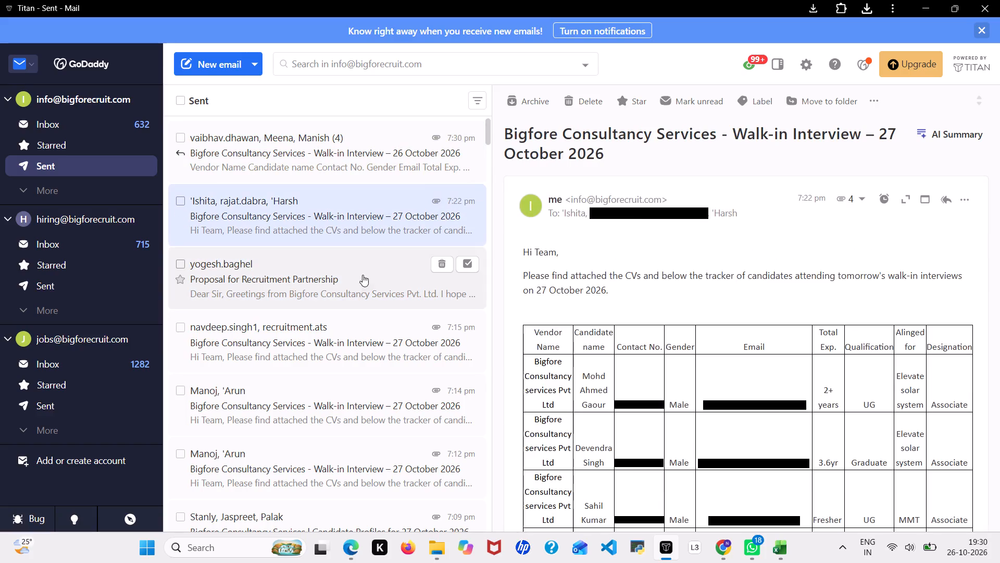
left_click(362, 292)
left_click(368, 347)
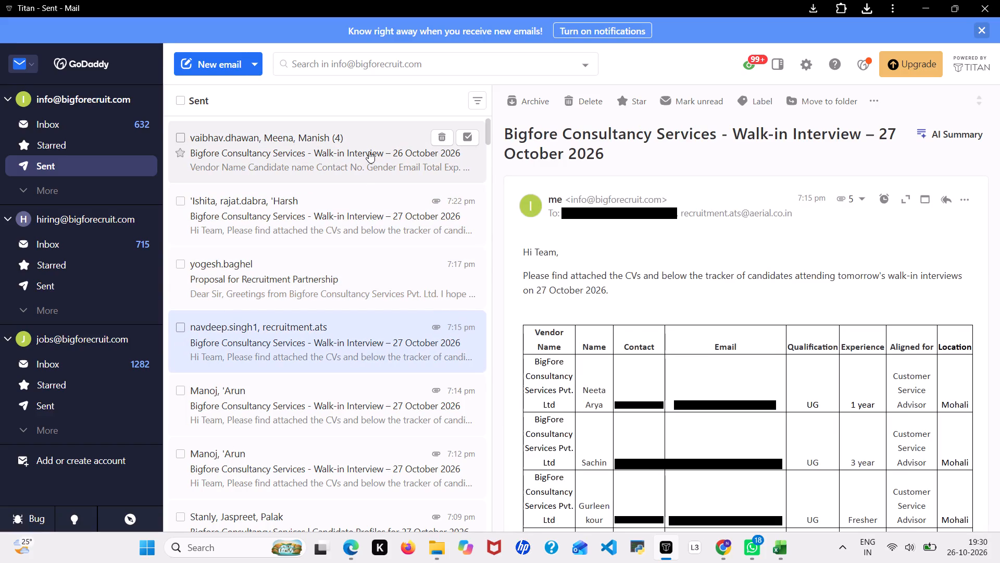
left_click(368, 149)
left_click(368, 202)
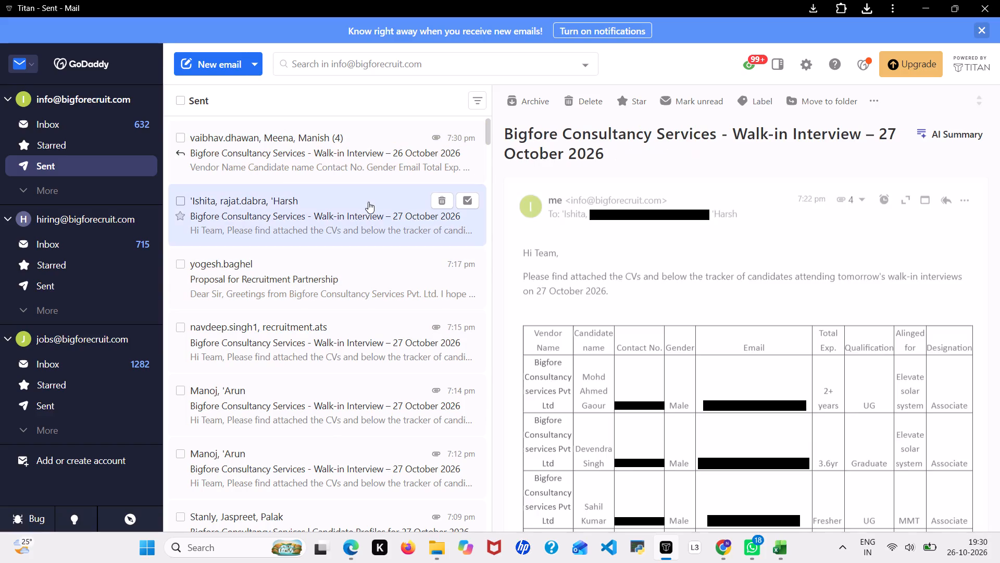
left_click(370, 325)
left_click(371, 289)
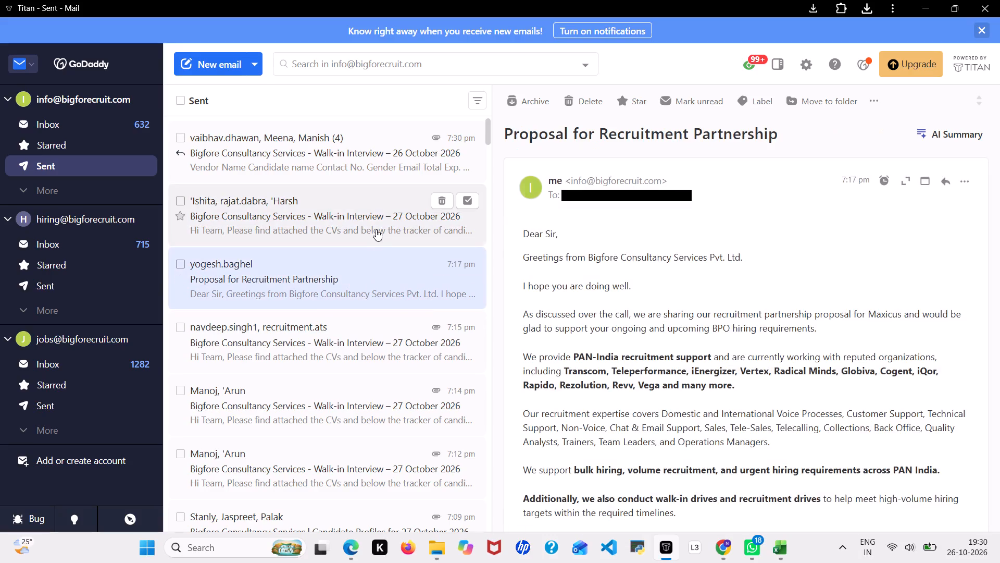
left_click(377, 227)
left_click(360, 140)
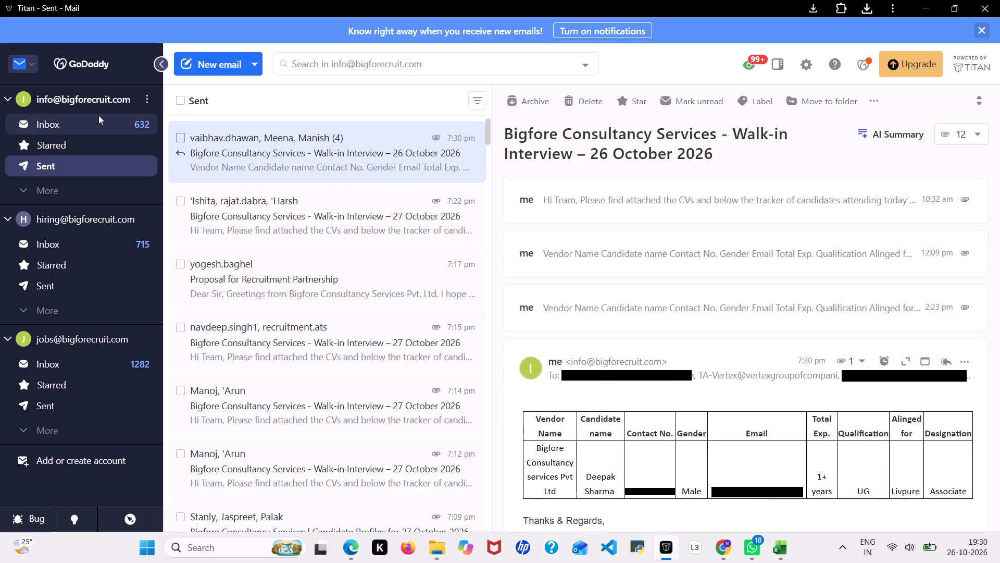
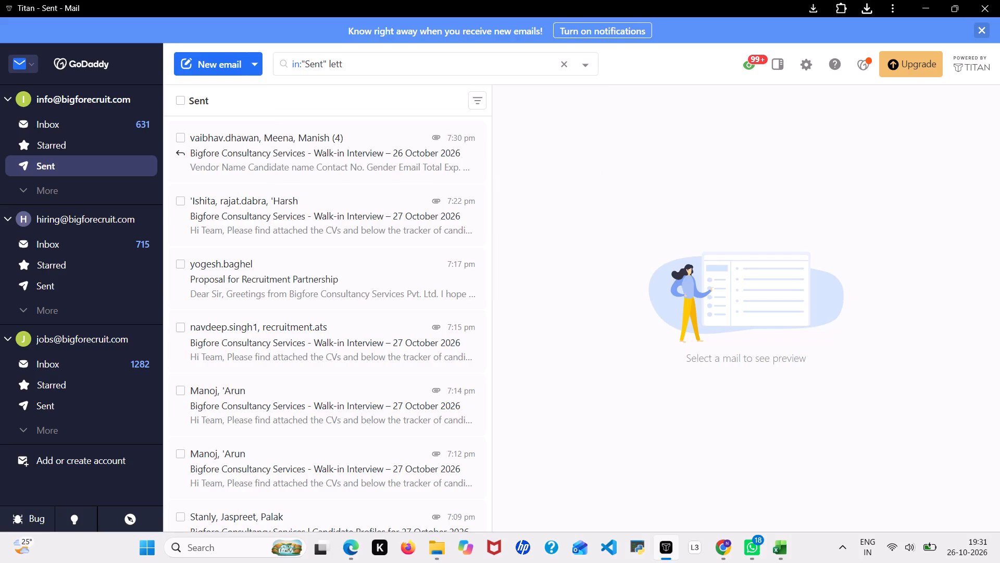
Search the info account's Sent mails for "lett".
key("Return")
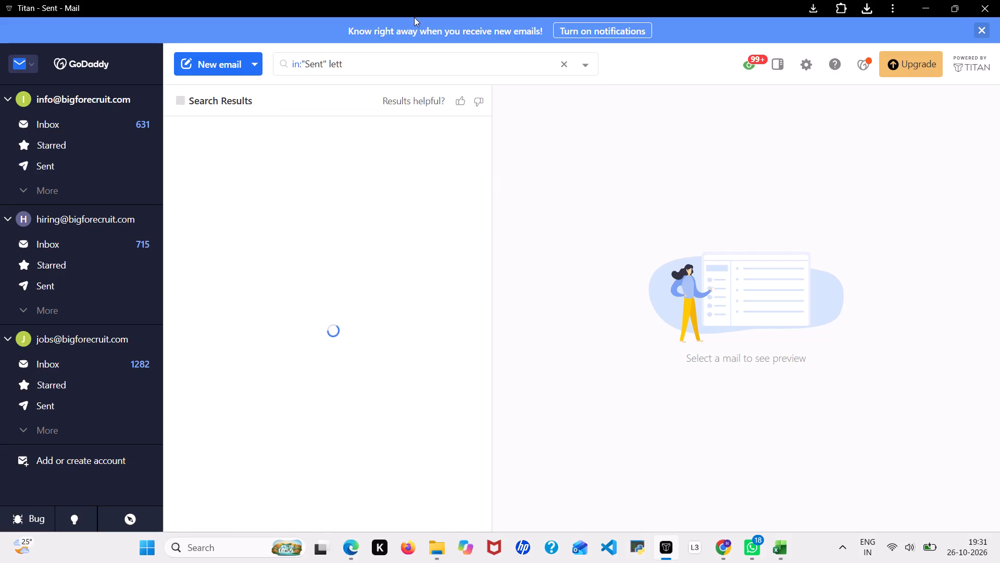
Delete the ending of the search term "lett" in the Sent mail search, keeping the Sent filter.
left_click(362, 64)
key("BackSpace")
key("BackSpace")
key("BackSpace")
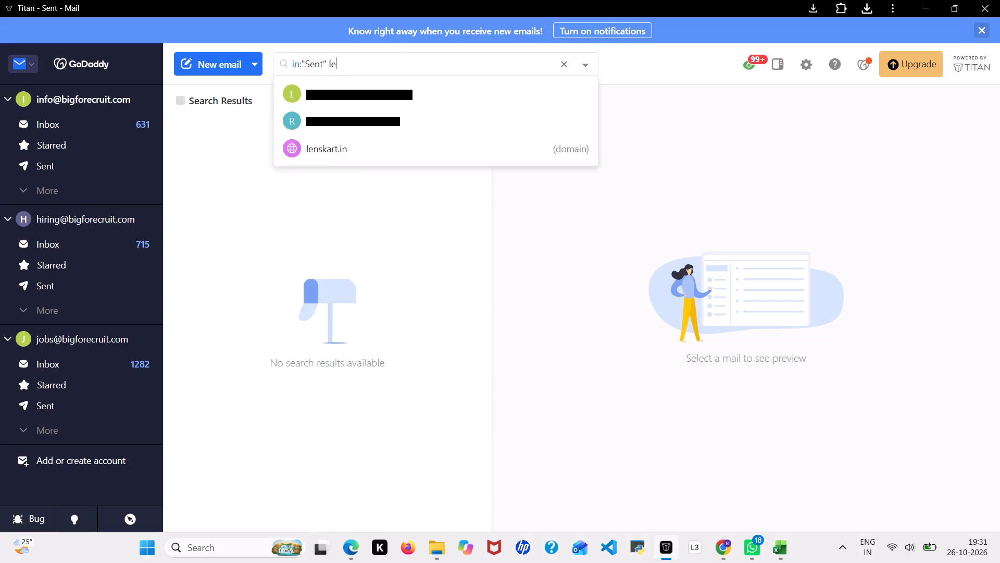
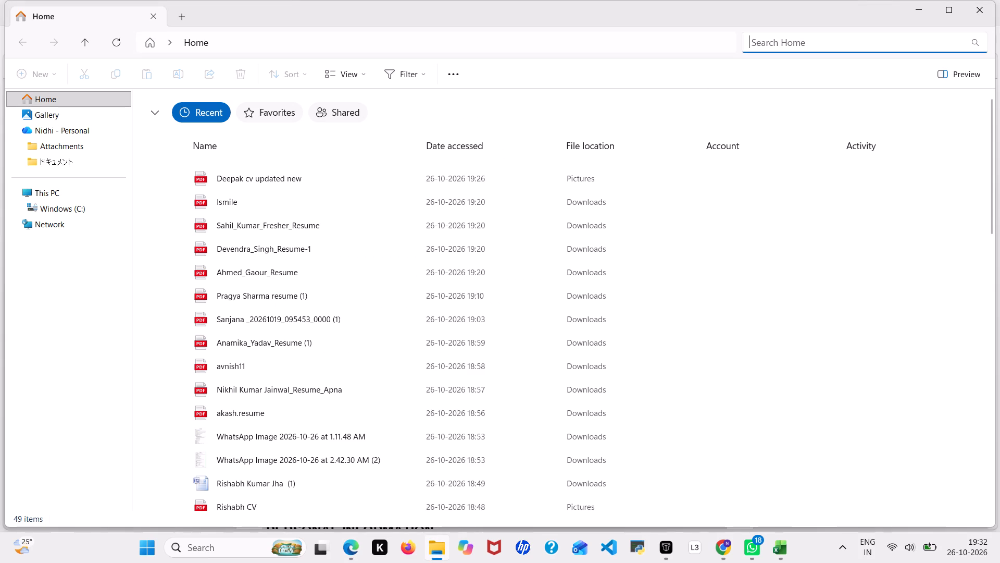
Search the computer's files for "ind" and open the candidate's HR Operations resume PDF from the Pictures folder.
type("ind")
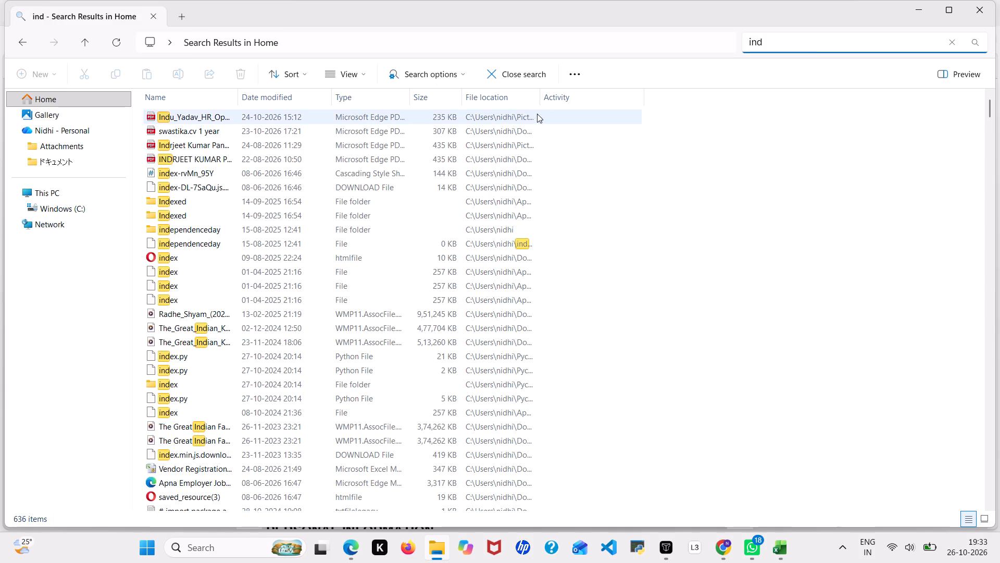
double_click(528, 114)
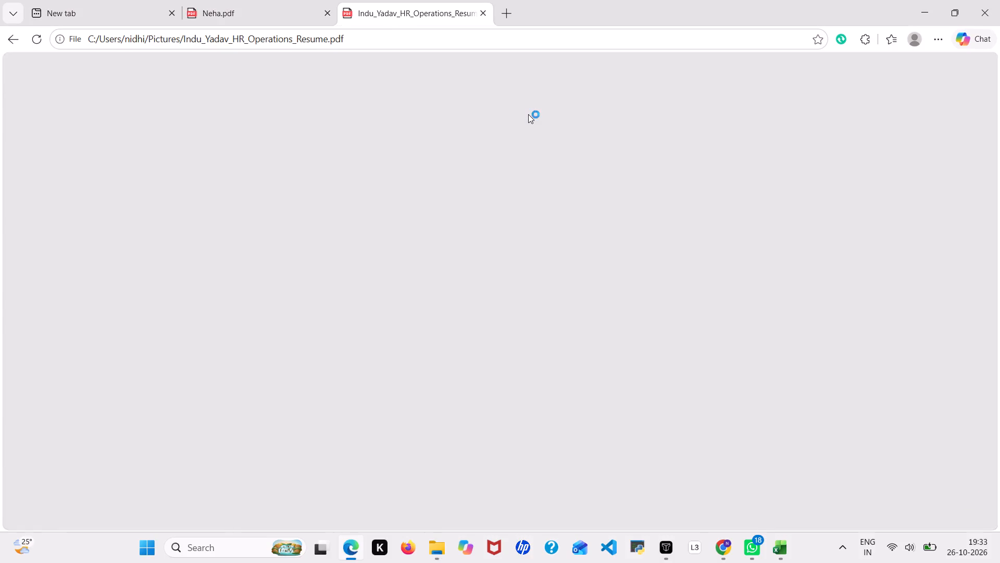
Copy the candidate's e-mail address from the header of the HR Operations resume.
left_click_drag(369, 176, 335, 171)
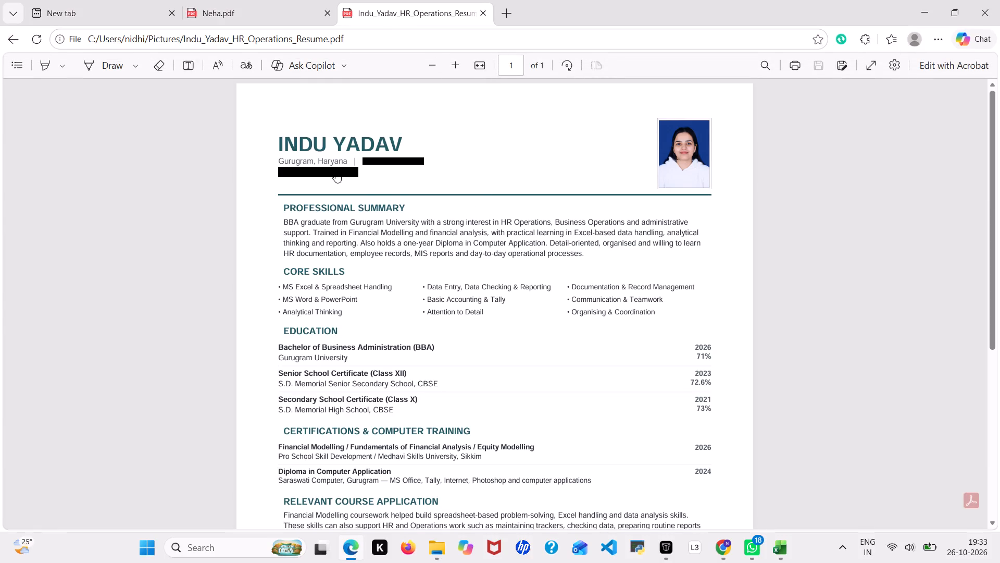
left_click_drag(335, 171, 270, 174)
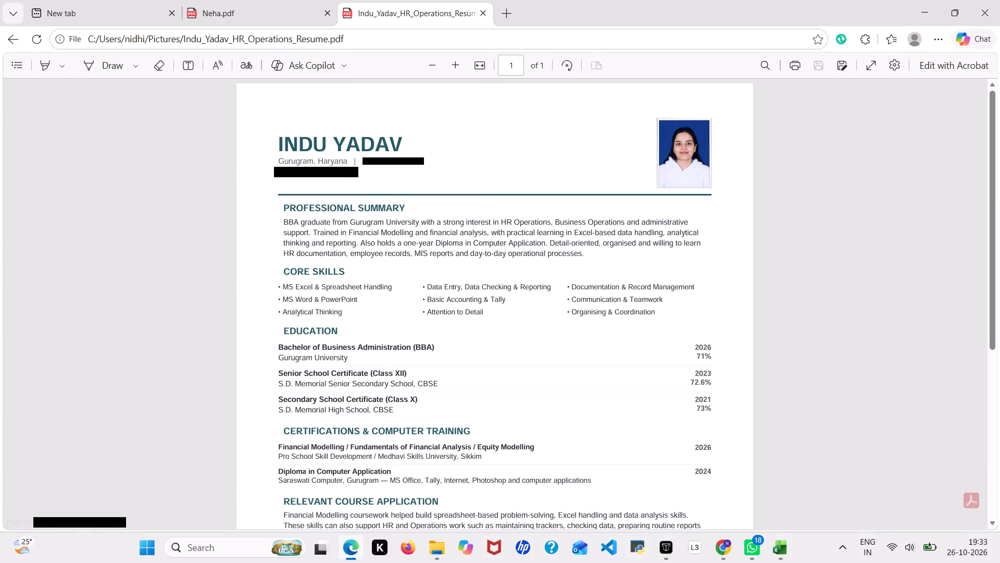
left_click_drag(273, 176, 363, 176)
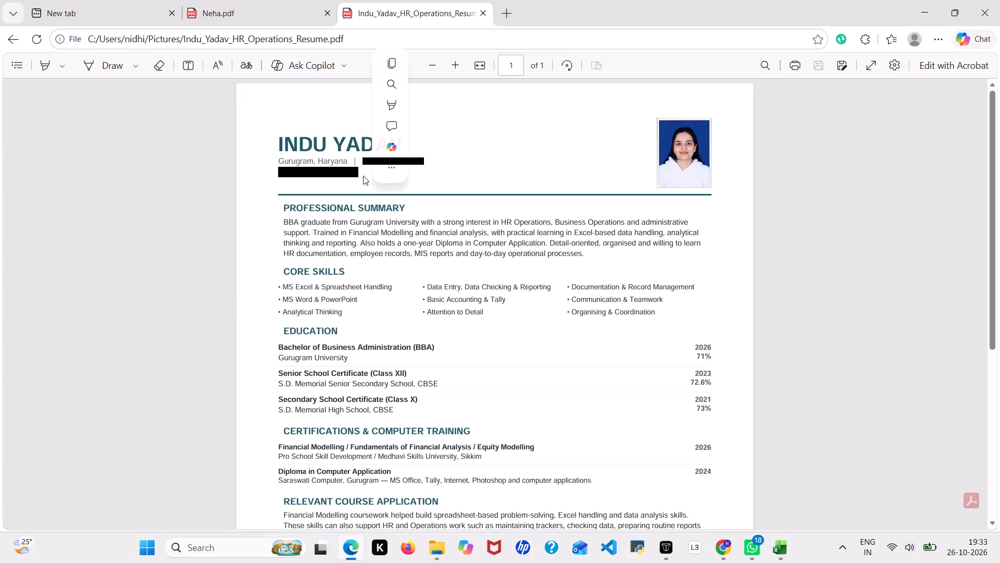
key("ctrl+c")
key("ctrl+c")
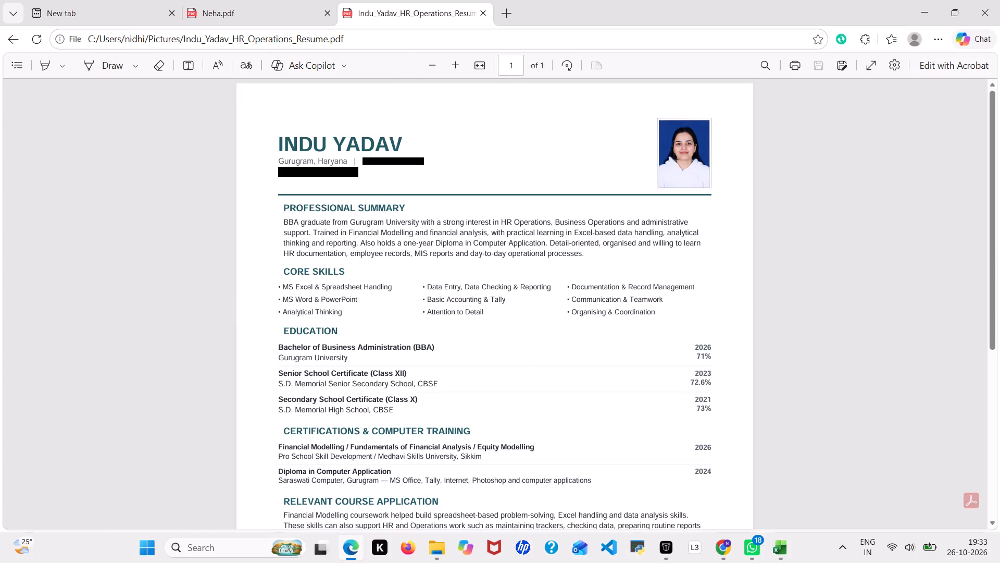
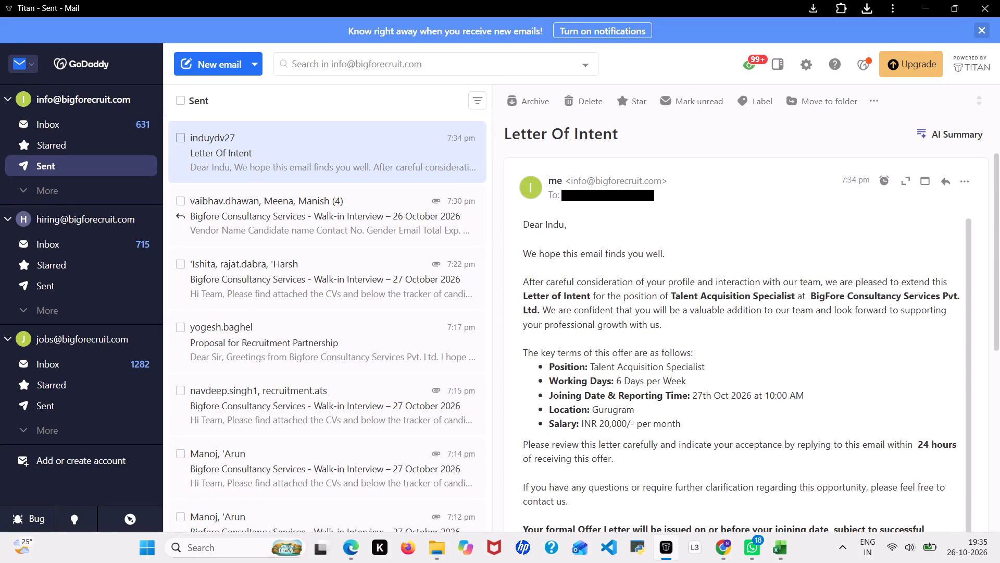
Review the sent Vertex team walk-in interview mails for 26 and 27 October 2026, including their trackers and attachments, and the sent Letter Of Intent.
left_click(416, 219)
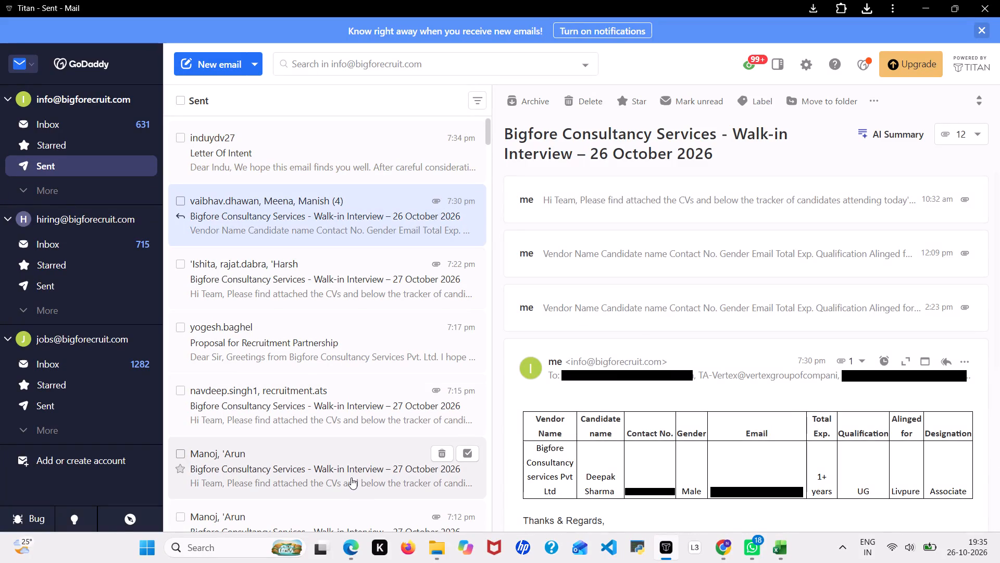
scroll(351, 478, "down", 3)
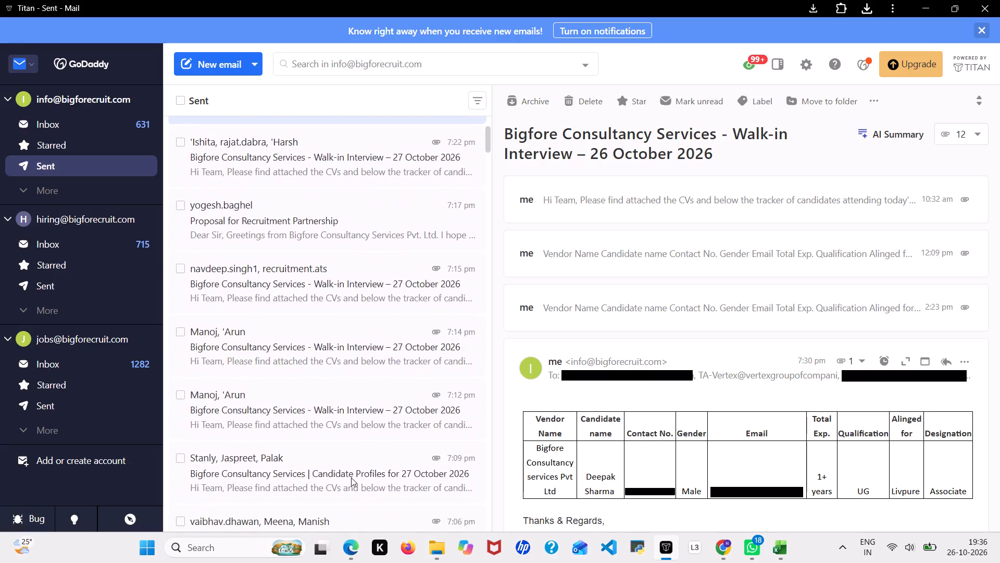
scroll(351, 478, "down", 1)
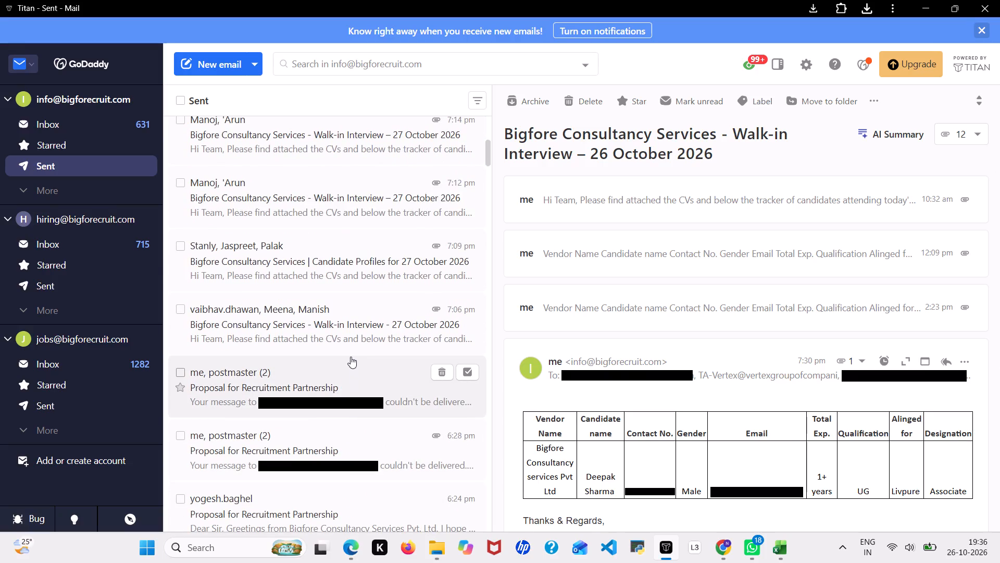
left_click(351, 340)
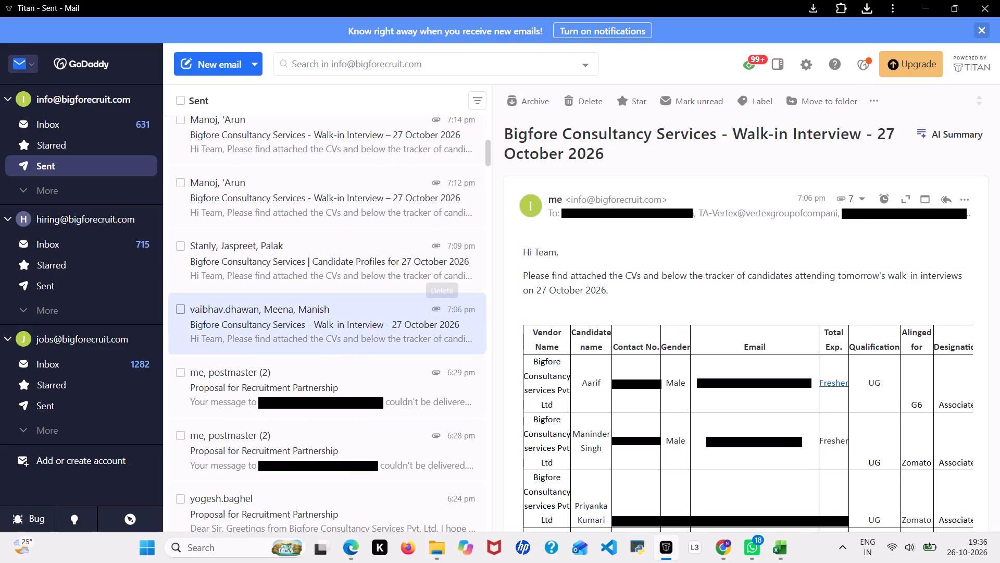
scroll(622, 275, "down", 6)
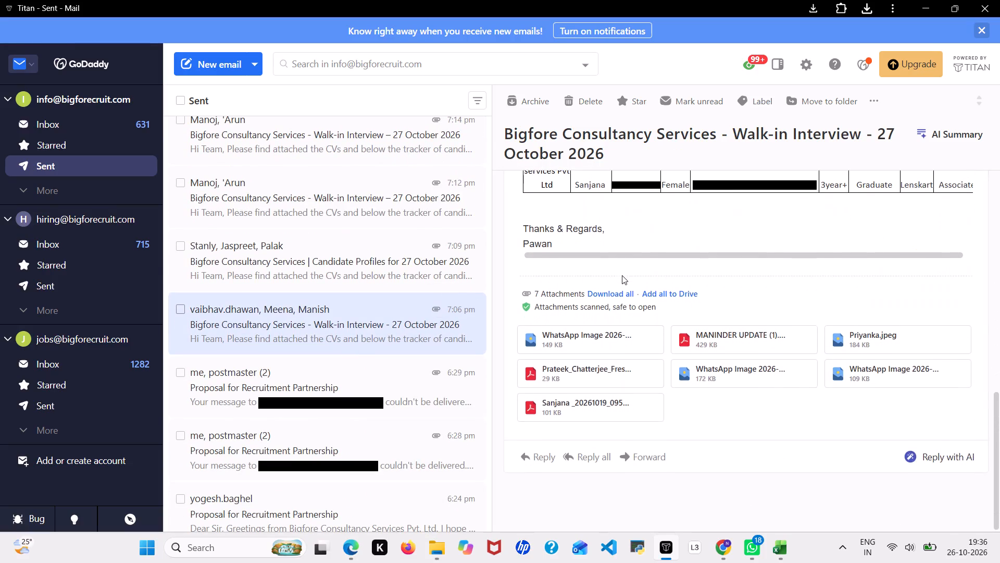
scroll(622, 275, "up", 6)
scroll(379, 188, "up", 4)
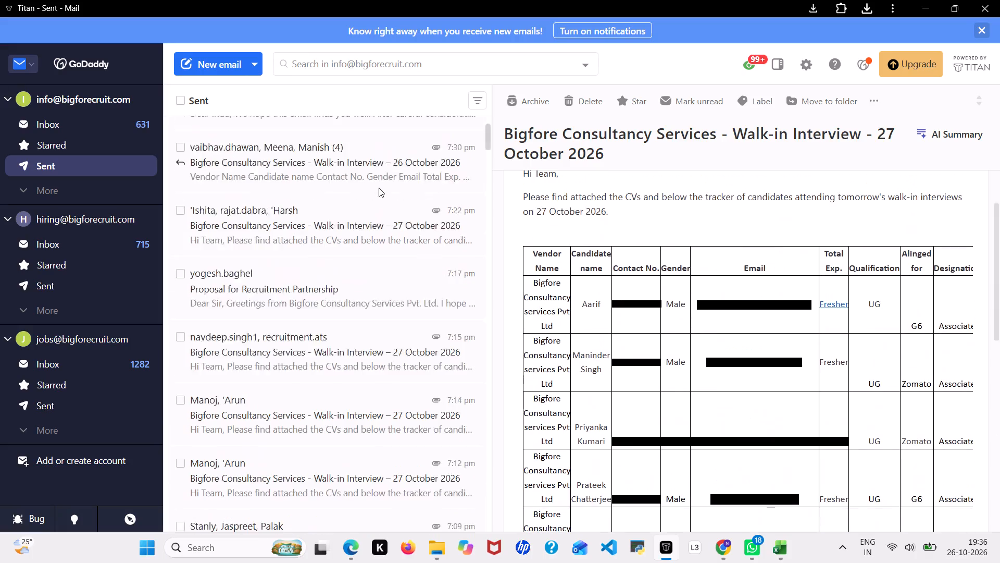
scroll(379, 188, "up", 2)
left_click(349, 219)
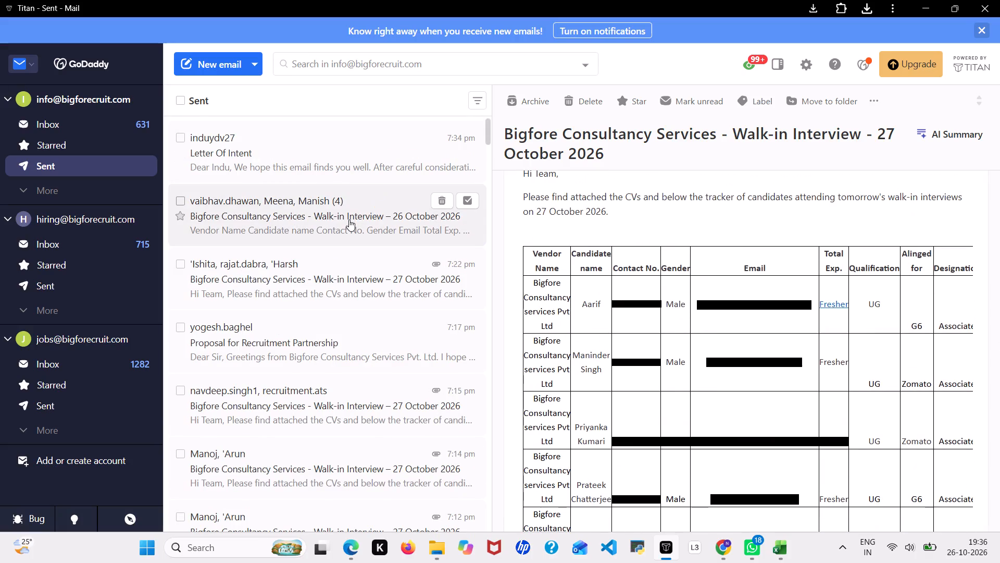
scroll(604, 356, "down", 1)
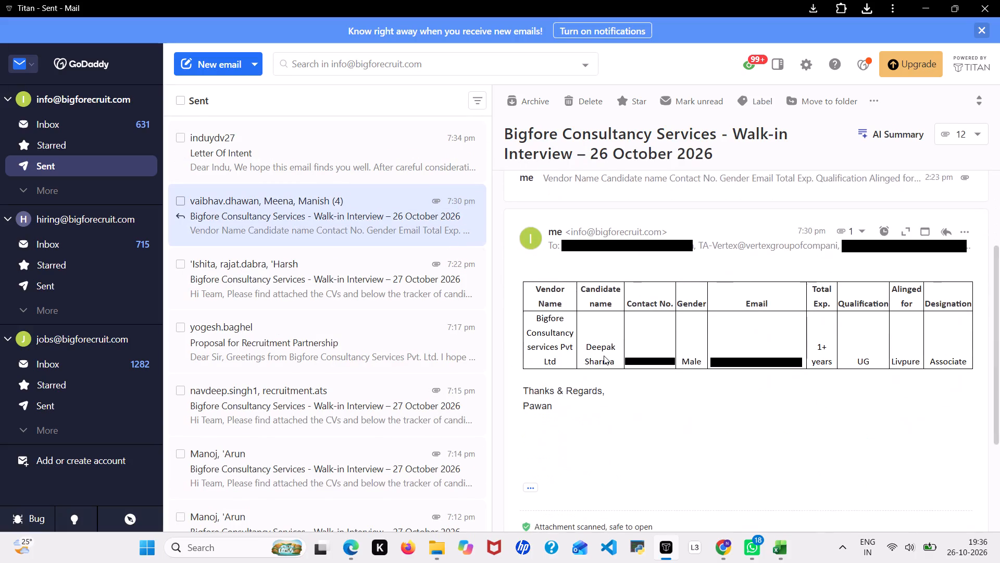
scroll(604, 356, "down", 2)
scroll(604, 356, "up", 2)
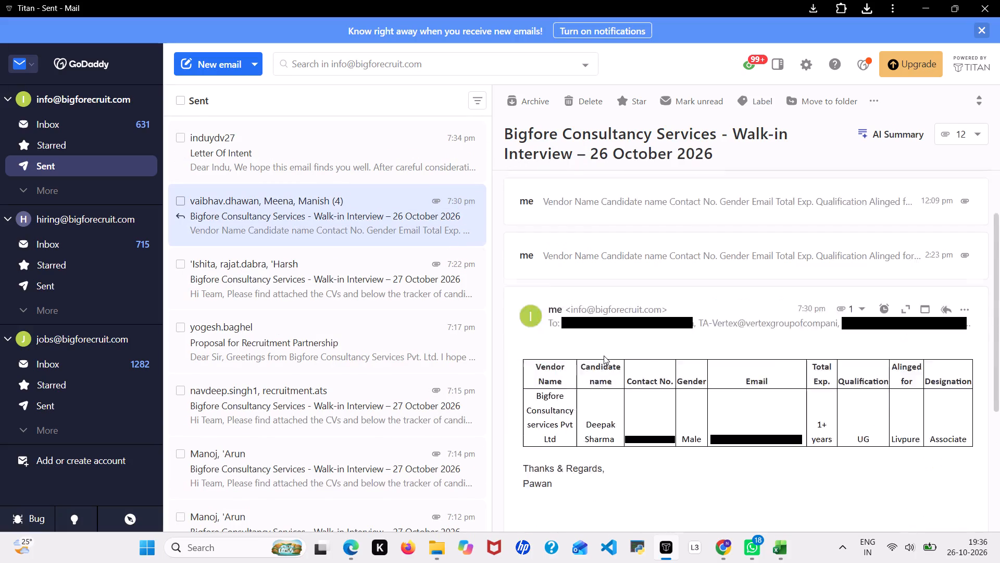
left_click(394, 144)
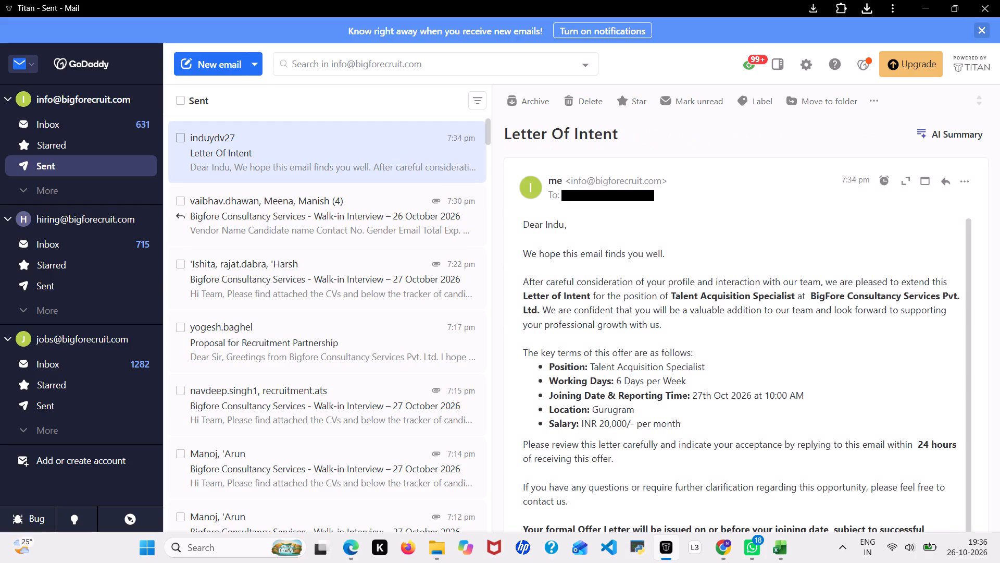
Open the Sent folder of the jobs mail account.
left_click(83, 405)
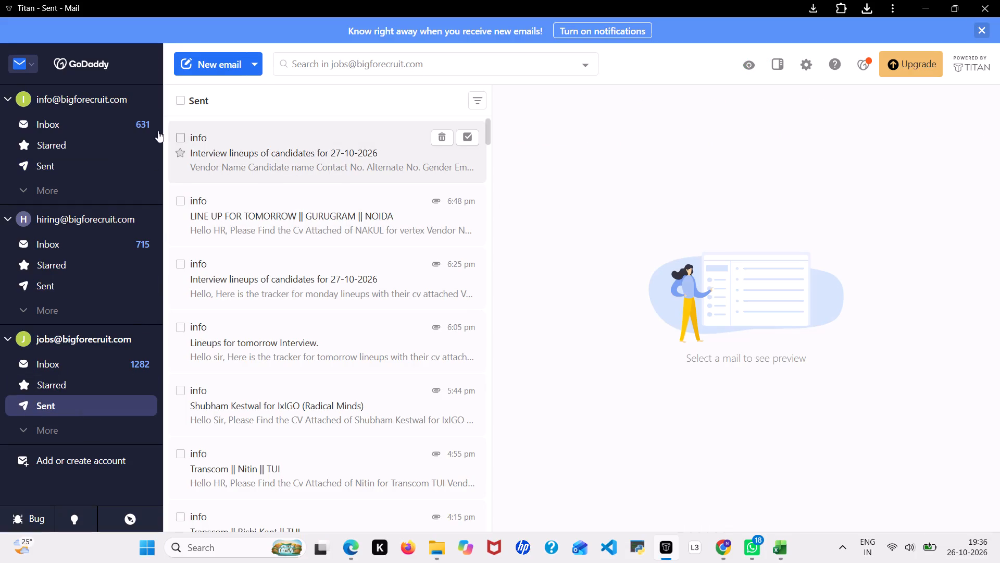
Review the 27 October 2026 walk-in interview mail to Aerial and the Letter Of Intent in the info account's Sent folder.
left_click(51, 169)
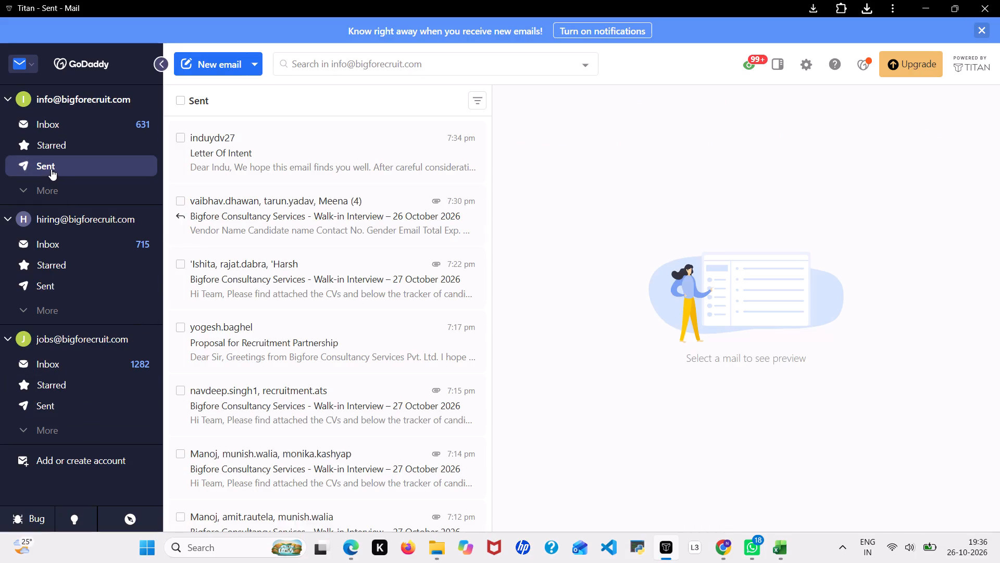
left_click(276, 336)
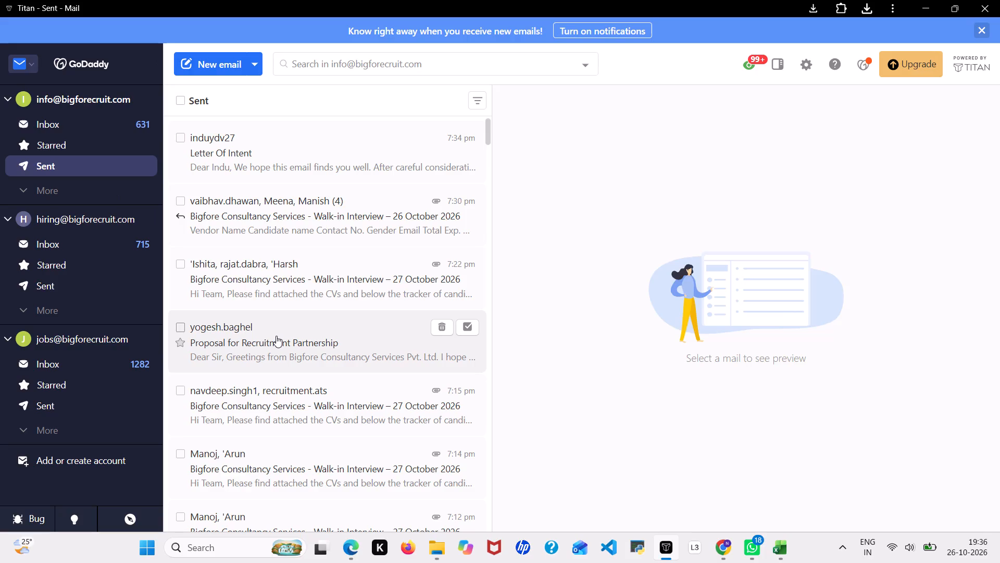
left_click(284, 408)
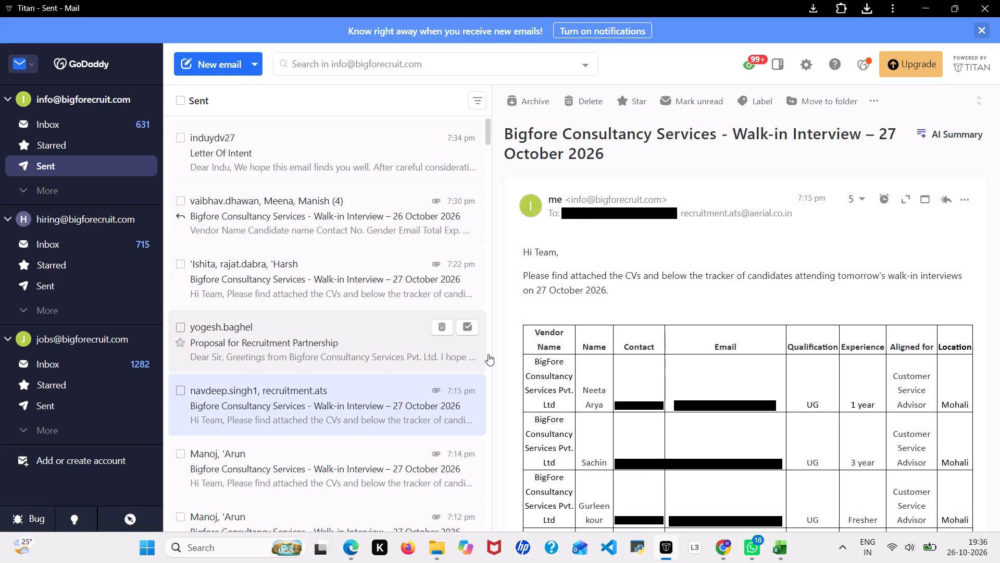
scroll(576, 357, "down", 3)
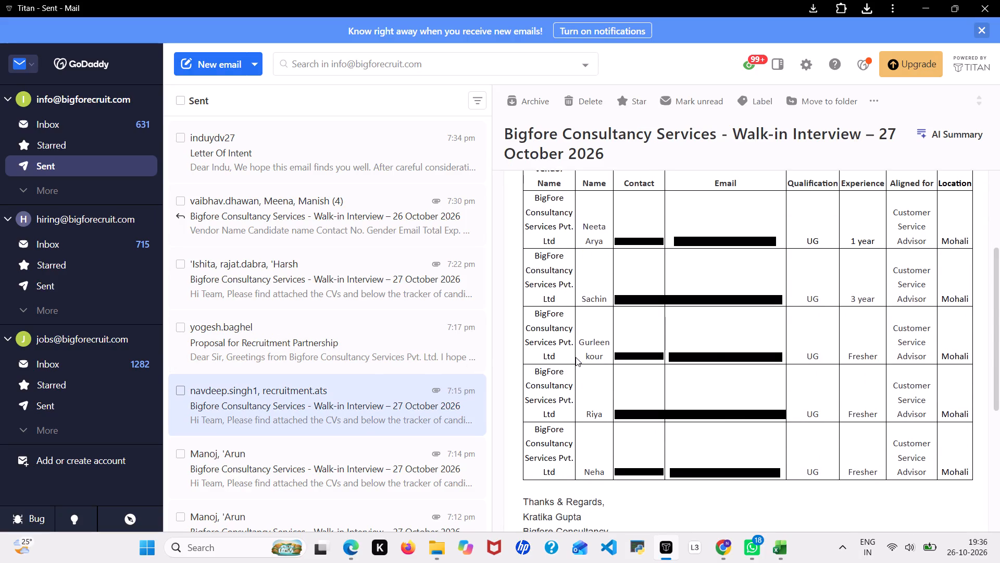
scroll(576, 357, "up", 4)
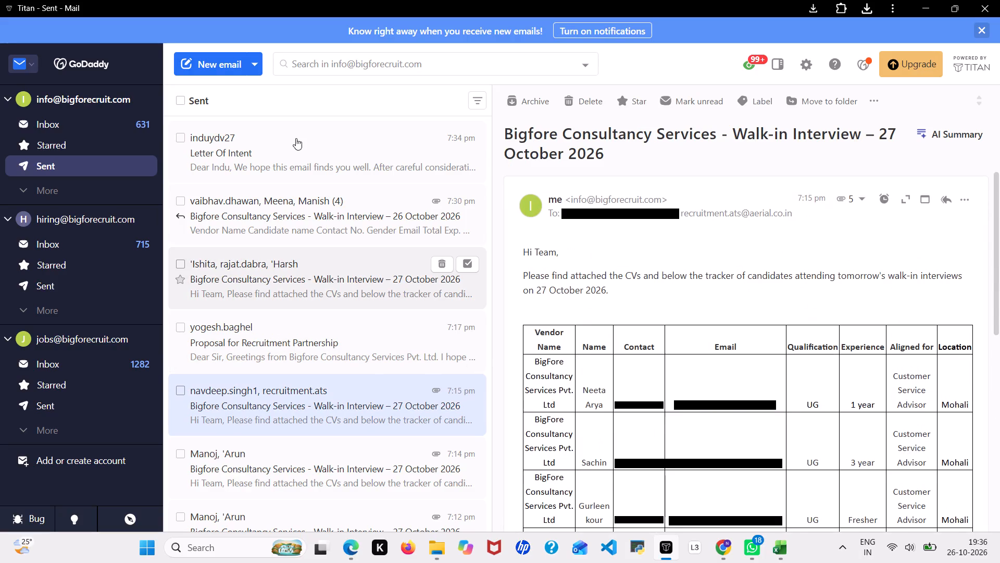
left_click(296, 138)
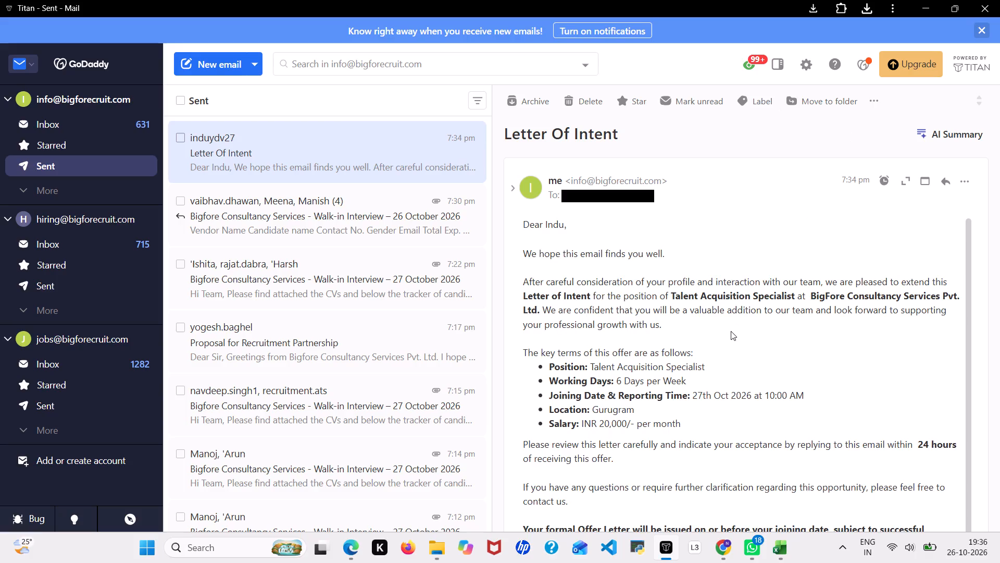
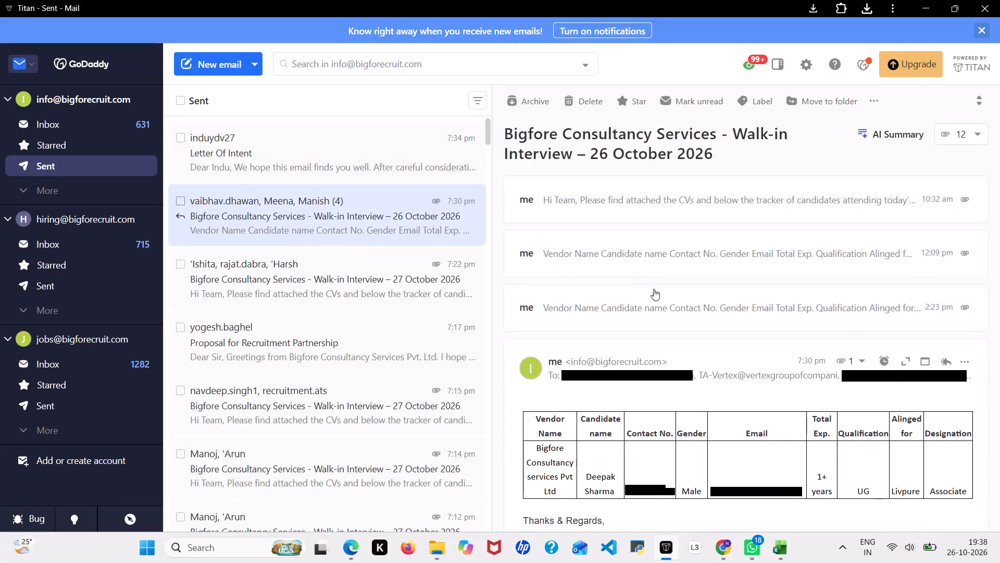
Open the sent Vertex team mail for the 27 October 2026 walk-in interview from the info account's Sent folder.
scroll(377, 372, "down", 2)
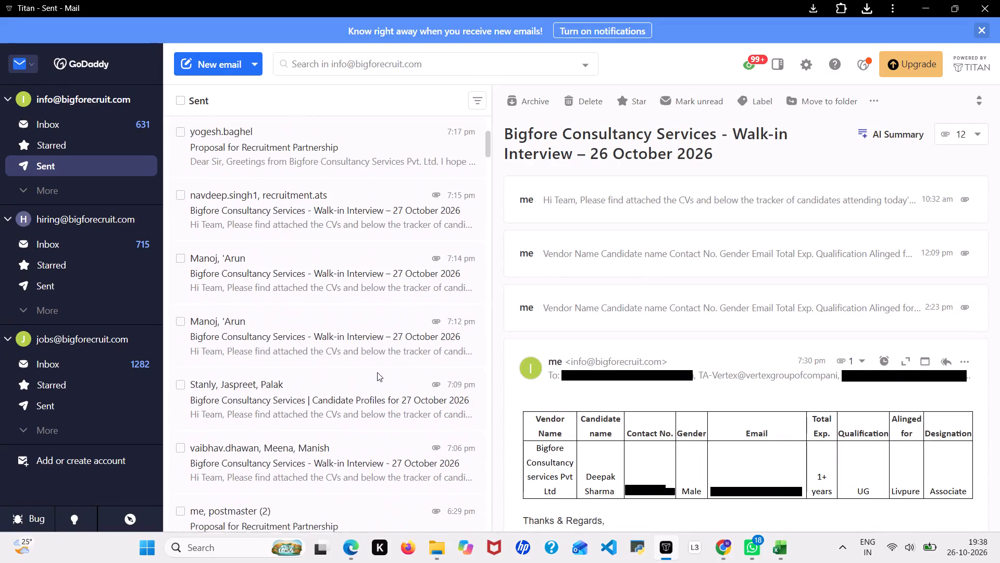
scroll(377, 372, "down", 2)
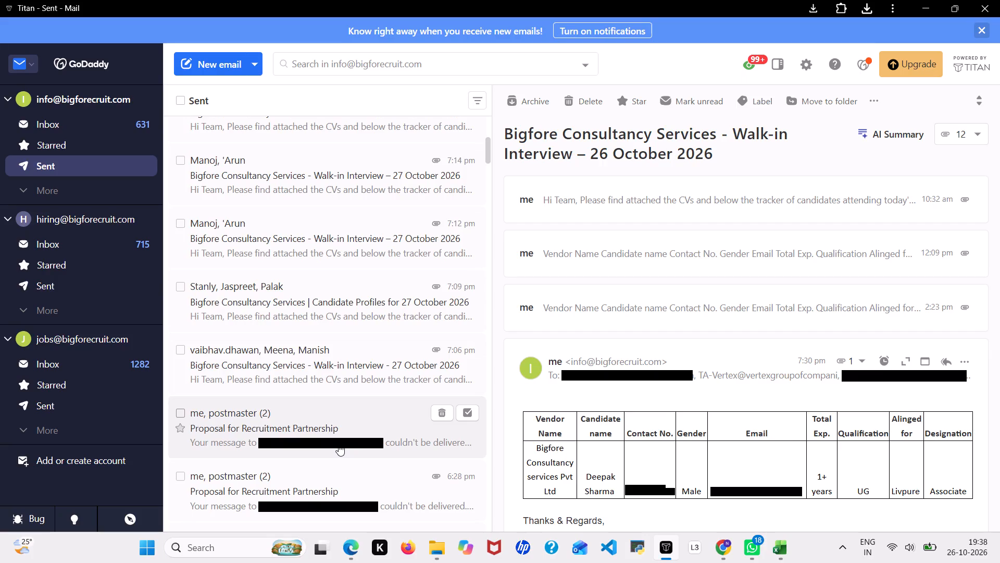
left_click(299, 372)
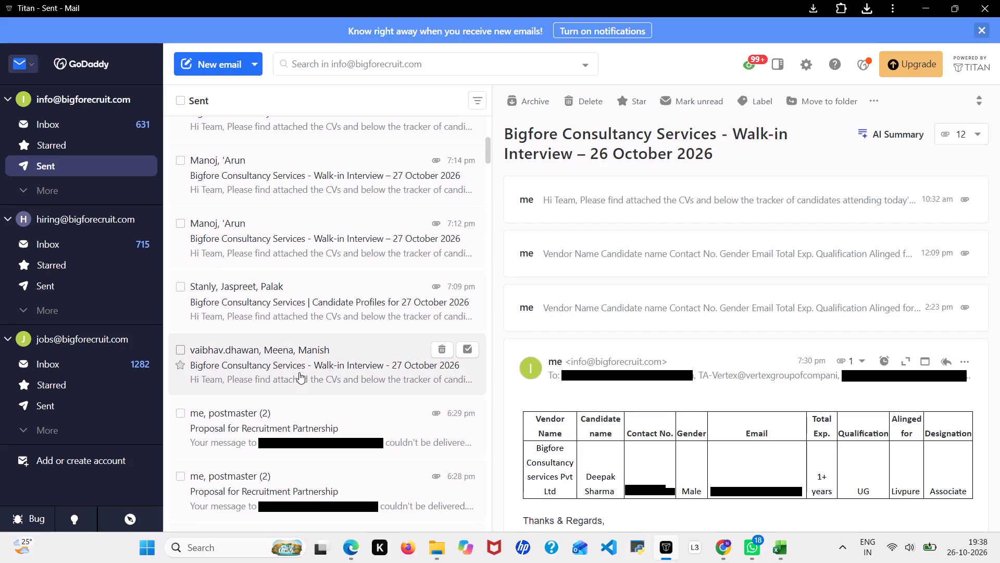
scroll(275, 126, "up", 6)
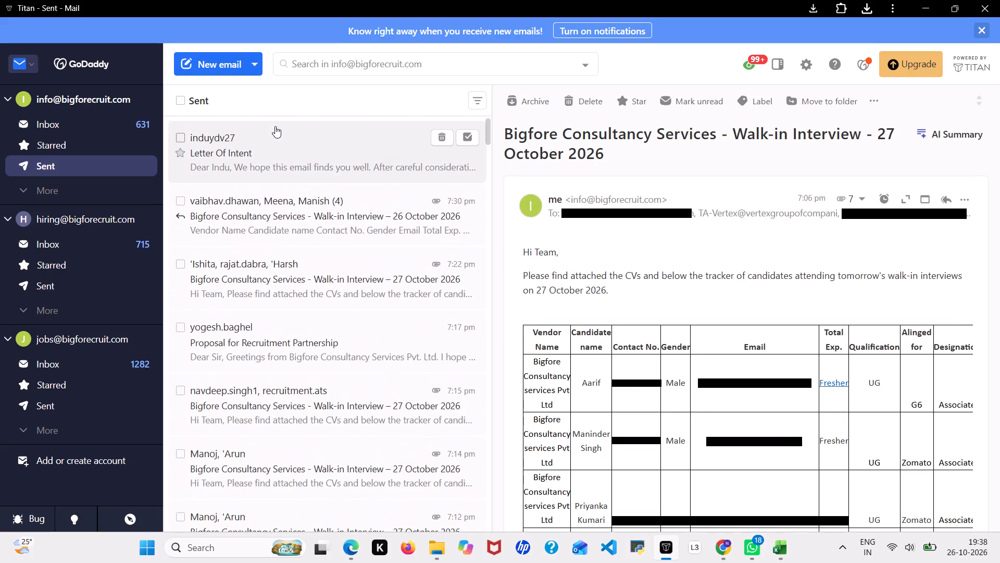
Look through the info account's sent mails, covering the walk-in interview, candidate profile and recruitment partnership proposal messages.
scroll(390, 385, "down", 1)
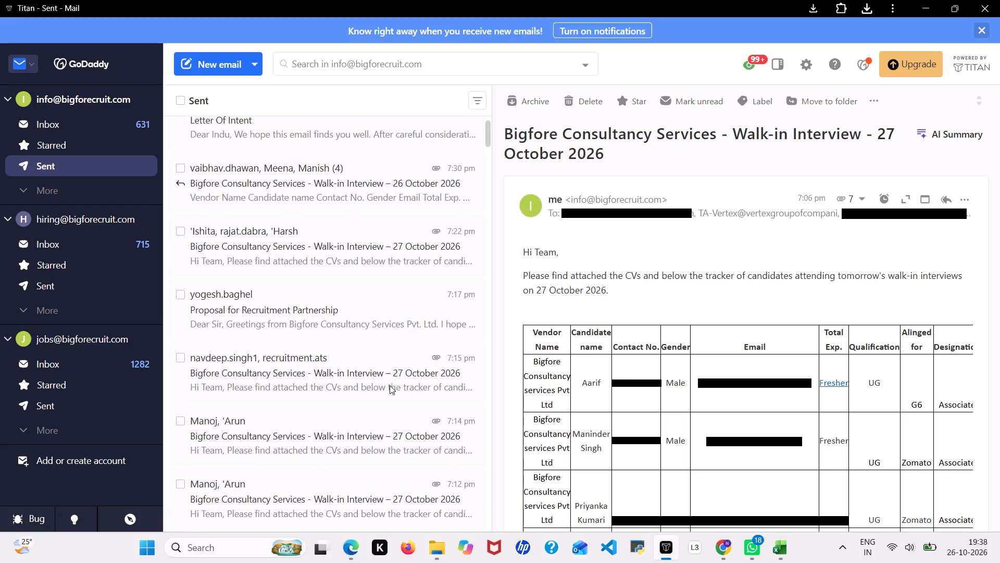
scroll(390, 385, "down", 2)
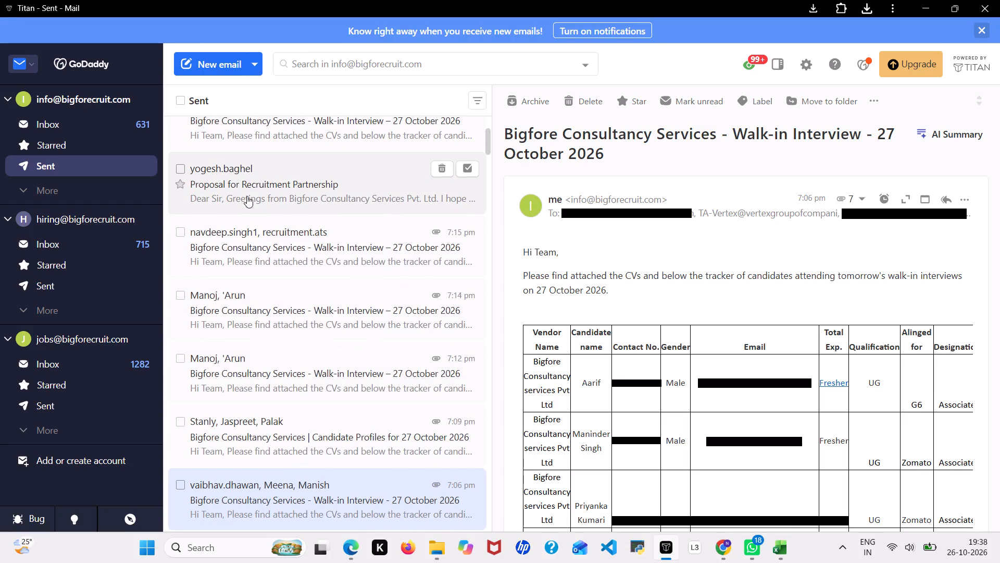
scroll(305, 433, "down", 1)
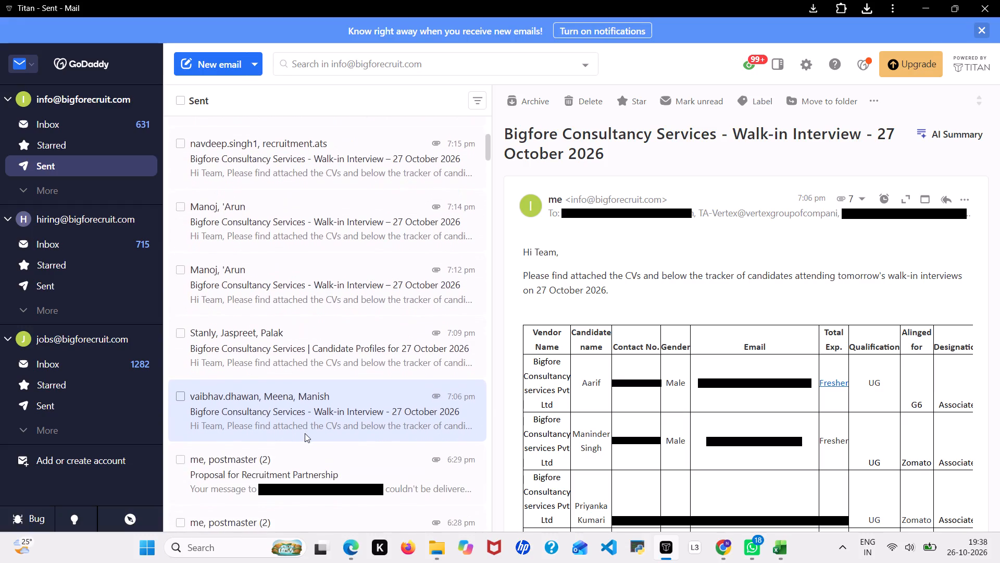
scroll(305, 433, "down", 1)
scroll(297, 329, "up", 5)
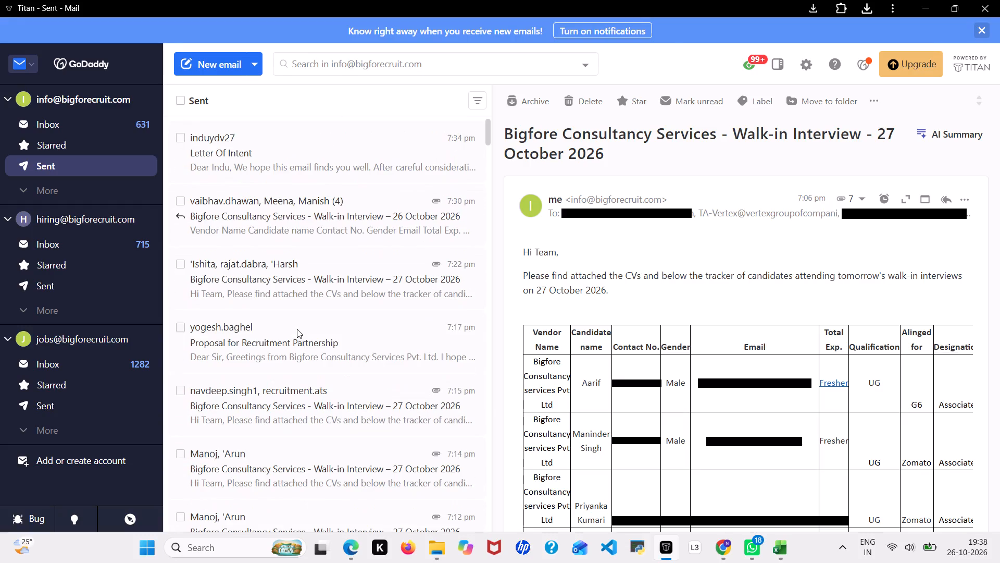
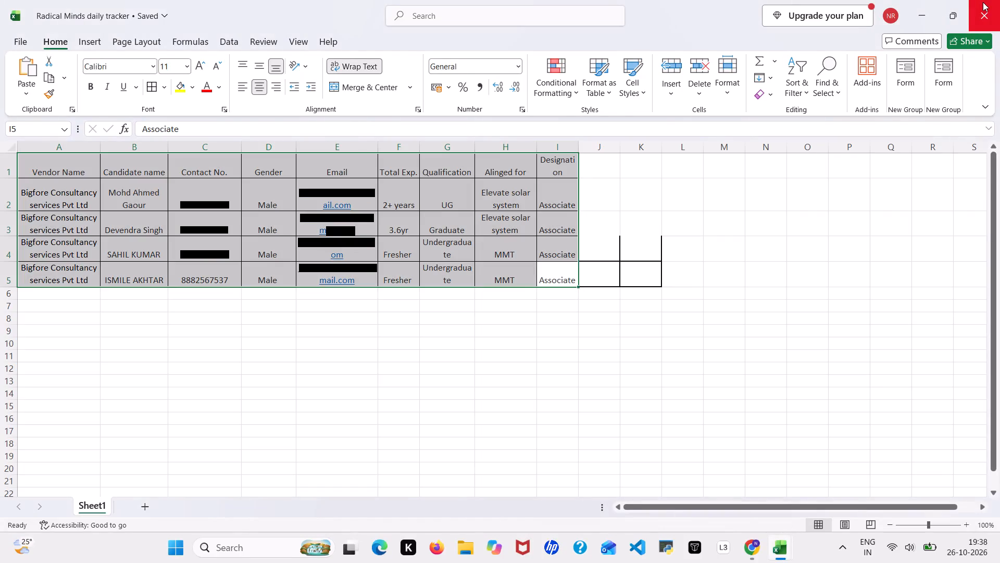
Close all open tracker workbooks, including Radical Minds, Cogent Gurgaon, Mohali, Cogent Noida and iQor, and exit Excel.
left_click(983, 2)
triple_click(983, 2)
left_click(983, 2)
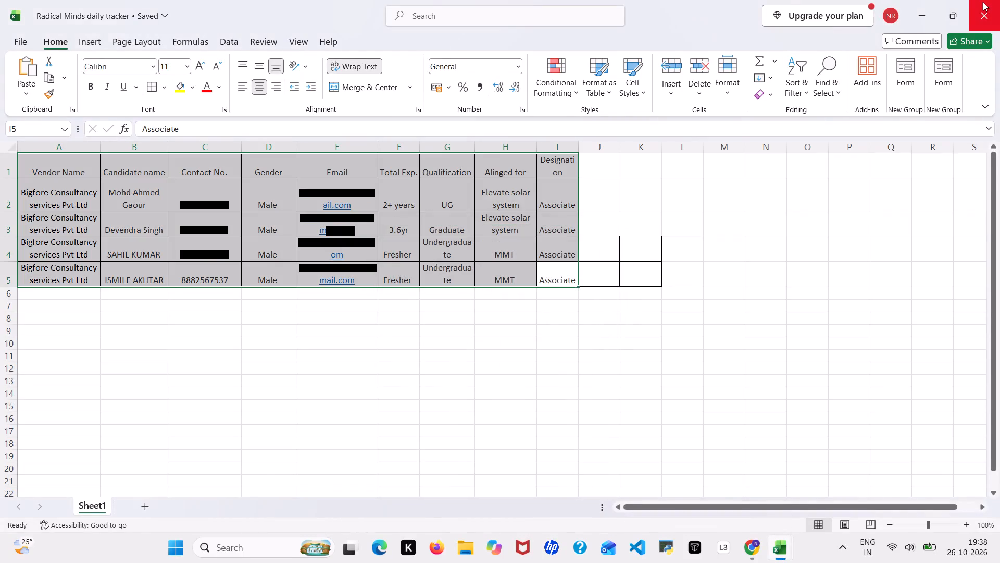
left_click(983, 2)
left_click(983, 2)
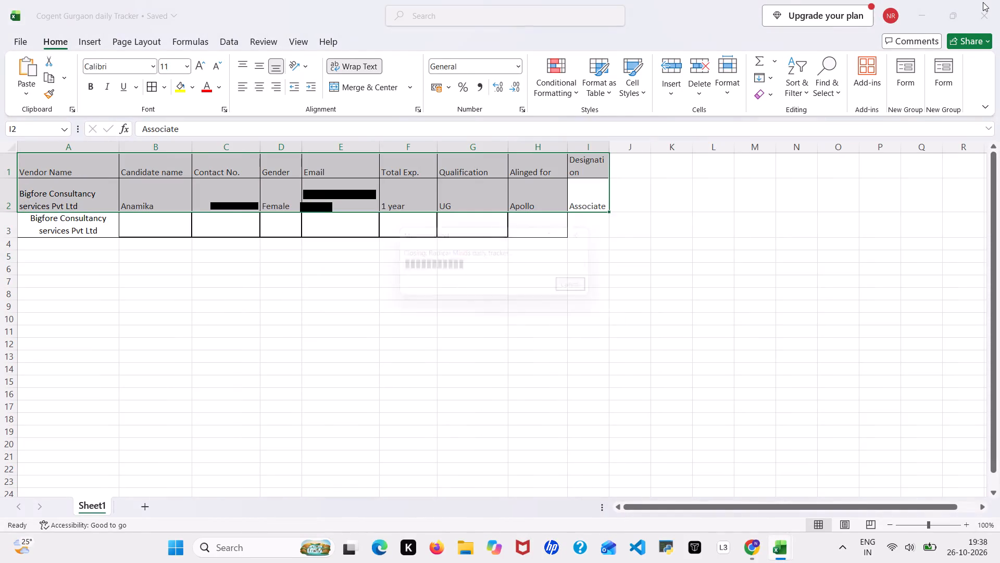
left_click(983, 2)
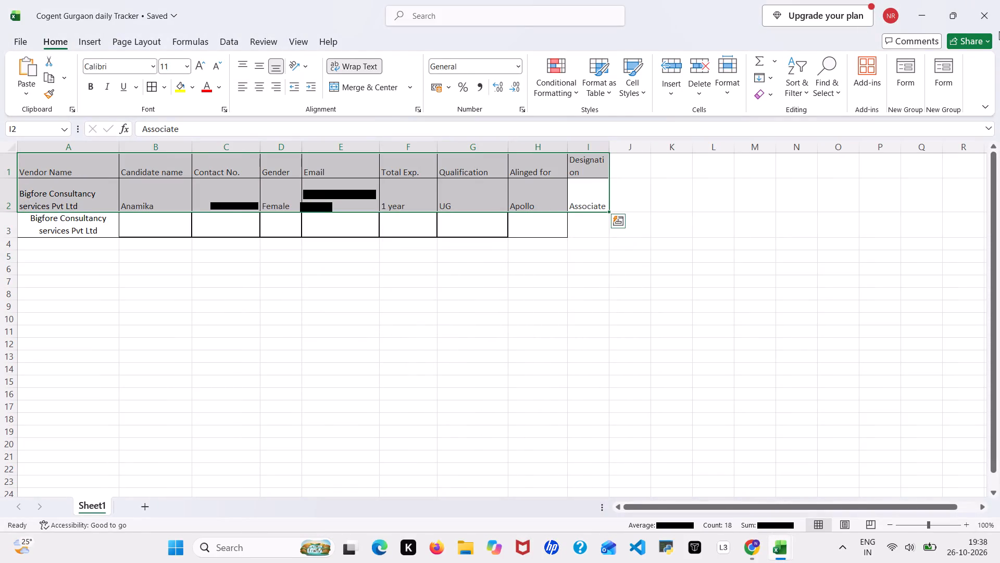
left_click(993, 22)
left_click(993, 22)
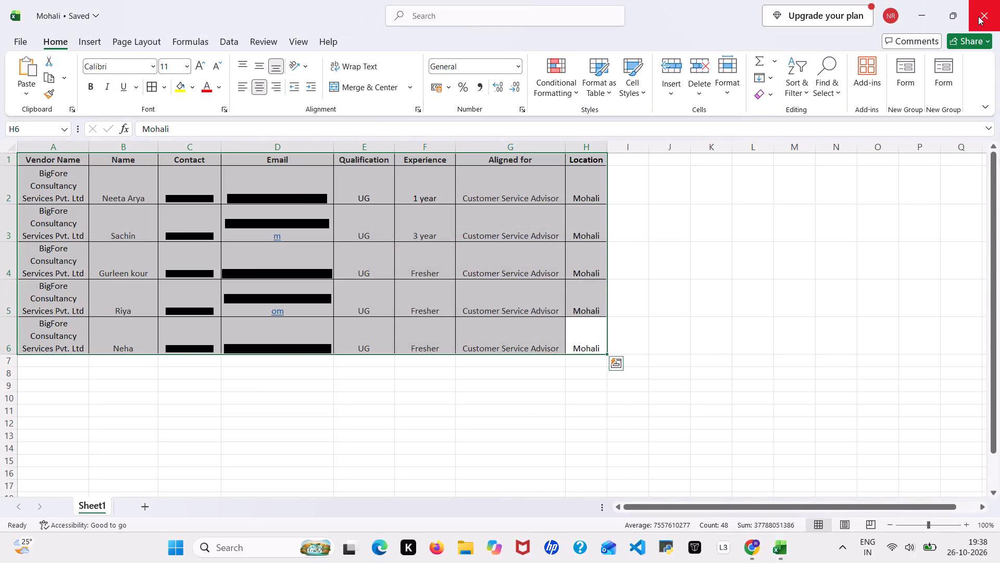
left_click(978, 16)
left_click(978, 16)
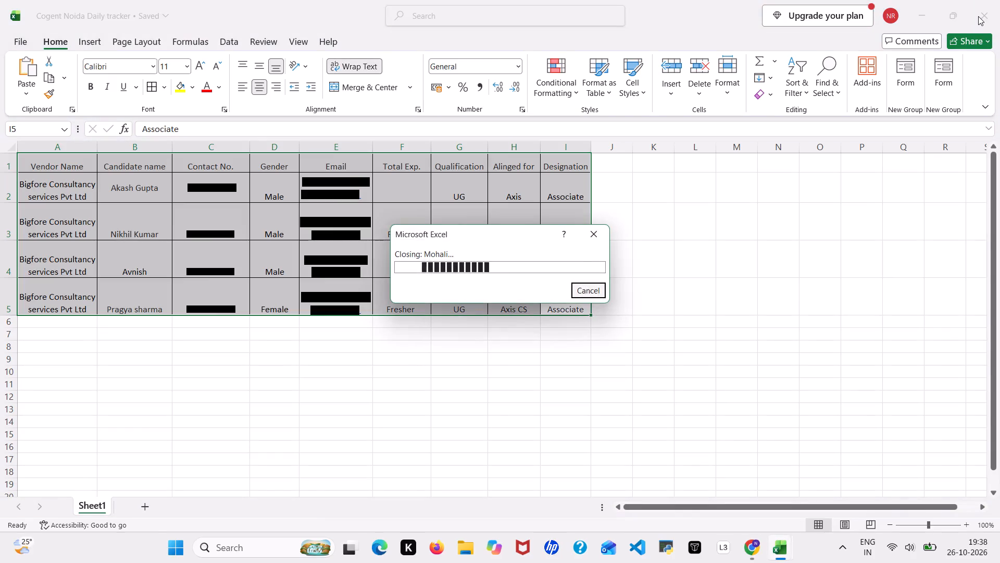
left_click(995, 10)
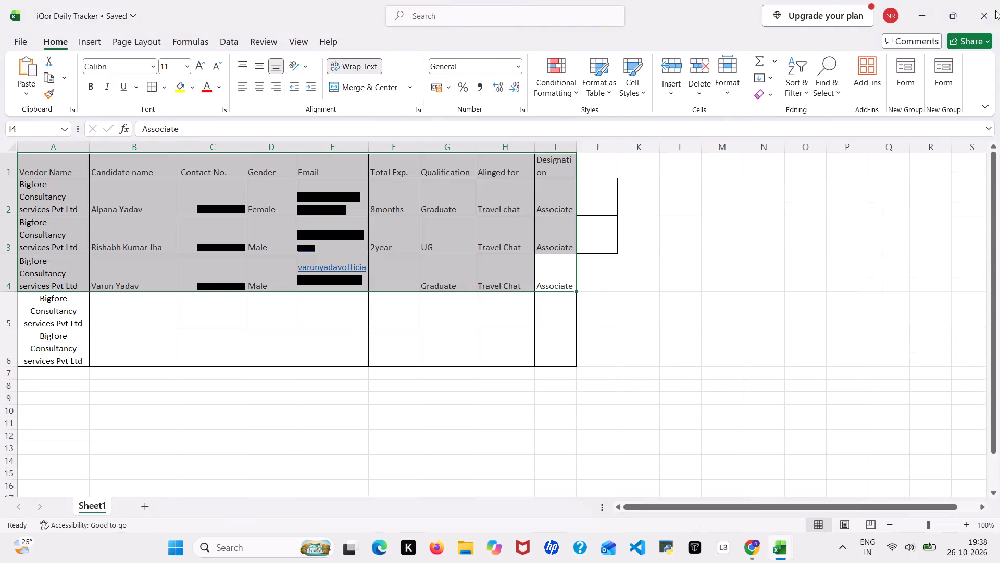
left_click(995, 10)
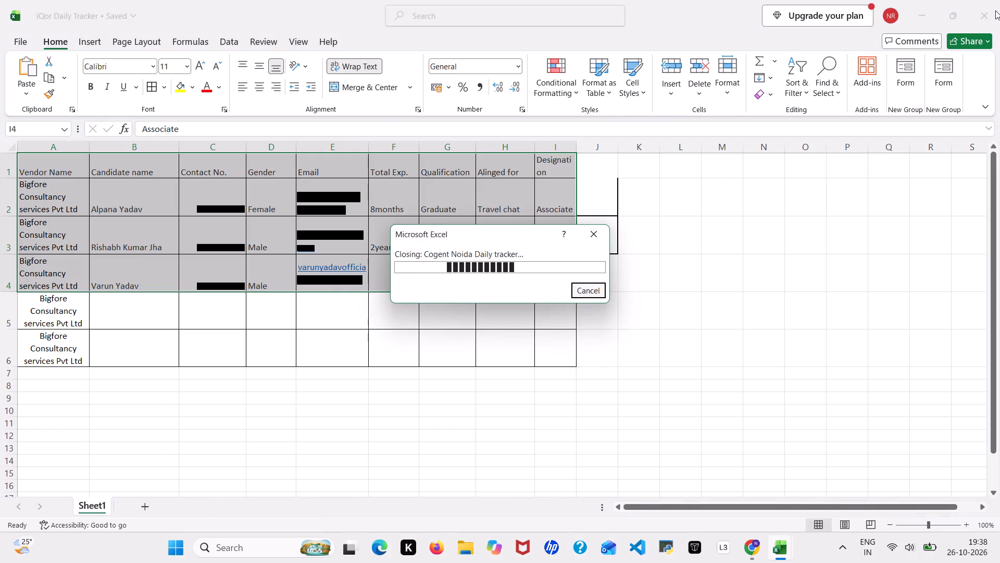
left_click(978, 10)
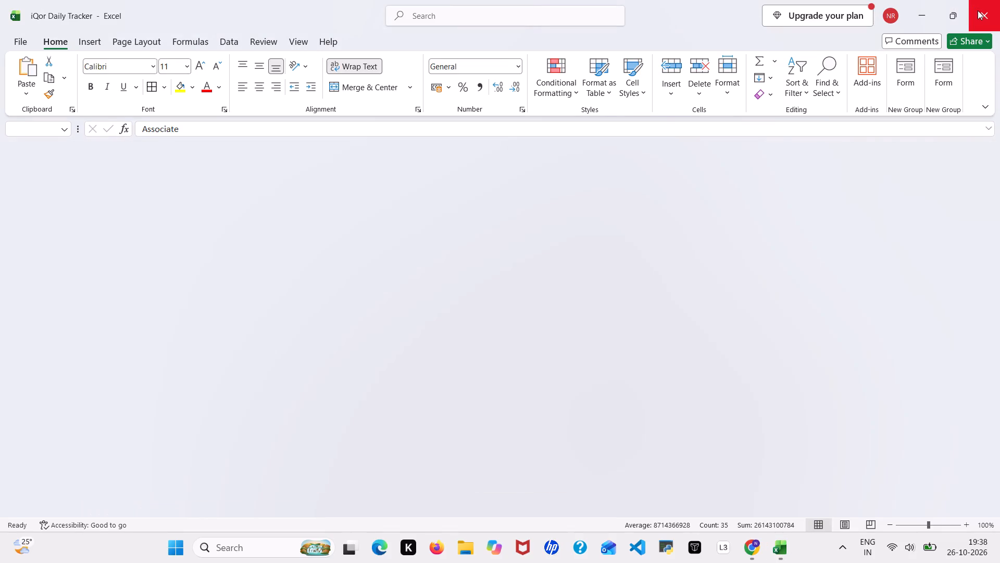
left_click(978, 10)
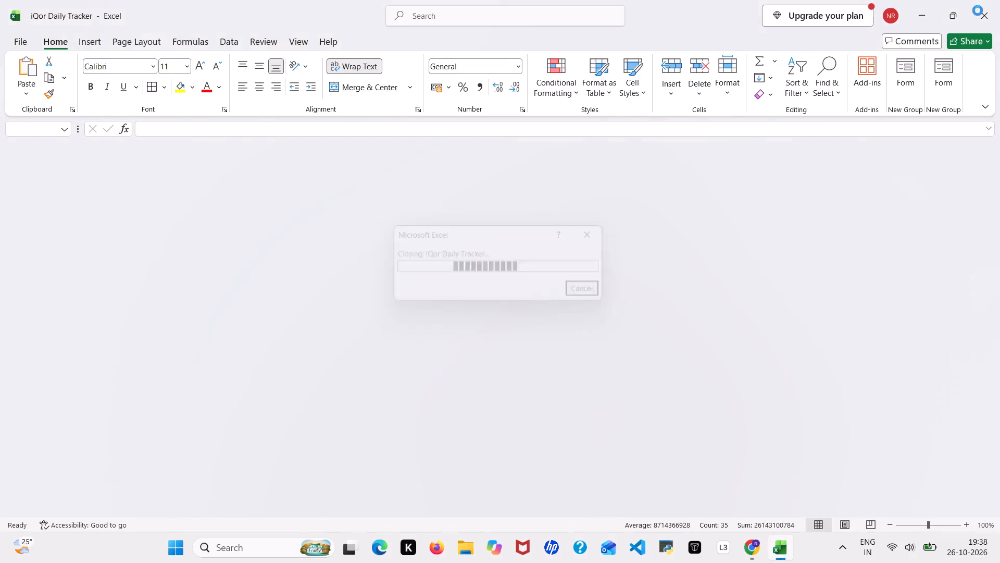
Close the Chrome browser window.
left_click(994, 0)
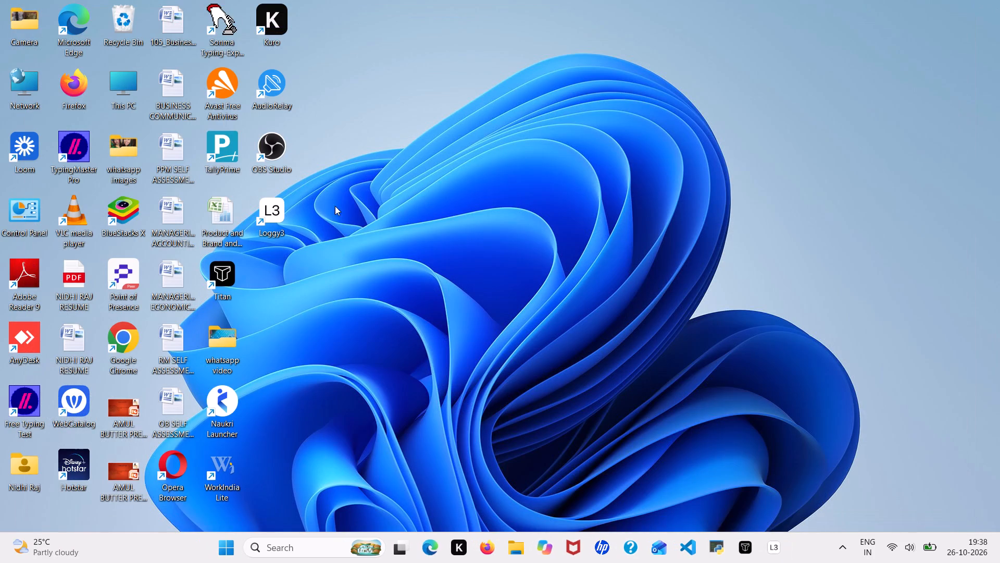
Shut down the computer.
left_click(217, 547)
left_click(595, 502)
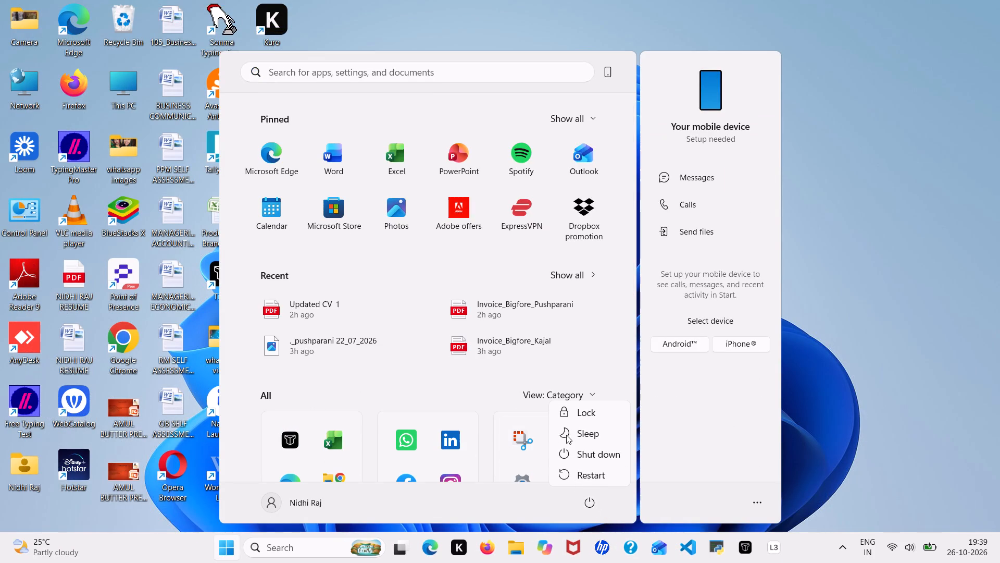
left_click(586, 448)
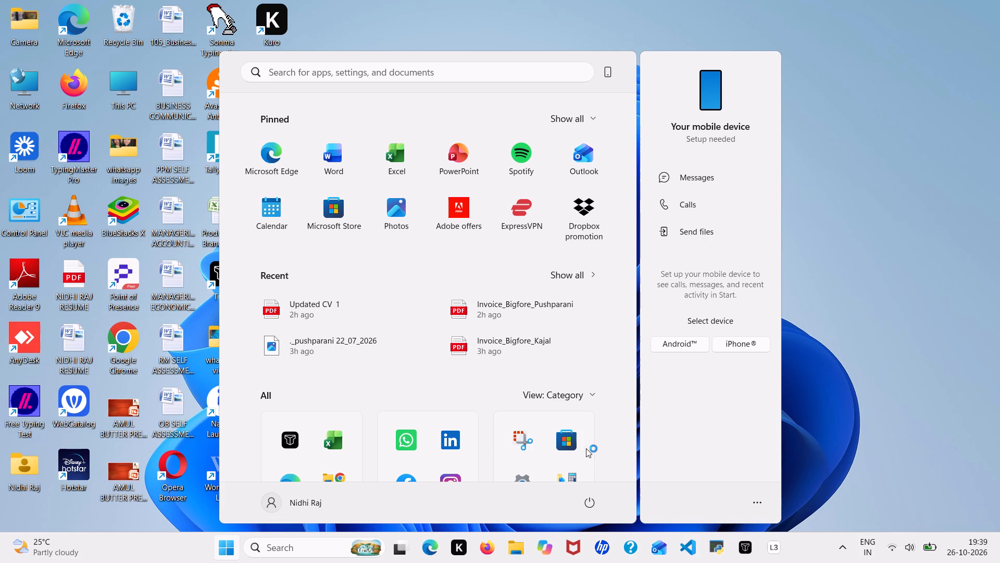